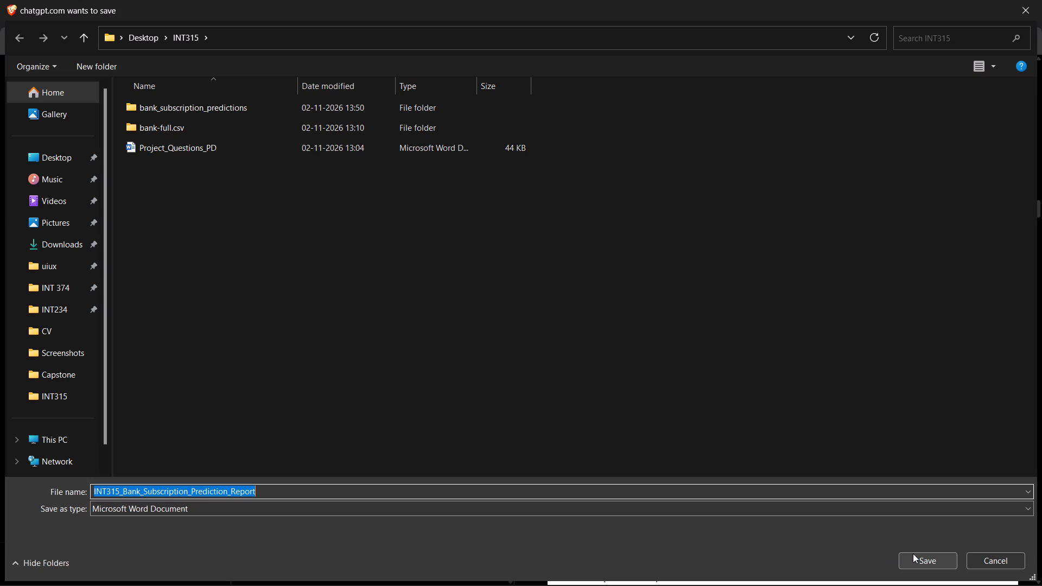
click(913, 553)
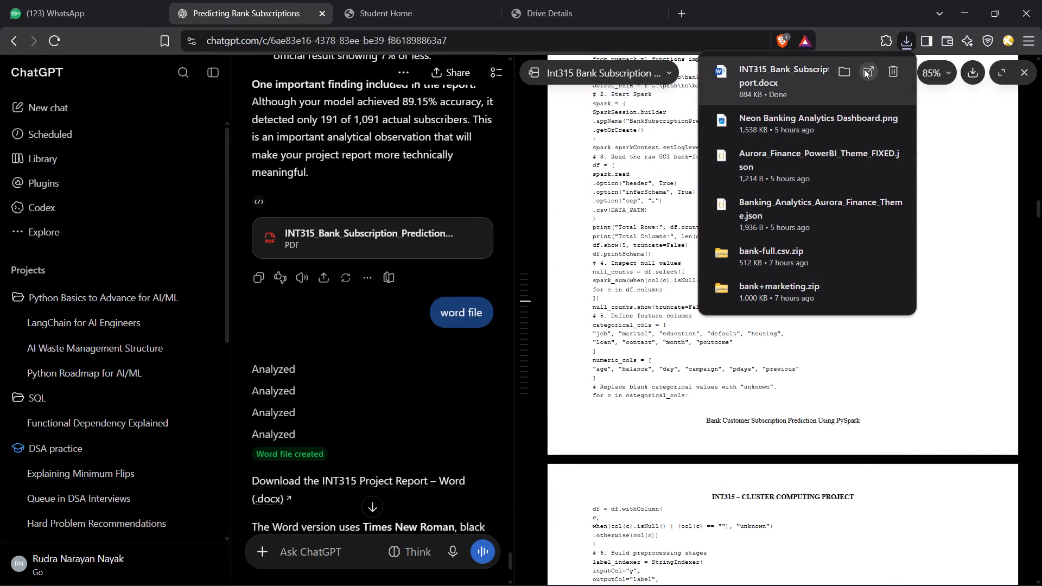
Open the downloaded INT315_Bank_Subscription_Prediction_Report in Word and enable editing.
click(864, 69)
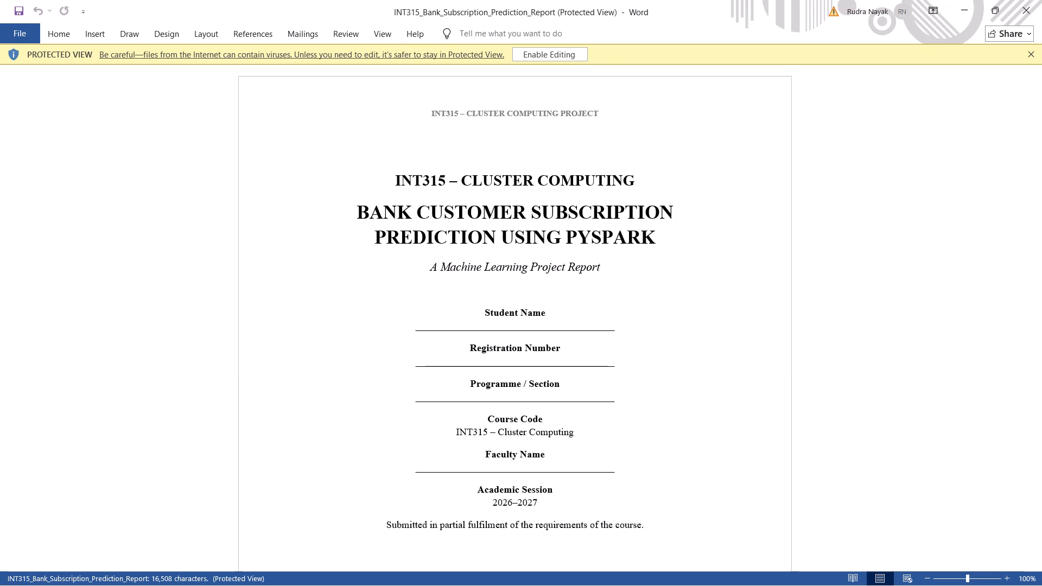
click(563, 58)
Look over the report's cover page, contents list, abstract, project title and problem statement.
scroll(576, 189, down, 3)
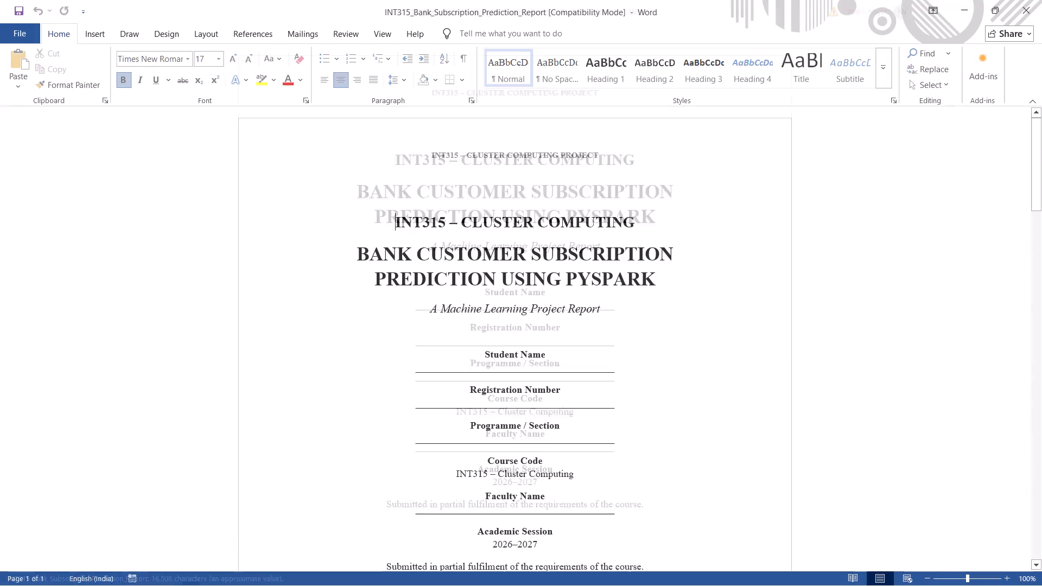
scroll(576, 189, down, 3)
scroll(576, 189, up, 1)
scroll(576, 189, down, 10)
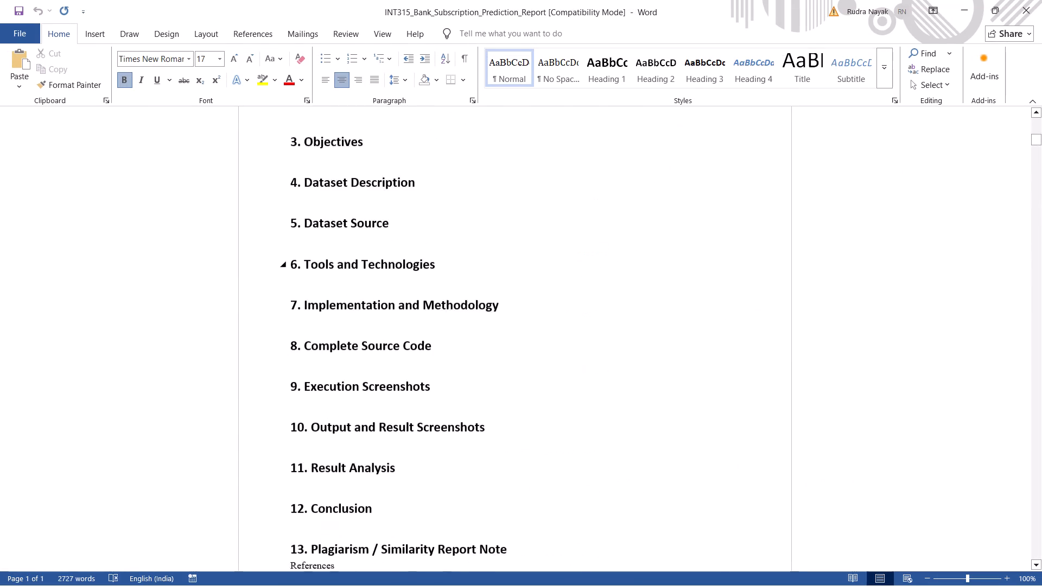
scroll(576, 189, down, 7)
scroll(576, 189, up, 2)
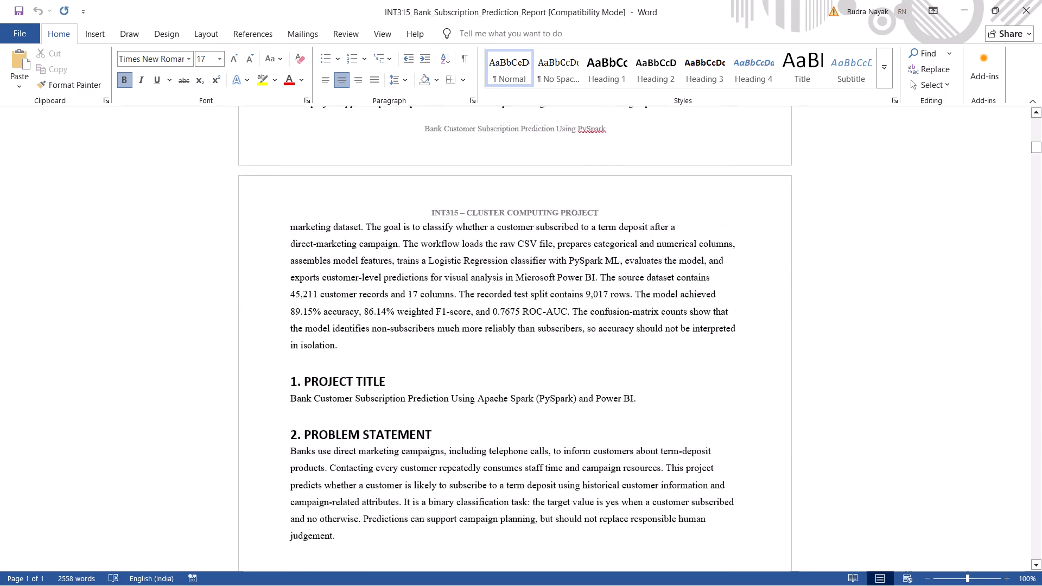
scroll(576, 189, up, 6)
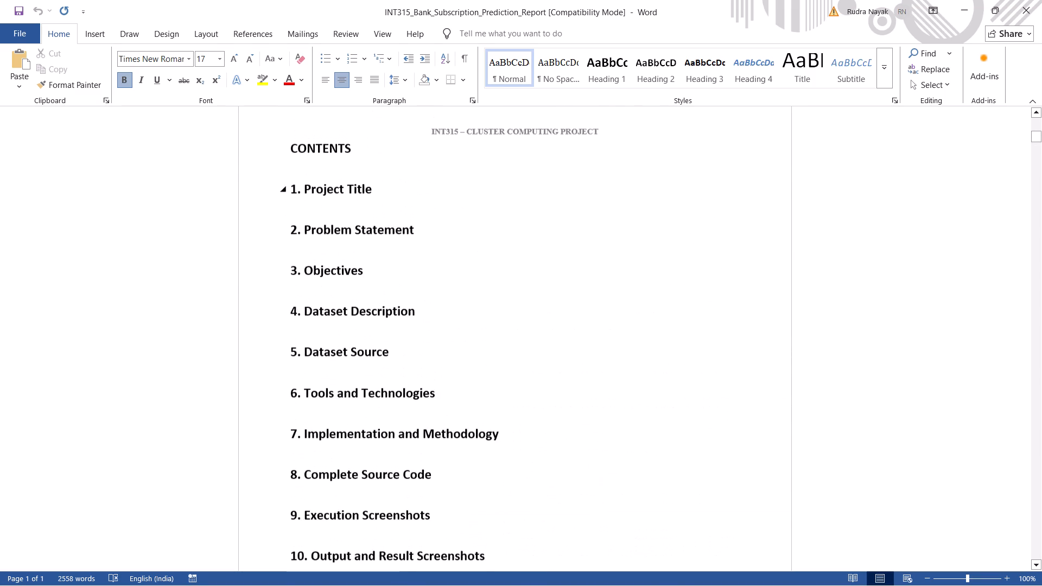
scroll(576, 189, up, 1)
Examine the report from the contents list and abstract through Dataset Description, Tools and Technologies Used and Implementation / Methodology.
scroll(576, 189, down, 6)
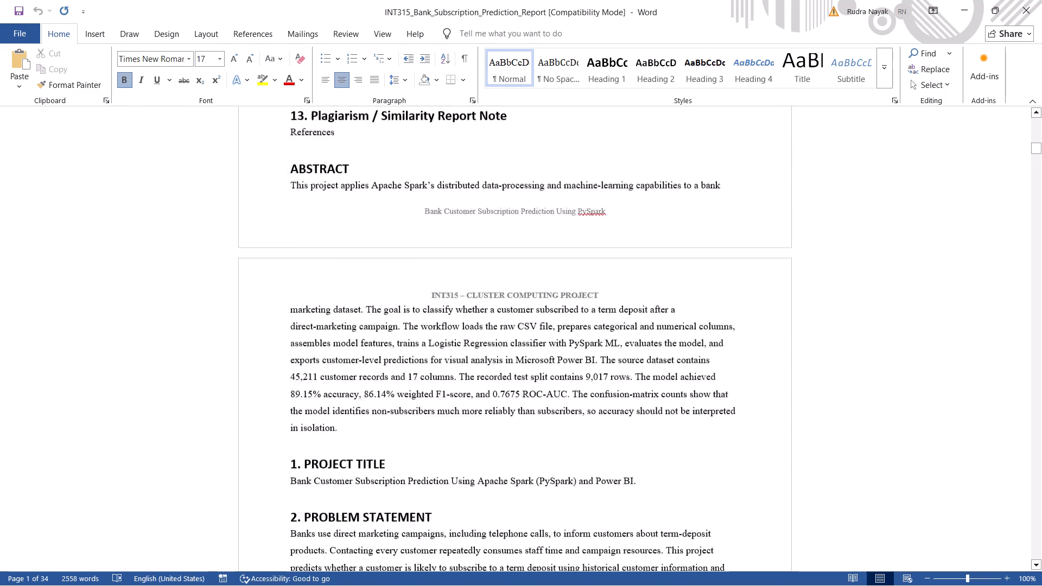
scroll(576, 189, down, 6)
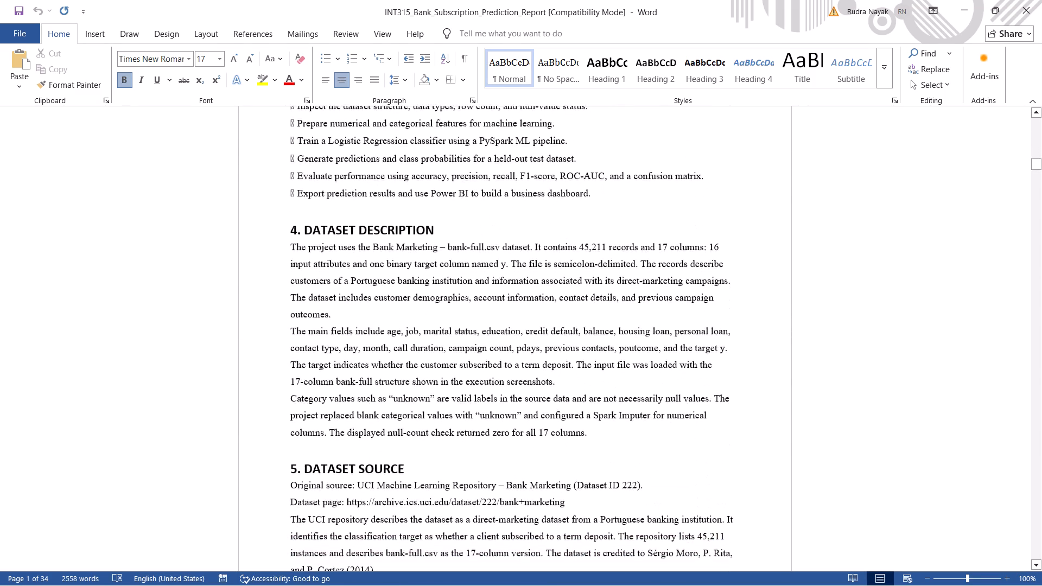
scroll(576, 189, down, 1)
scroll(577, 286, down, 1)
scroll(577, 286, up, 1)
scroll(577, 286, down, 3)
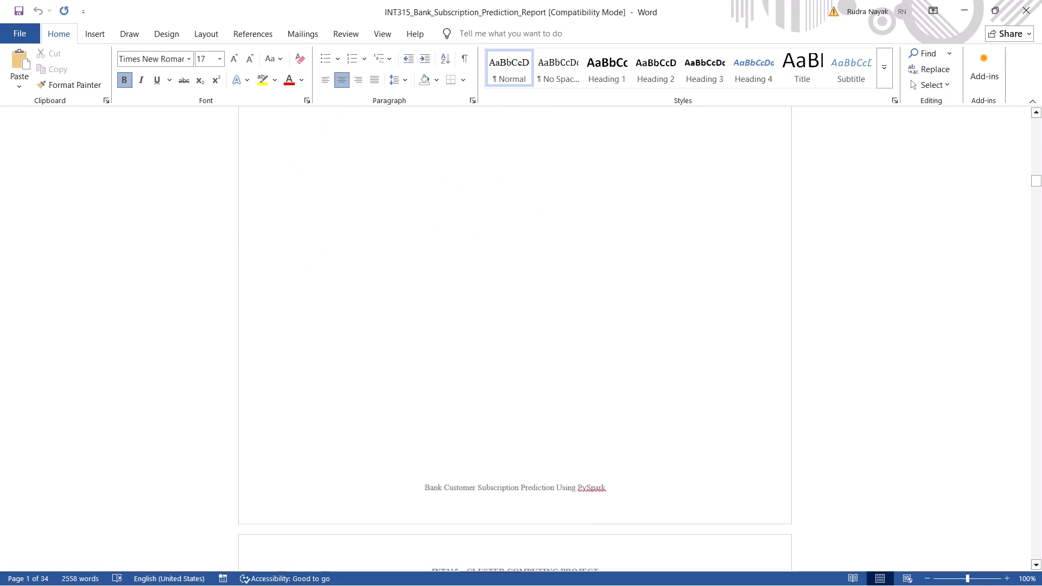
scroll(577, 286, down, 3)
scroll(577, 286, up, 3)
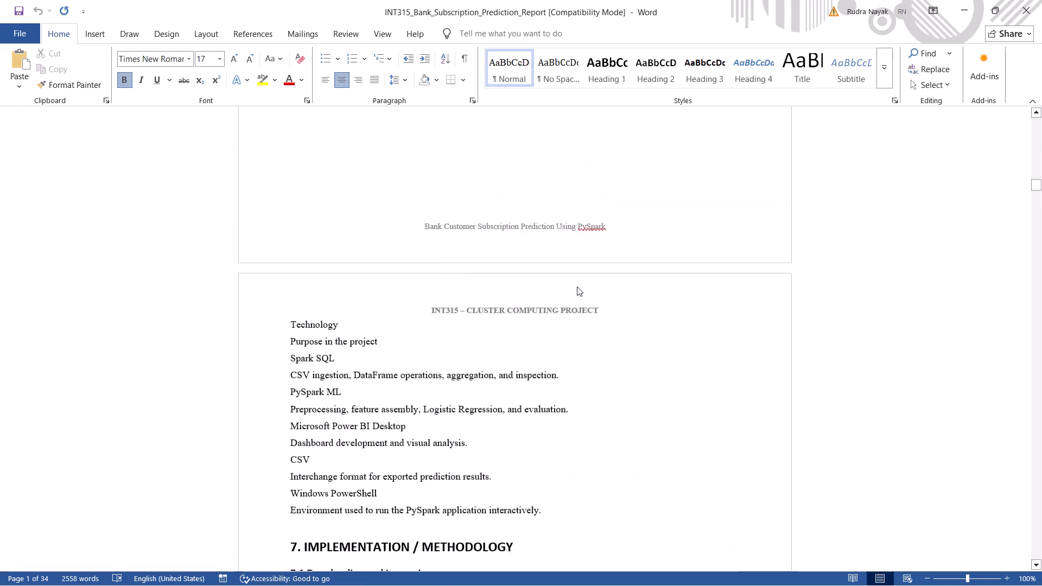
scroll(577, 286, up, 3)
scroll(577, 286, down, 4)
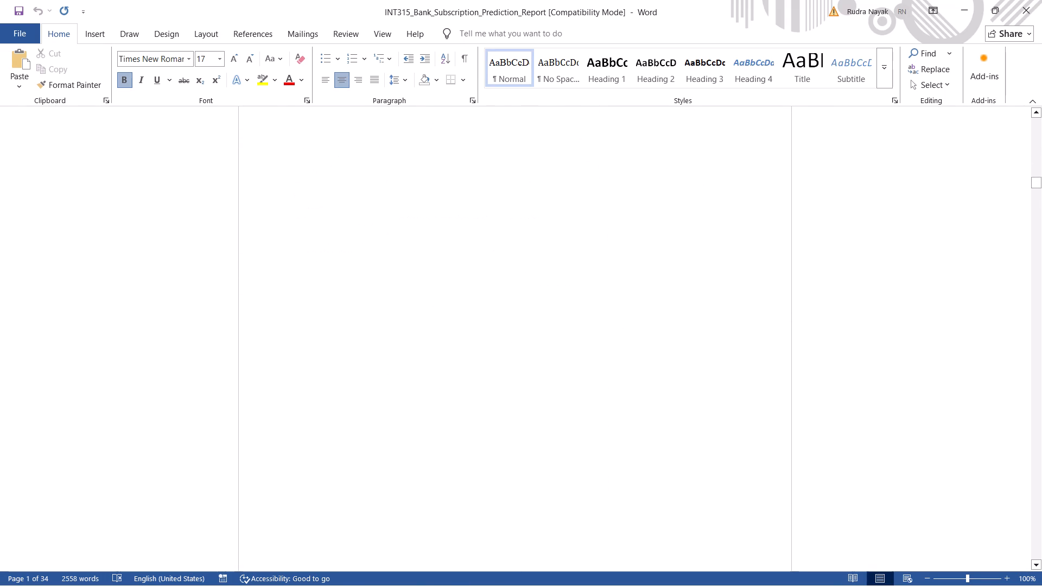
scroll(577, 286, down, 14)
scroll(577, 286, up, 2)
Recheck the pages backwards from Implementation / Methodology through the objectives and contents list to the cover page.
scroll(577, 286, up, 5)
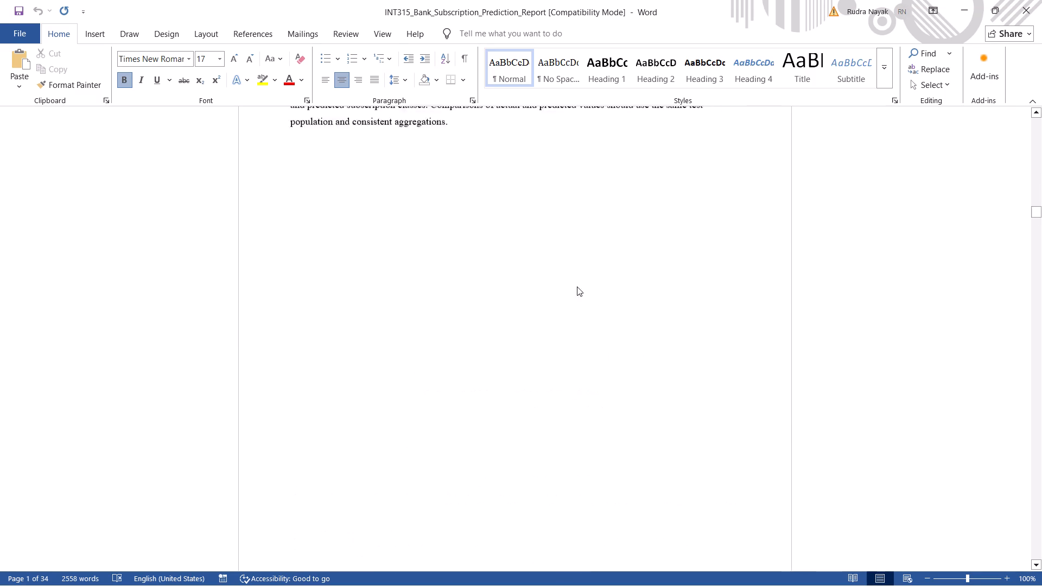
scroll(577, 286, up, 7)
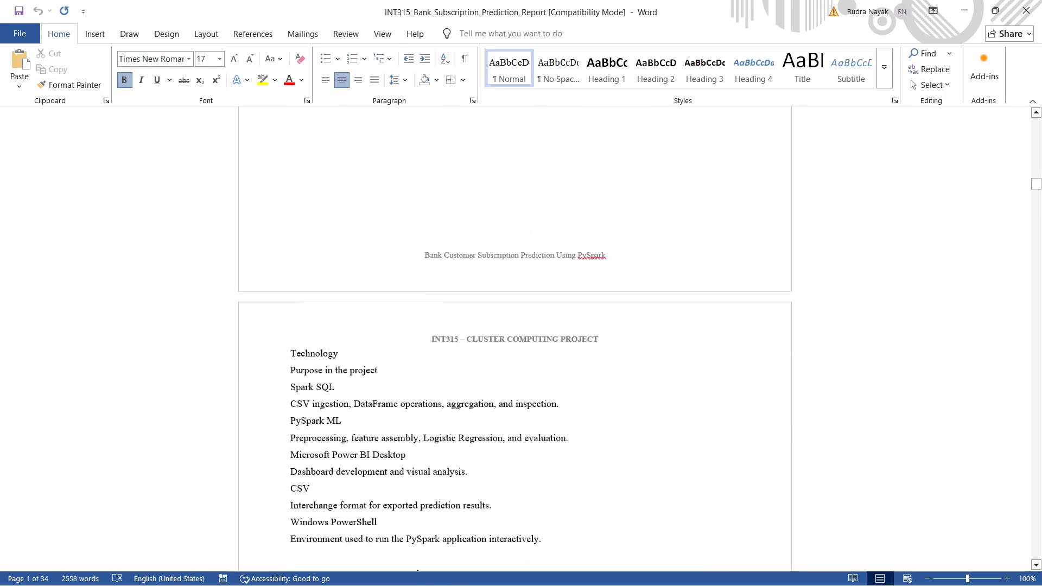
scroll(577, 286, up, 6)
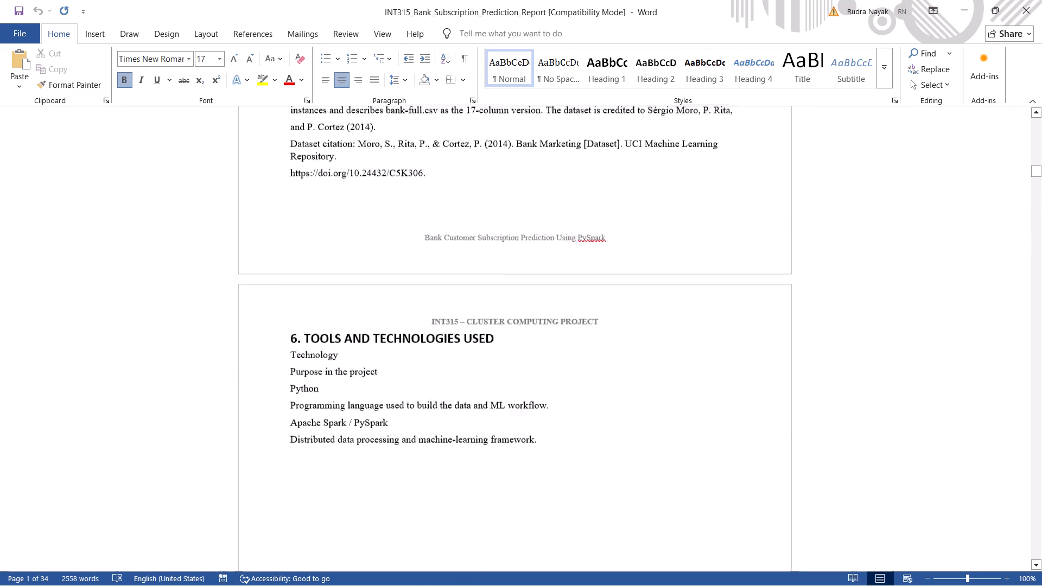
scroll(577, 286, up, 4)
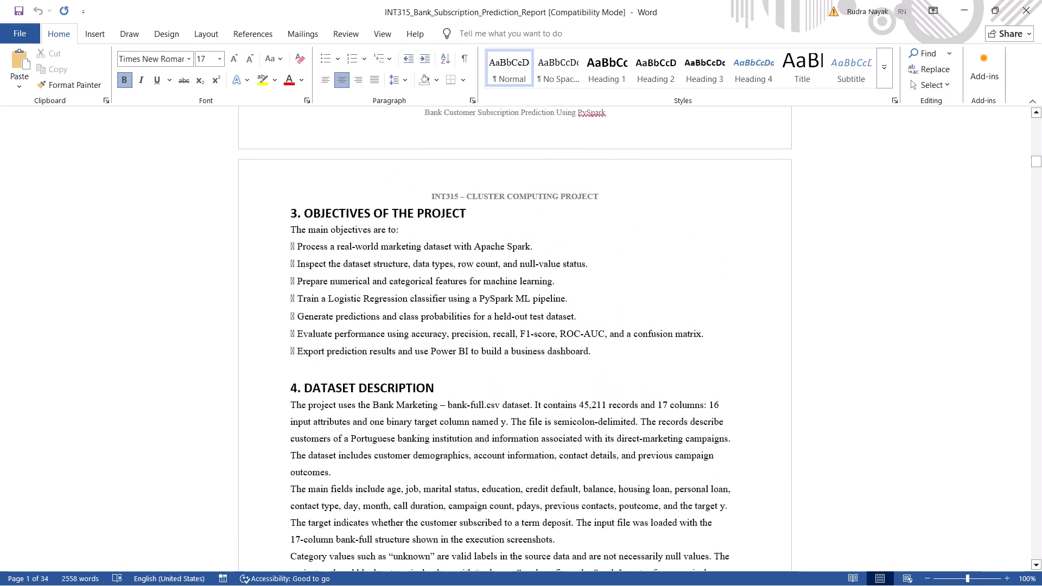
scroll(577, 286, up, 5)
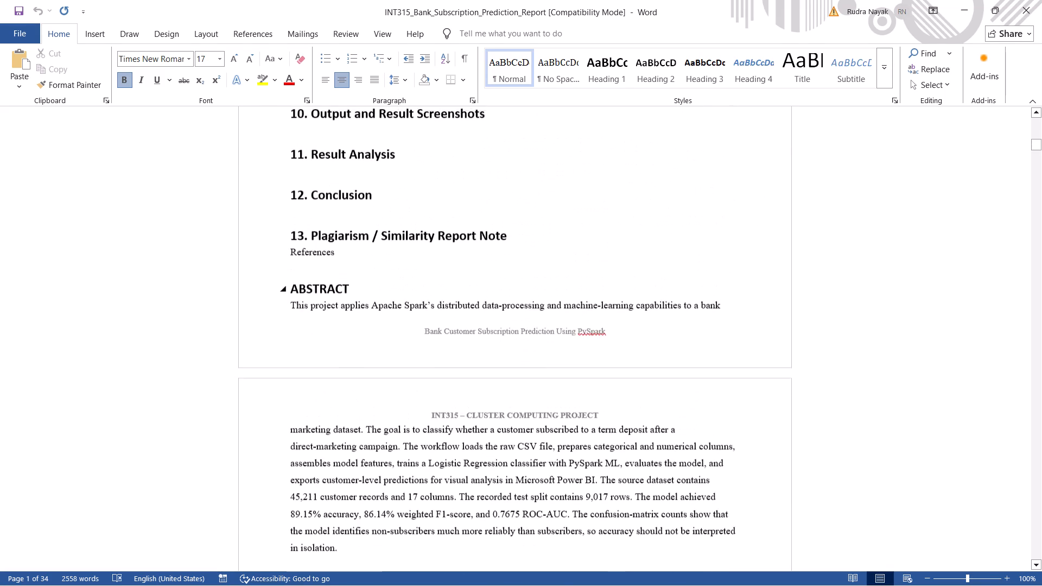
scroll(577, 286, up, 4)
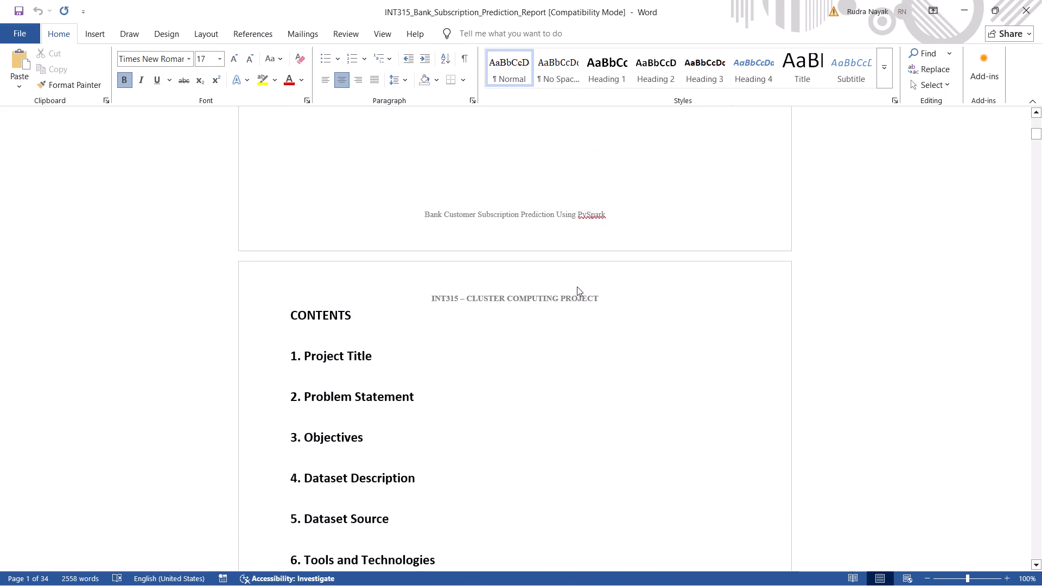
scroll(487, 306, up, 2)
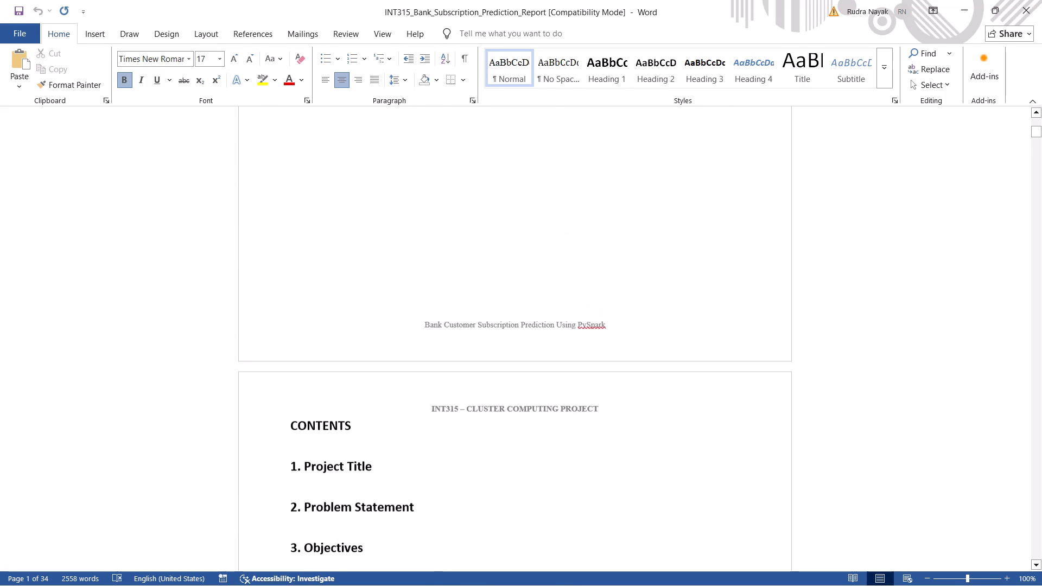
scroll(487, 306, up, 1)
scroll(540, 380, up, 2)
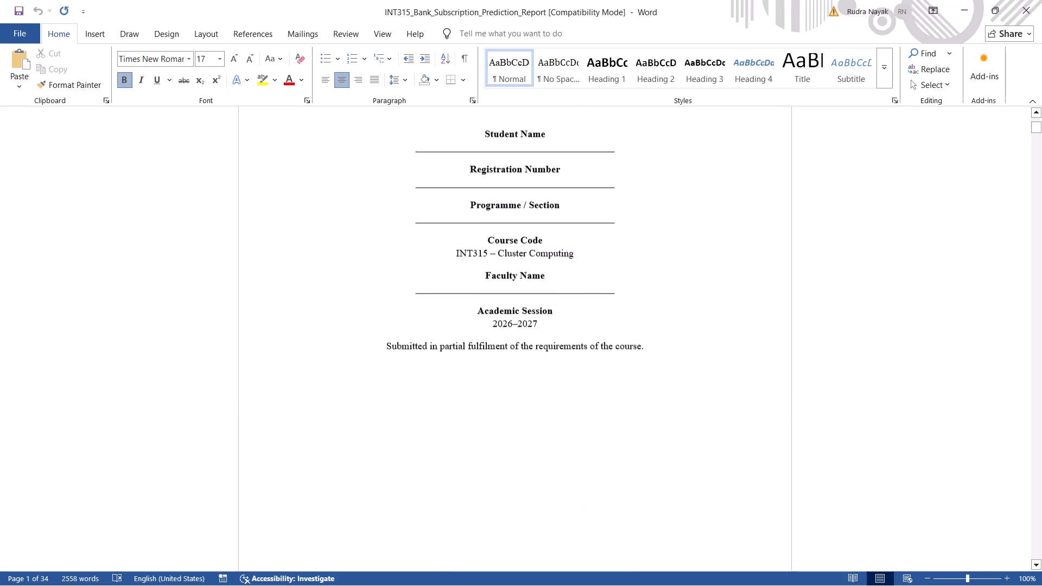
scroll(540, 380, up, 2)
Replace the blank line under Student Name on the cover page with the student's full name on its own line.
scroll(540, 380, down, 1)
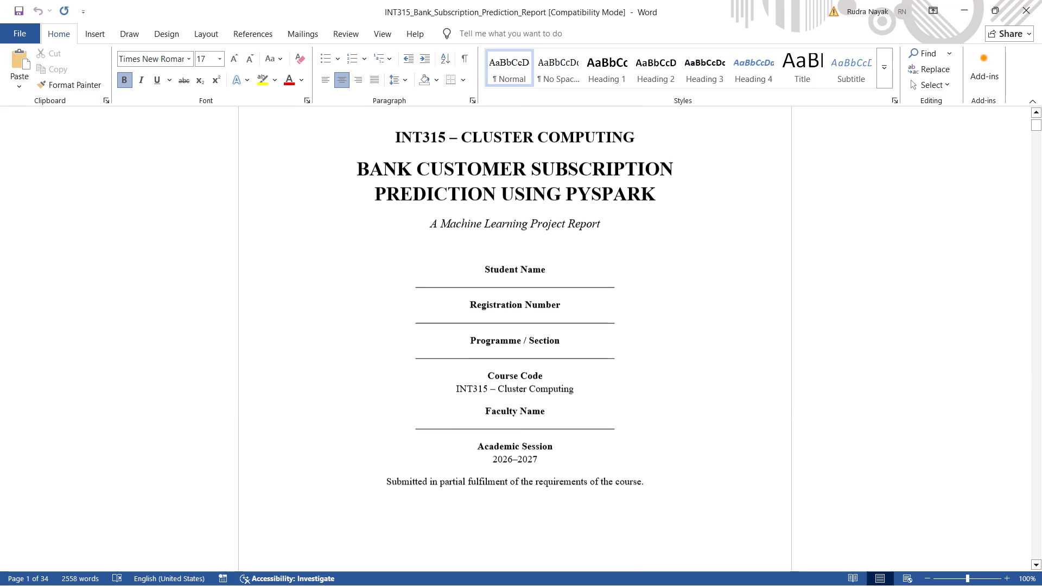
scroll(540, 380, down, 2)
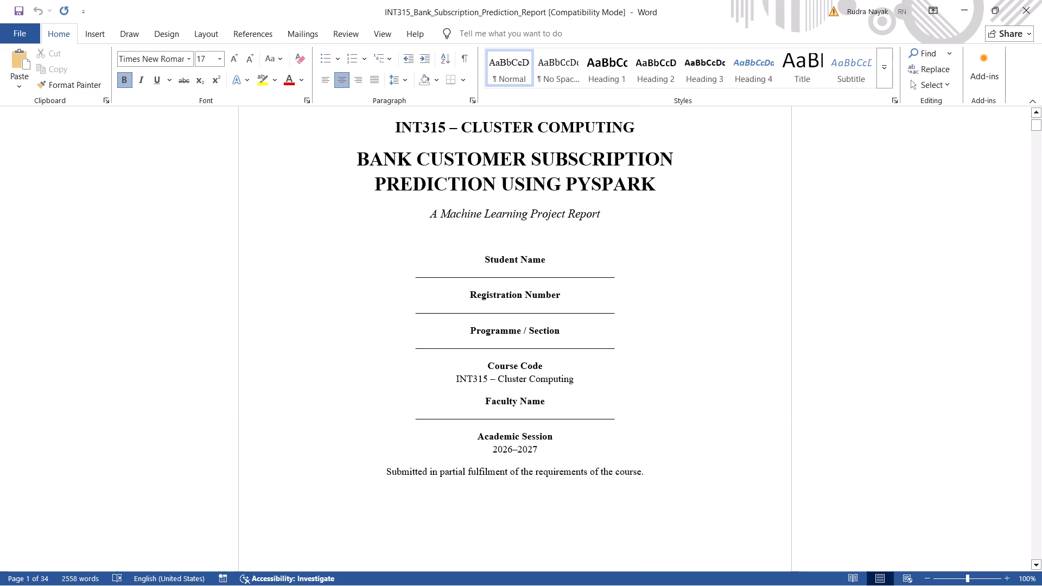
click(615, 277)
key(BackSpace)
key(BackSpace)
key(BackSpace)
key(BackSpace)
key(BackSpace)
key(BackSpace)
key(BackSpace)
key(BackSpace)
key(BackSpace)
key(BackSpace)
key(BackSpace)
key(BackSpace)
key(BackSpace)
key(BackSpace)
key(BackSpace)
key(BackSpace)
key(BackSpace)
key(BackSpace)
key(BackSpace)
key(BackSpace)
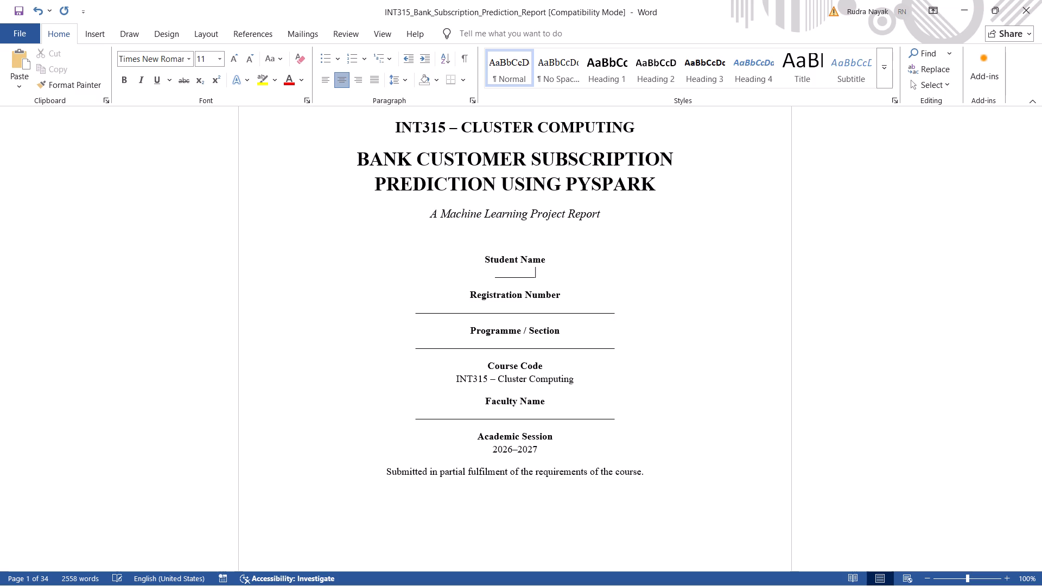
key(BackSpace)
key(BackSpace)
key(BackSpace)
key(BackSpace)
key(BackSpace)
key(BackSpace)
key(BackSpace)
key(BackSpace)
key(BackSpace)
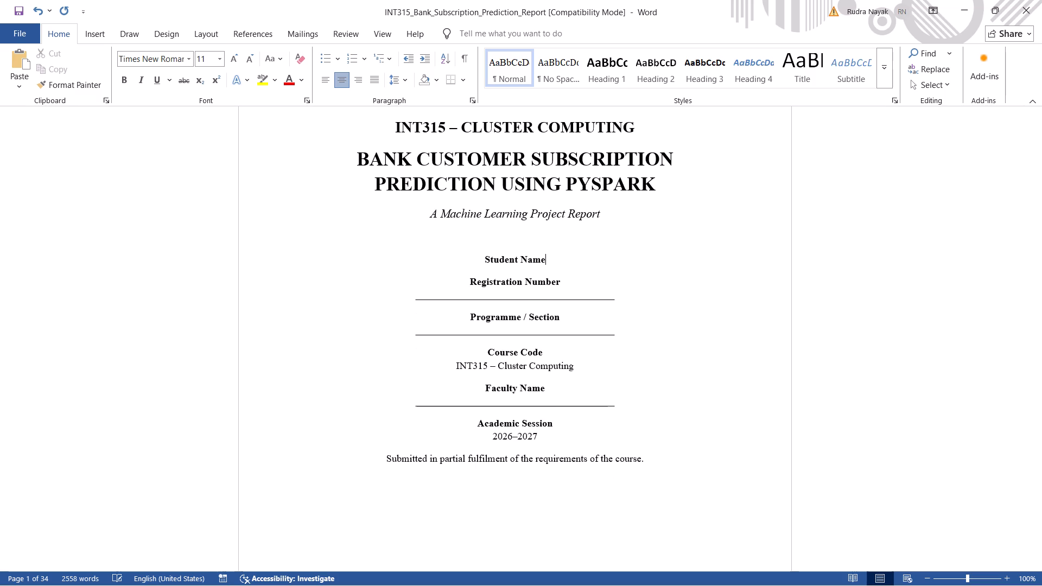
key(Return)
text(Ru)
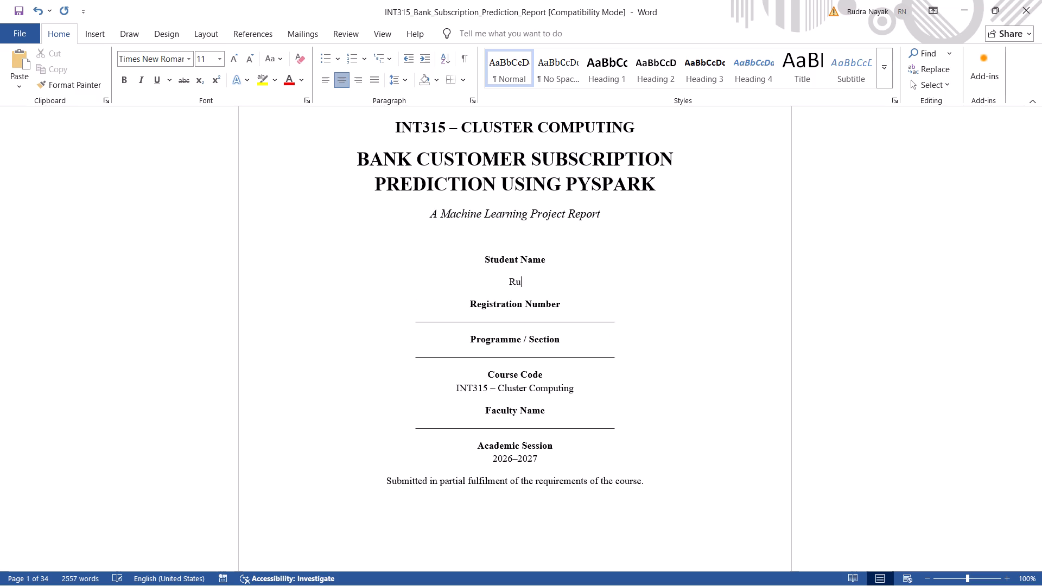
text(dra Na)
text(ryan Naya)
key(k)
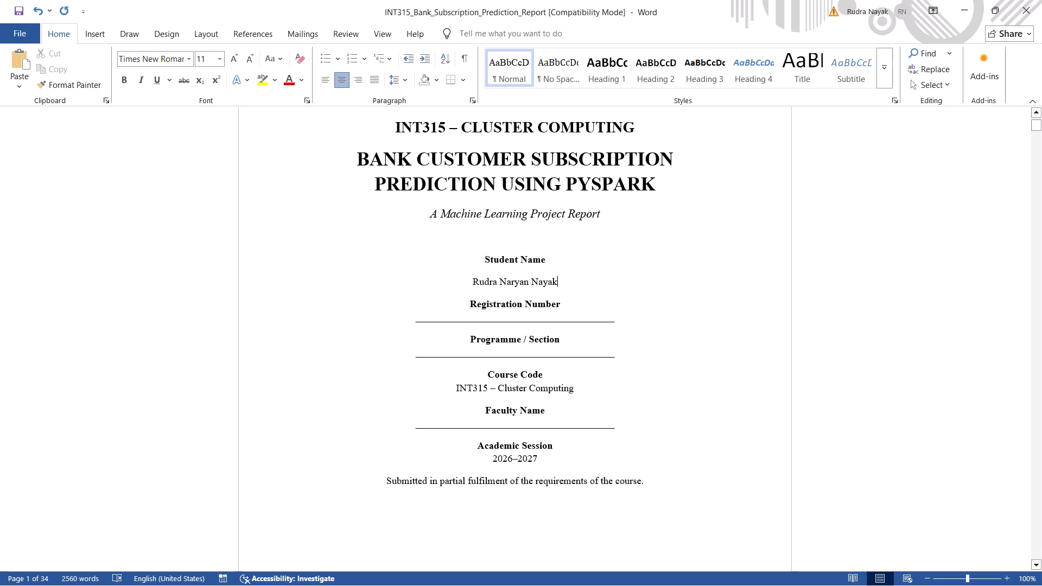
Replace the blank line under Registration Number on the cover page with the student's registration number.
click(648, 319)
key(BackSpace)
key(BackSpace)
key(BackSpace)
key(BackSpace)
key(BackSpace)
key(BackSpace)
key(BackSpace)
key(BackSpace)
key(BackSpace)
key(BackSpace)
key(BackSpace)
key(BackSpace)
key(BackSpace)
key(BackSpace)
key(BackSpace)
key(BackSpace)
key(BackSpace)
key(BackSpace)
key(BackSpace)
key(BackSpace)
key(BackSpace)
key(BackSpace)
key(BackSpace)
key(BackSpace)
key(BackSpace)
key(BackSpace)
key(BackSpace)
key(BackSpace)
key(BackSpace)
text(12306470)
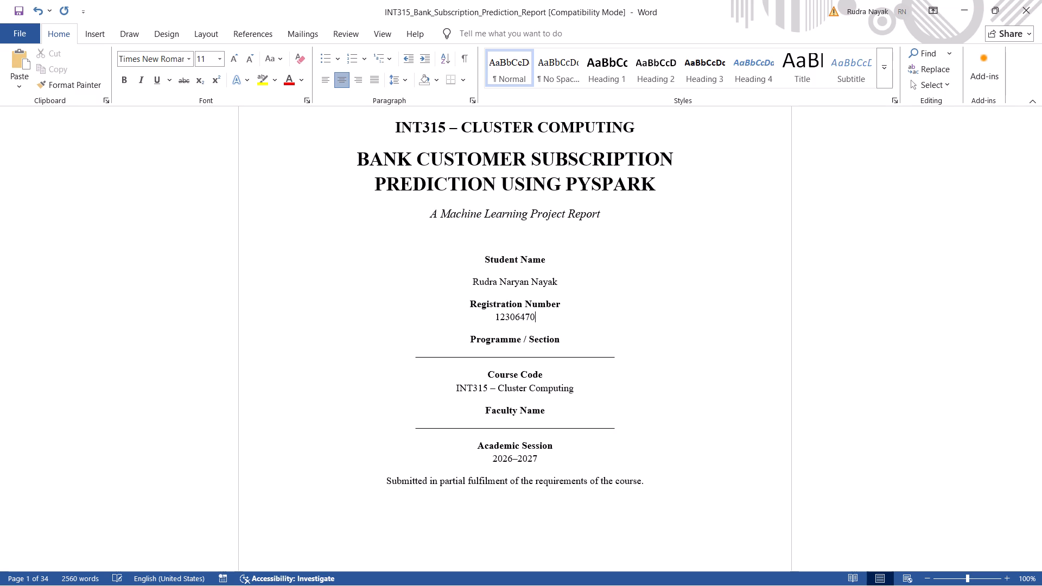
Shorten the cover page label "Programme / Section" to "Section".
scroll(648, 319, down, 1)
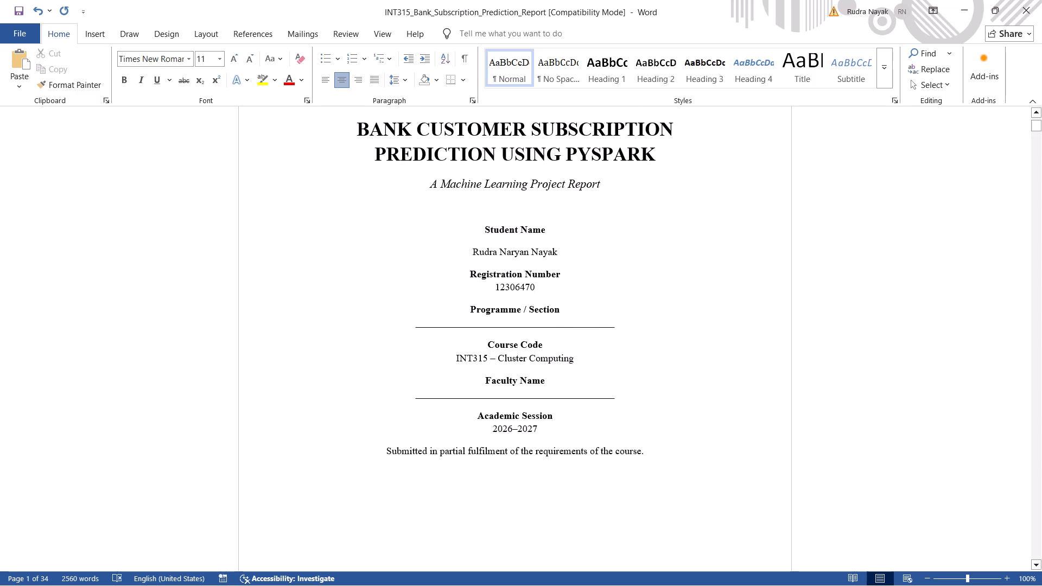
click(637, 320)
click(526, 311)
key(BackSpace)
key(BackSpace)
key(BackSpace)
key(BackSpace)
key(BackSpace)
key(BackSpace)
key(BackSpace)
key(BackSpace)
key(BackSpace)
key(BackSpace)
key(BackSpace)
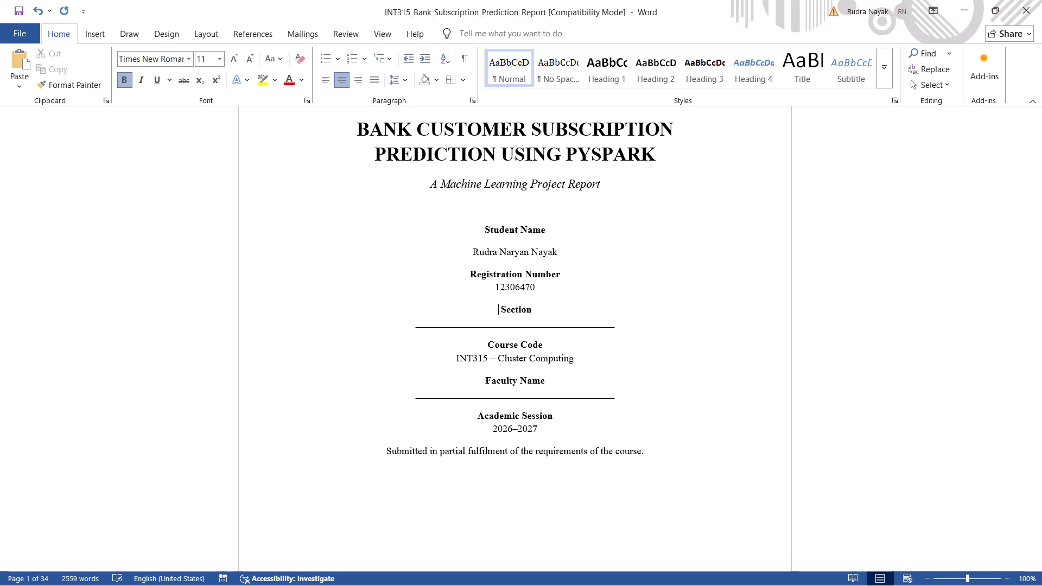
key(Right)
key(BackSpace)
Replace the blank line under Section on the cover page with K2P23PD.
click(617, 325)
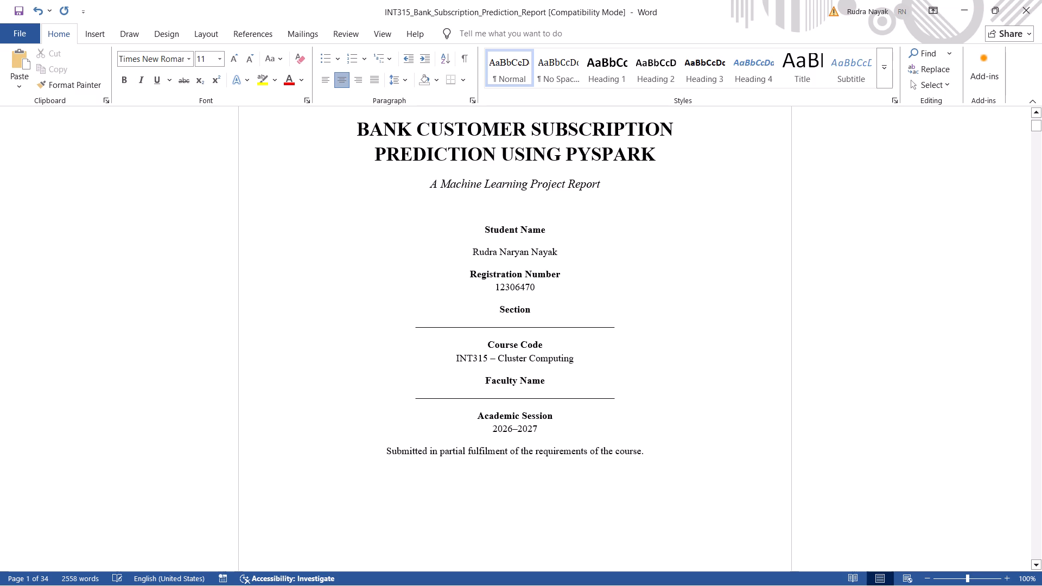
key(BackSpace)
key(BackSpace)
key(BackSpace)
key(BackSpace)
key(BackSpace)
key(BackSpace)
key(BackSpace)
key(BackSpace)
key(BackSpace)
key(BackSpace)
key(BackSpace)
key(BackSpace)
key(BackSpace)
key(BackSpace)
key(BackSpace)
key(BackSpace)
key(BackSpace)
key(BackSpace)
key(BackSpace)
key(BackSpace)
key(BackSpace)
key(BackSpace)
key(BackSpace)
key(BackSpace)
key(BackSpace)
key(BackSpace)
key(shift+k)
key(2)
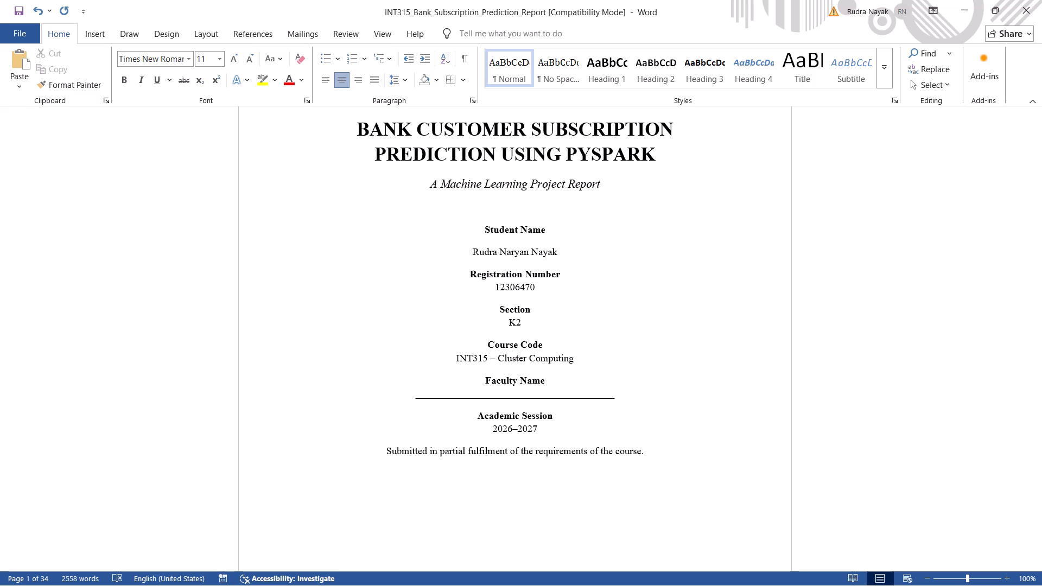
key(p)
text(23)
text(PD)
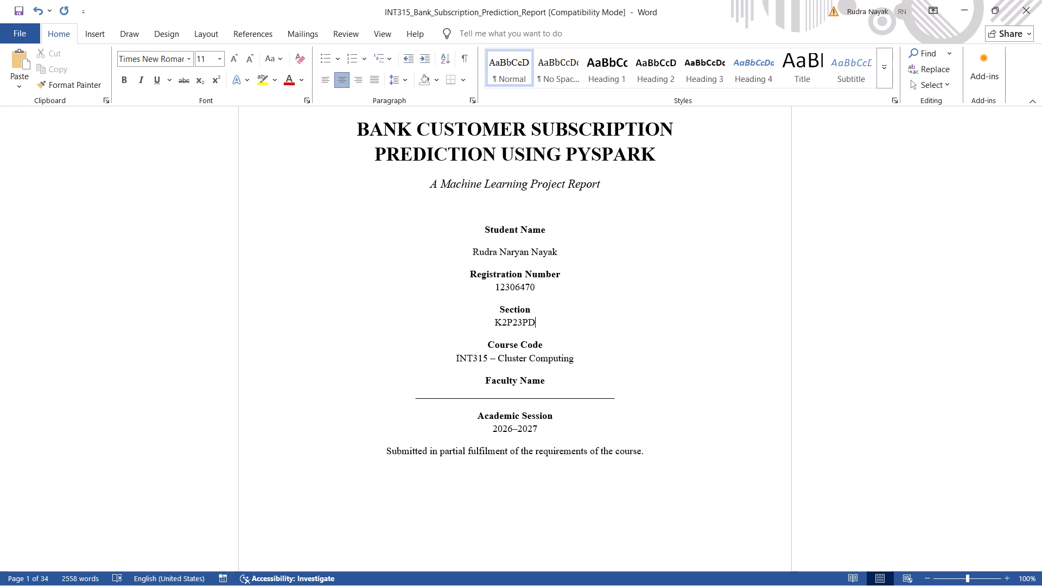
Replace the blank line under Faculty Name on the cover page with the faculty member's first name.
click(624, 396)
key(BackSpace)
key(BackSpace)
key(BackSpace)
key(BackSpace)
key(BackSpace)
key(BackSpace)
key(BackSpace)
key(BackSpace)
key(BackSpace)
key(BackSpace)
key(BackSpace)
key(BackSpace)
key(BackSpace)
key(BackSpace)
key(BackSpace)
key(BackSpace)
key(BackSpace)
key(BackSpace)
key(BackSpace)
key(BackSpace)
key(BackSpace)
key(BackSpace)
key(BackSpace)
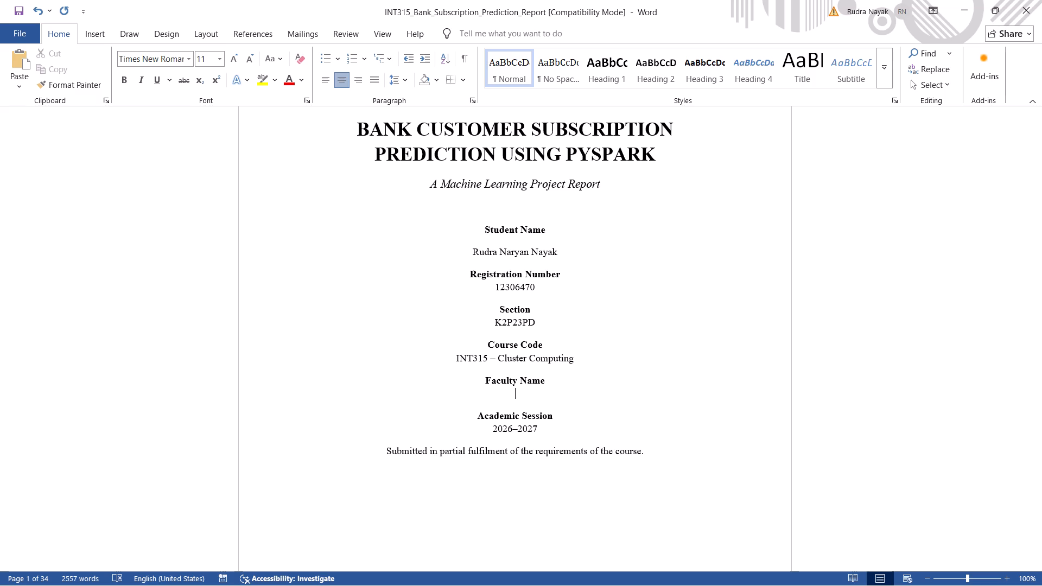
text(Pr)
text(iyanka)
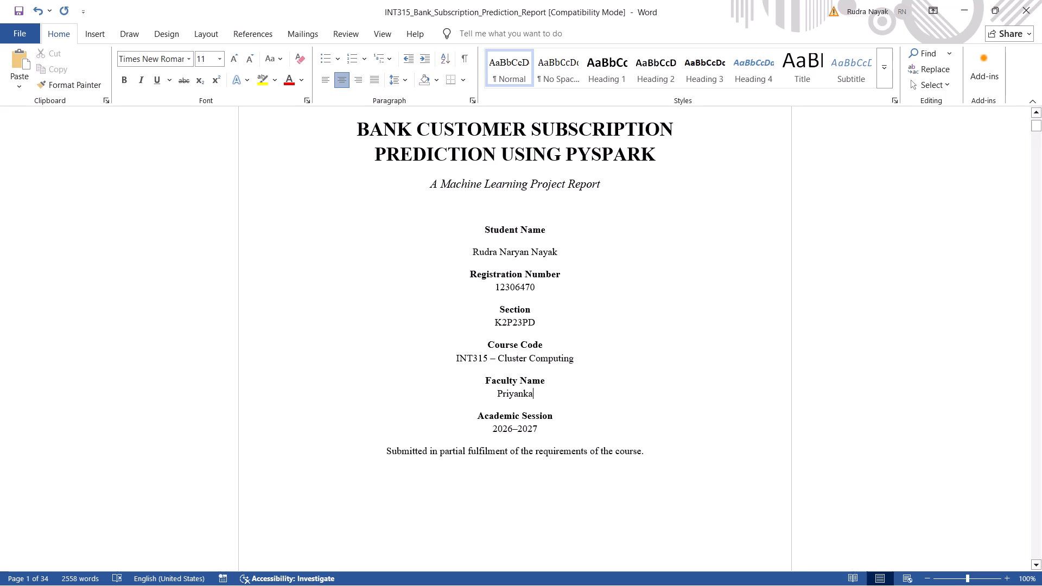
Delete the subtitle "A Machine Learning Project Report" from the cover page, leaving blank centred lines between the title and Student Name.
scroll(720, 401, down, 2)
scroll(720, 401, up, 3)
scroll(720, 401, down, 1)
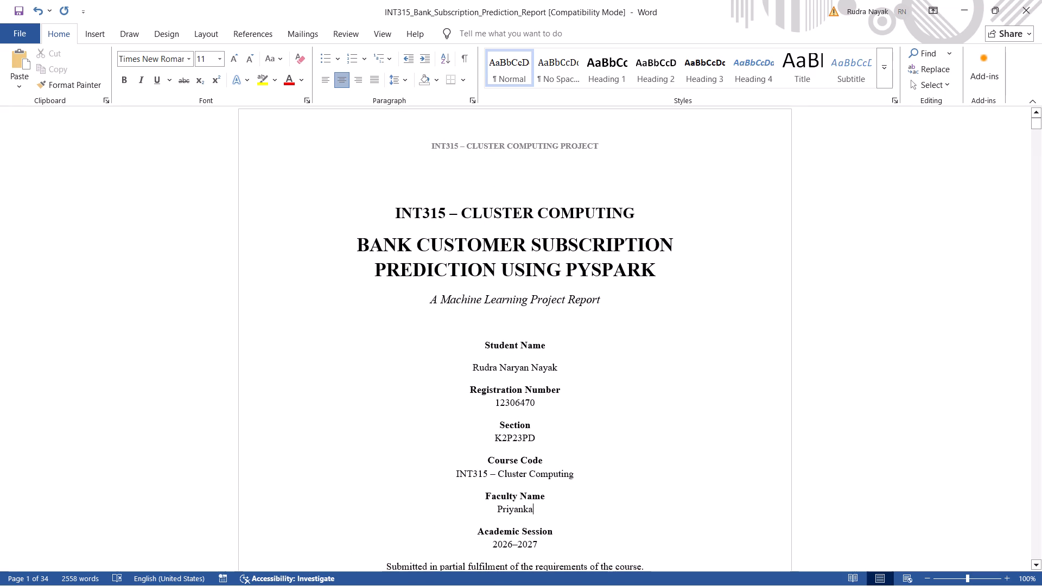
scroll(720, 401, down, 1)
click(612, 289)
drag(605, 302, 436, 303)
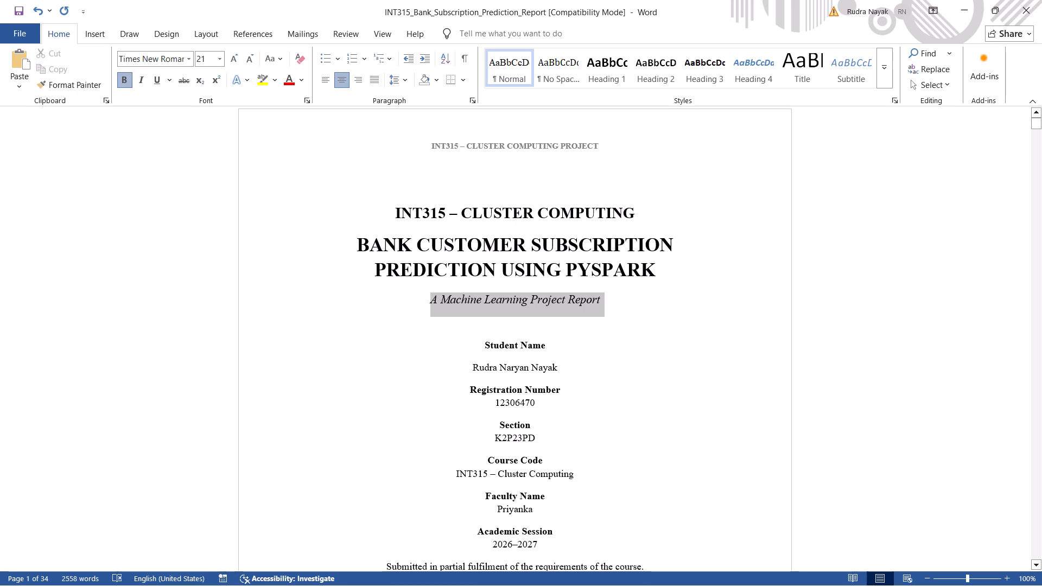
drag(436, 303, 435, 303)
key(BackSpace)
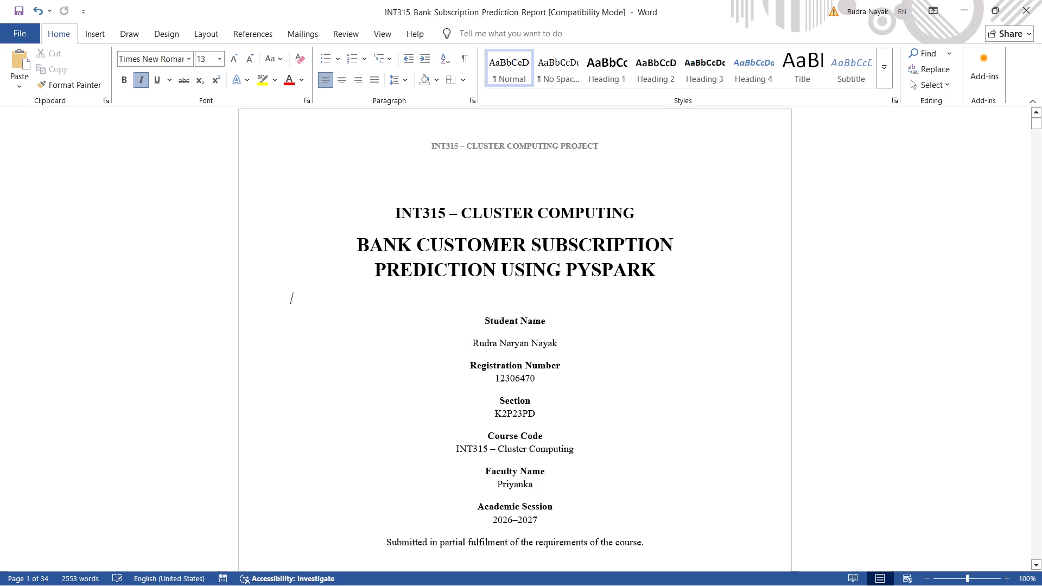
key(BackSpace)
key(Return)
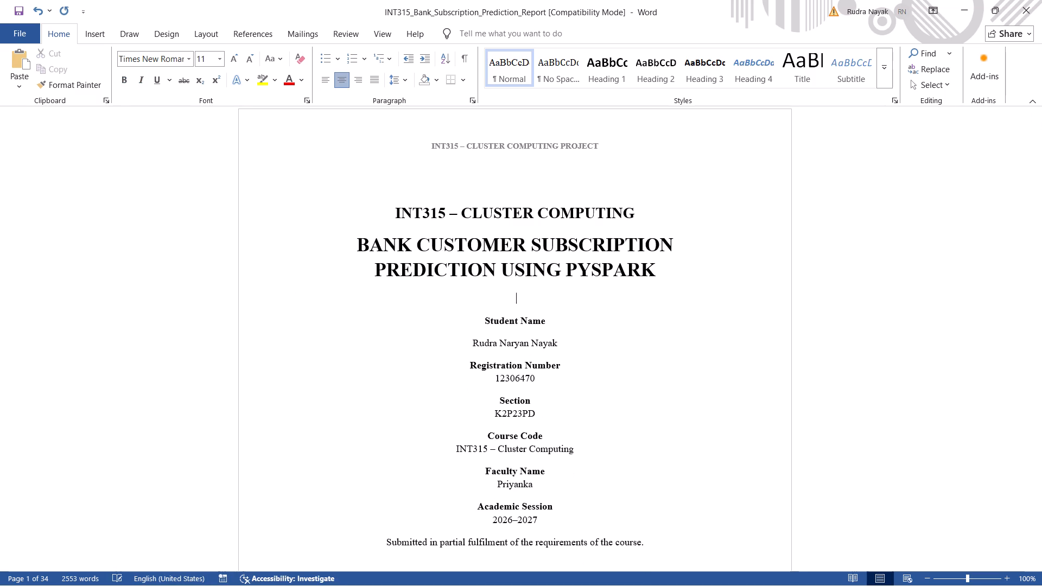
key(Return)
Delete the closing sentence "Submitted in partial fulfilment of the requirements of the course." from the cover page.
scroll(435, 303, down, 2)
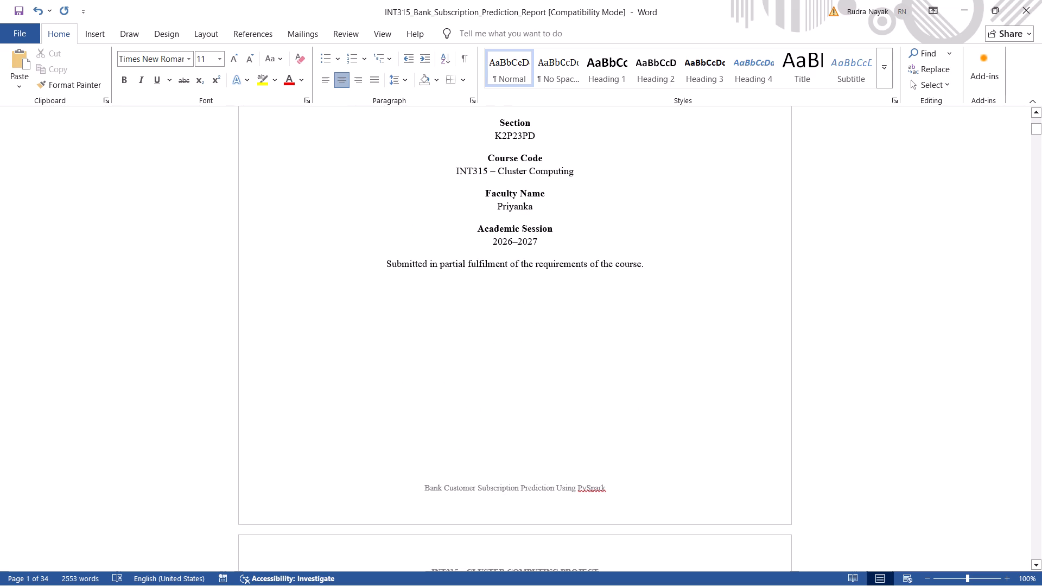
drag(656, 262, 391, 272)
key(BackSpace)
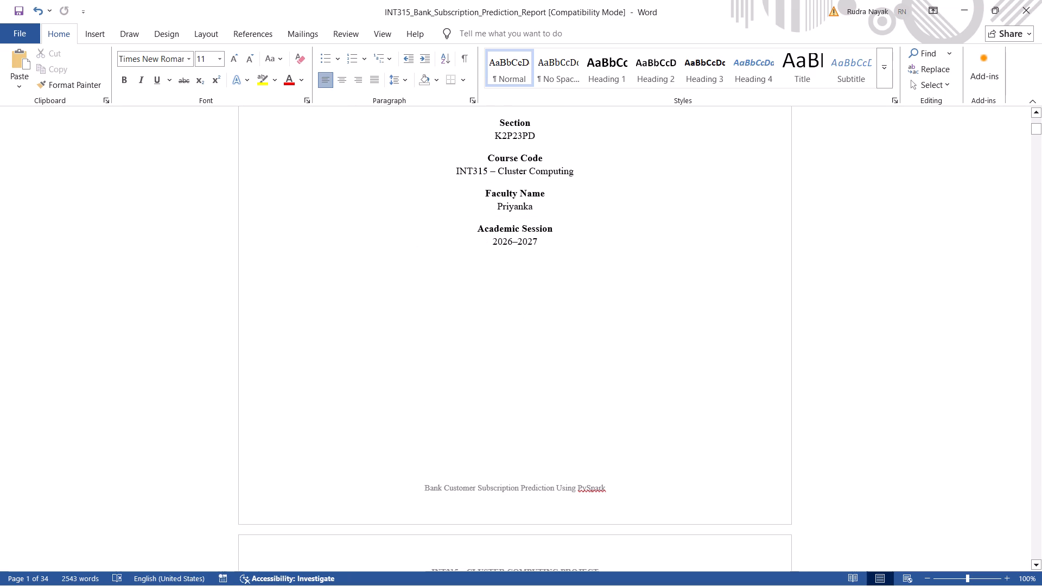
Insert a blank line above the CONTENTS heading to space it from the page header.
scroll(391, 272, up, 2)
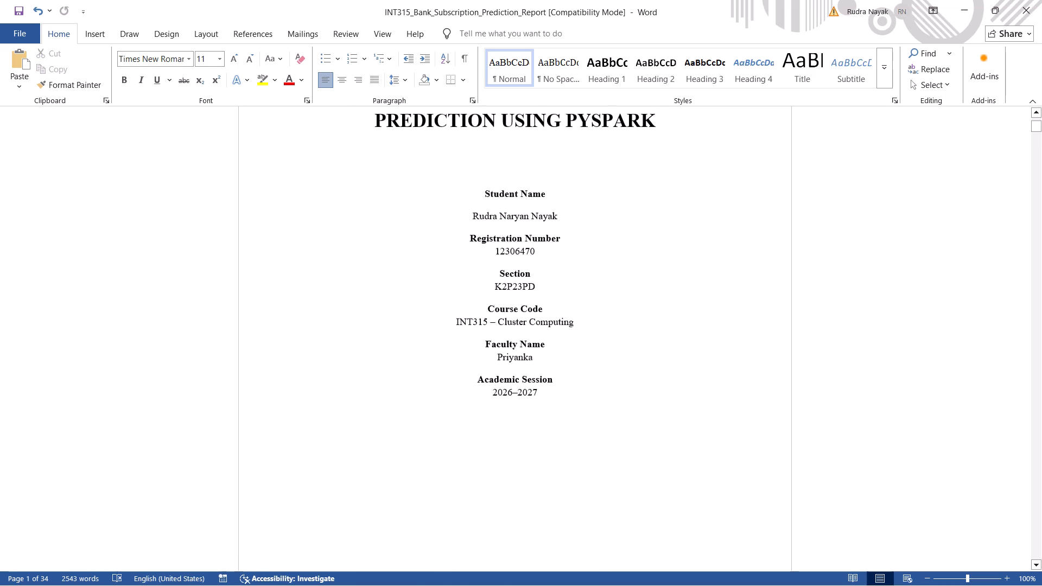
scroll(391, 272, down, 3)
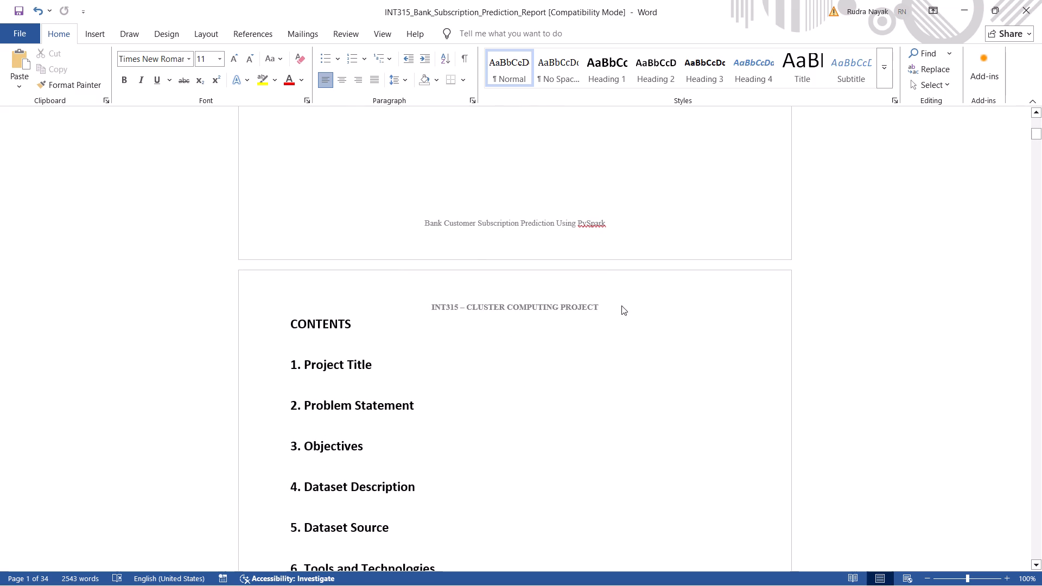
click(599, 305)
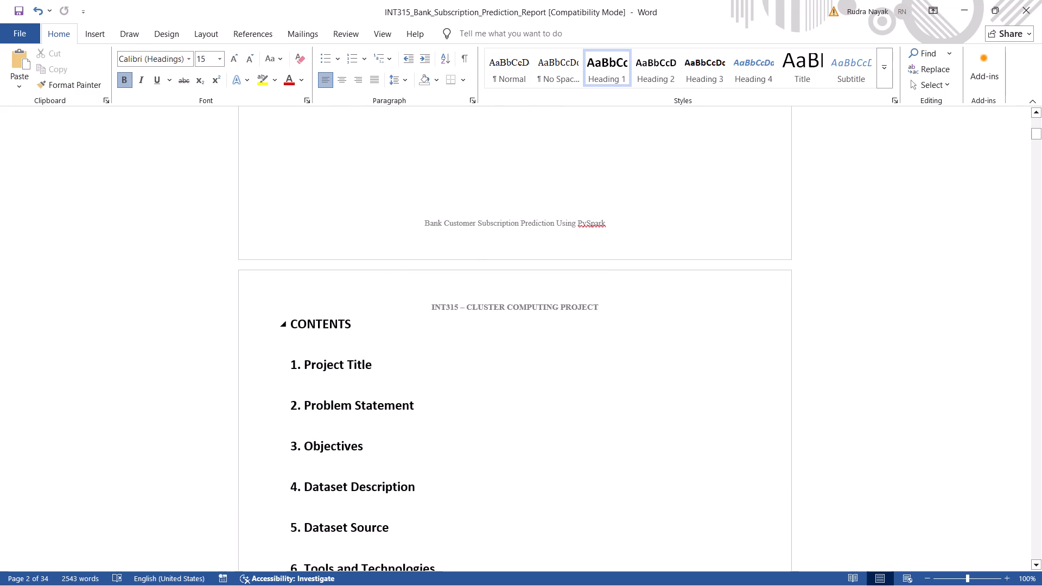
click(291, 324)
key(Return)
Insert a blank line above the ABSTRACT heading to space it from the page header.
scroll(291, 324, down, 5)
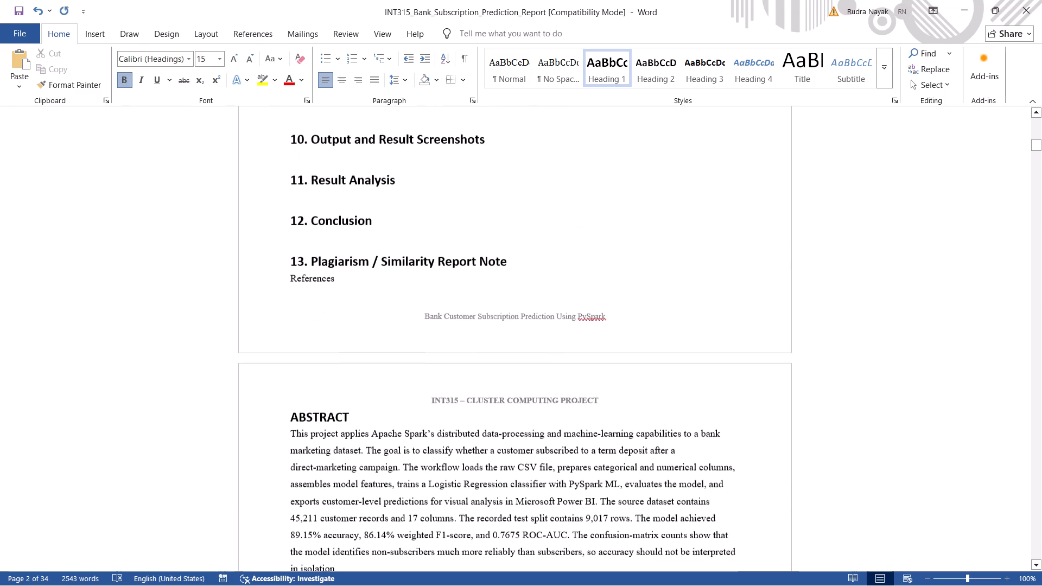
scroll(291, 324, up, 1)
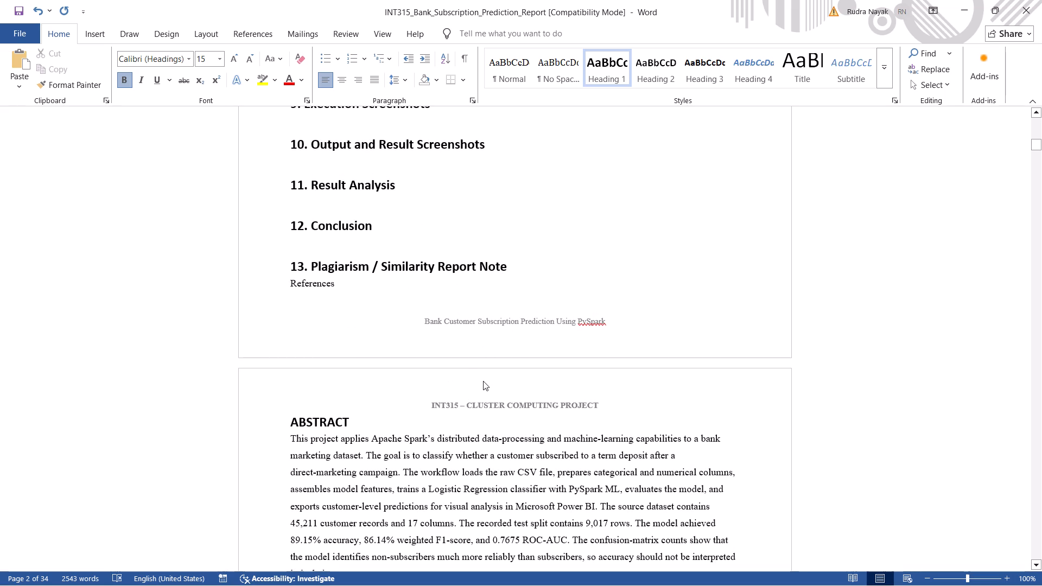
scroll(483, 381, down, 1)
click(290, 306)
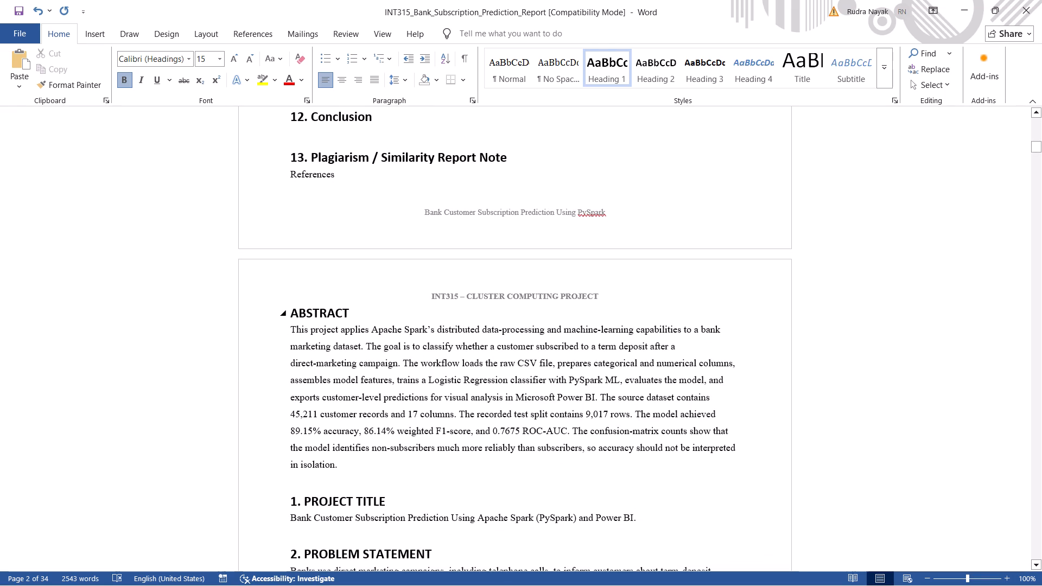
key(Return)
Pull "3. OBJECTIVES OF THE PROJECT" up onto the Problem Statement page, separated from that section's text by one blank line.
scroll(290, 306, down, 1)
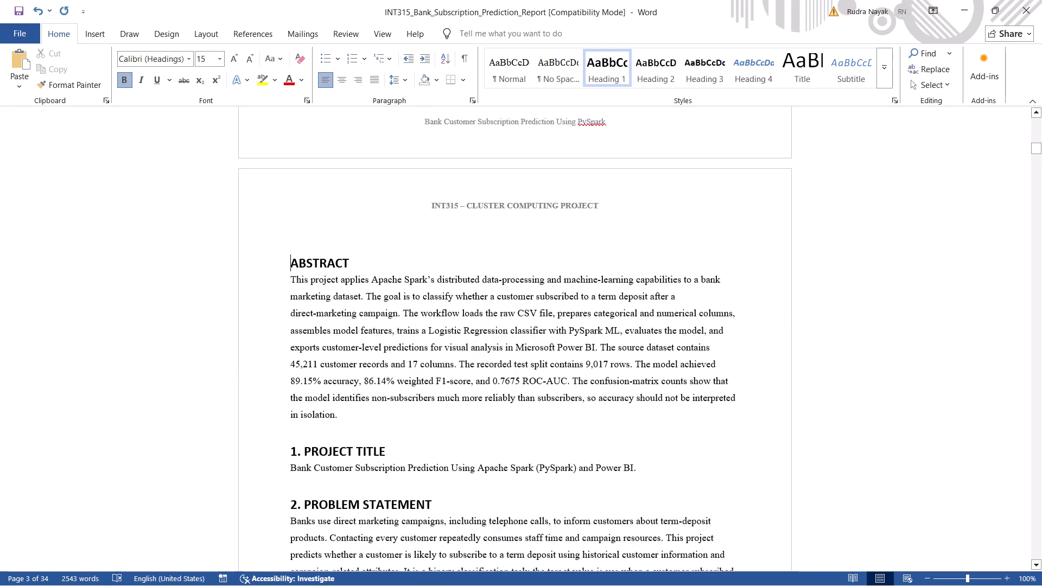
scroll(290, 306, down, 1)
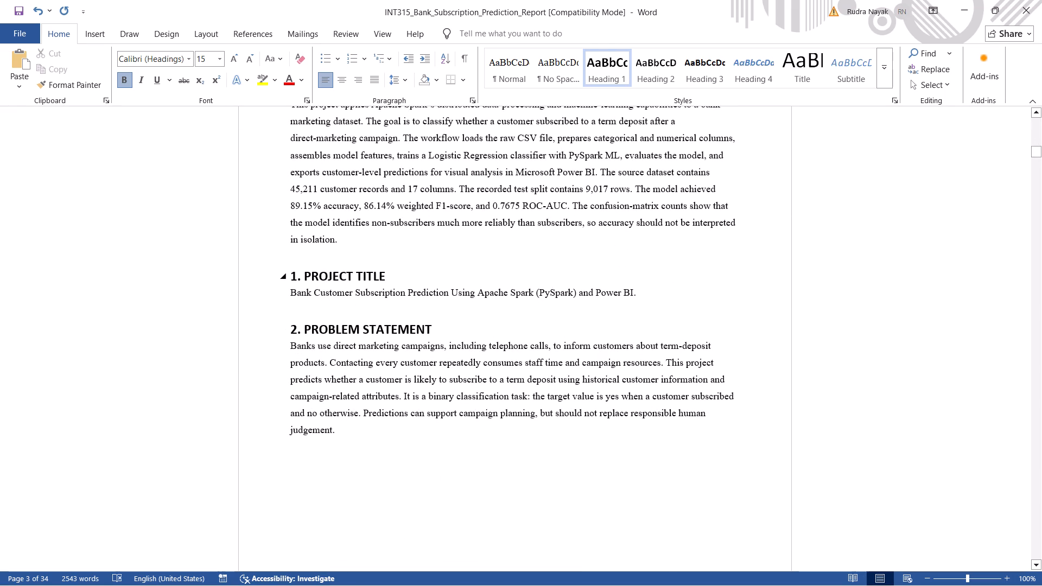
scroll(288, 276, down, 3)
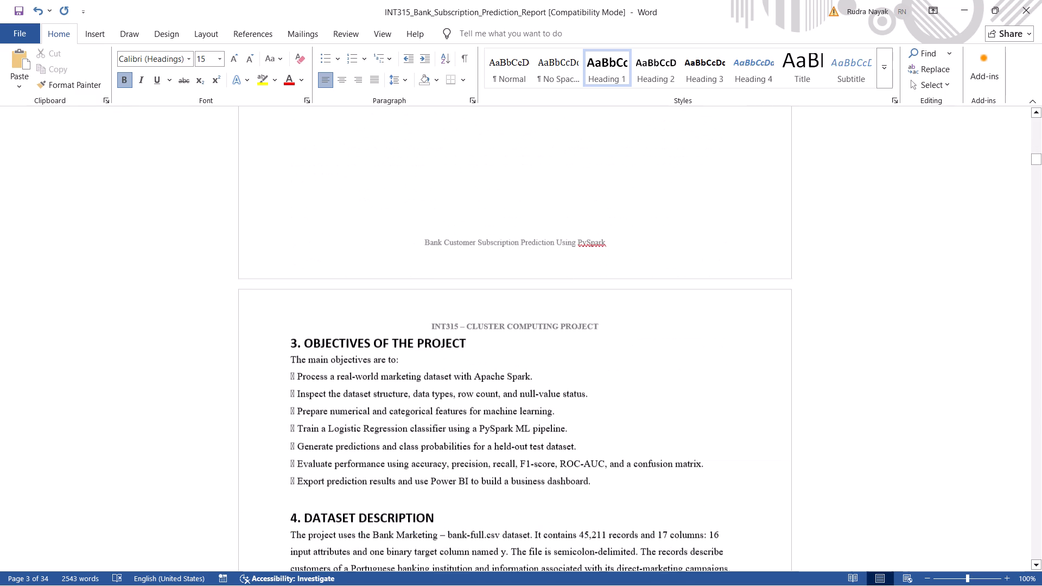
click(290, 337)
key(BackSpace)
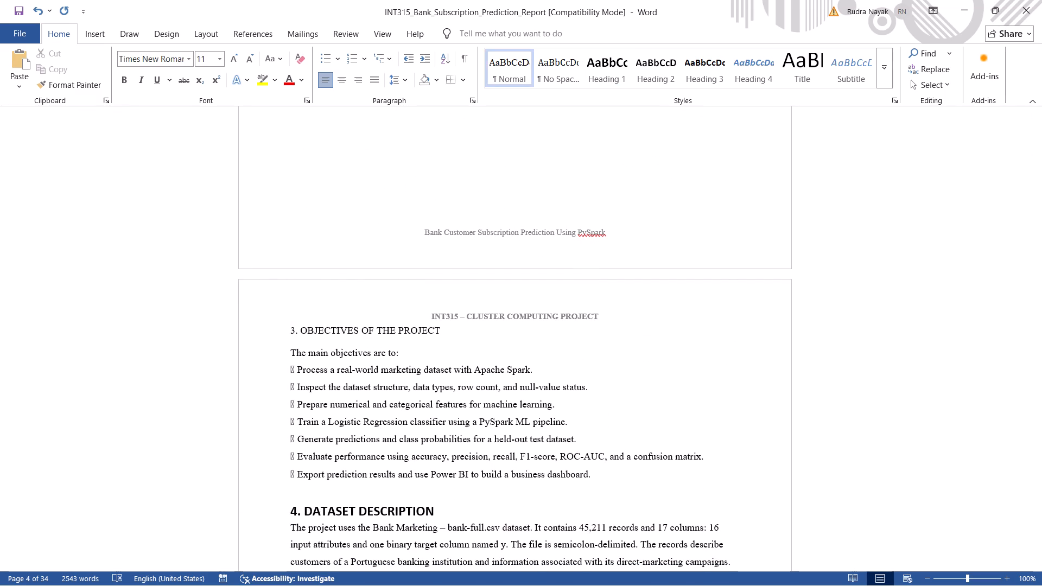
key(BackSpace)
scroll(290, 337, up, 1)
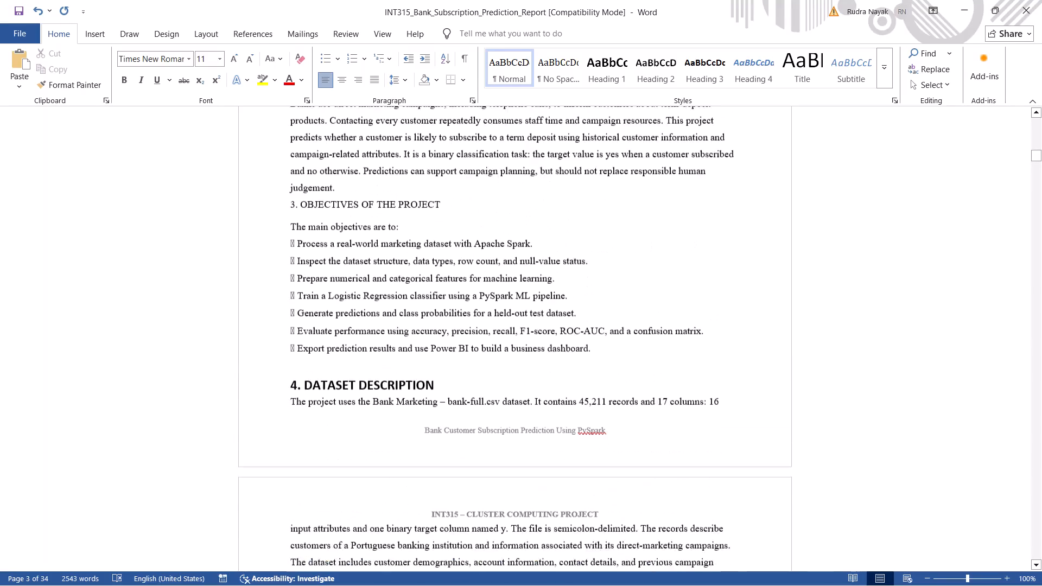
scroll(290, 337, up, 2)
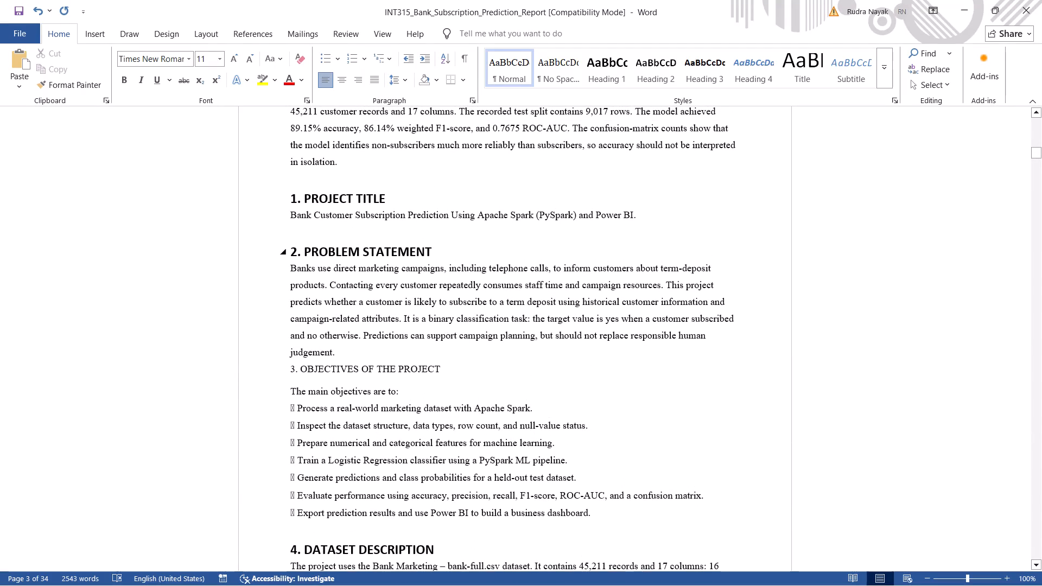
key(Return)
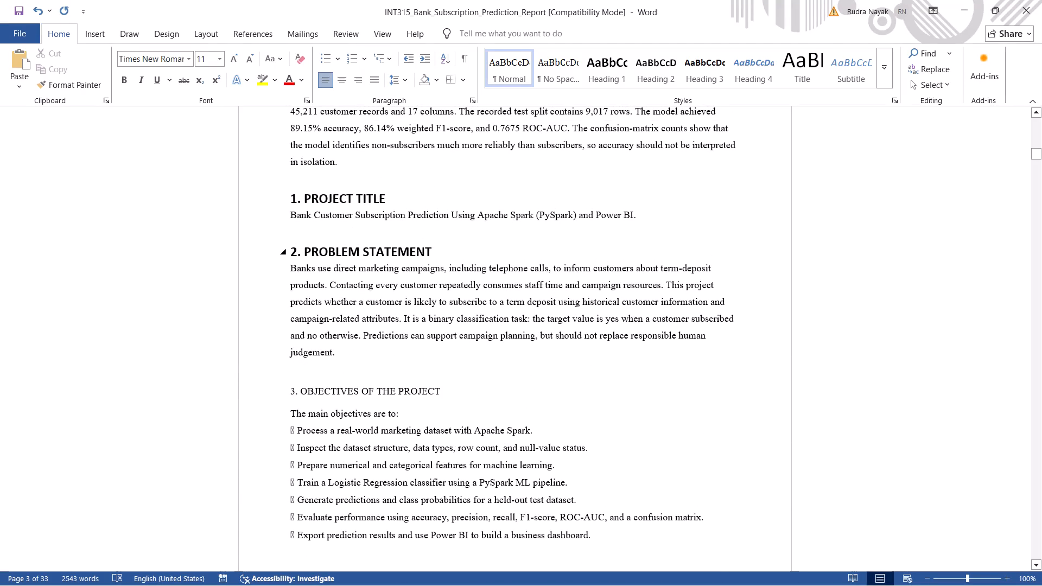
Copy the formatting of the "2. PROBLEM STATEMENT" heading onto the "3. OBJECTIVES OF THE PROJECT" heading.
drag(291, 249, 423, 245)
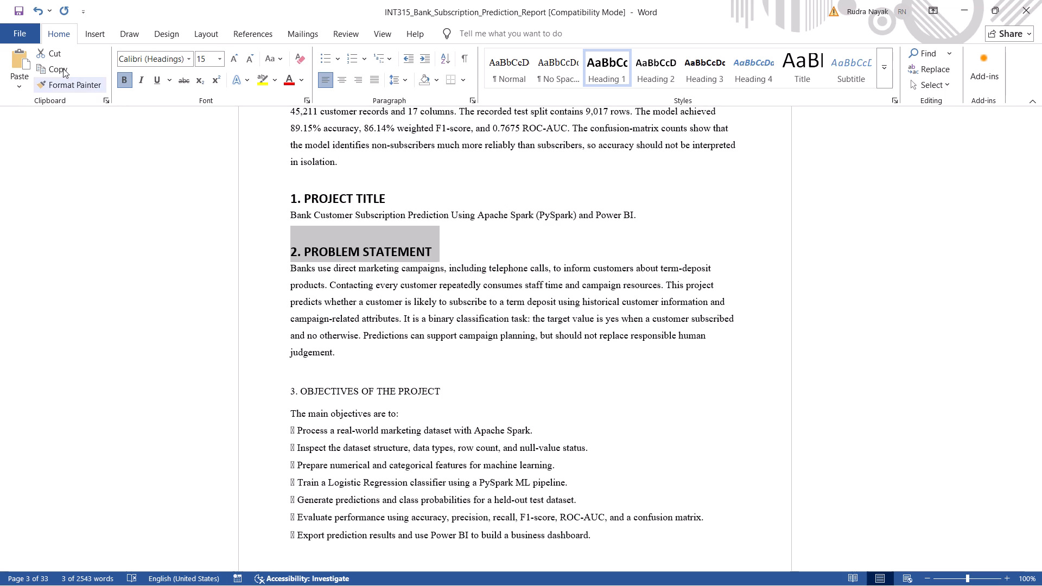
click(76, 81)
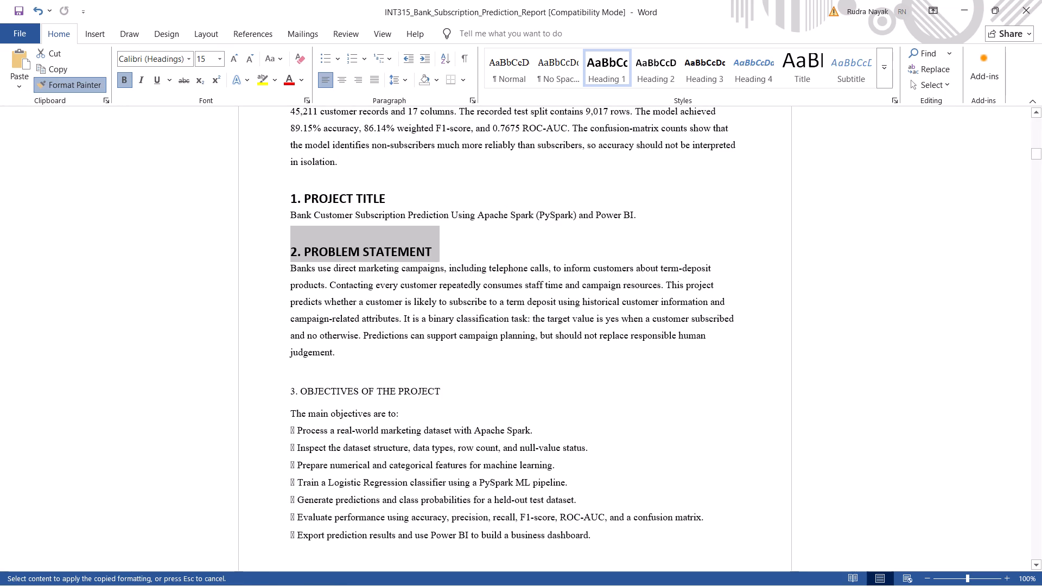
drag(442, 392, 283, 405)
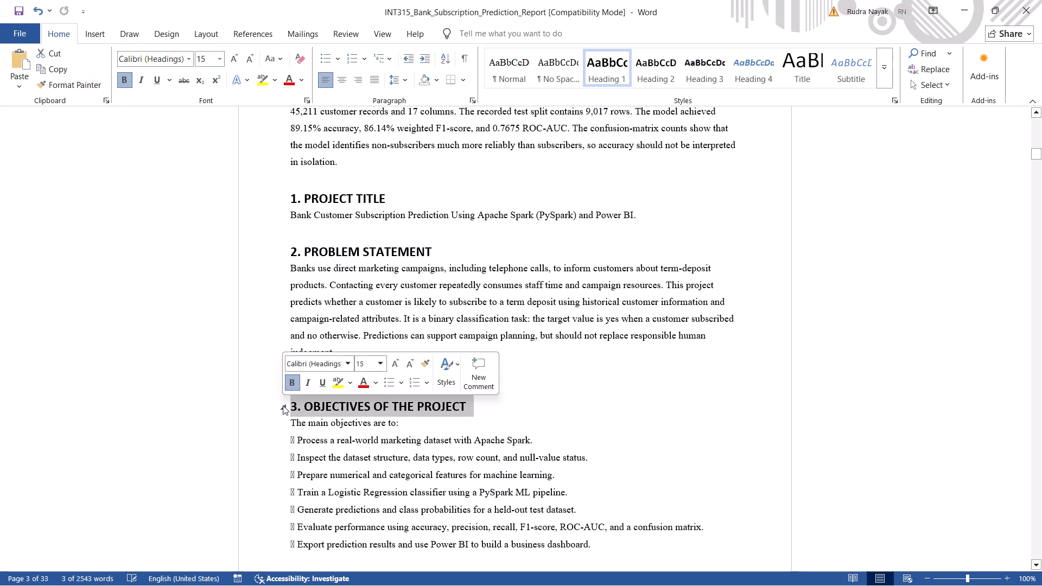
Remove the extra blank line above the "3. OBJECTIVES OF THE PROJECT" heading.
click(545, 381)
key(Down)
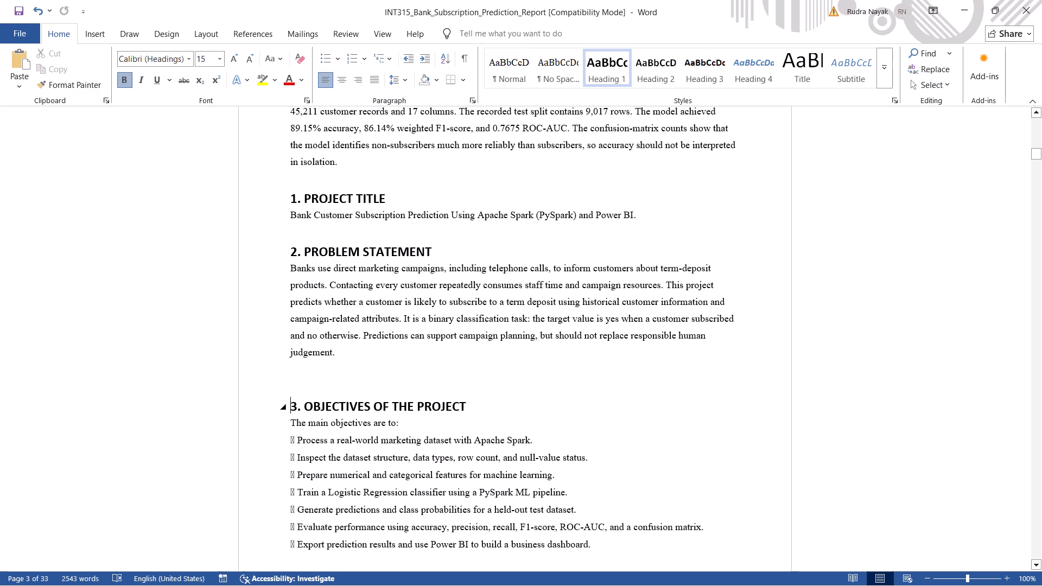
key(BackSpace)
Format the seven objectives under "The main objectives are to:" as a bulleted list.
scroll(391, 390, down, 1)
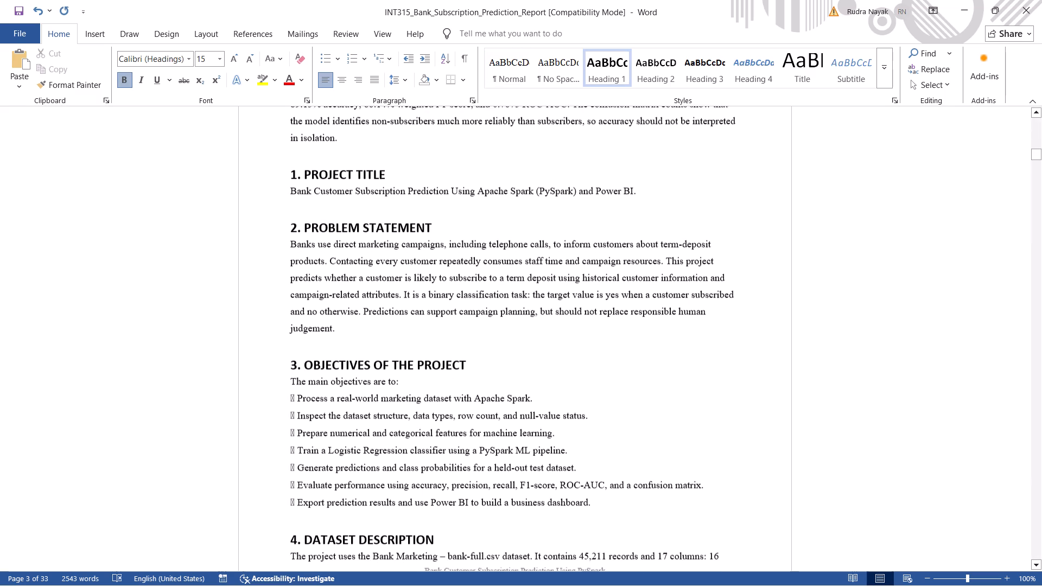
scroll(391, 390, down, 2)
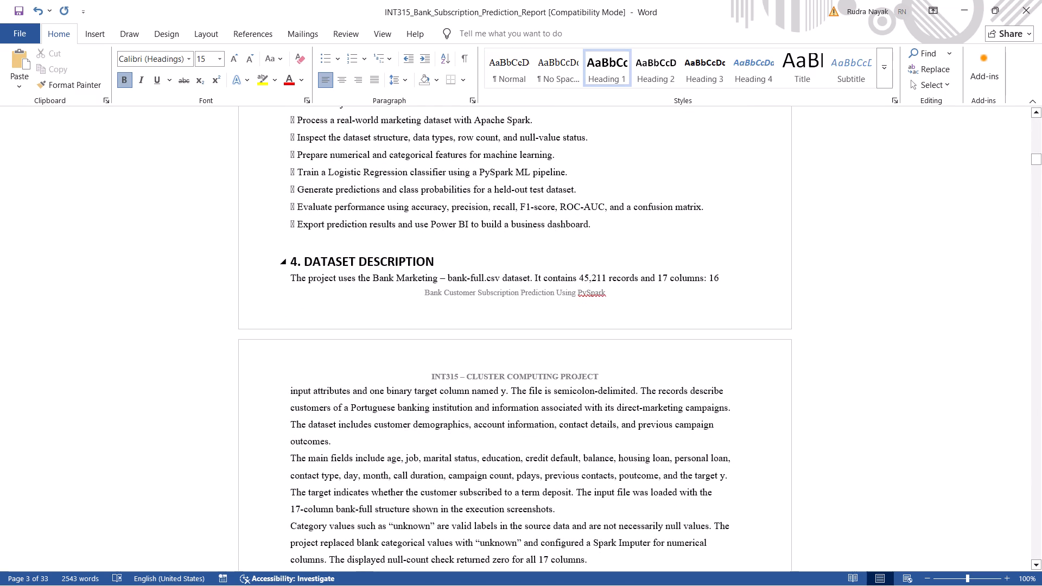
scroll(321, 223, up, 1)
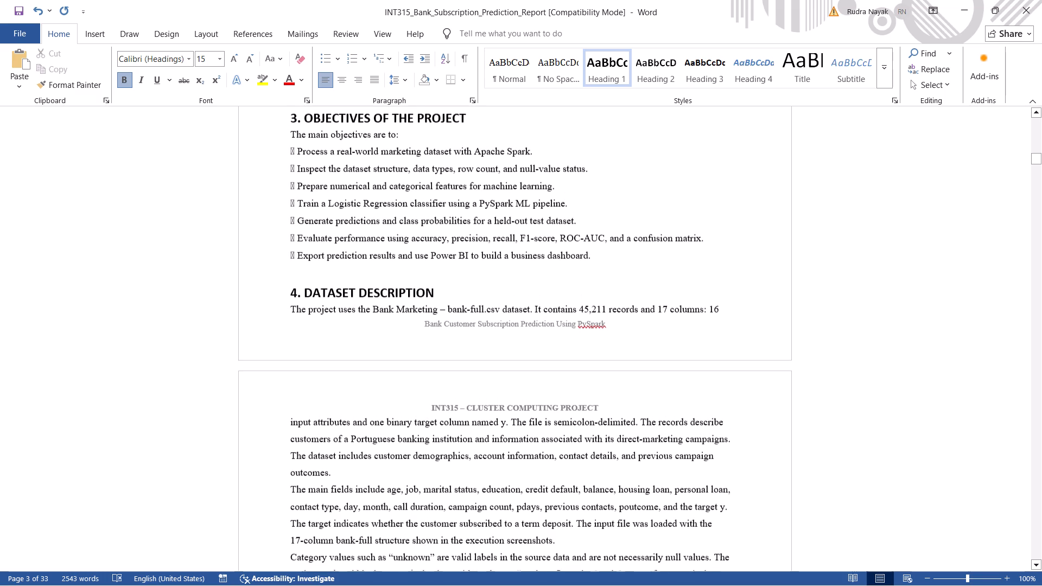
drag(295, 157, 346, 200)
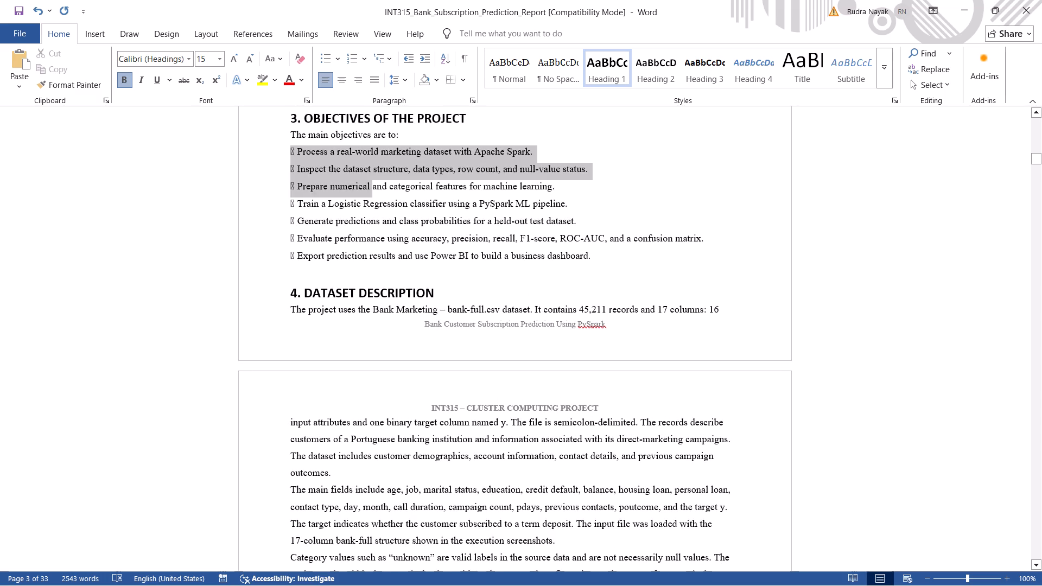
drag(346, 200, 621, 263)
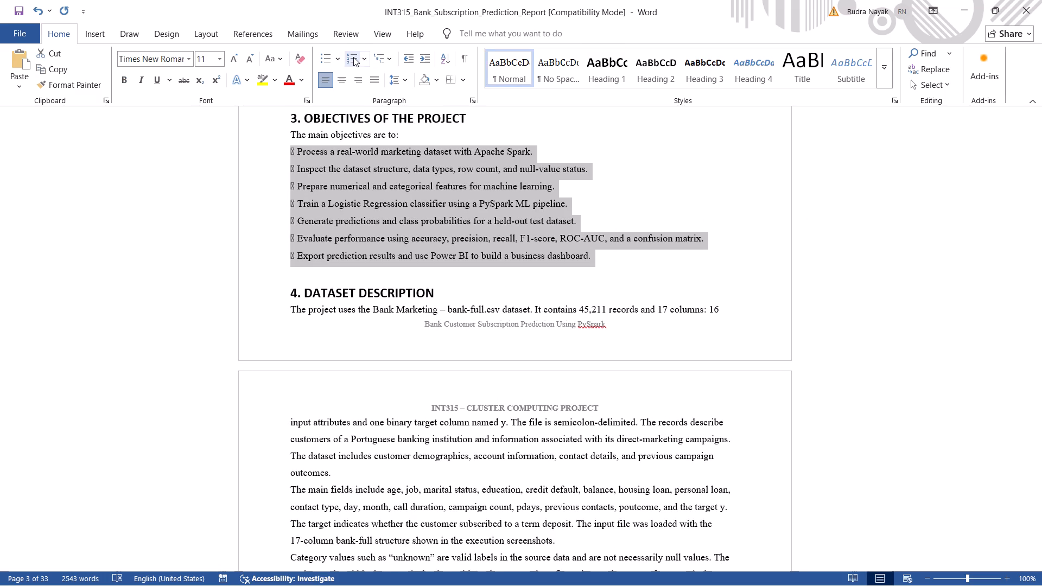
click(325, 54)
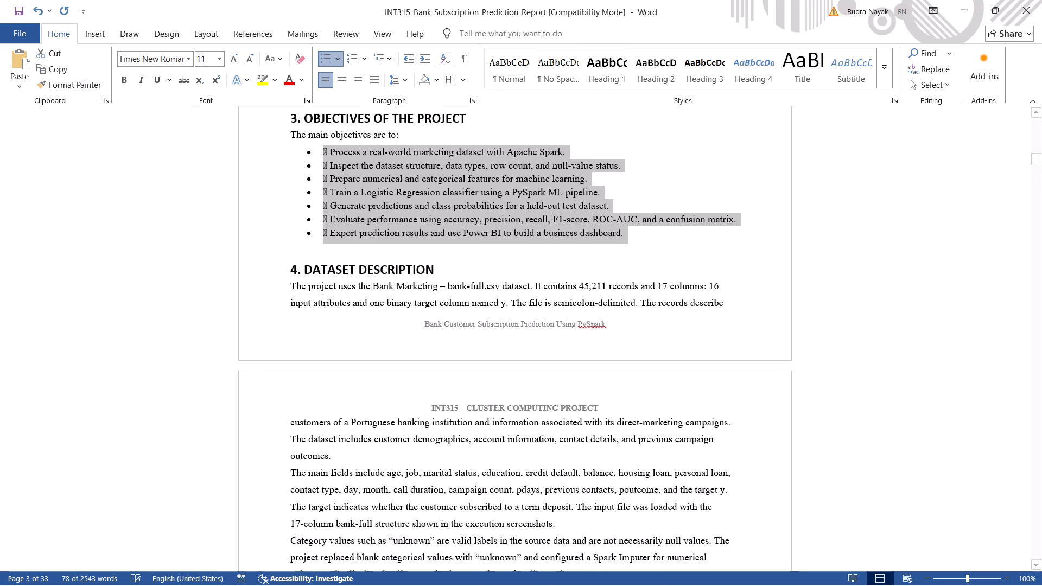
Delete the stray box characters and spaces before the first three objectives, from "Process a real-world" to "Prepare numerical".
click(335, 146)
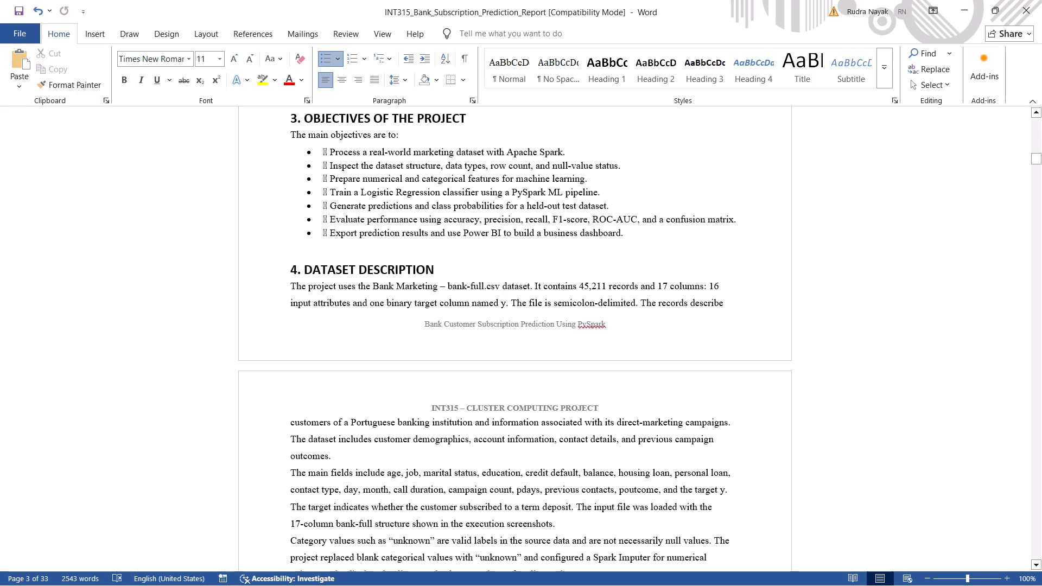
key(Left)
key(BackSpace)
key(BackSpace)
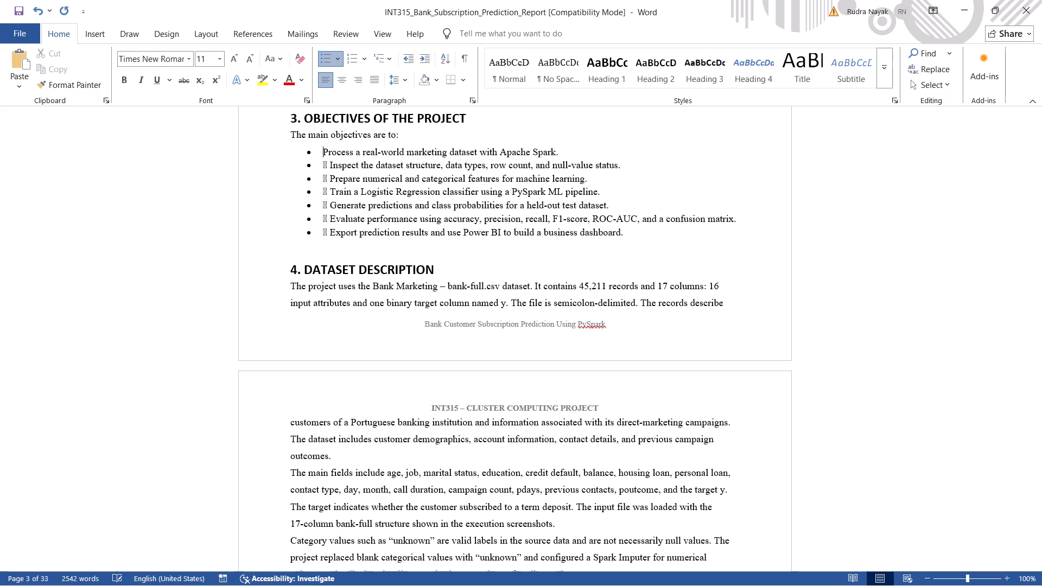
key(Down)
key(Right)
key(Right)
key(BackSpace)
key(BackSpace)
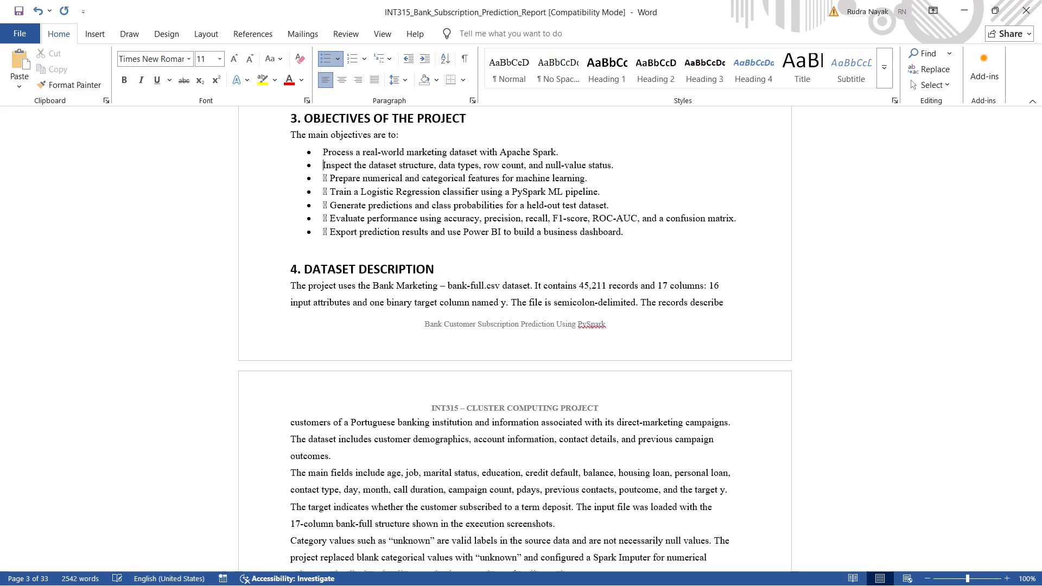
key(Down)
key(Right)
key(Right)
key(BackSpace)
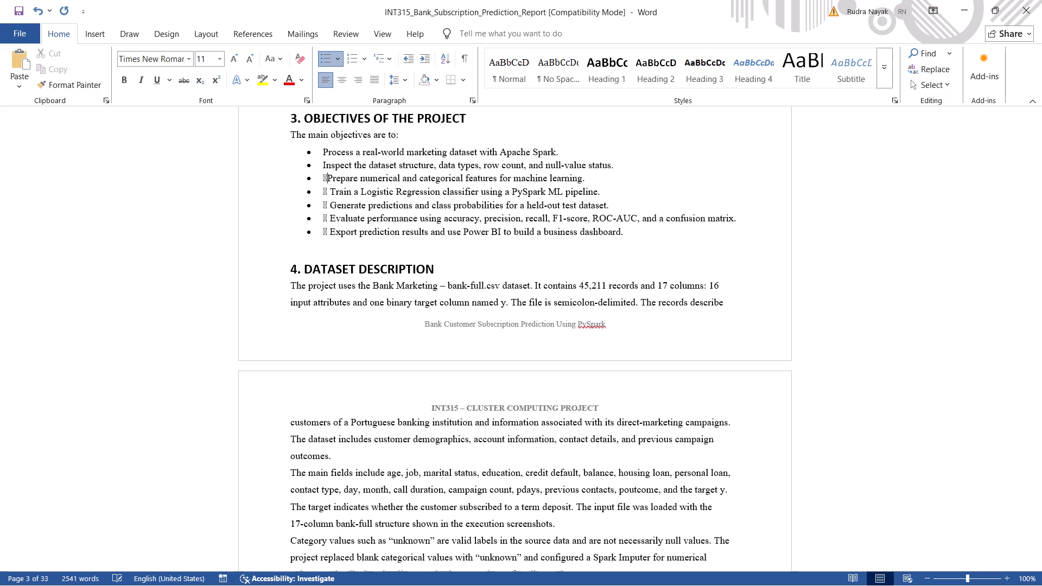
key(BackSpace)
Delete the stray box characters and spaces before the "Train a Logistic Regression classifier" and "Generate predictions" objectives.
key(Down)
key(Right)
key(Right)
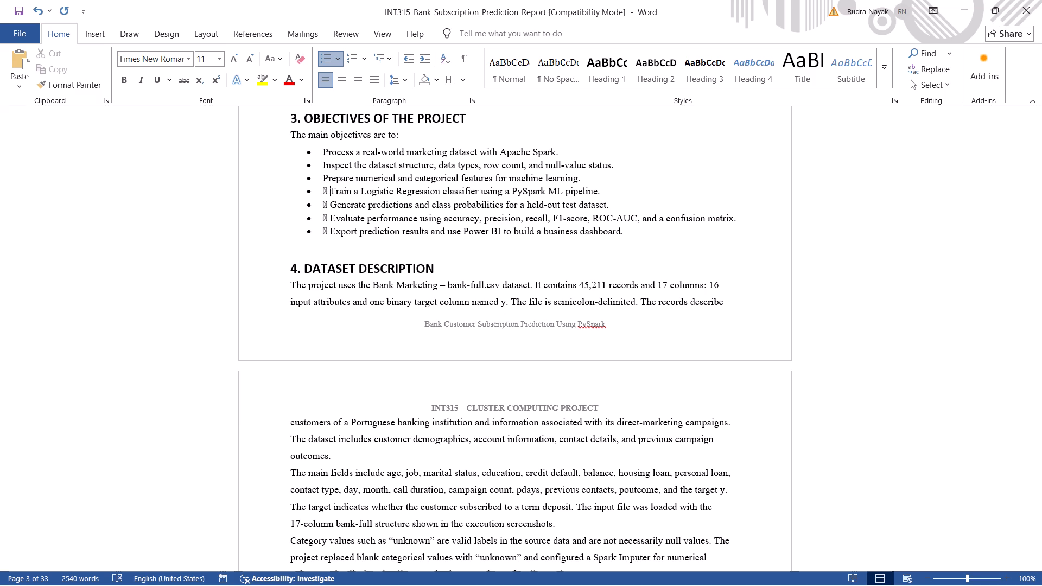
key(BackSpace)
key(BackSpace)
key(Down)
key(Right)
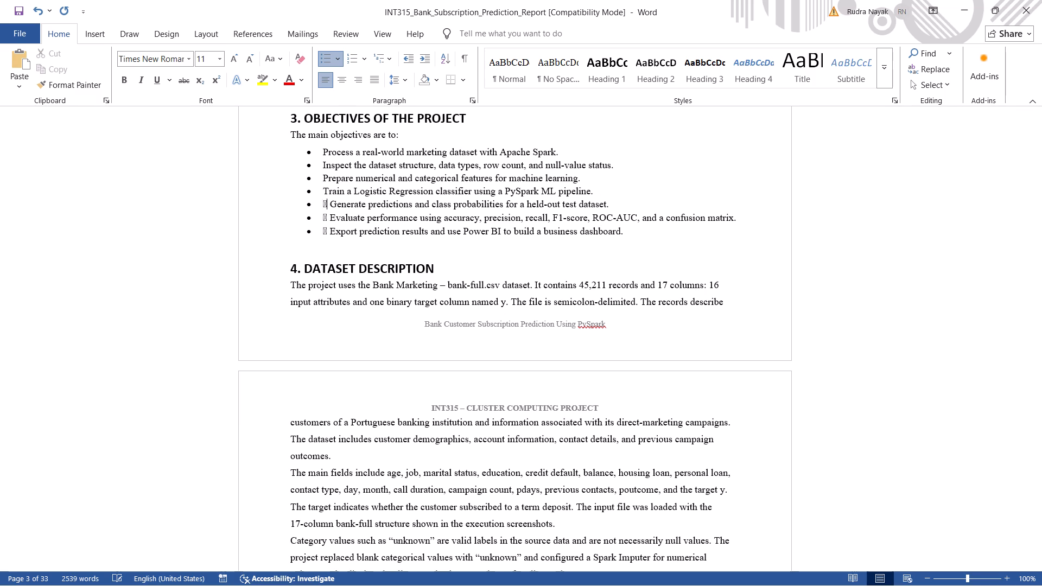
key(Right)
key(BackSpace)
key(BackSpace)
Delete the stray box characters and spaces before the "Evaluate performance" and "Export prediction results" objectives.
key(Down)
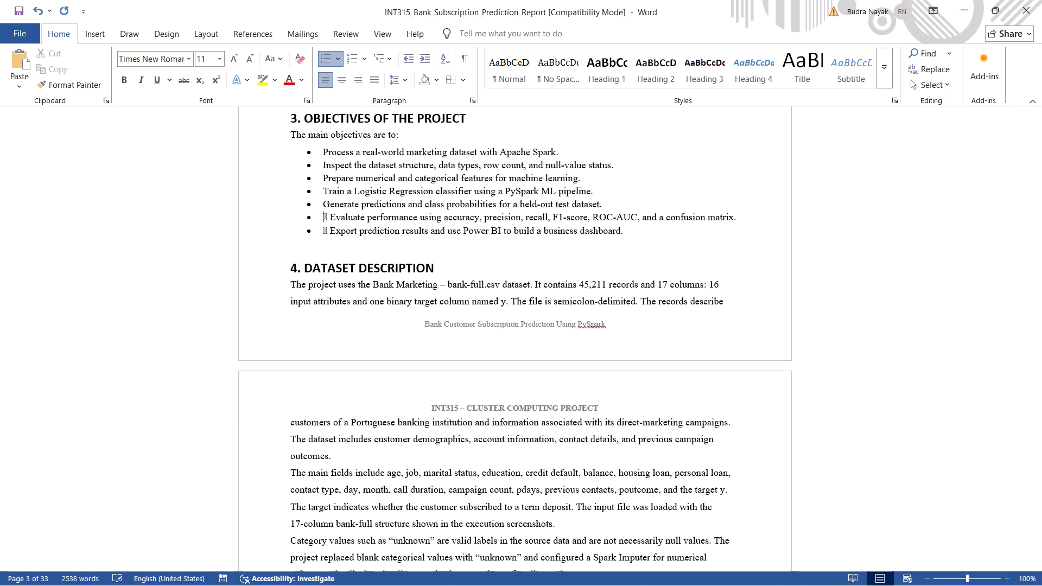
key(Right)
key(Right)
key(BackSpace)
key(BackSpace)
key(Down)
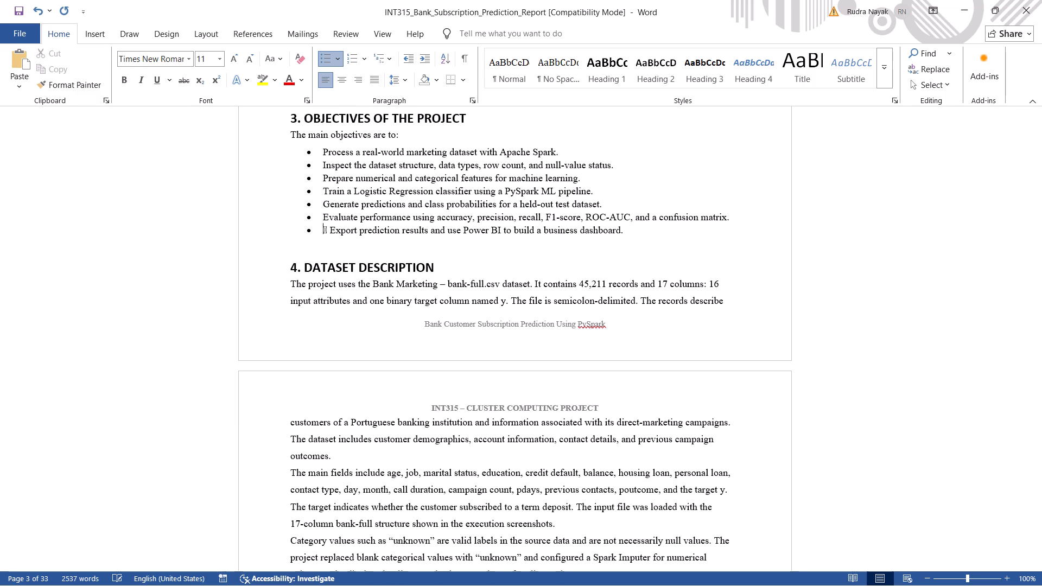
key(Right)
key(Right)
key(BackSpace)
key(BackSpace)
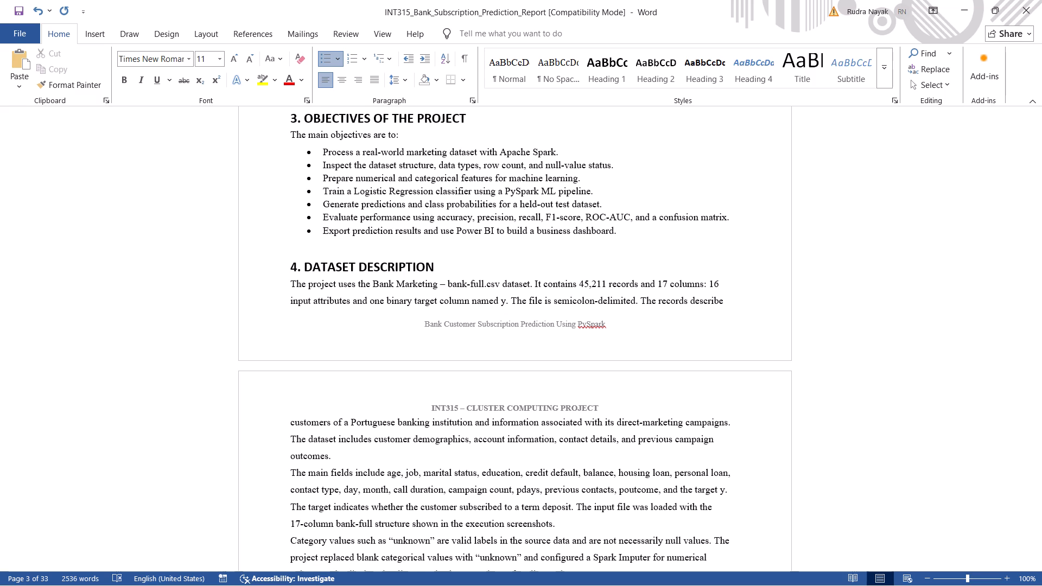
Push the "4. DATASET DESCRIPTION" heading onto the next page by inserting a blank line above it.
scroll(331, 150, down, 2)
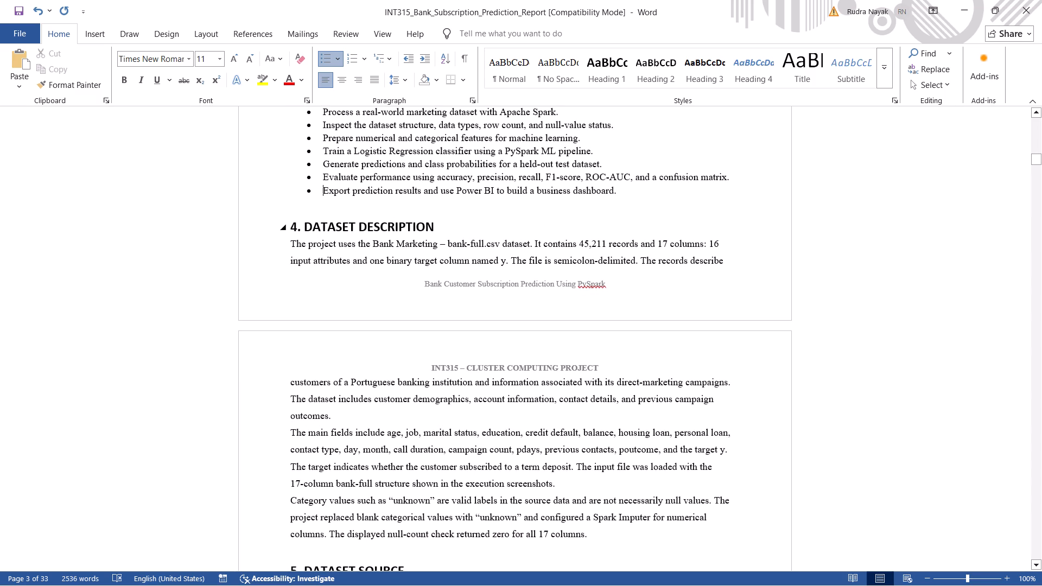
click(293, 219)
key(Return)
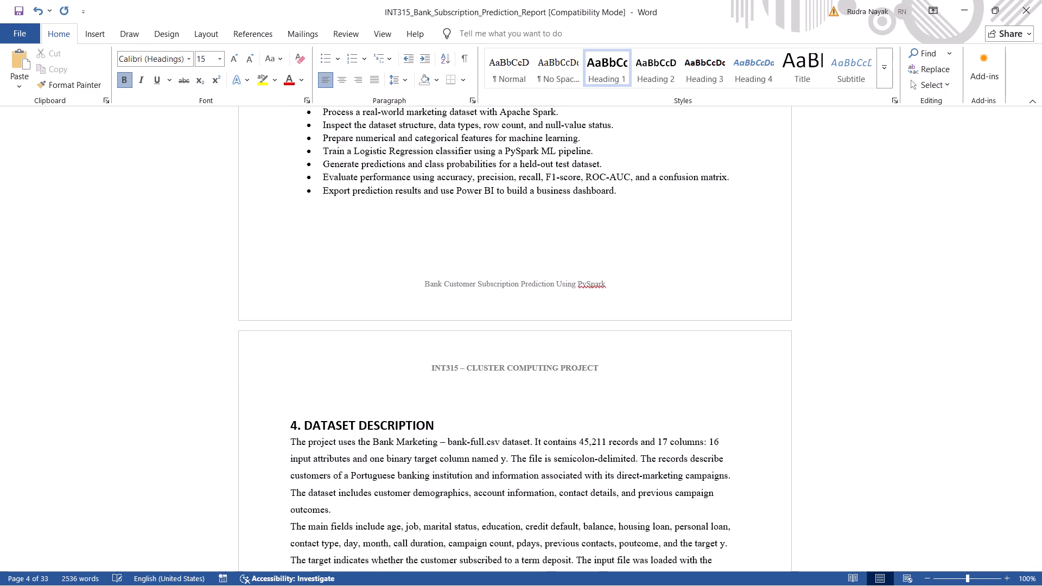
Delete the web address after "Dataset page:" in the DATASET SOURCE section.
scroll(293, 219, down, 4)
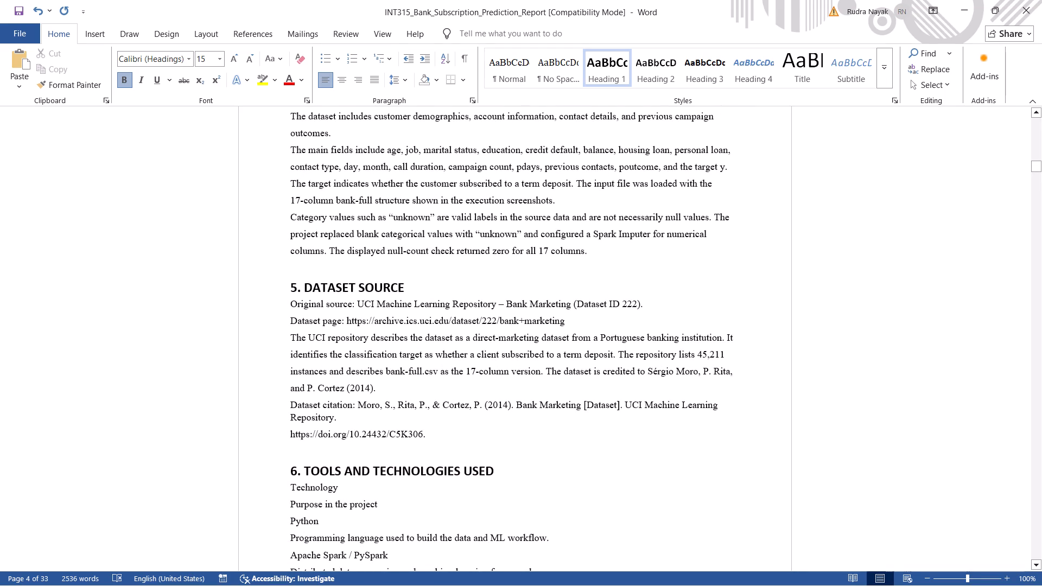
click(349, 323)
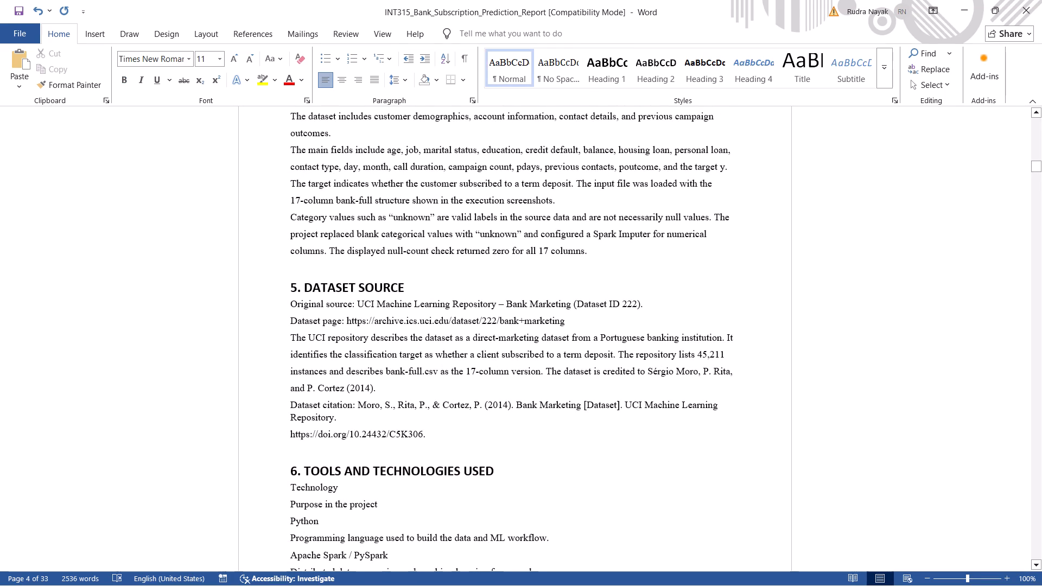
drag(347, 323, 564, 319)
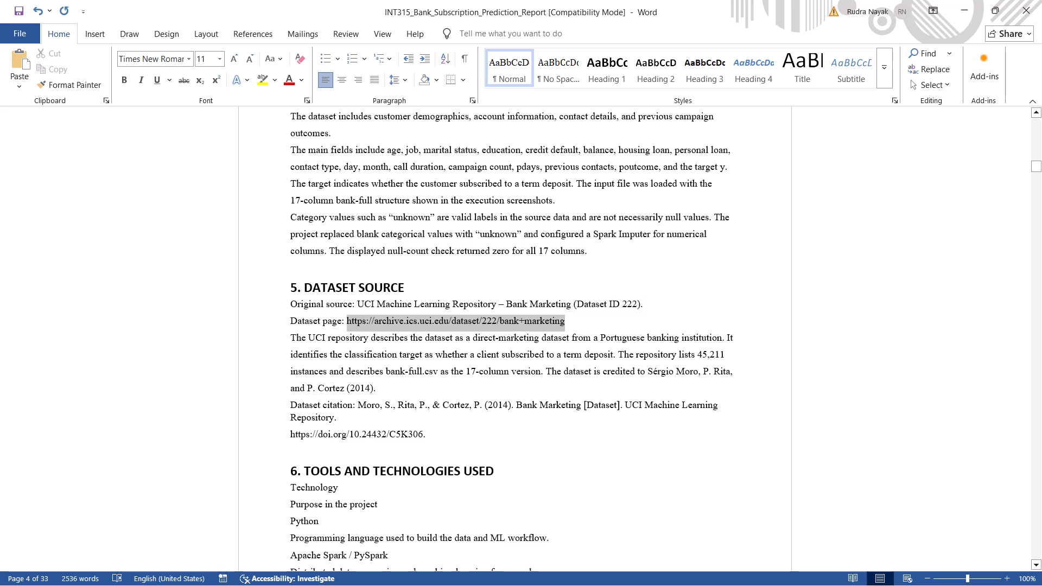
drag(564, 319, 563, 320)
key(BackSpace)
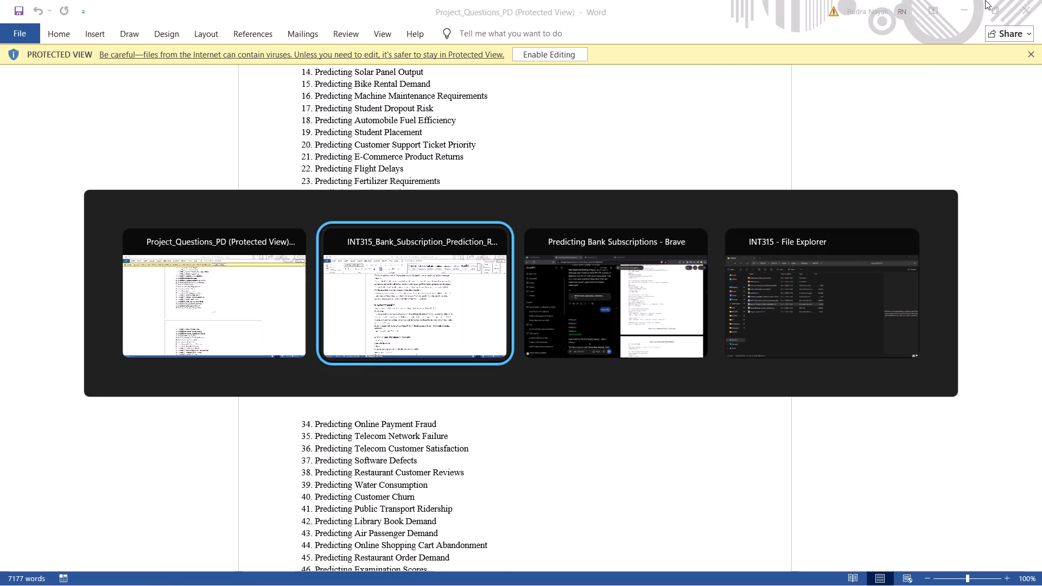
click(612, 0)
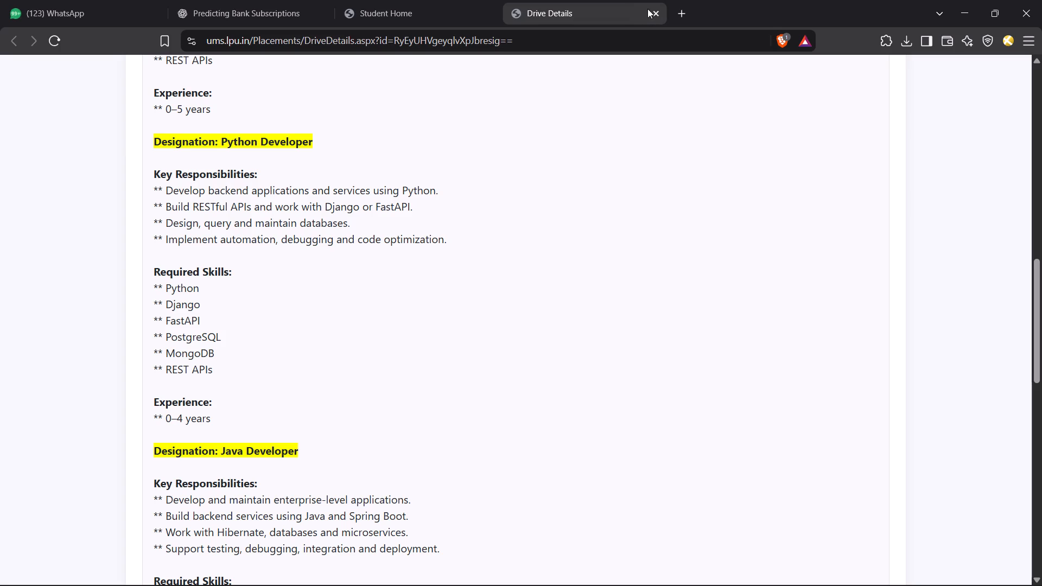
click(654, 10)
click(488, 15)
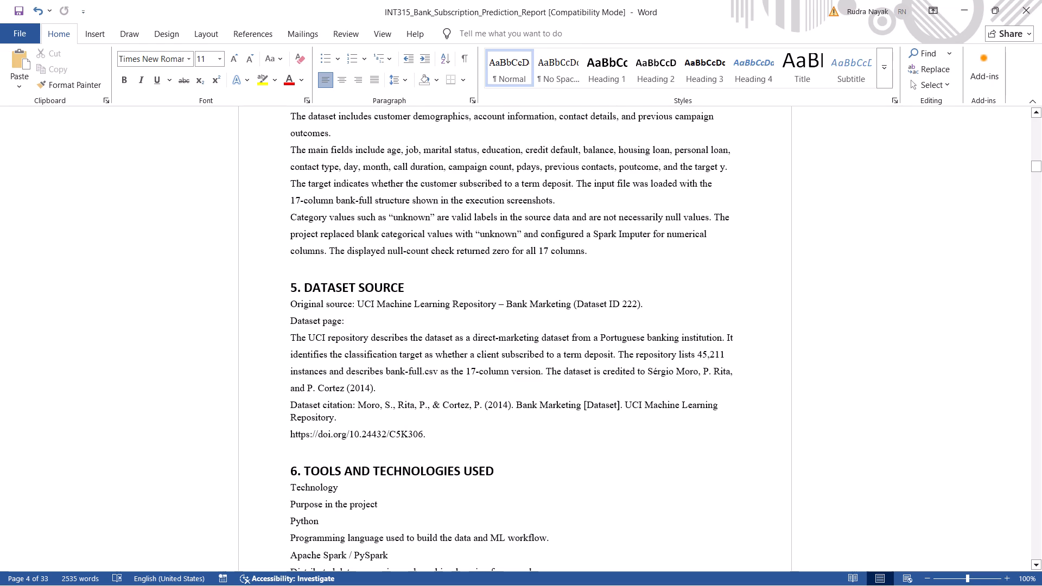
key(ctrl+v)
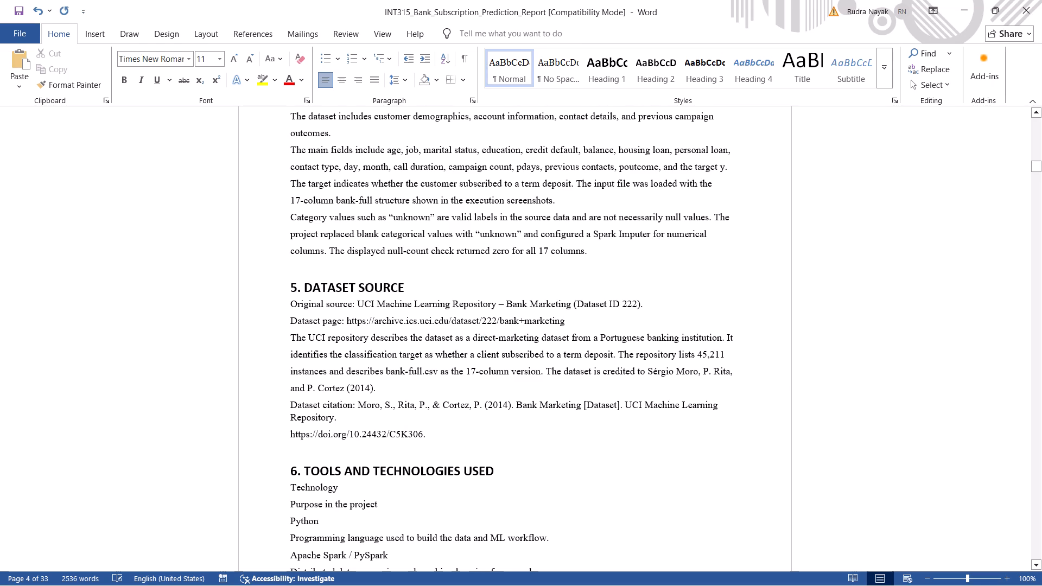
drag(571, 321, 348, 330)
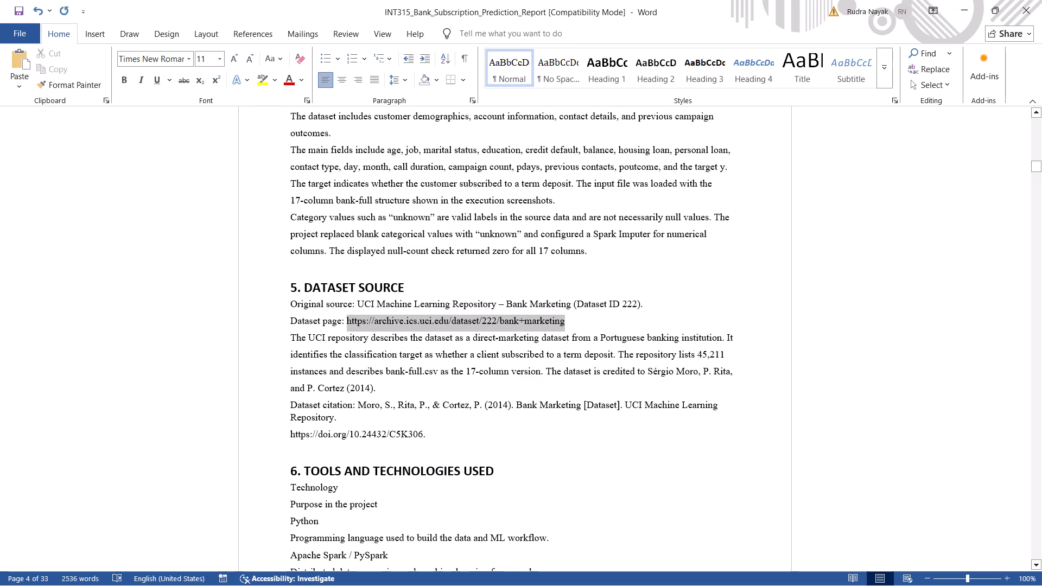
drag(348, 330, 350, 330)
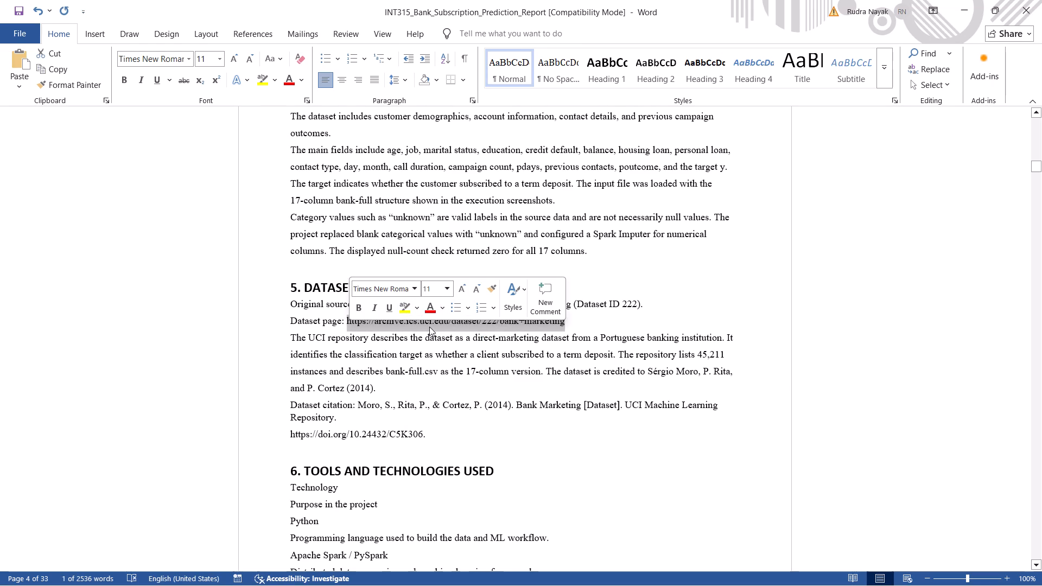
right_click(433, 326)
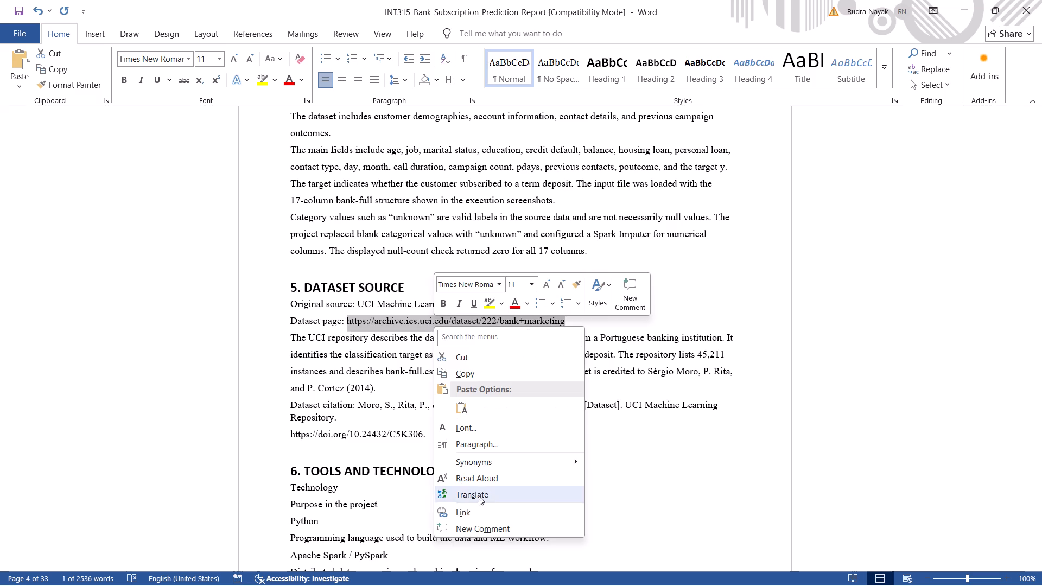
click(477, 513)
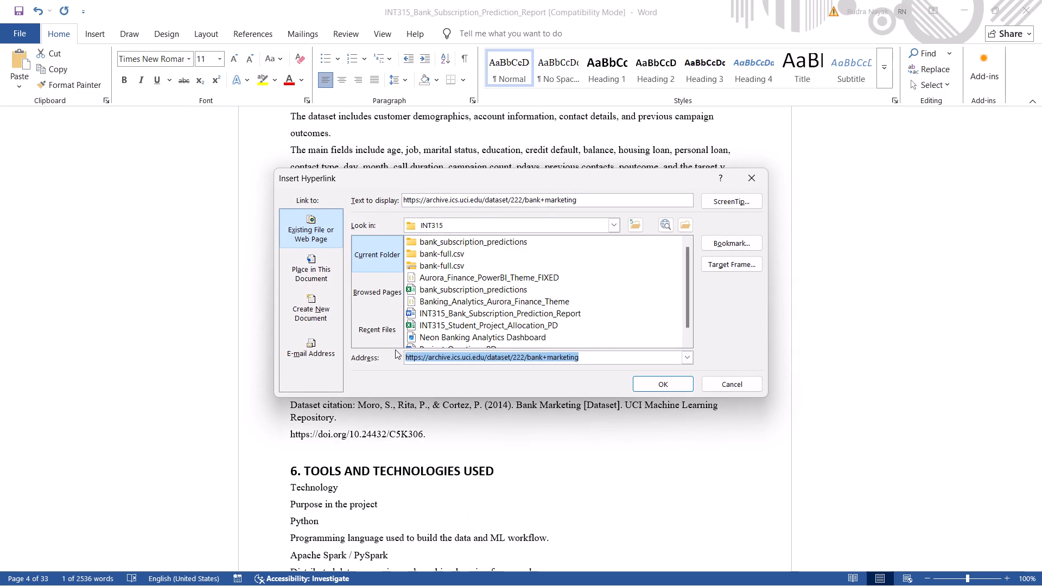
click(372, 286)
click(645, 385)
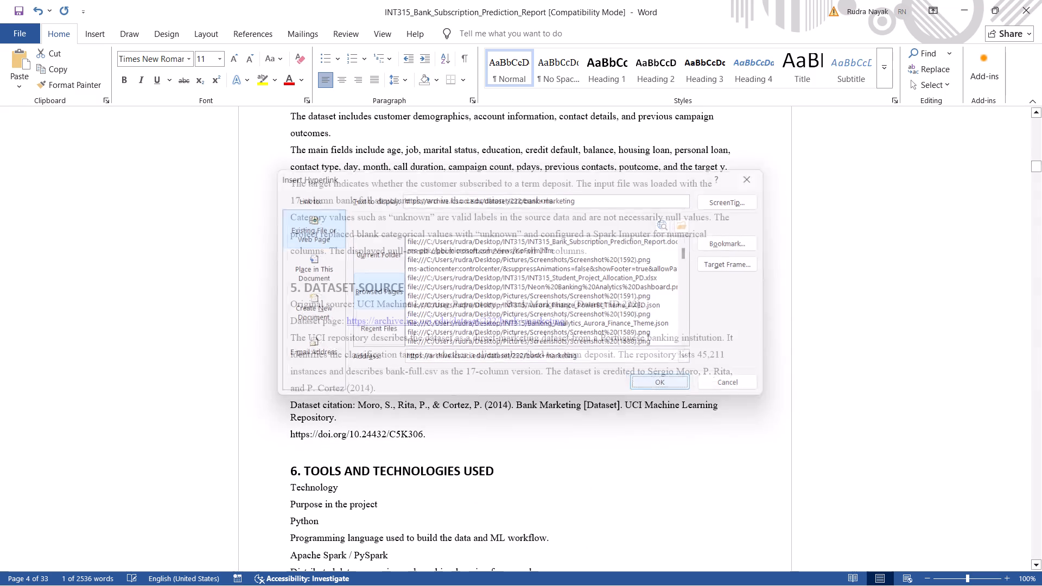
click(613, 310)
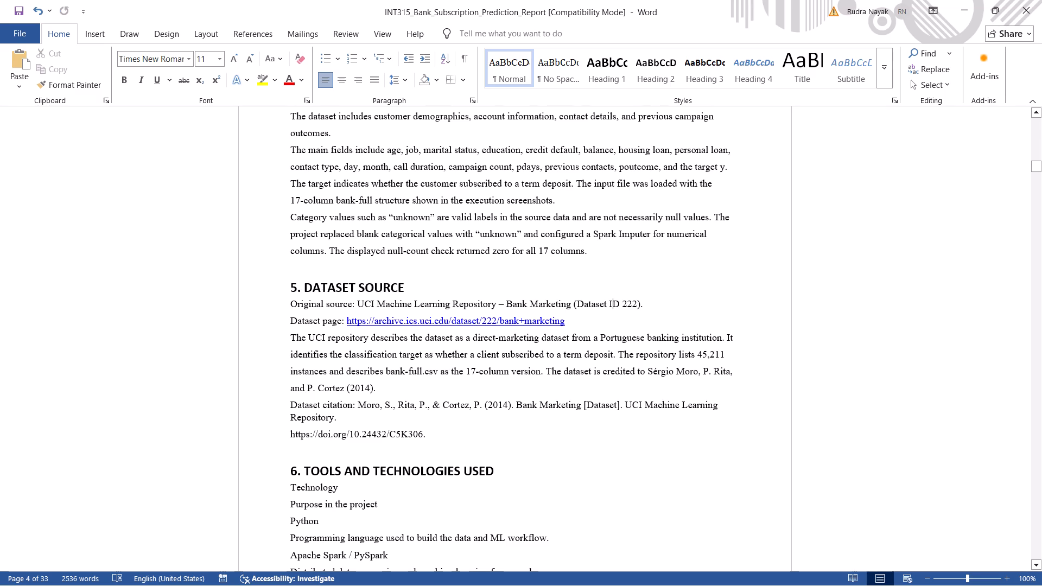
drag(425, 430, 317, 434)
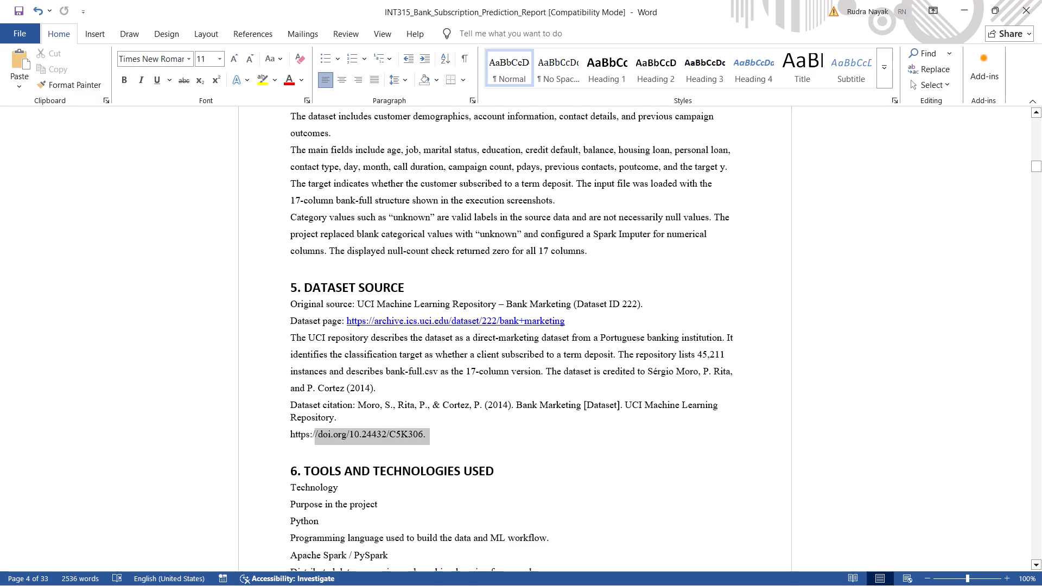
drag(317, 434, 302, 435)
drag(302, 435, 294, 435)
right_click(361, 434)
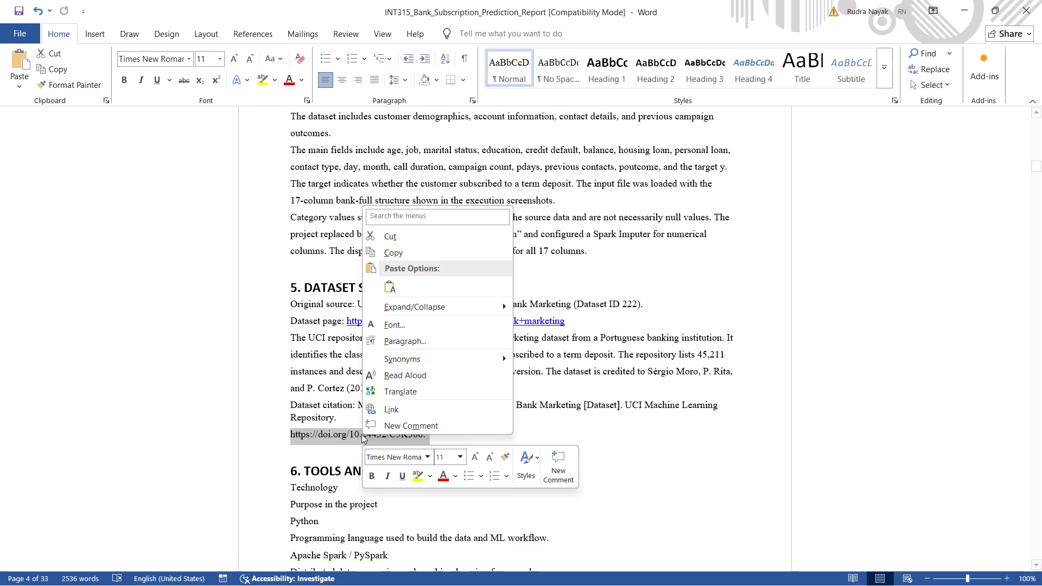
click(410, 411)
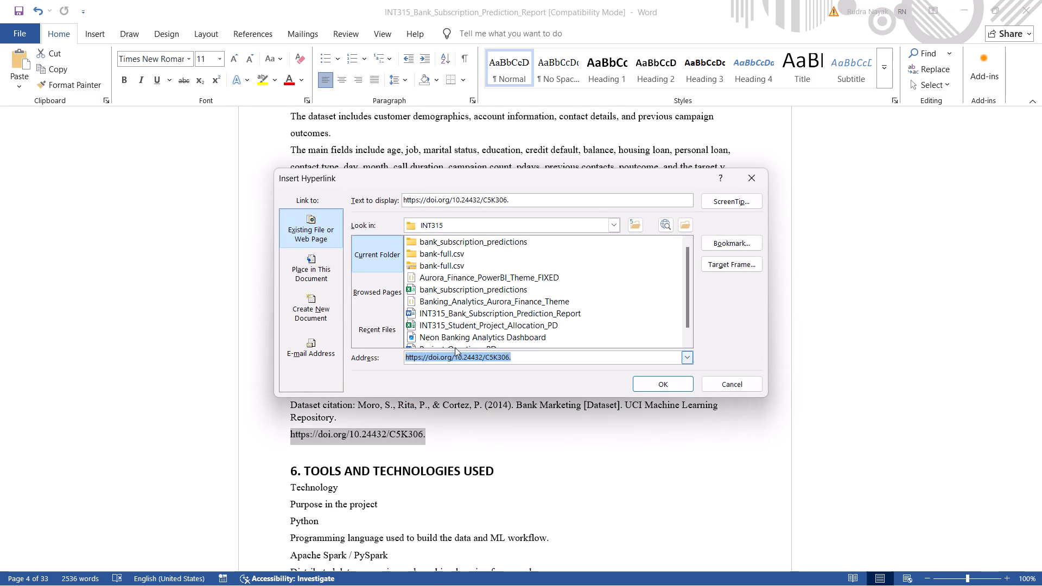
click(374, 295)
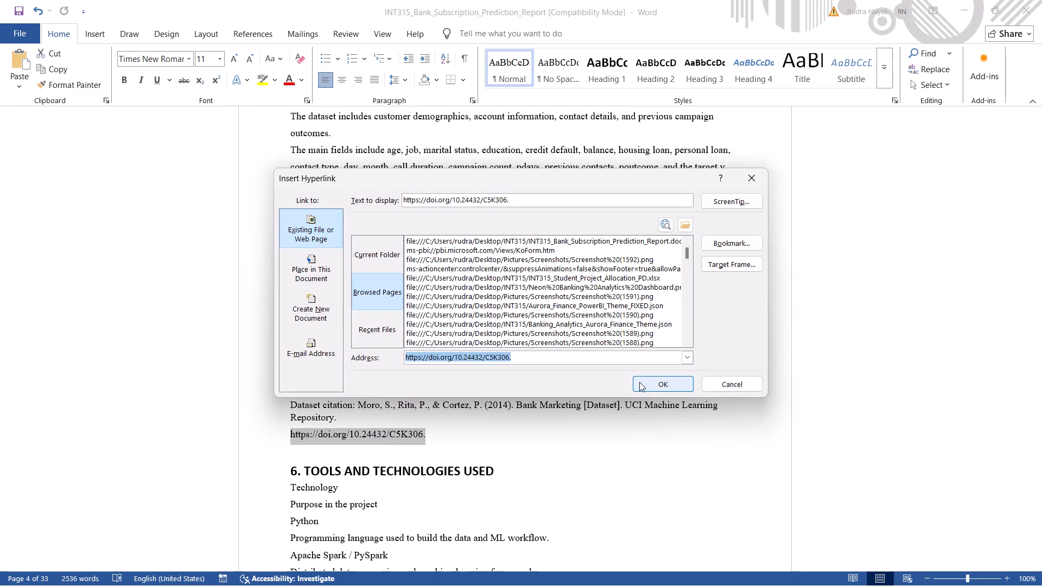
click(643, 384)
click(523, 423)
Insert four blank lines above the "6. TOOLS AND TECHNOLOGIES USED" heading to push it onto the next page.
scroll(523, 423, down, 4)
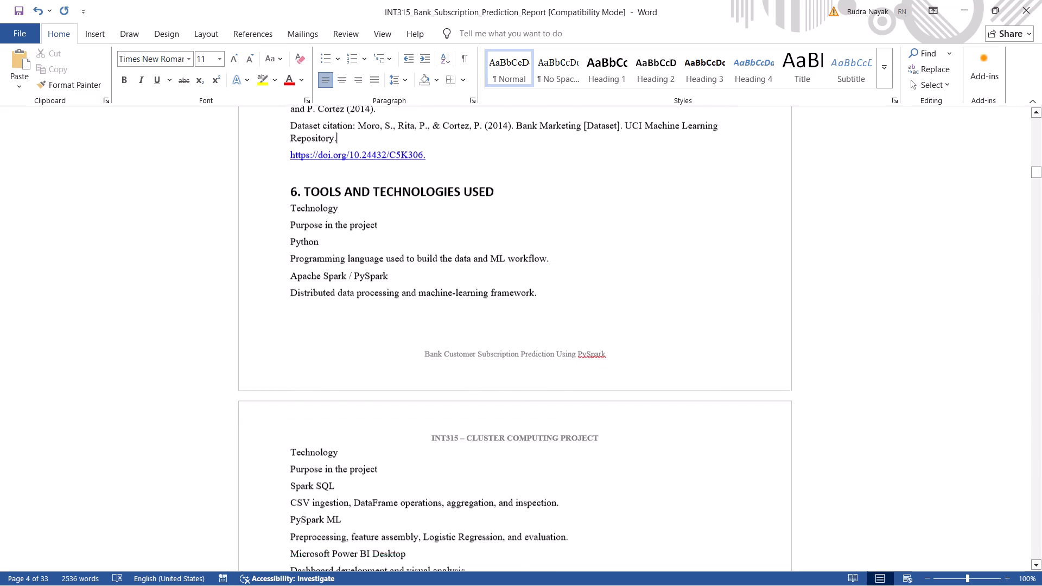
scroll(523, 423, down, 2)
scroll(523, 423, up, 2)
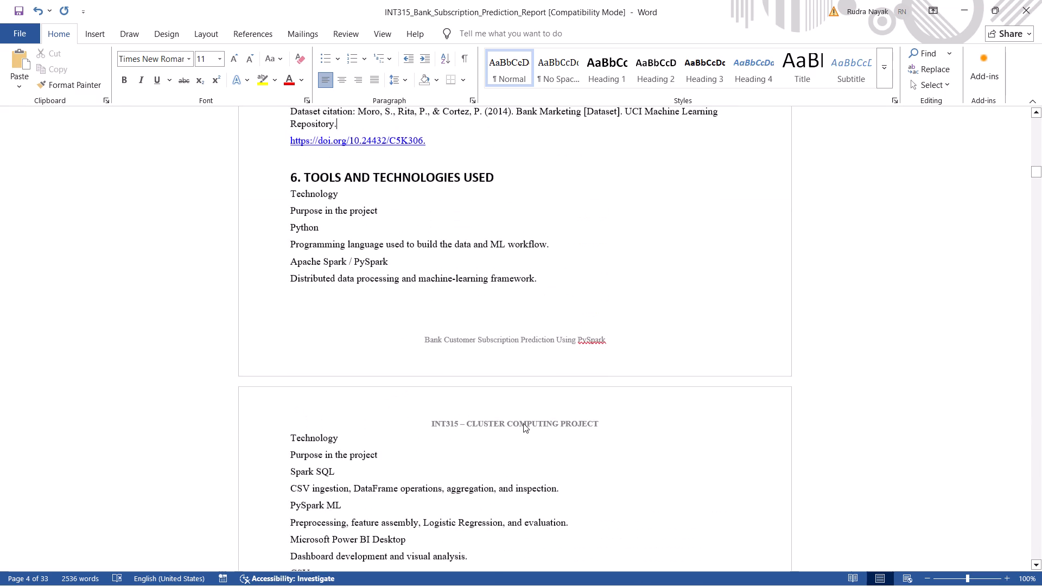
scroll(346, 216, up, 1)
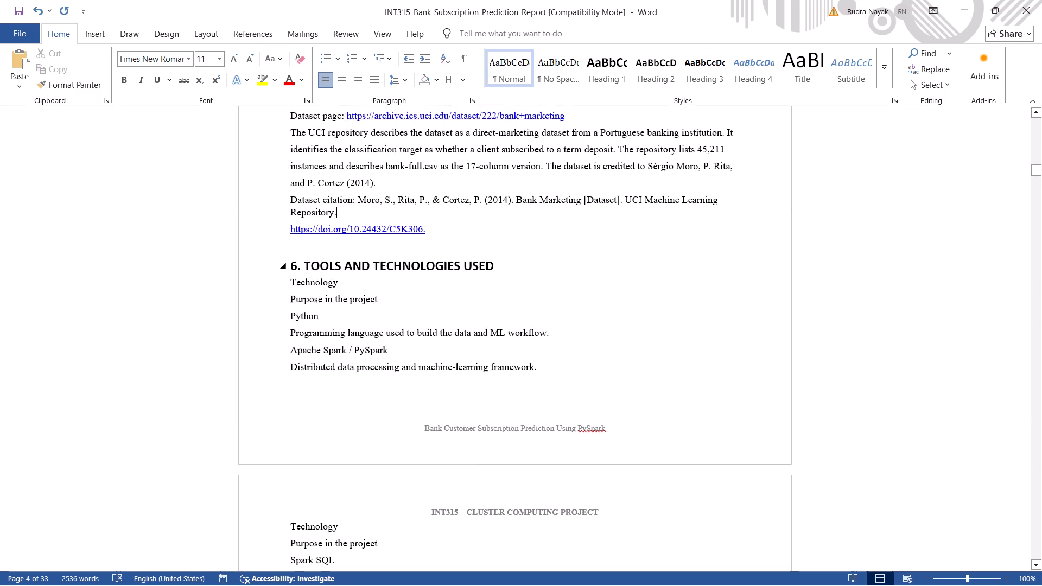
click(289, 262)
key(Return)
key(Return)
key(Return)
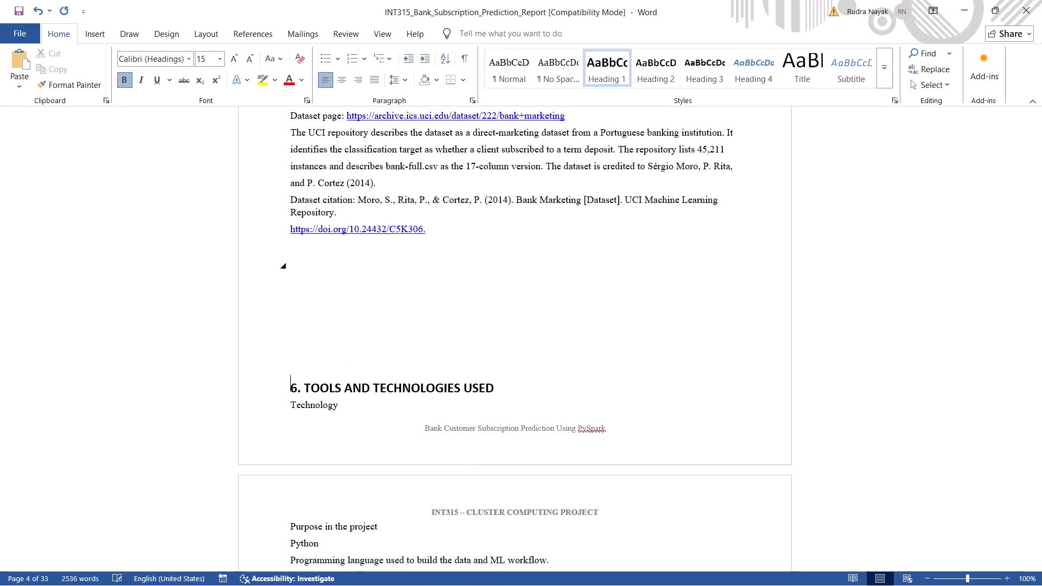
key(Return)
key(BackSpace)
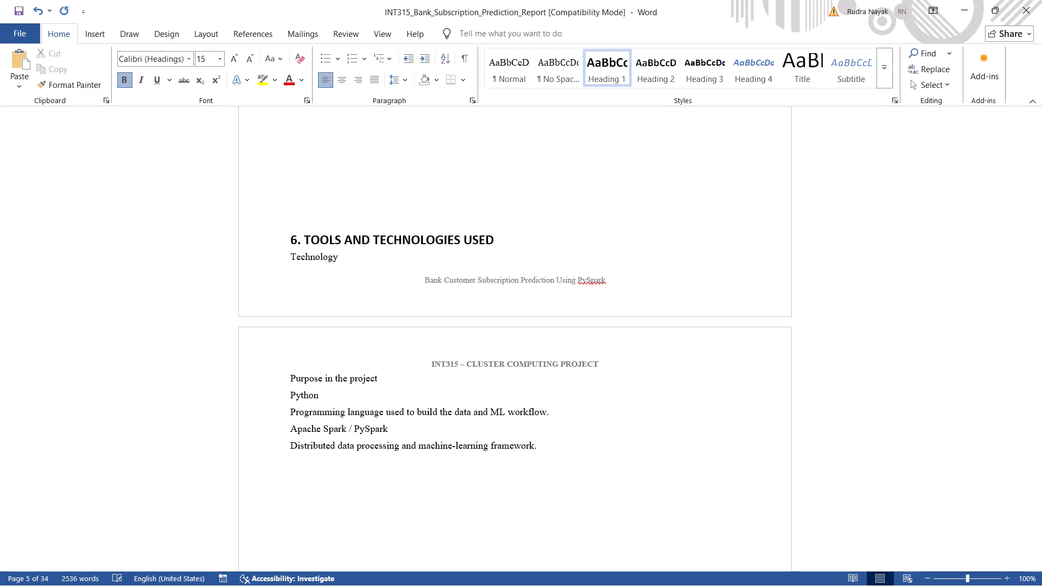
key(Return)
Delete the blank lines above the "6. TOOLS AND TECHNOLOGIES USED" heading so it directly follows the citation link.
key(Up)
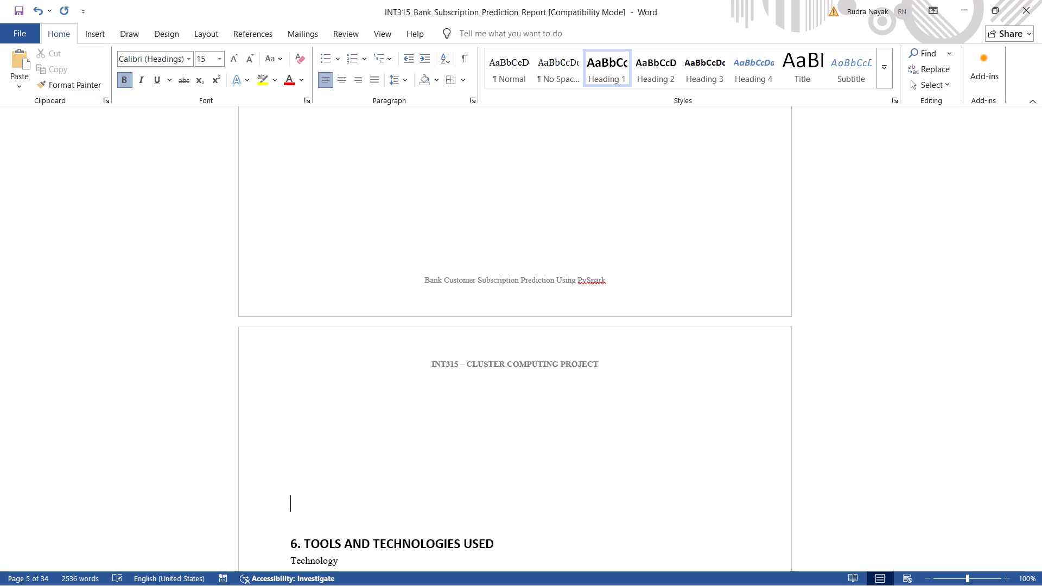
key(BackSpace)
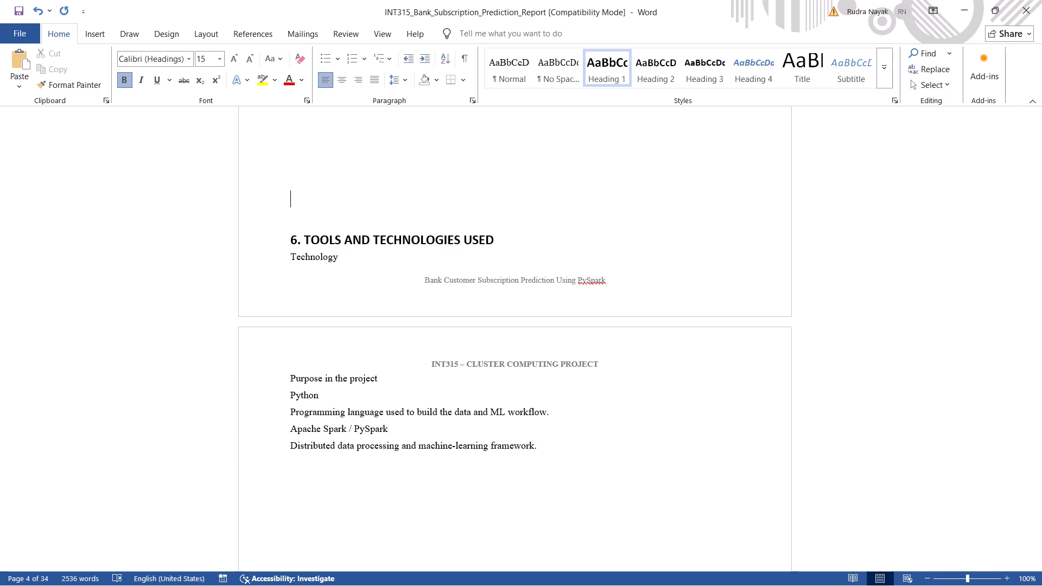
key(BackSpace)
scroll(289, 262, up, 1)
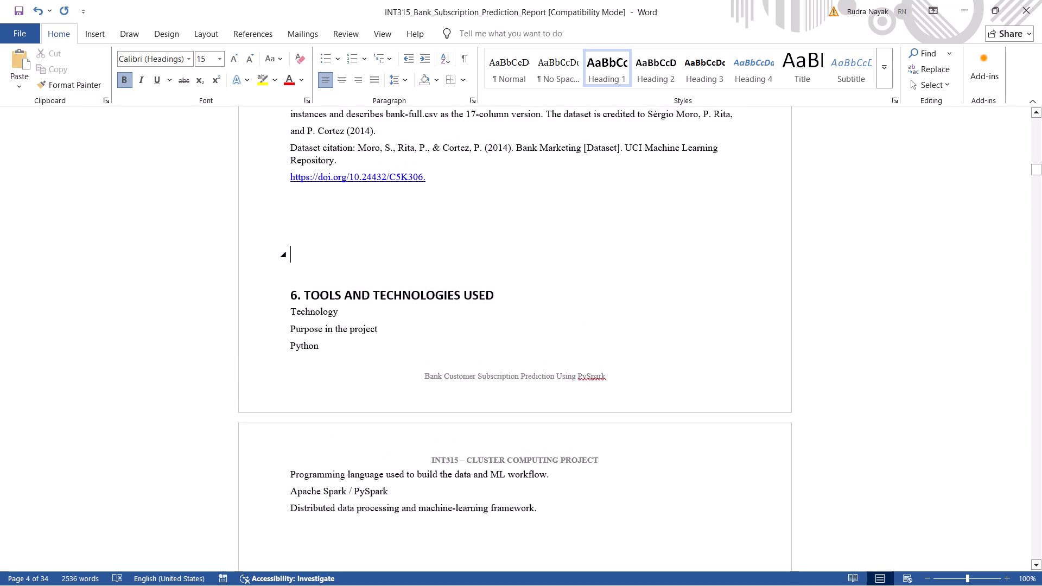
key(BackSpace)
key(BackSpace)
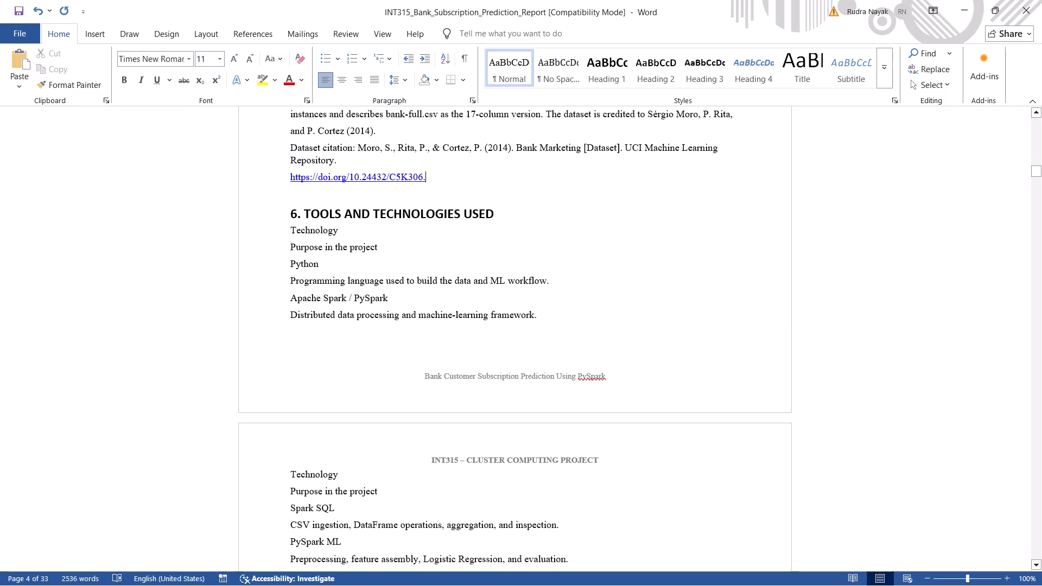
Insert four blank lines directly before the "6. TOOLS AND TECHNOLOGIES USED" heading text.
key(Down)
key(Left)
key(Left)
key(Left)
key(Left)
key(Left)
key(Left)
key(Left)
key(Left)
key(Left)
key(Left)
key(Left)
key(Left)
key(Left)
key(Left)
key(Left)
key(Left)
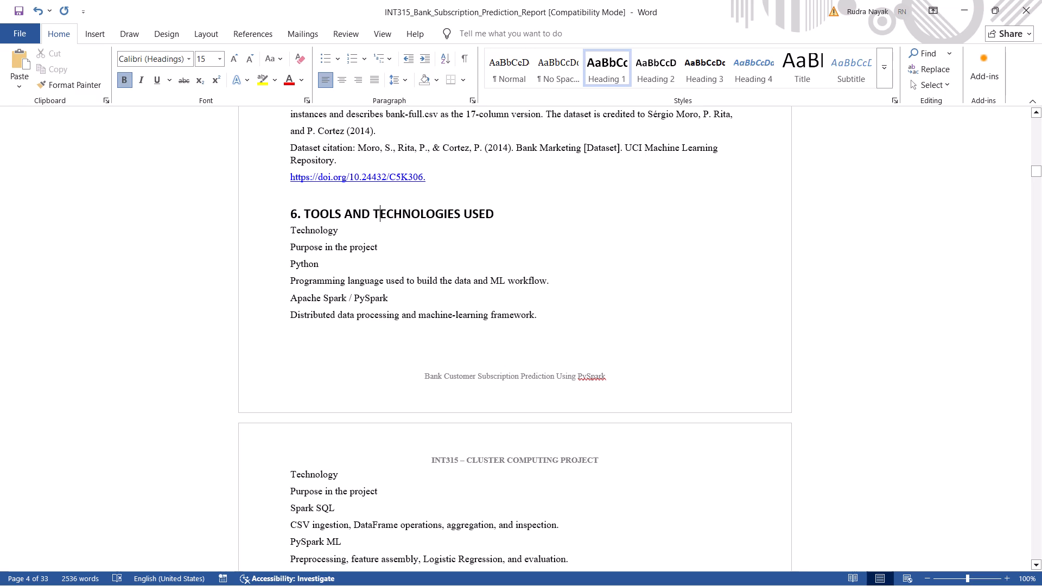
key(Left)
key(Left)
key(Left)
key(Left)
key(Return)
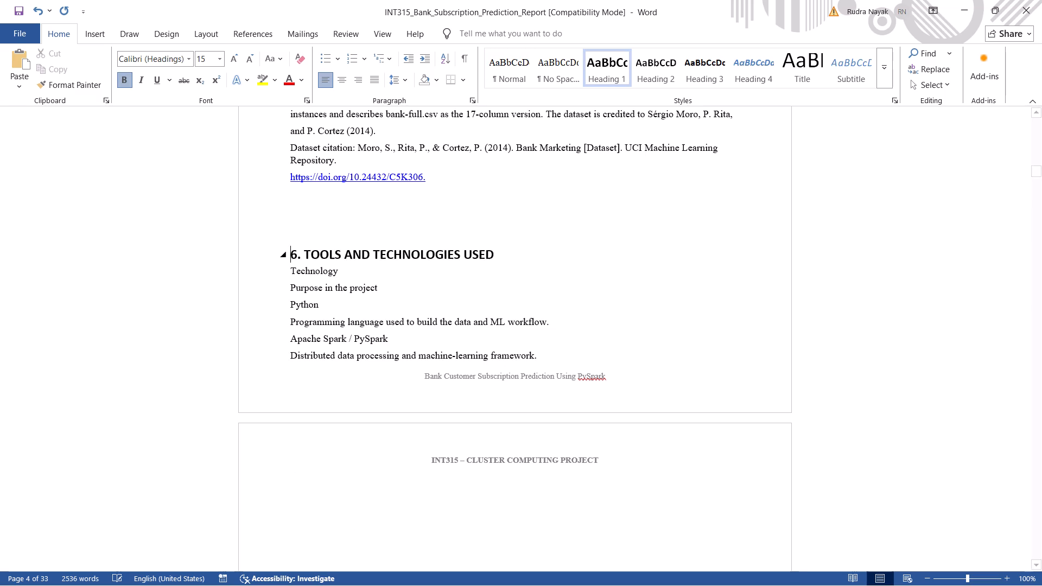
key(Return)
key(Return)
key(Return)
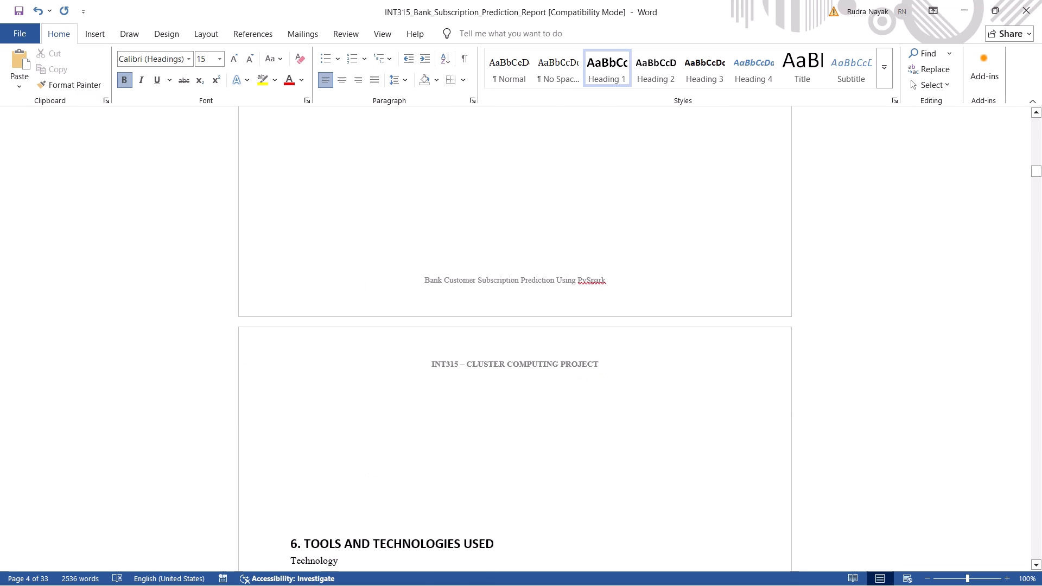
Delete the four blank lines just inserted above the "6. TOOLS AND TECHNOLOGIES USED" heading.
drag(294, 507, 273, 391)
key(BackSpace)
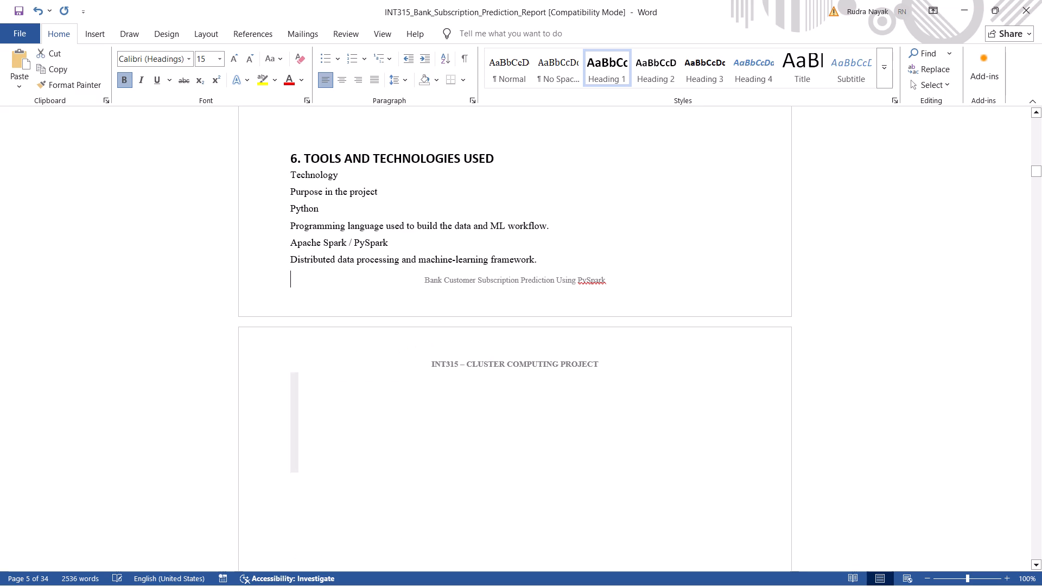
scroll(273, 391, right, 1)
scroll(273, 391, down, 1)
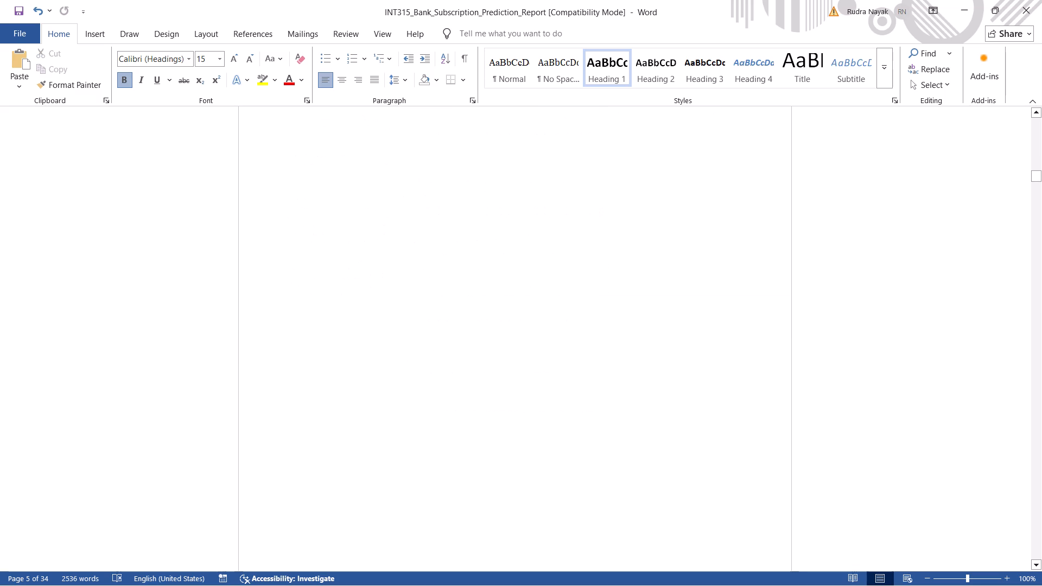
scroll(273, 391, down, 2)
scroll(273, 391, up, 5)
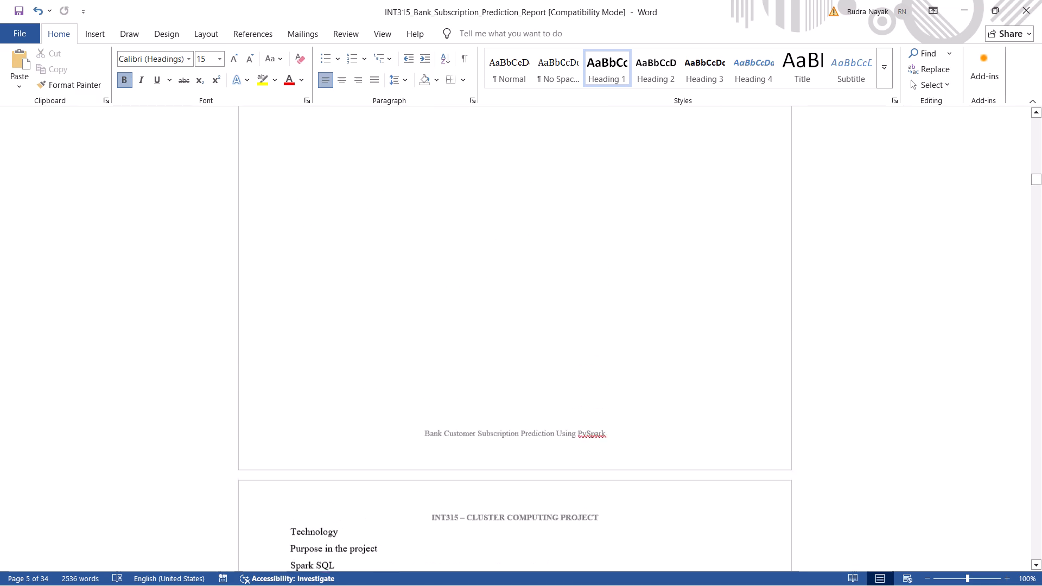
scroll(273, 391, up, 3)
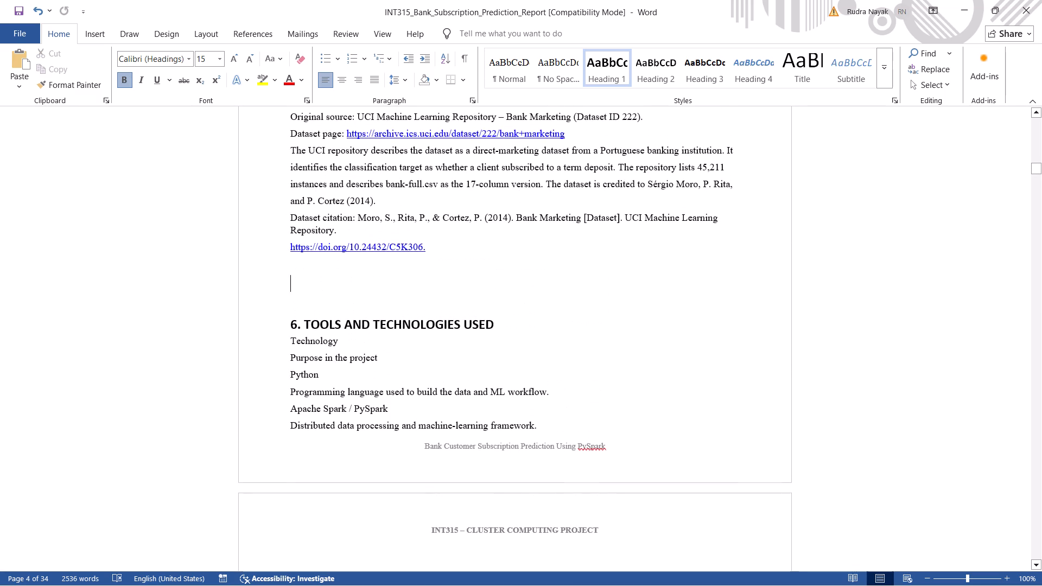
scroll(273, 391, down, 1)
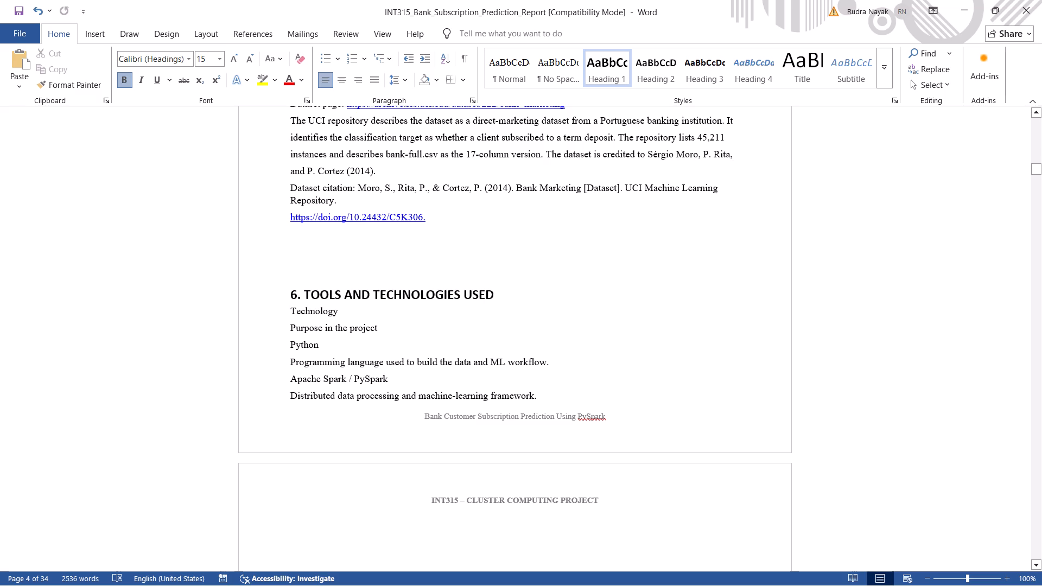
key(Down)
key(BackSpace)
Format the six lines under the "6. TOOLS AND TECHNOLOGIES USED" heading, from "Technology" to "Distributed data processing…", as a bulleted list.
scroll(298, 301, up, 3)
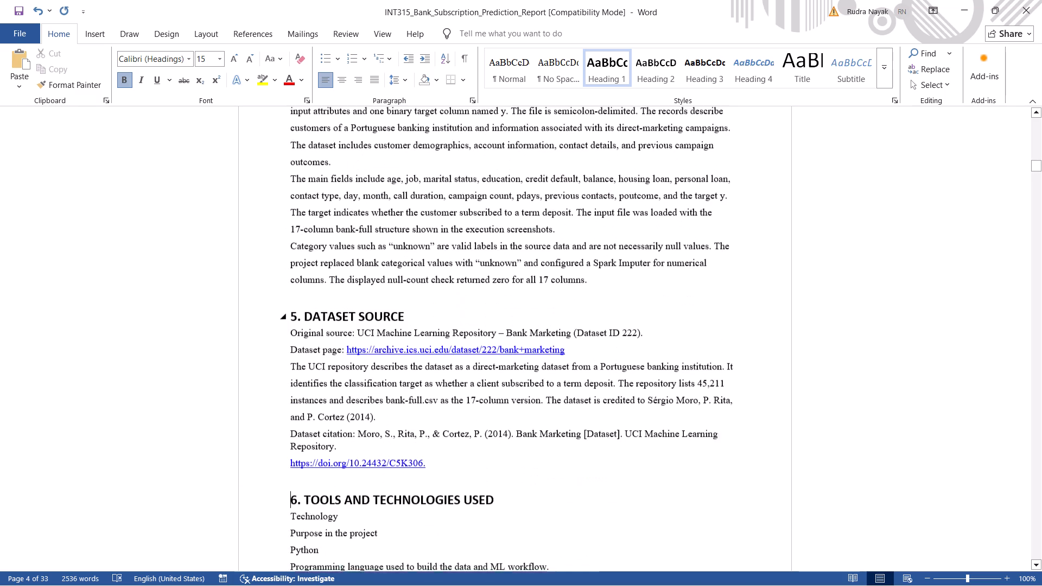
scroll(298, 301, down, 4)
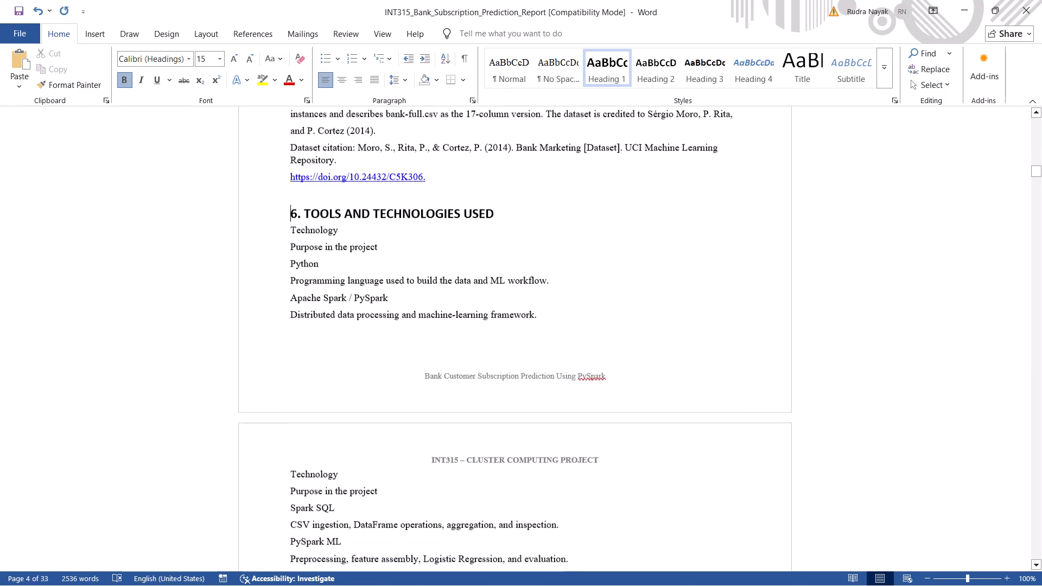
scroll(298, 301, down, 2)
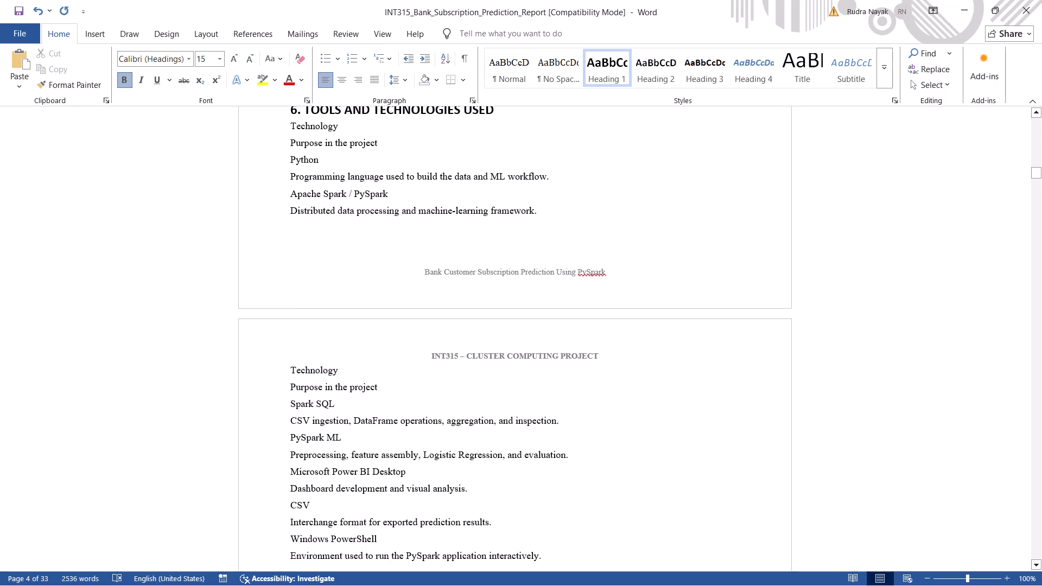
drag(291, 126, 408, 183)
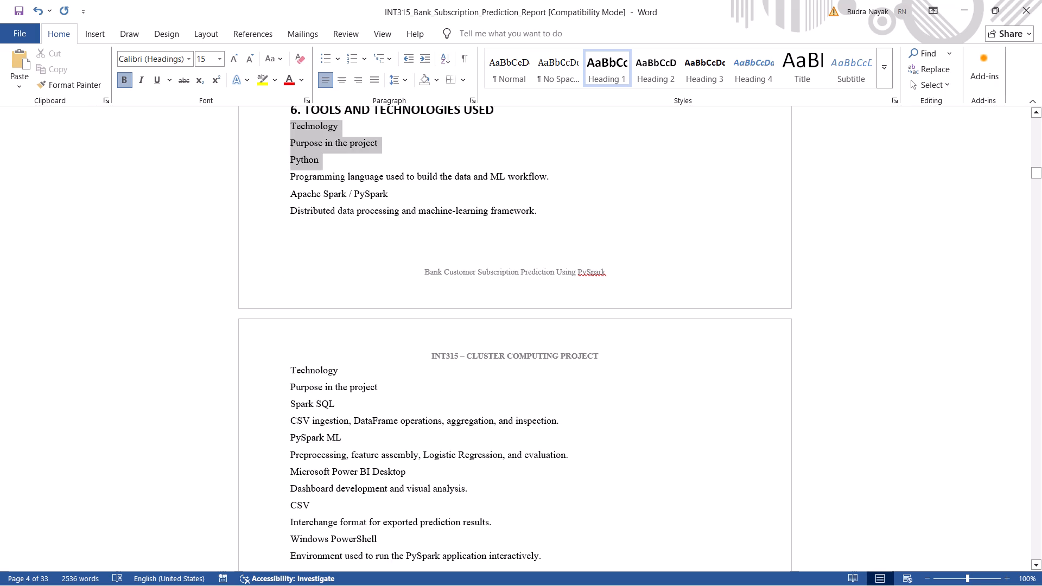
drag(408, 183, 542, 219)
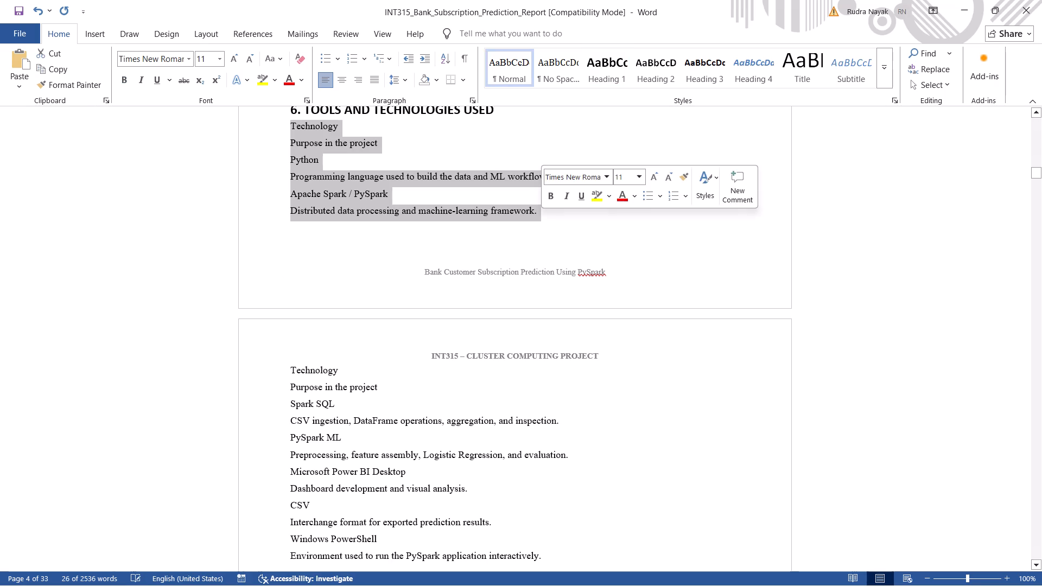
click(325, 55)
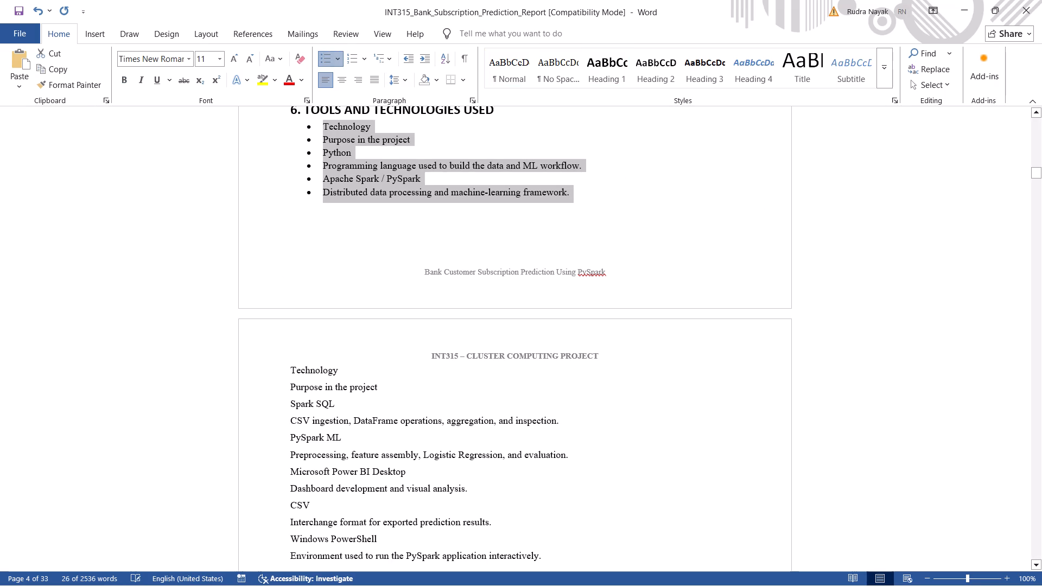
click(415, 206)
Format the continuing section 6 lines on page 5, from "Technology" to "Environment used to run the PySpark application interactively.", as a bulleted list.
scroll(355, 350, down, 1)
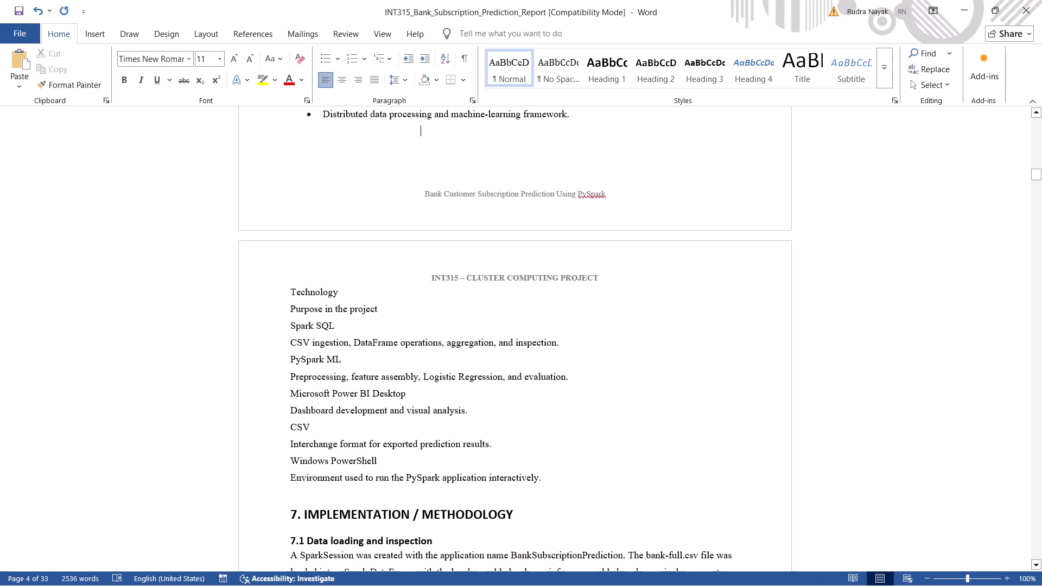
drag(291, 292, 491, 482)
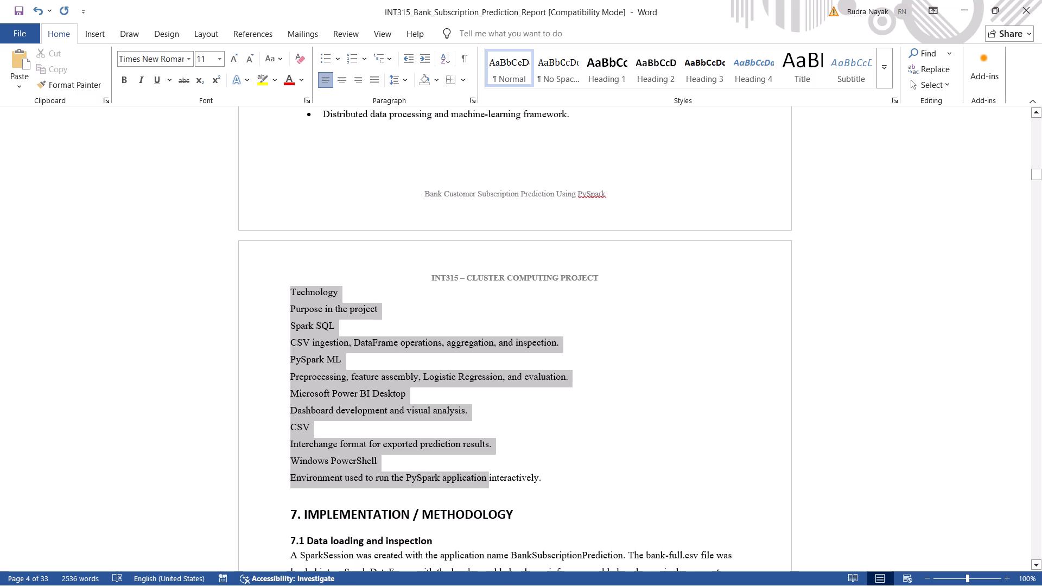
drag(491, 482, 600, 483)
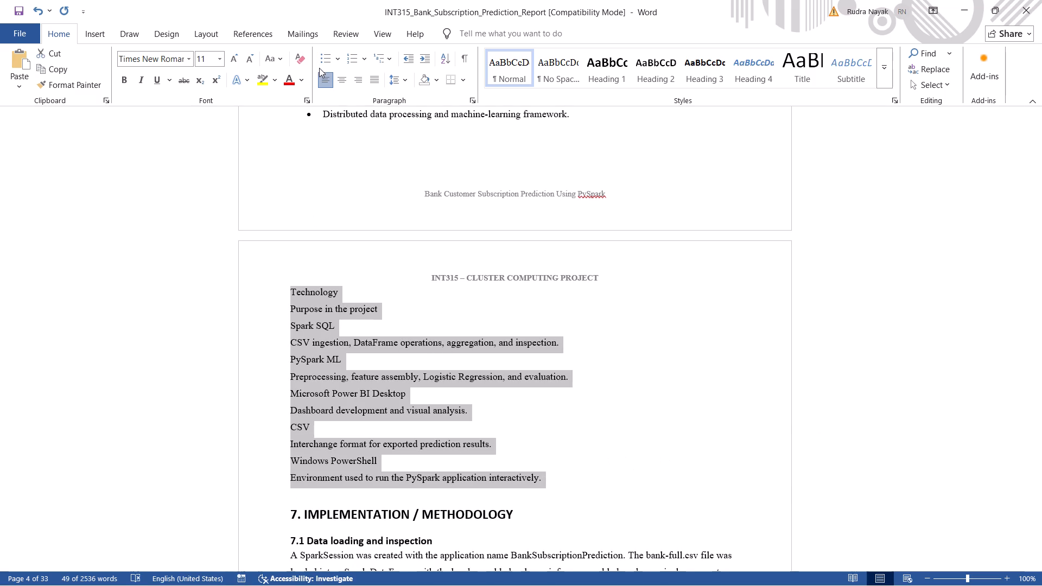
click(325, 62)
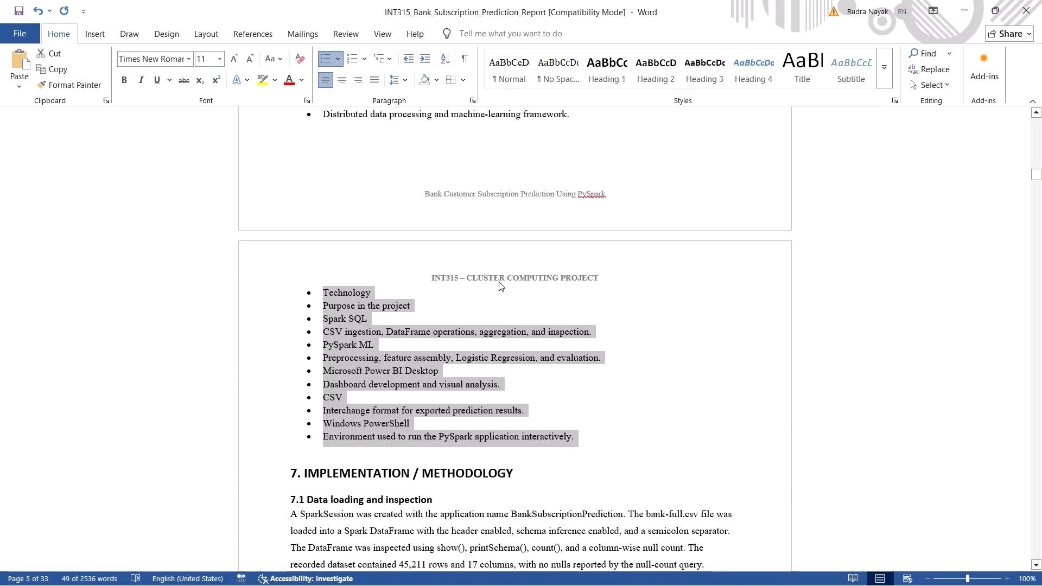
Insert an unbulleted, unindented blank line above "Technology" at the top of page 5 to separate the list from the page header.
click(601, 278)
click(601, 278)
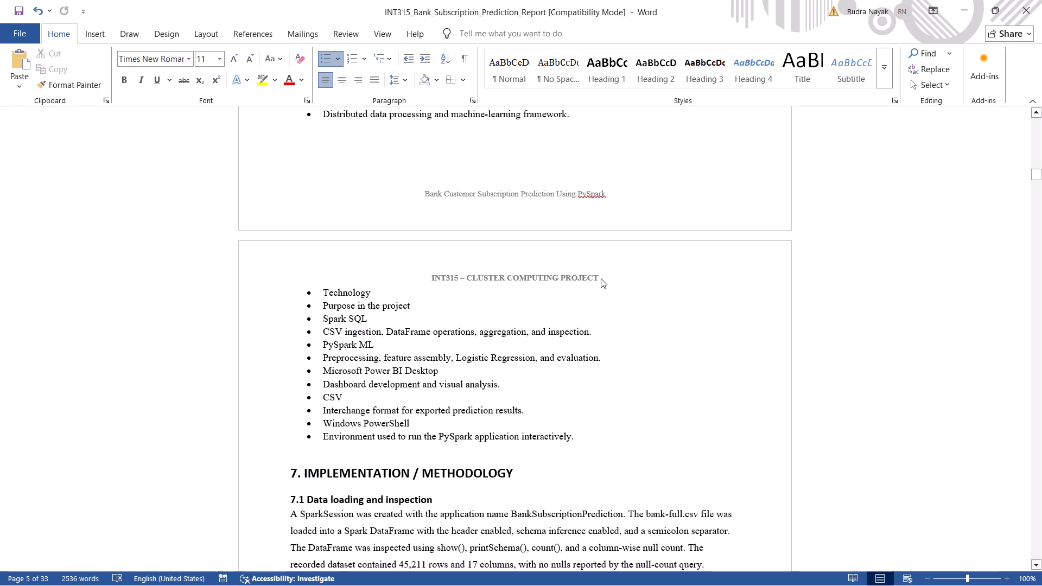
key(Left)
key(Left)
key(Left)
key(Left)
key(Left)
key(Left)
key(Left)
key(Left)
key(Left)
key(Left)
key(Left)
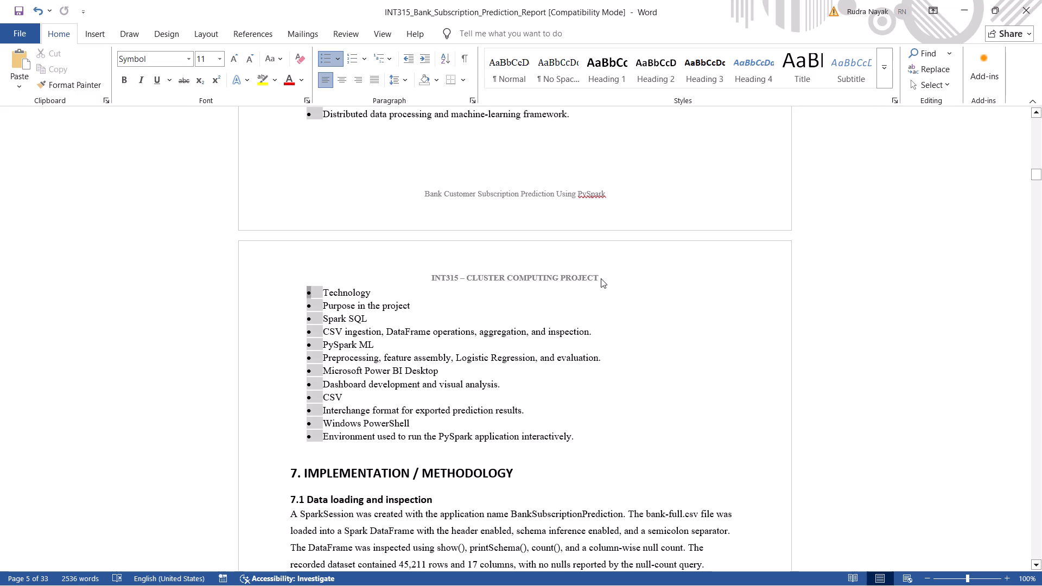
click(319, 295)
key(Return)
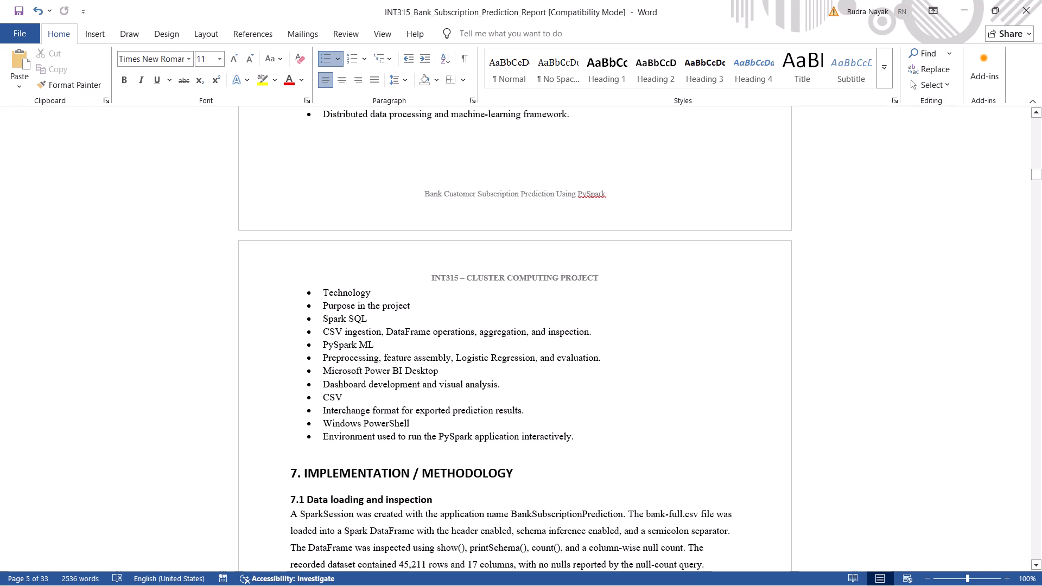
key(Up)
key(BackSpace)
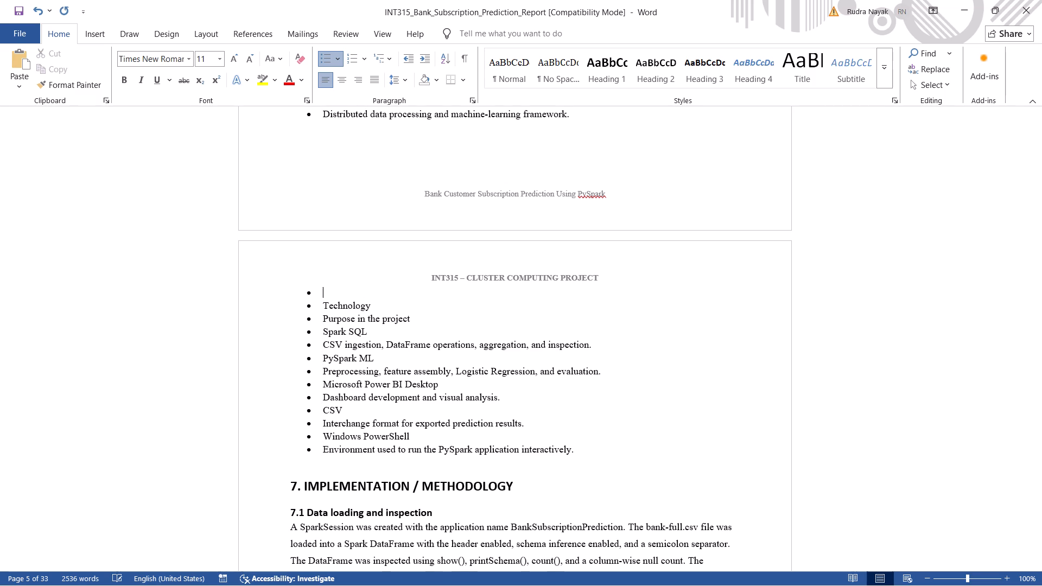
key(BackSpace)
Review the spacing and list layout of sections 3 to 7 across pages 3 to 5.
scroll(319, 295, down, 2)
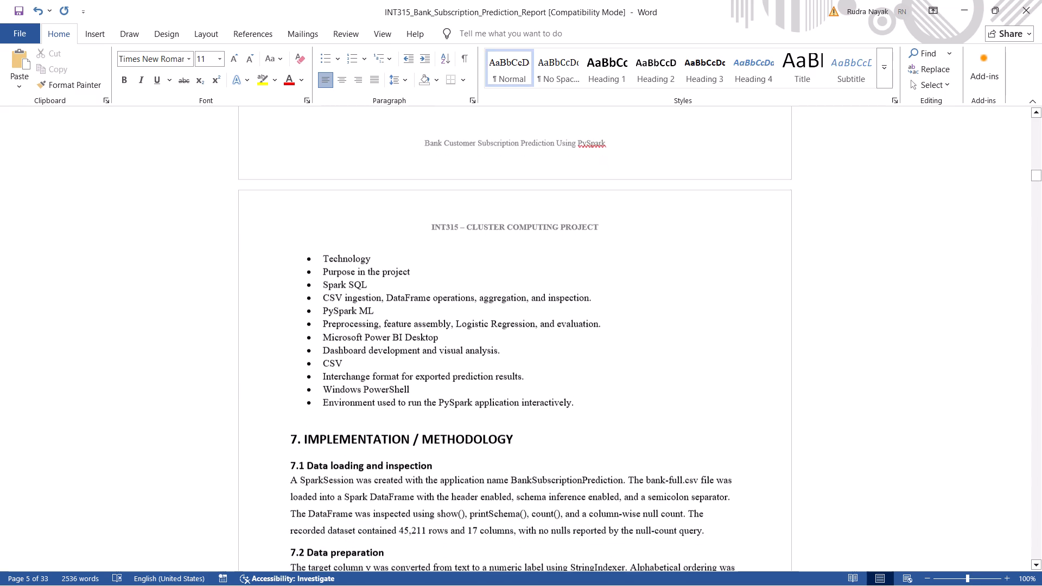
scroll(319, 295, down, 3)
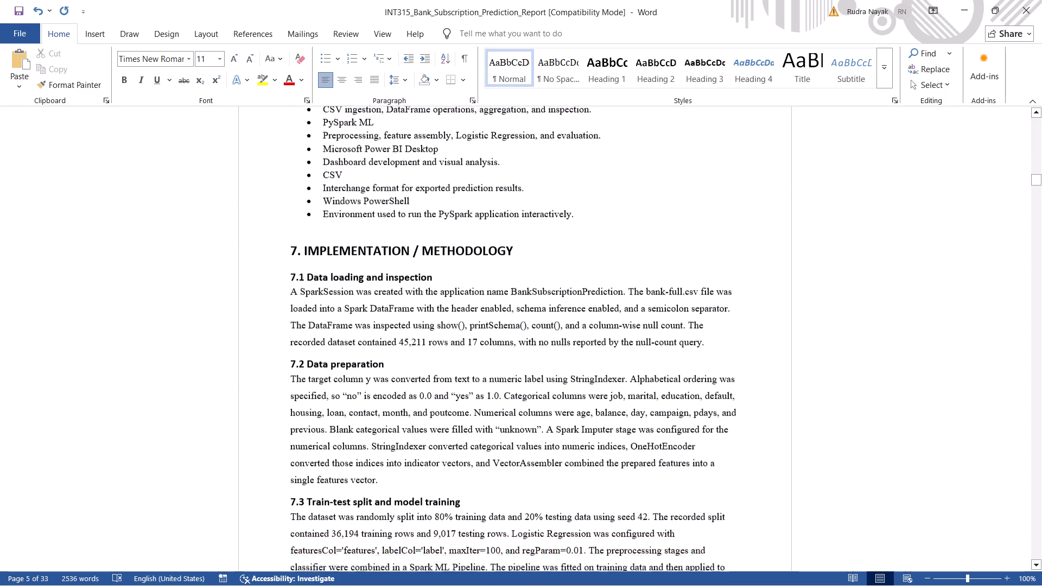
scroll(319, 295, up, 2)
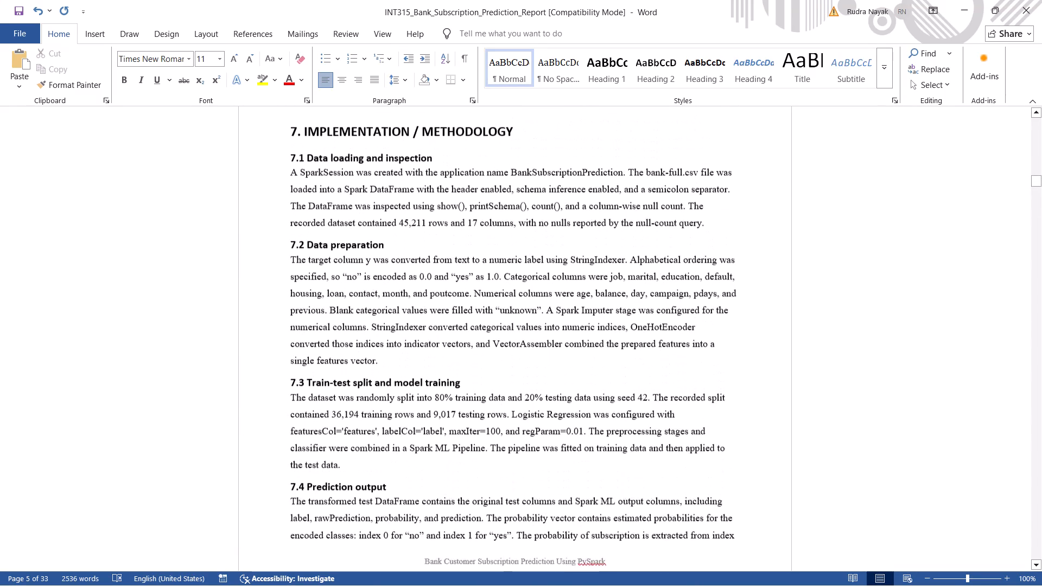
scroll(319, 295, up, 7)
scroll(319, 295, down, 1)
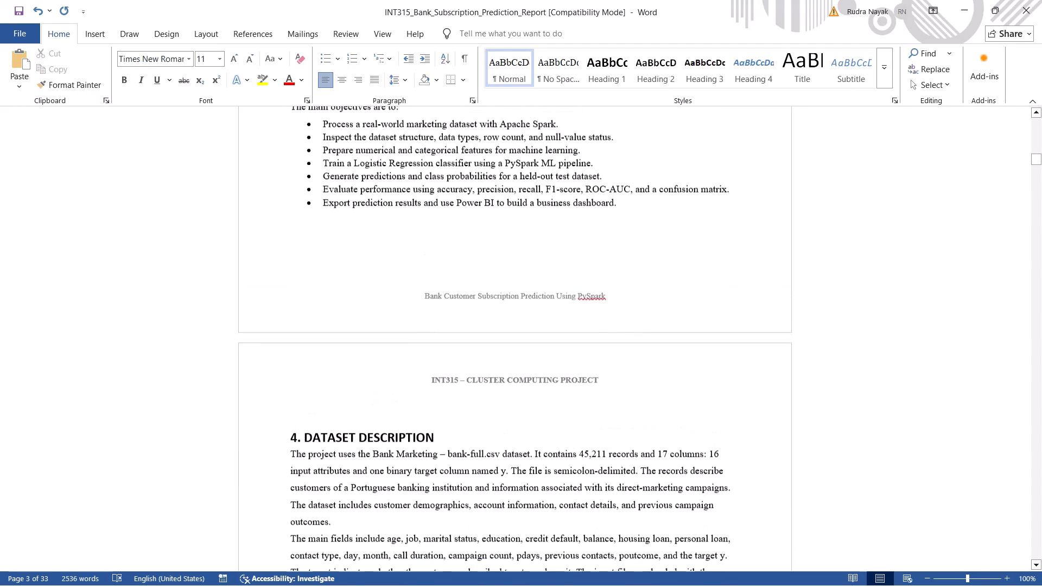
scroll(319, 295, down, 5)
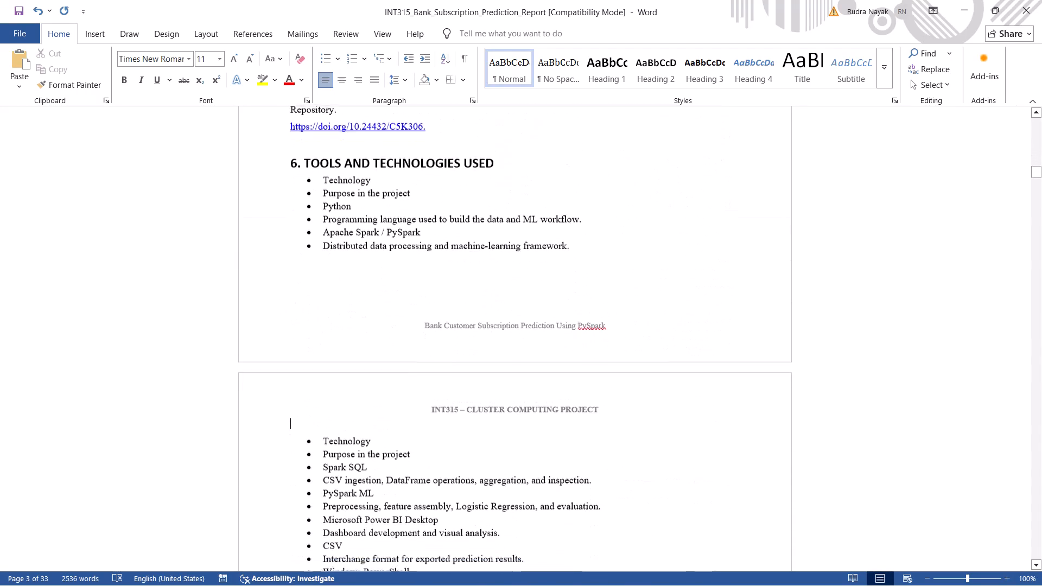
scroll(319, 295, down, 4)
scroll(319, 295, up, 1)
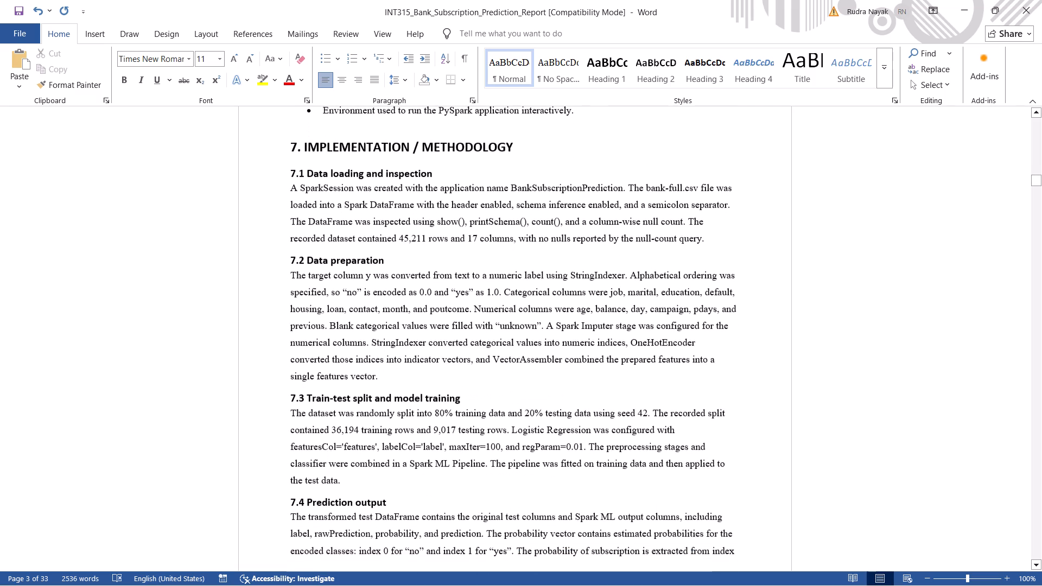
scroll(319, 295, up, 3)
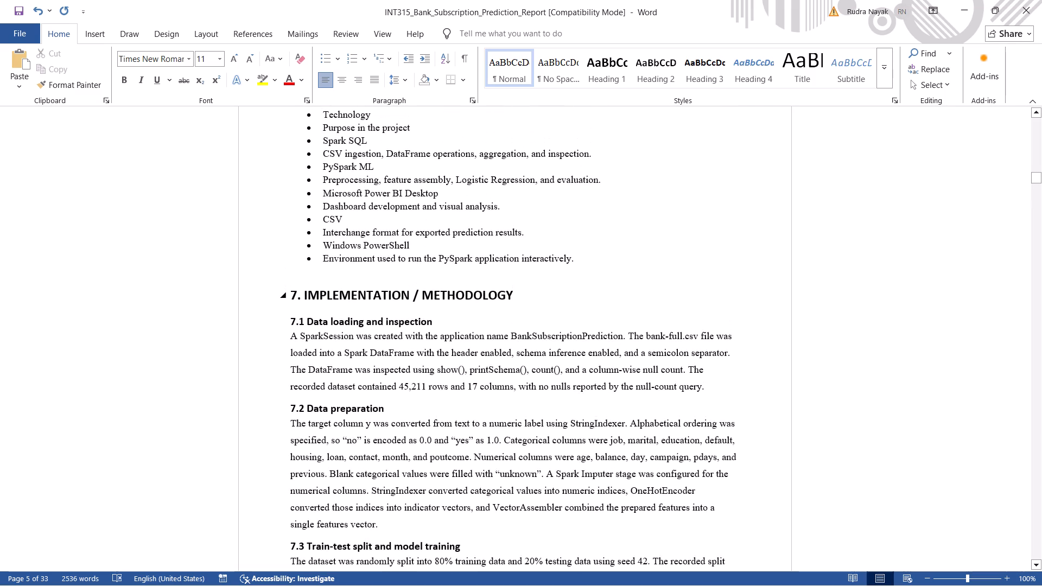
scroll(319, 295, right, 2)
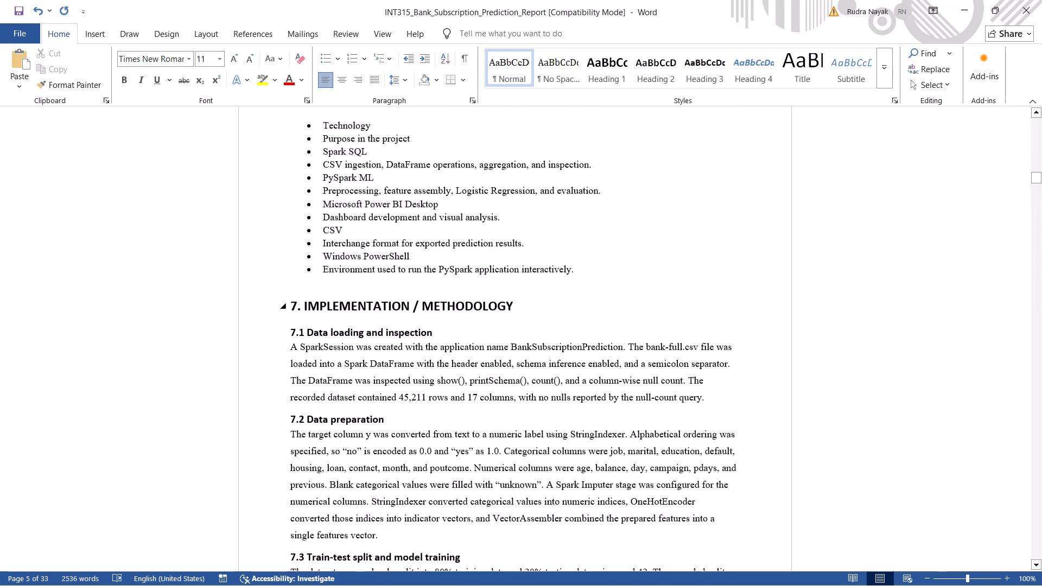
Delete the blank line above "Technology" at the top of page 5.
scroll(313, 393, down, 2)
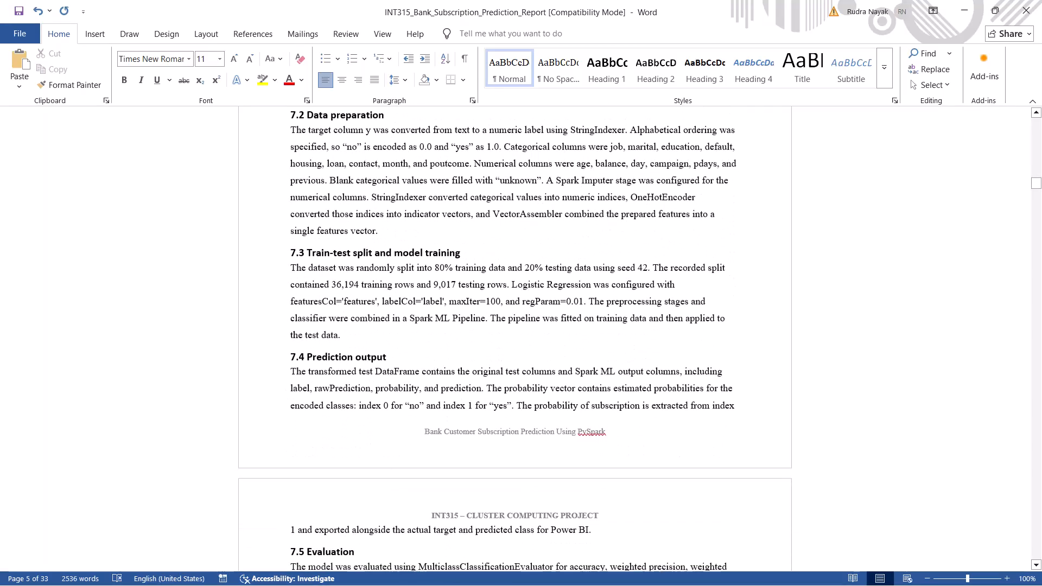
scroll(313, 393, down, 2)
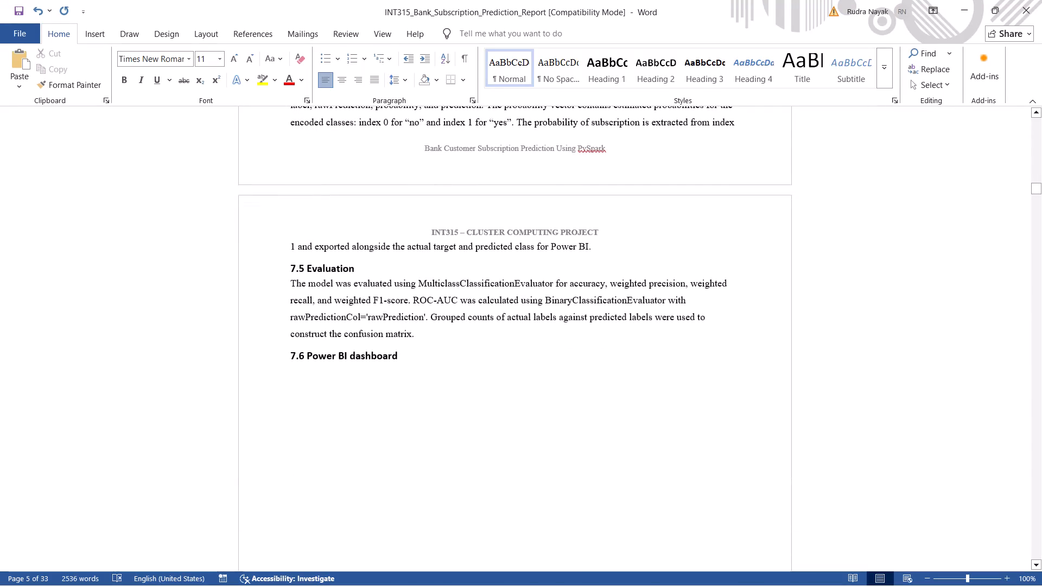
scroll(313, 393, down, 5)
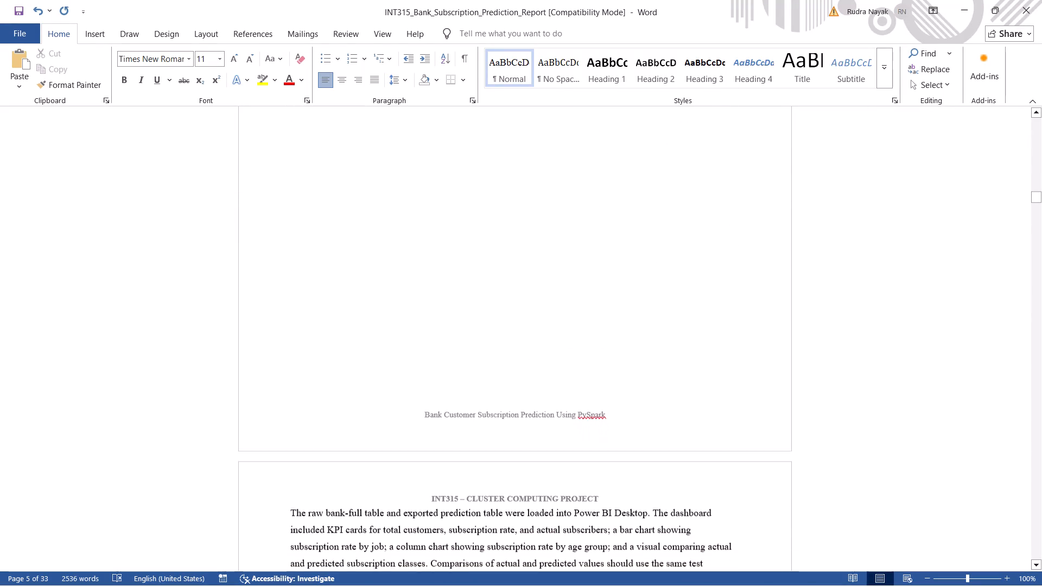
scroll(313, 393, down, 1)
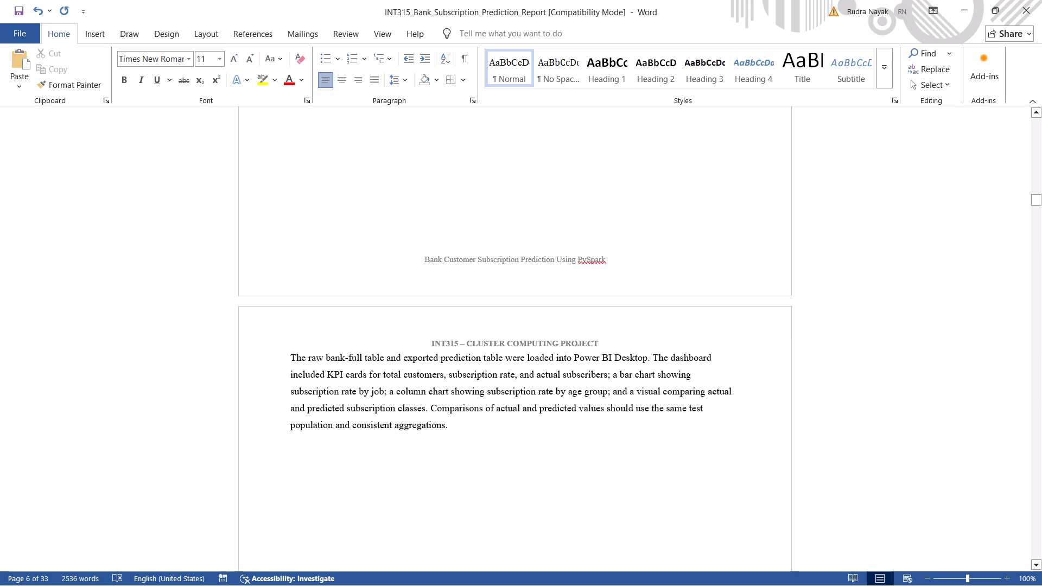
key(BackSpace)
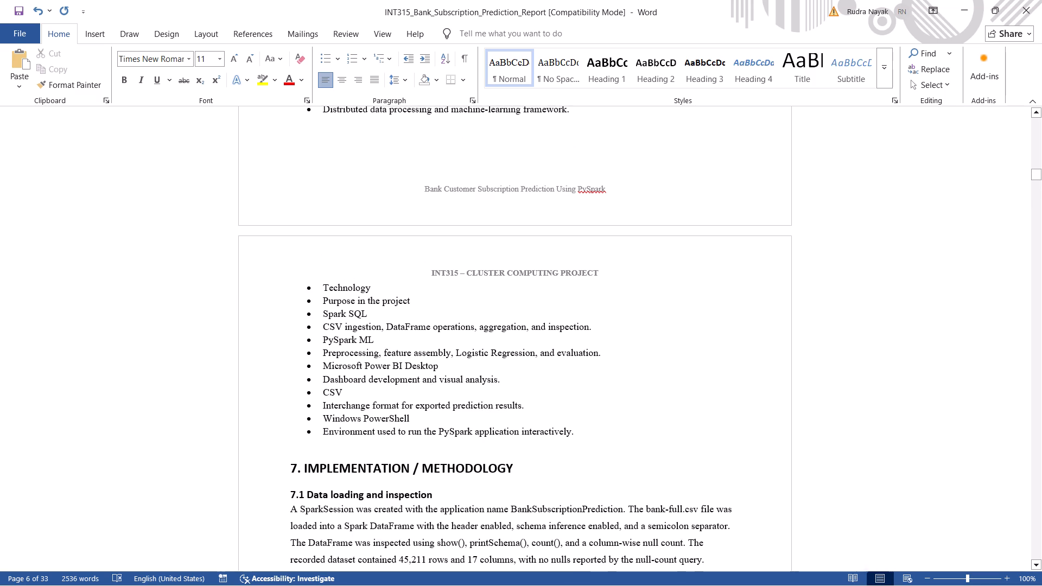
Remove the page break before "The raw bank-full table…" so the paragraph sits directly under the "7.6 Power BI dashboard" heading.
scroll(292, 357, down, 8)
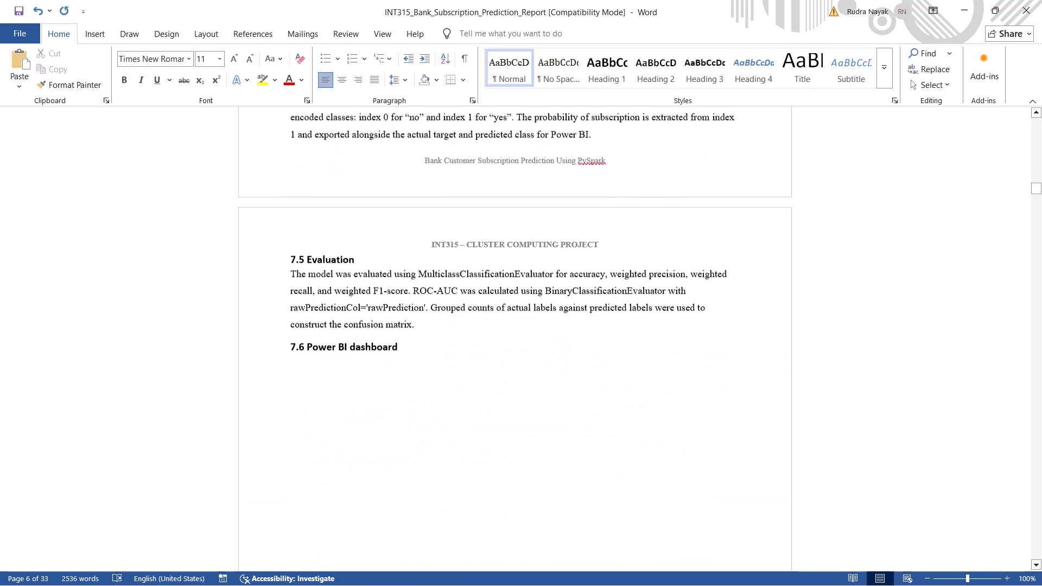
scroll(292, 357, down, 5)
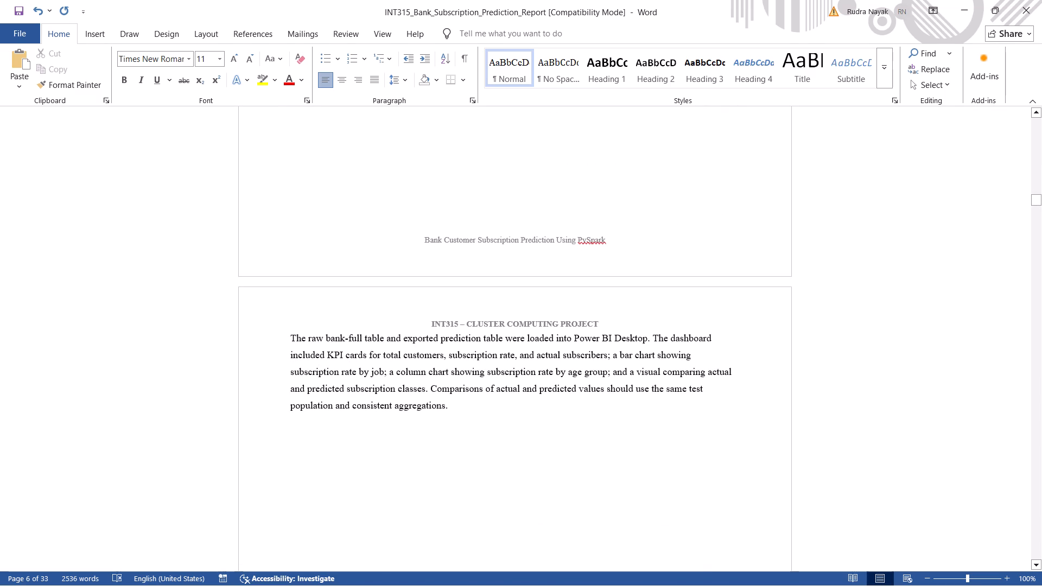
scroll(345, 336, down, 2)
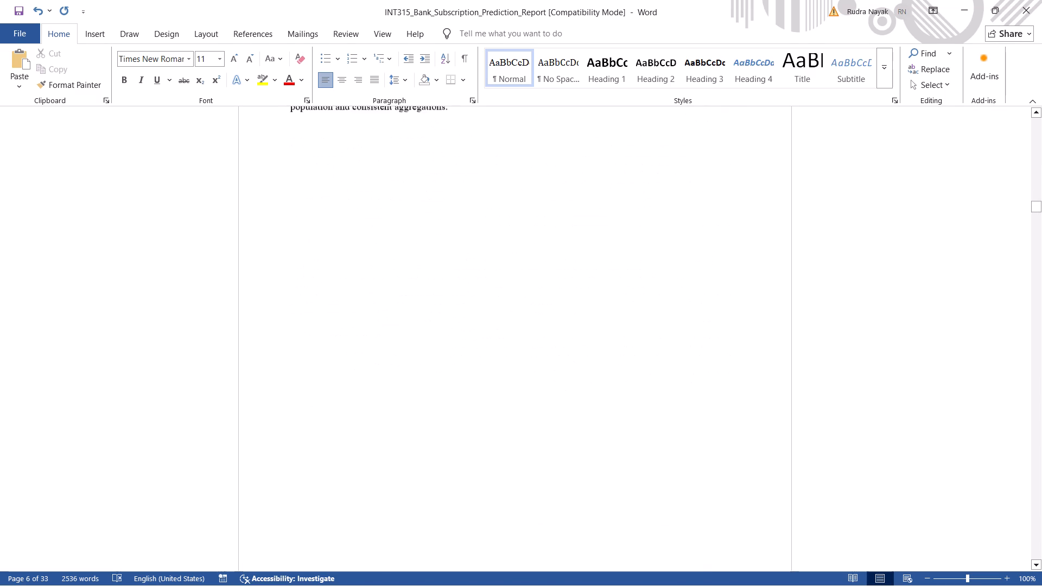
scroll(345, 336, down, 1)
scroll(345, 336, up, 1)
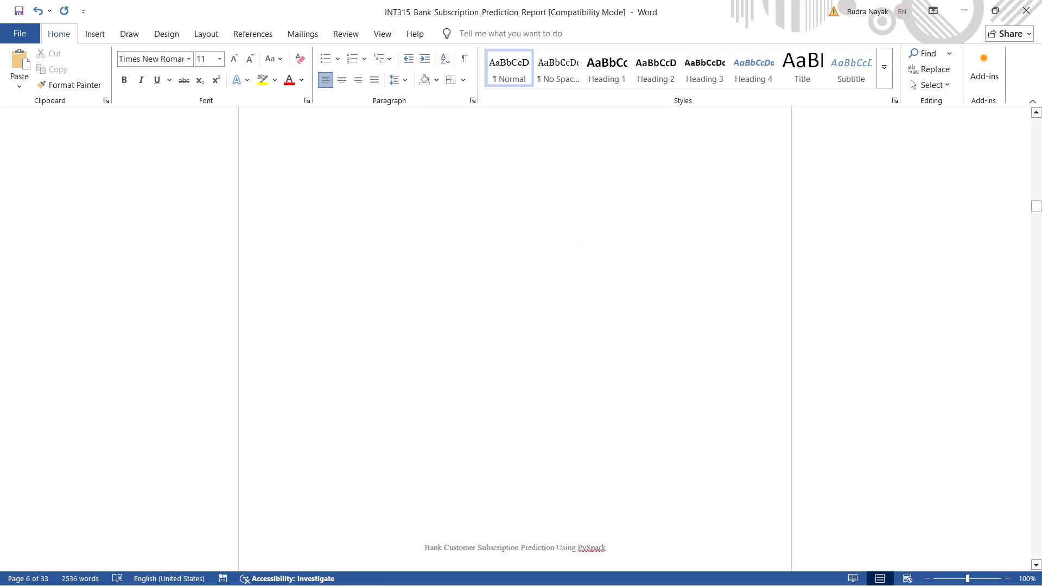
scroll(345, 336, up, 3)
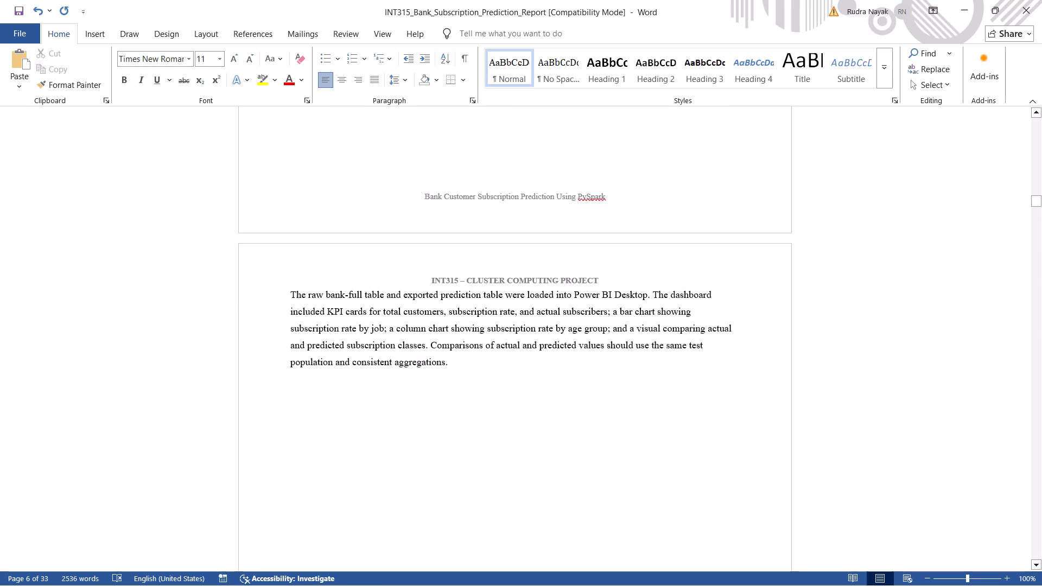
triple_click(291, 295)
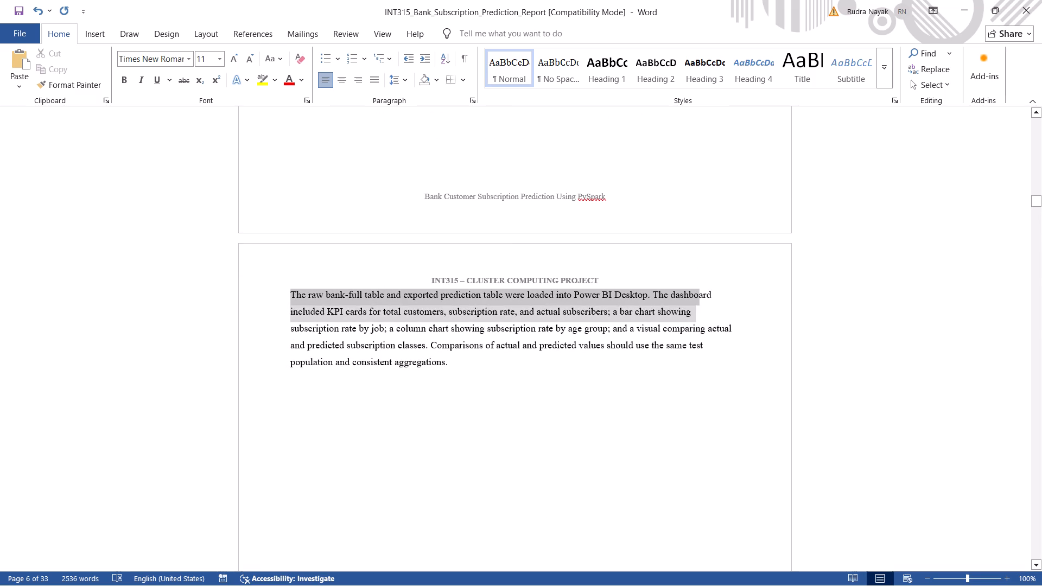
click(290, 291)
key(BackSpace)
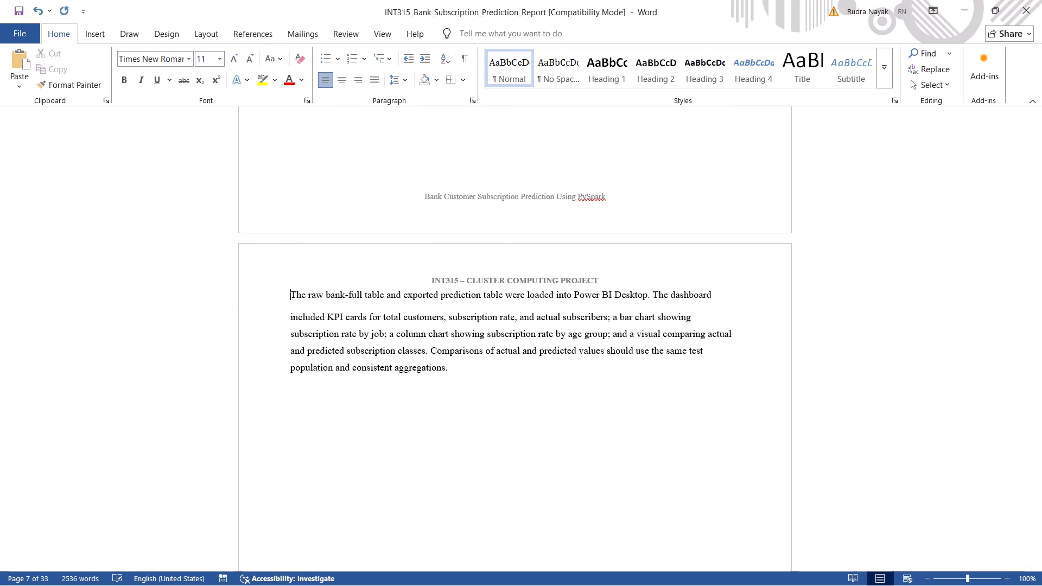
key(BackSpace)
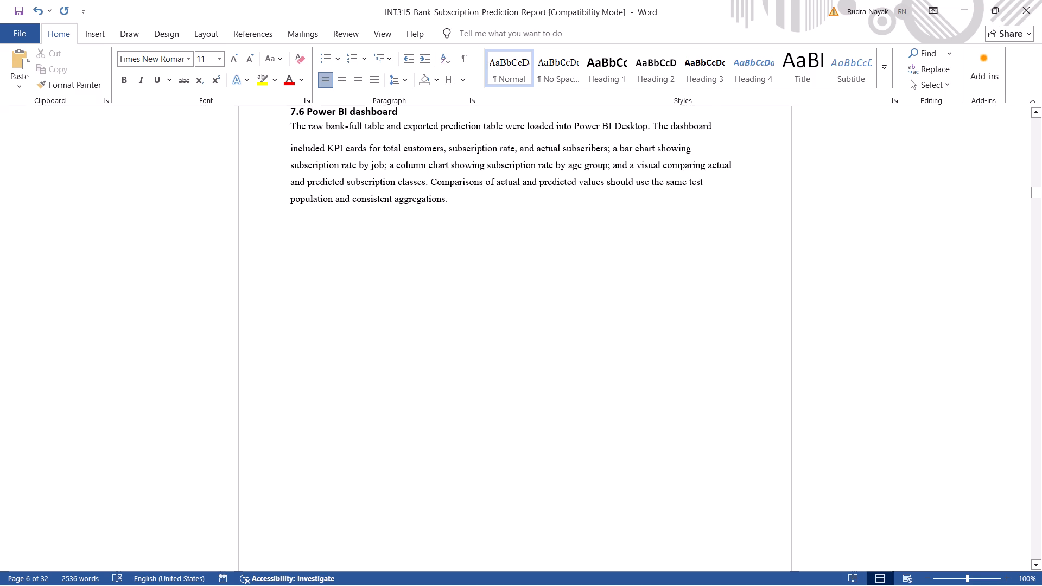
Set the line spacing of the section 7.6 Power BI dashboard paragraph to 1.0.
scroll(290, 291, down, 3)
scroll(290, 291, up, 3)
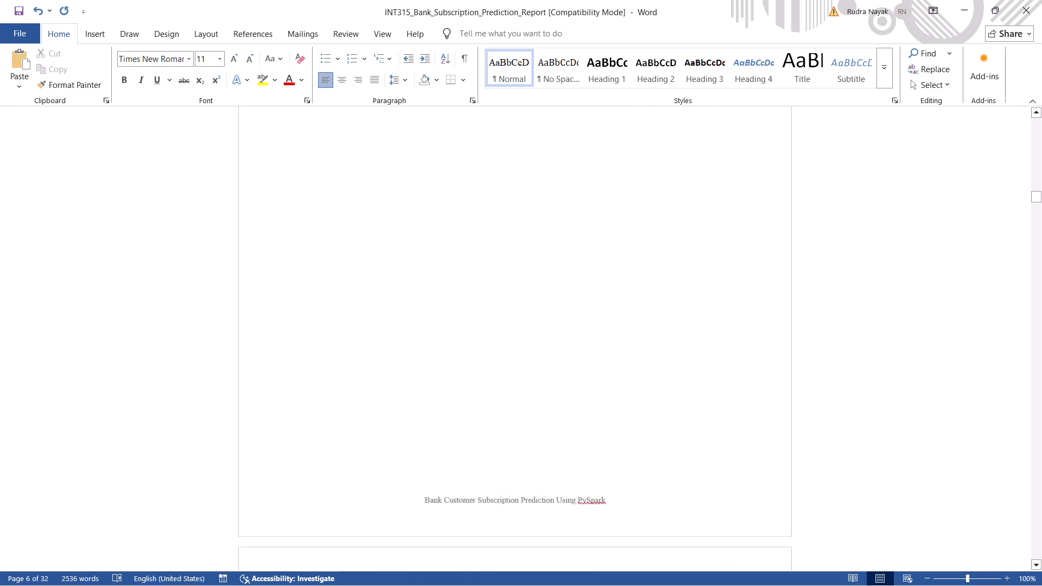
scroll(290, 291, up, 2)
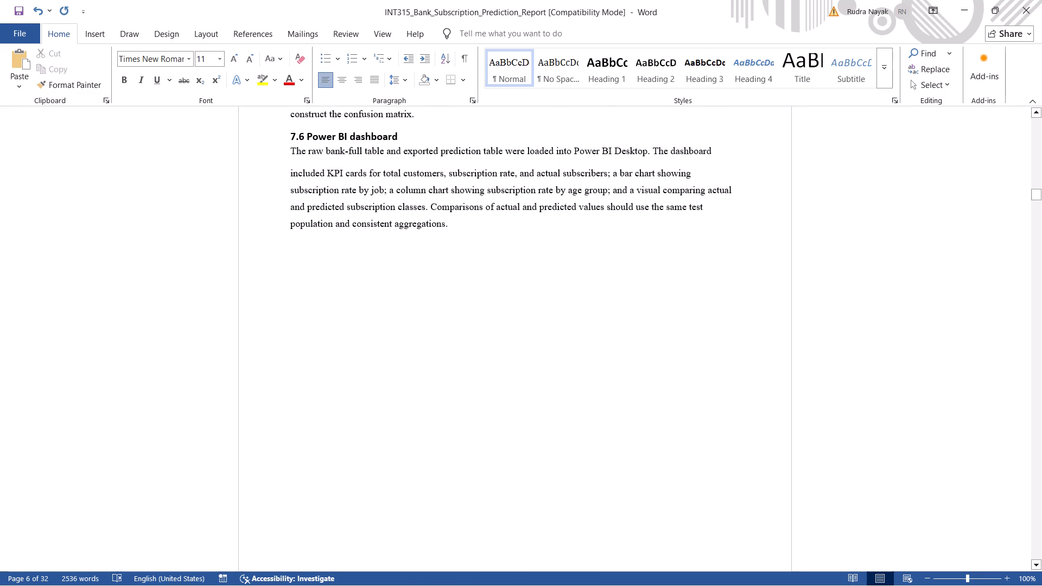
drag(450, 228, 296, 160)
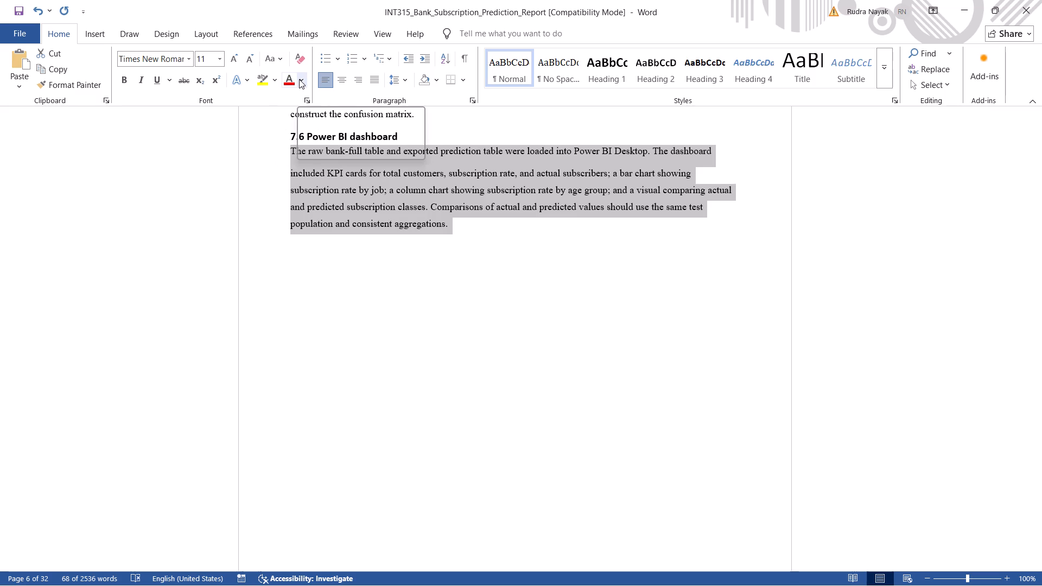
click(402, 78)
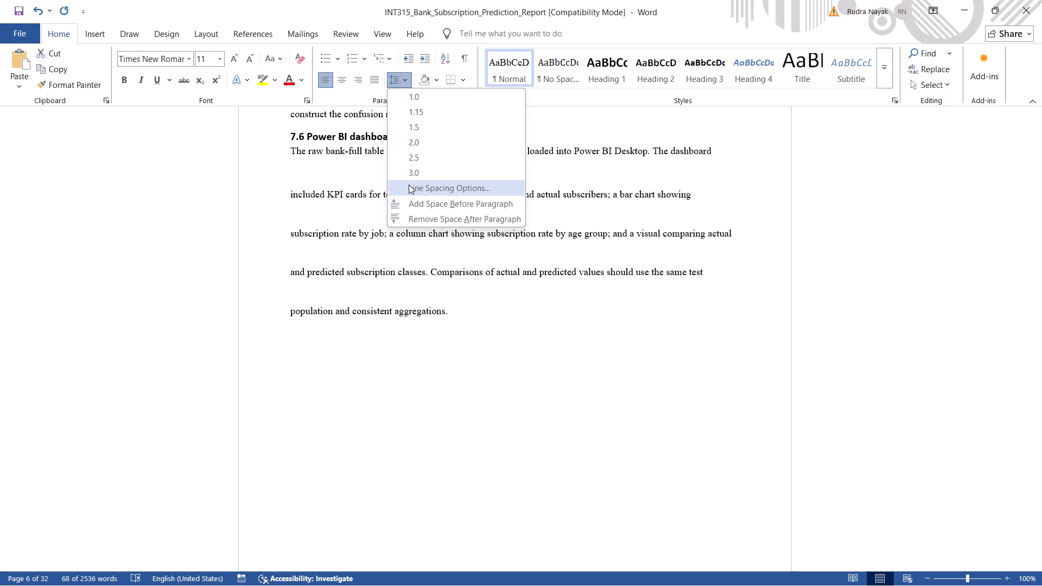
click(411, 93)
click(463, 321)
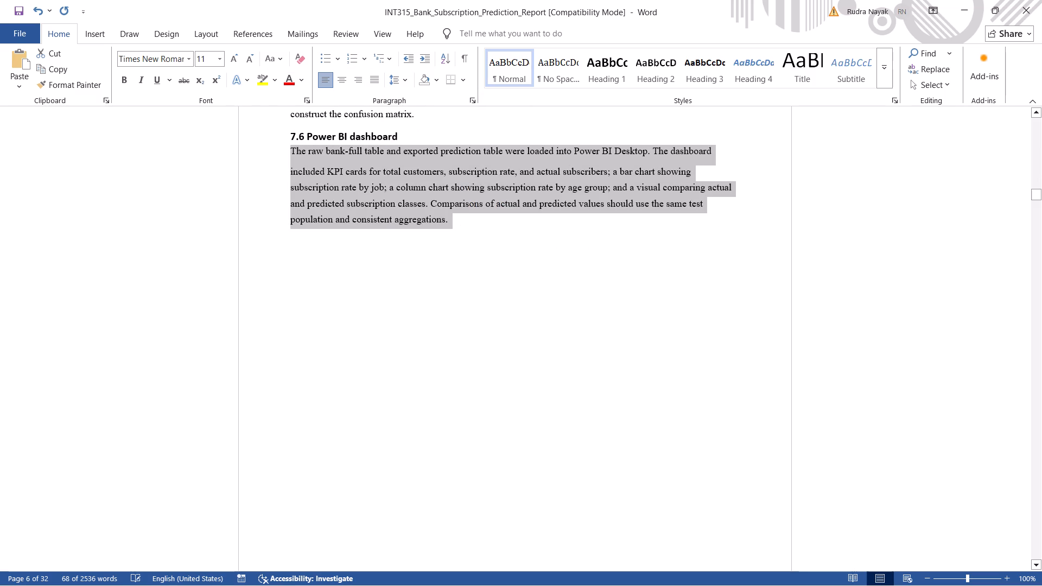
Pull the "8. COMPLETE SOURCE CODE" heading up onto page 6 by removing its page break, leaving one blank line above it.
scroll(463, 321, up, 5)
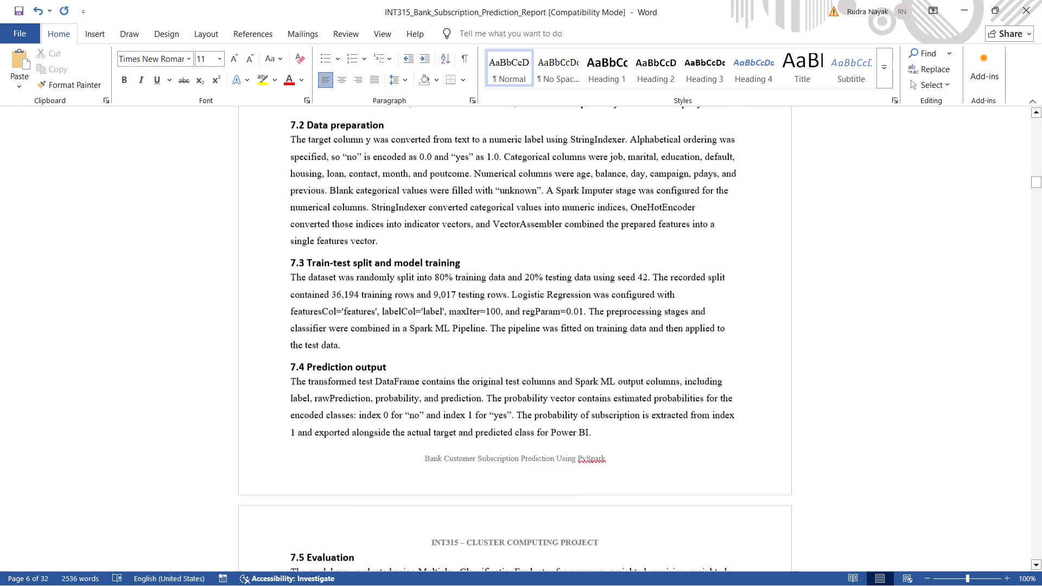
scroll(463, 321, up, 3)
scroll(463, 321, down, 5)
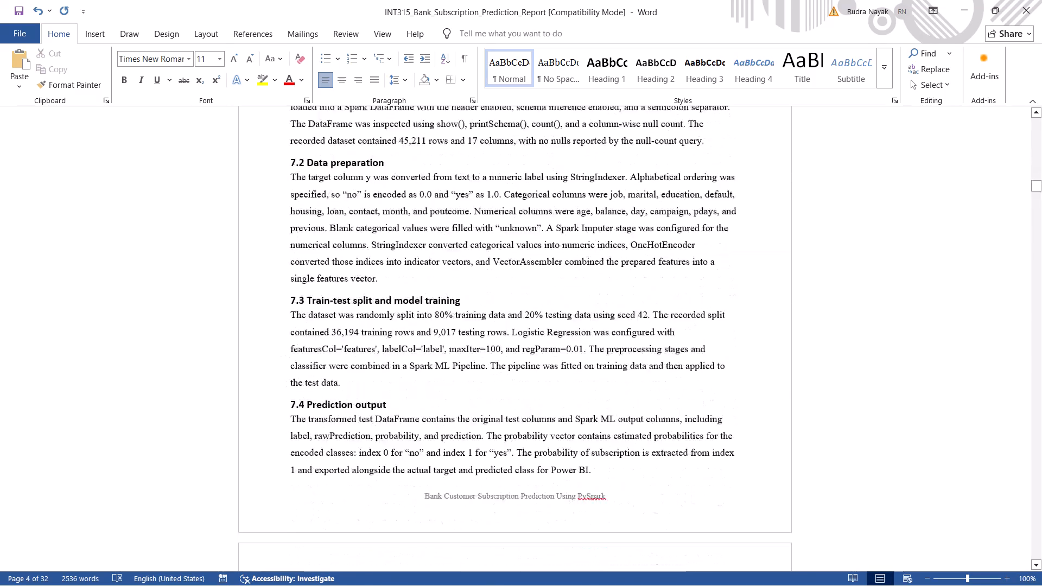
scroll(463, 321, down, 8)
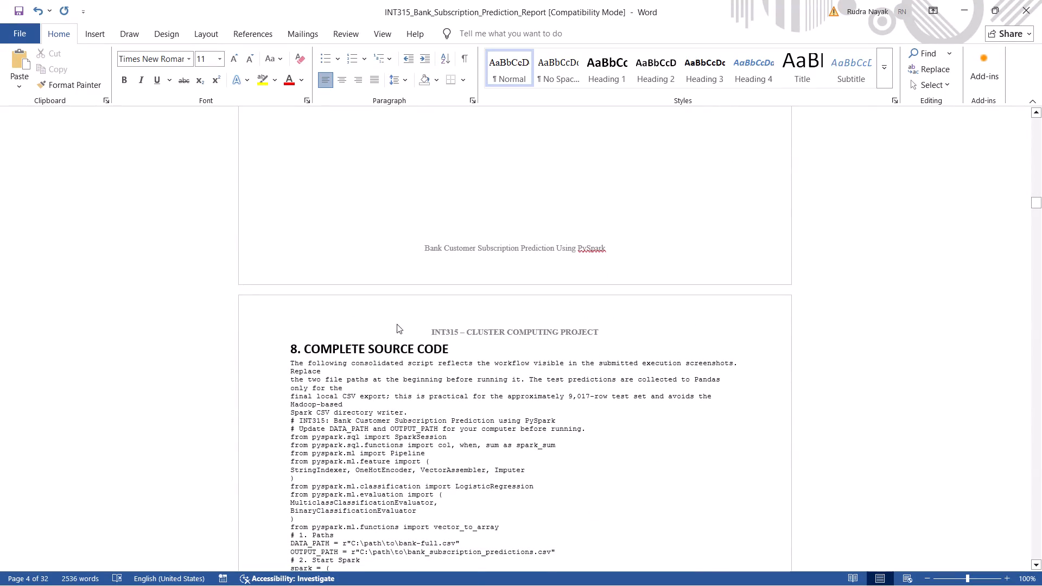
click(303, 351)
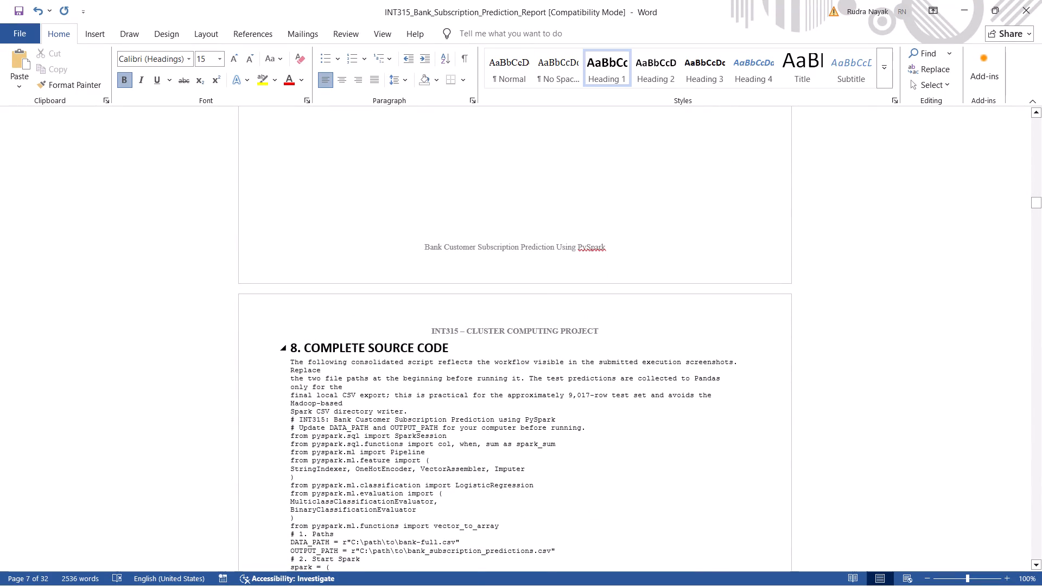
key(Left)
key(Left)
key(Left)
key(BackSpace)
key(BackSpace)
scroll(303, 351, up, 1)
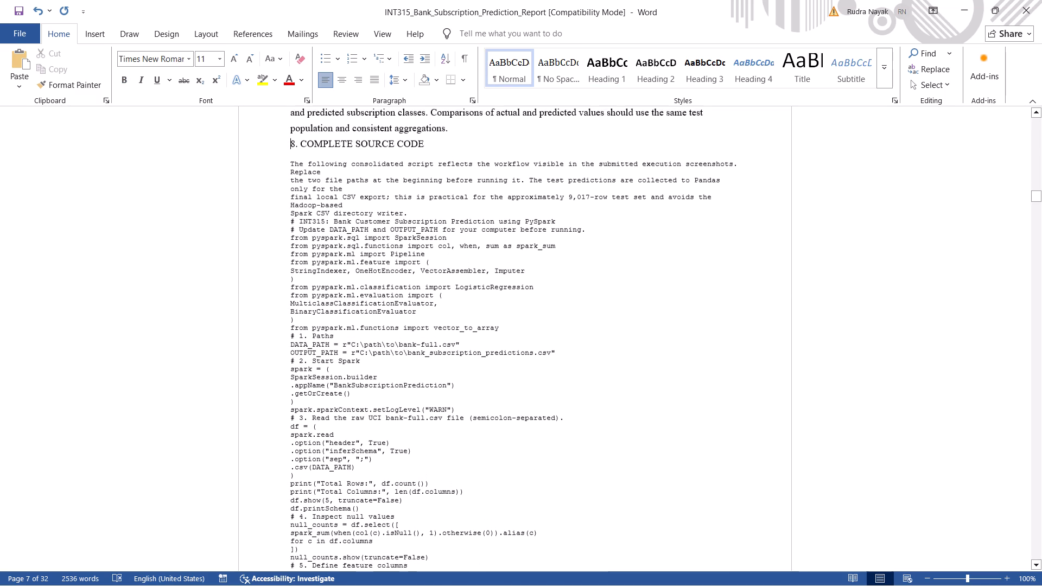
key(Return)
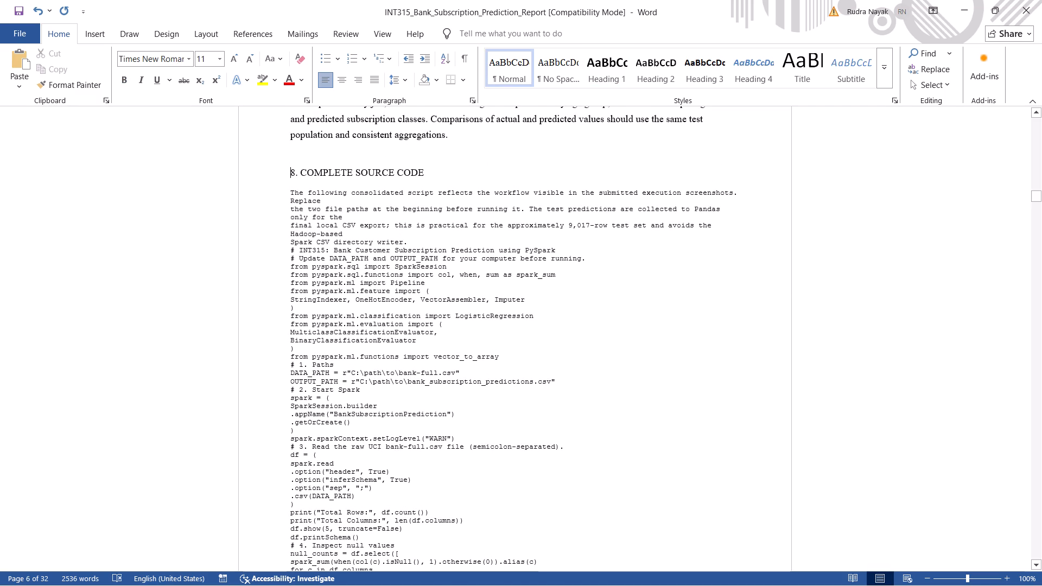
Copy the formatting of the "7.6 Power BI dashboard" heading onto the "8. COMPLETE SOURCE CODE" heading with Format Painter.
scroll(363, 336, up, 2)
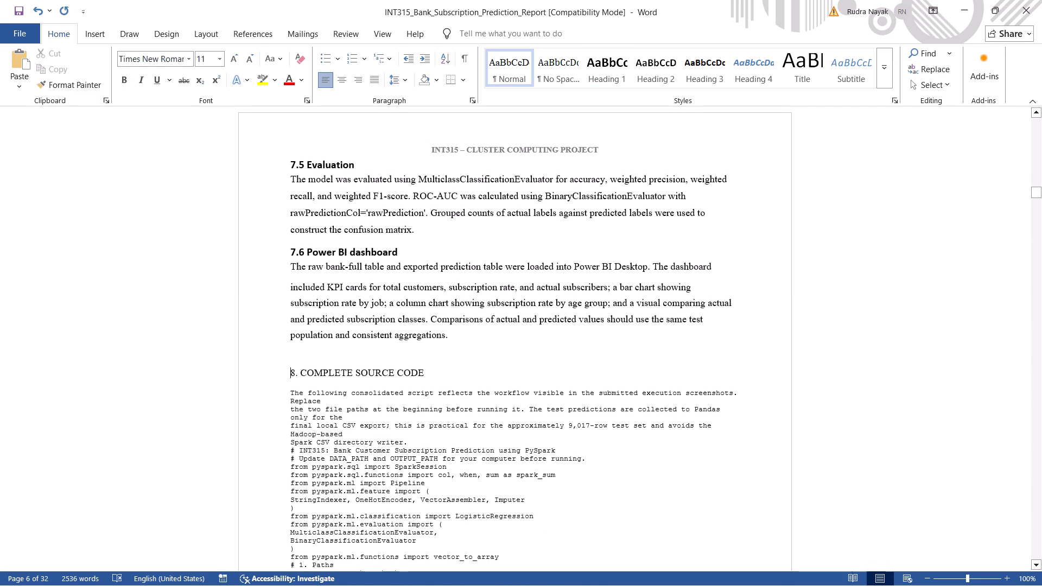
drag(427, 374, 289, 375)
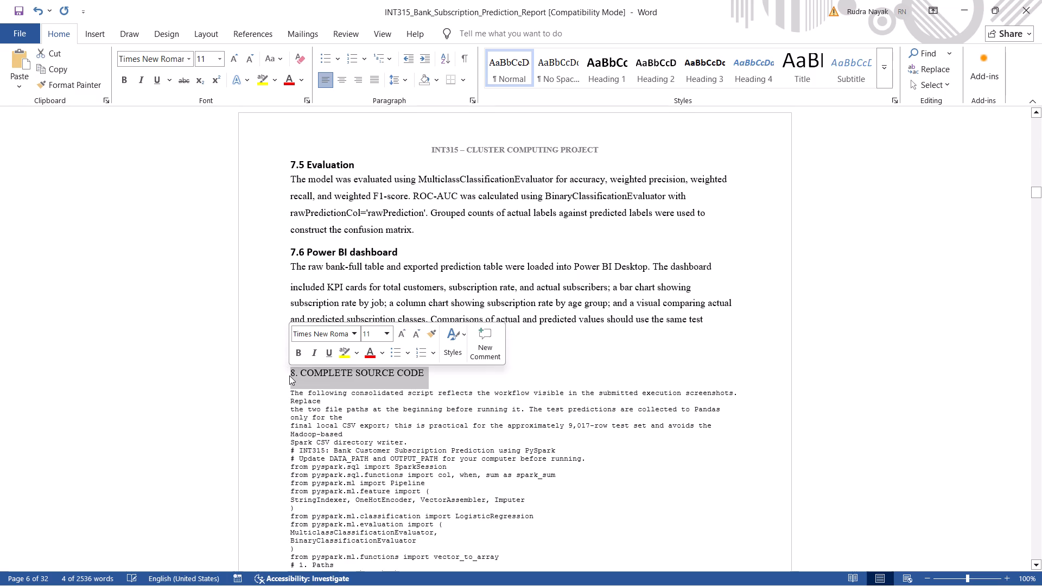
drag(397, 251, 324, 257)
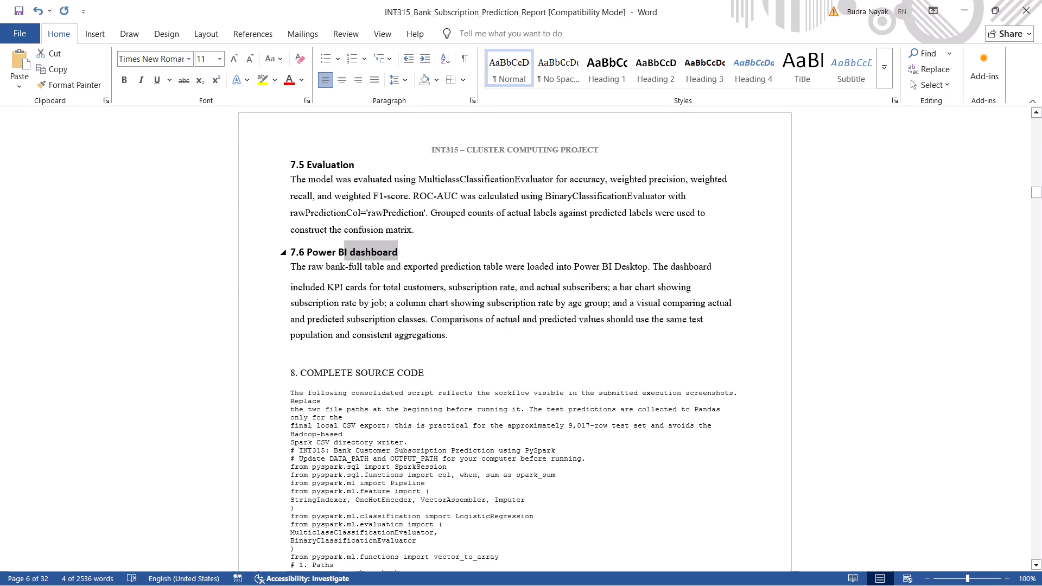
drag(324, 257, 253, 254)
click(62, 86)
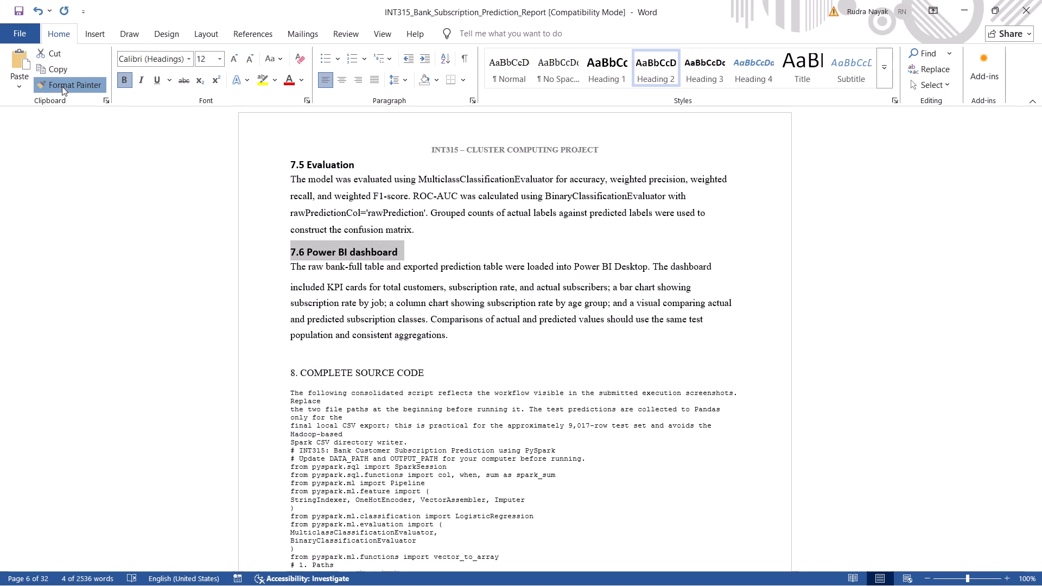
drag(427, 377, 307, 375)
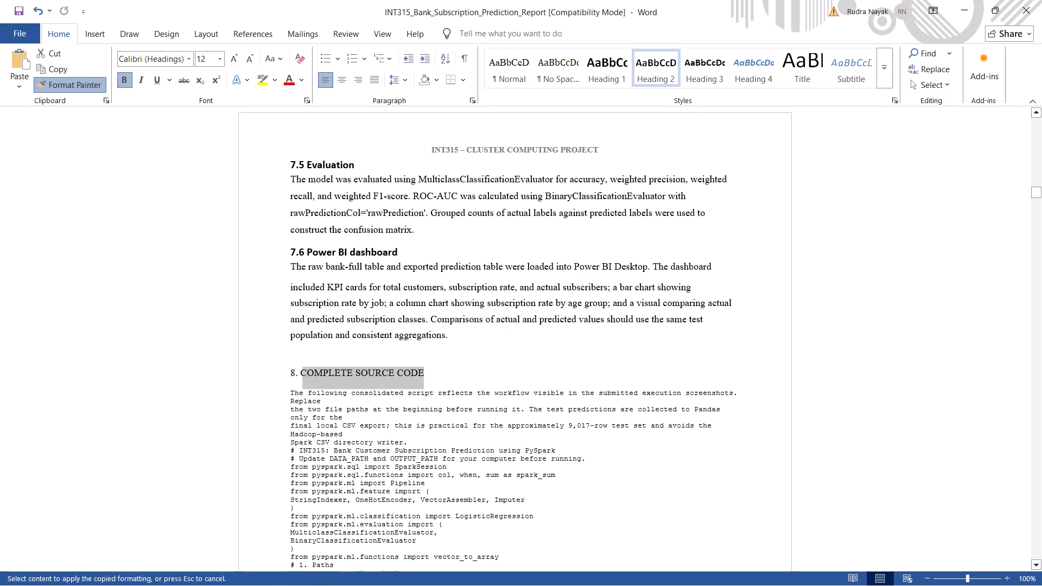
drag(307, 375, 289, 373)
click(461, 362)
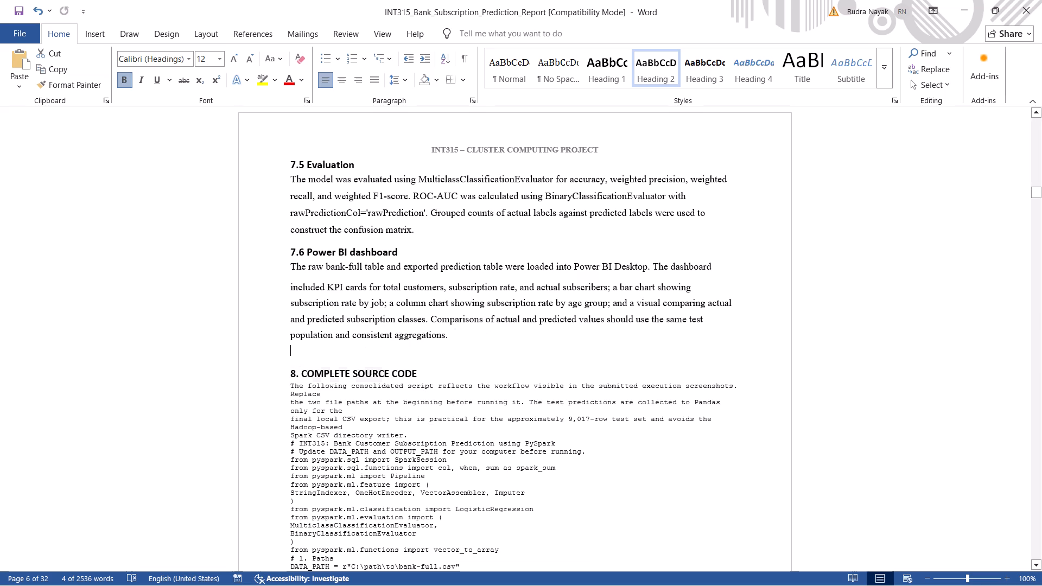
Insert a blank line between the "8. COMPLETE SOURCE CODE" heading and the script text.
click(434, 366)
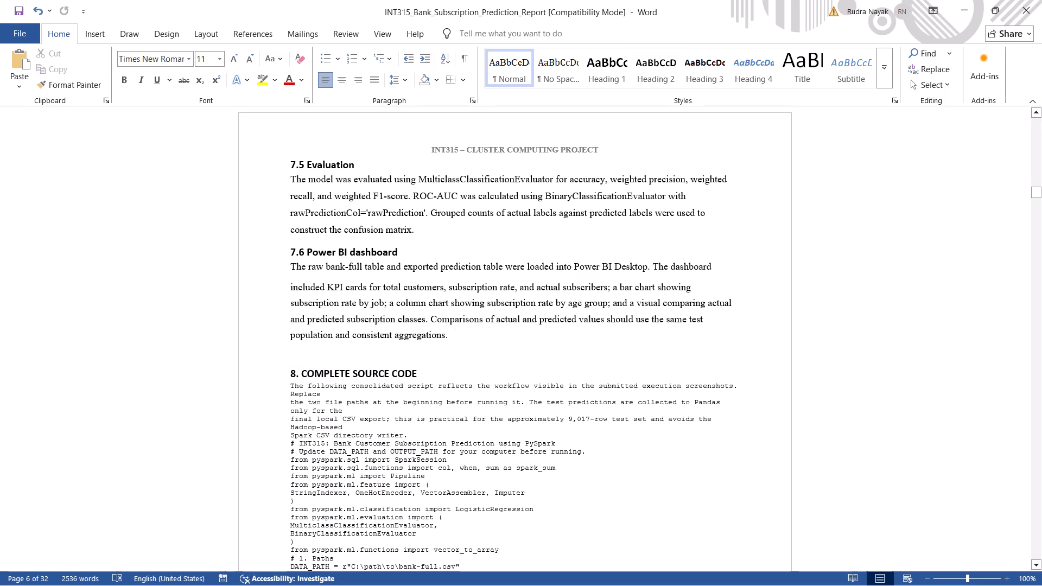
click(427, 375)
key(Return)
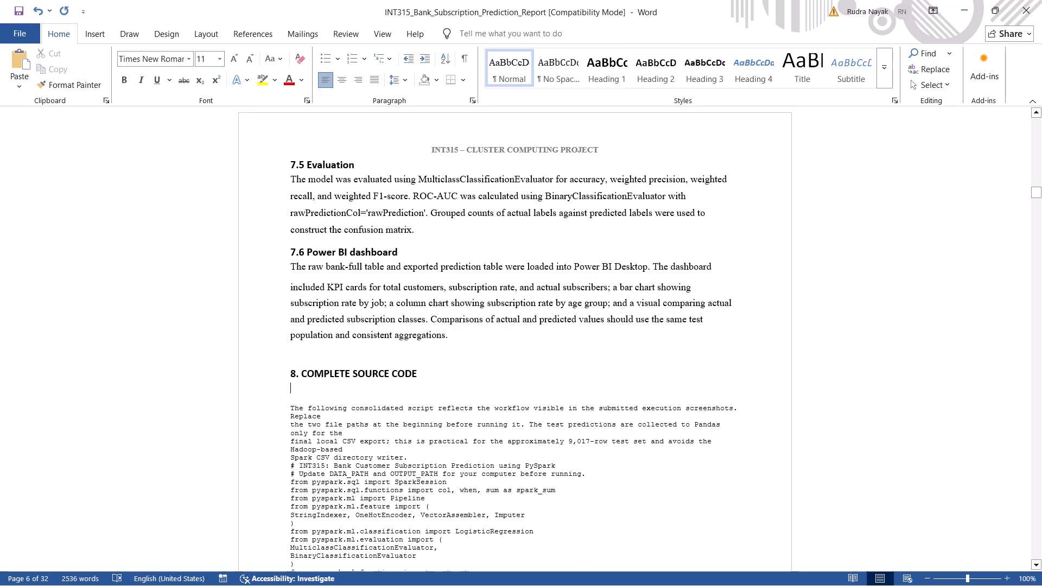
Replace the script text under the "8. COMPLETE SOURCE CODE" heading with the entire PySpark session text copied from Notepad.
drag(288, 411, 411, 585)
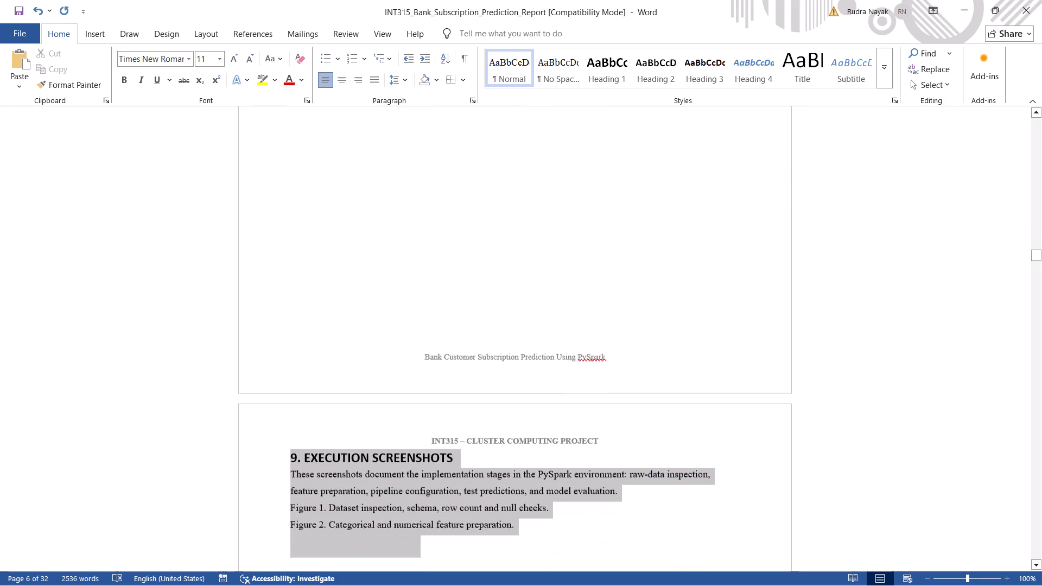
drag(411, 585, 318, 305)
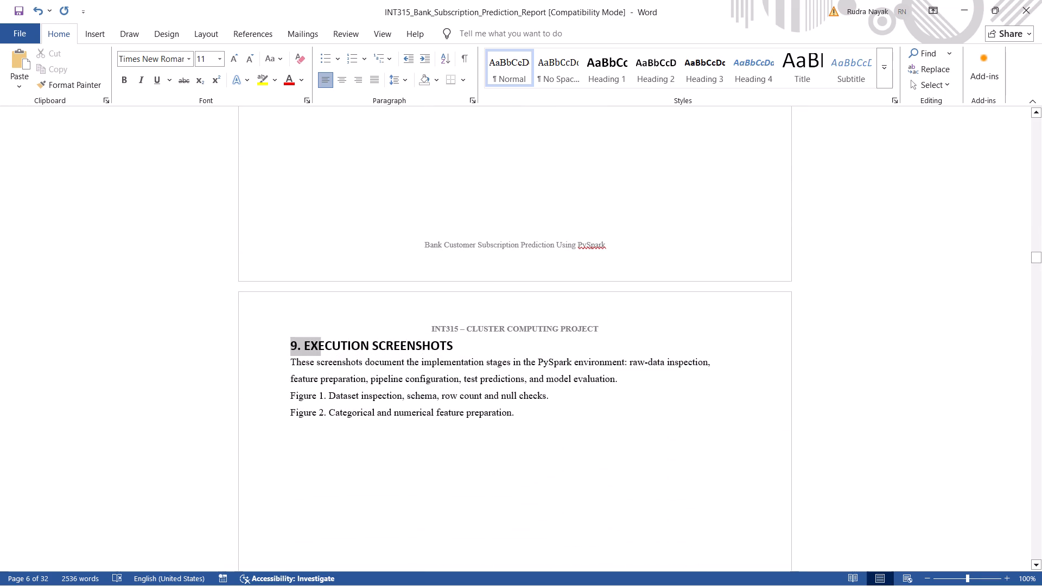
drag(318, 305, 283, 313)
scroll(283, 313, up, 5)
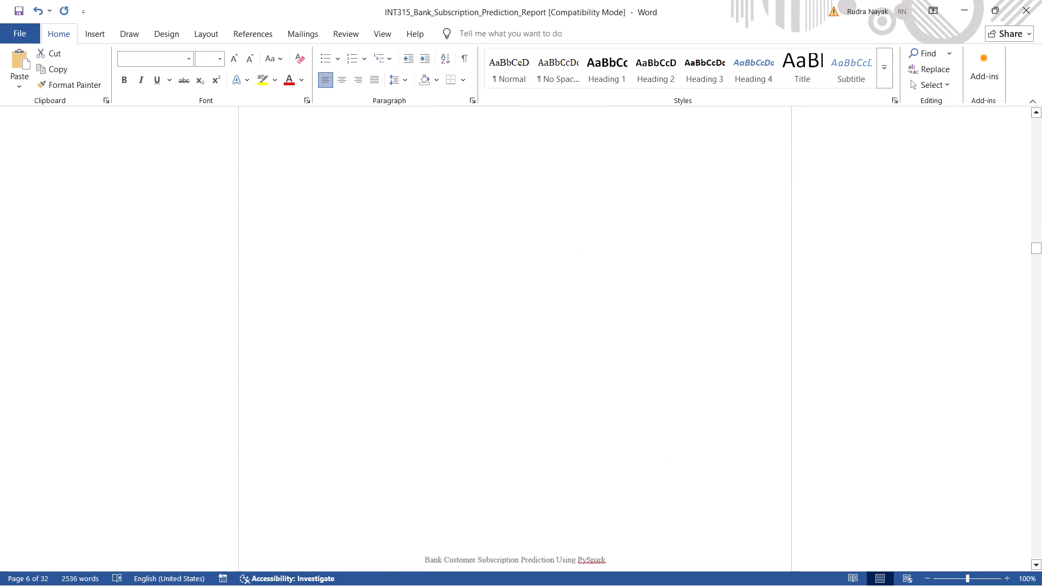
scroll(283, 313, up, 9)
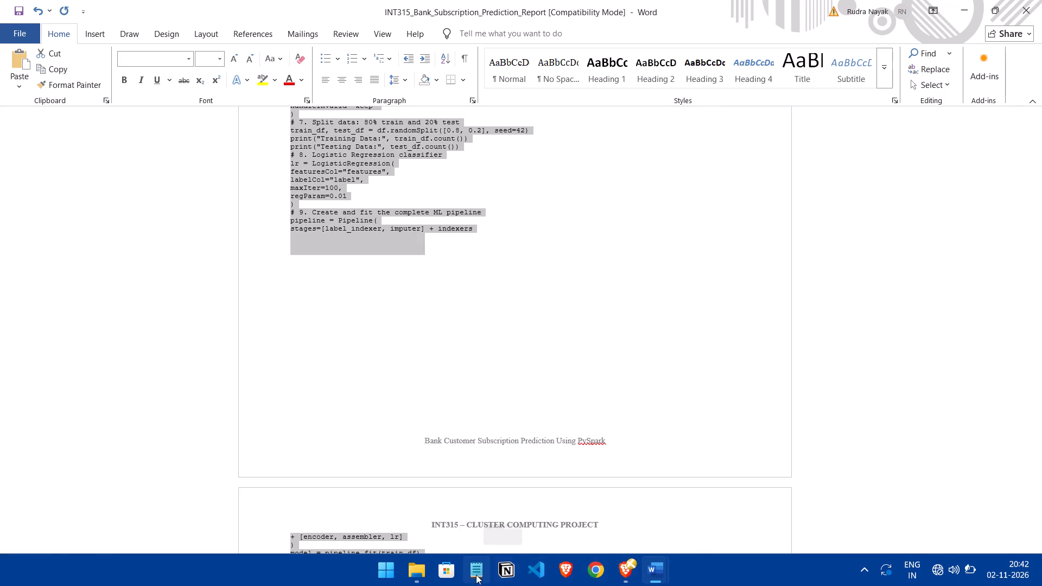
click(473, 571)
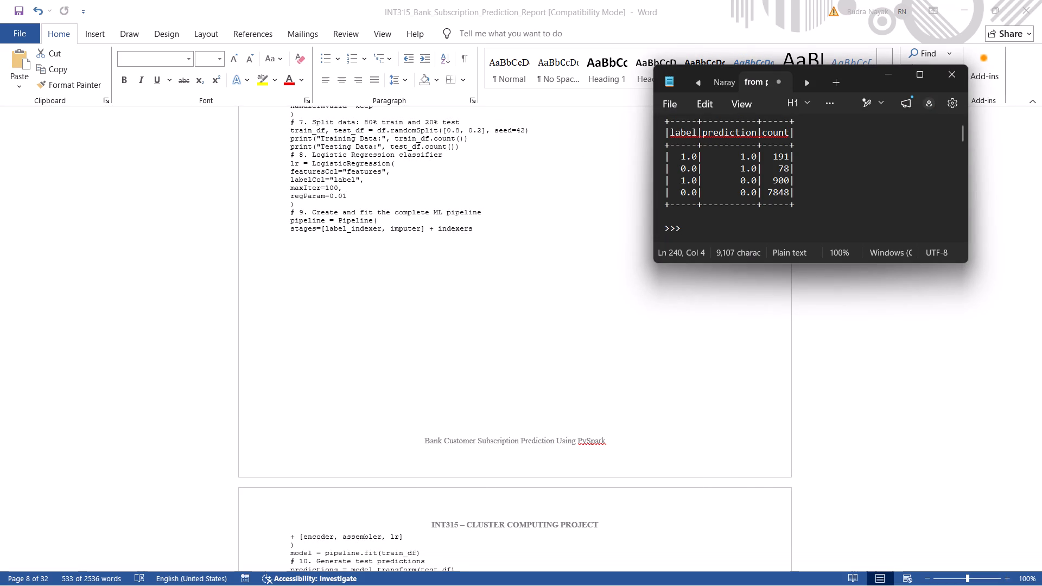
scroll(736, 132, up, 16)
scroll(736, 132, up, 13)
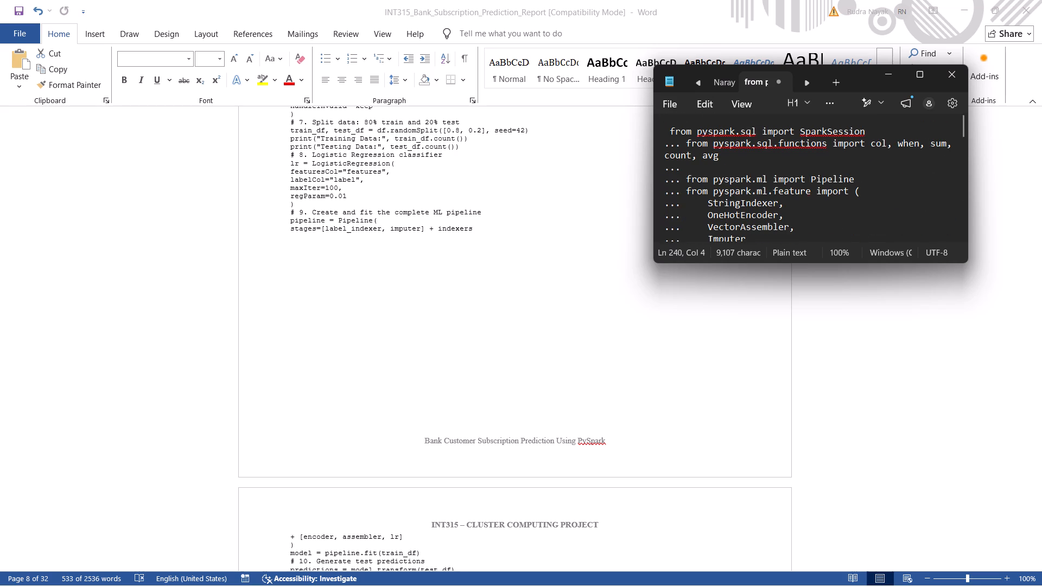
click(748, 208)
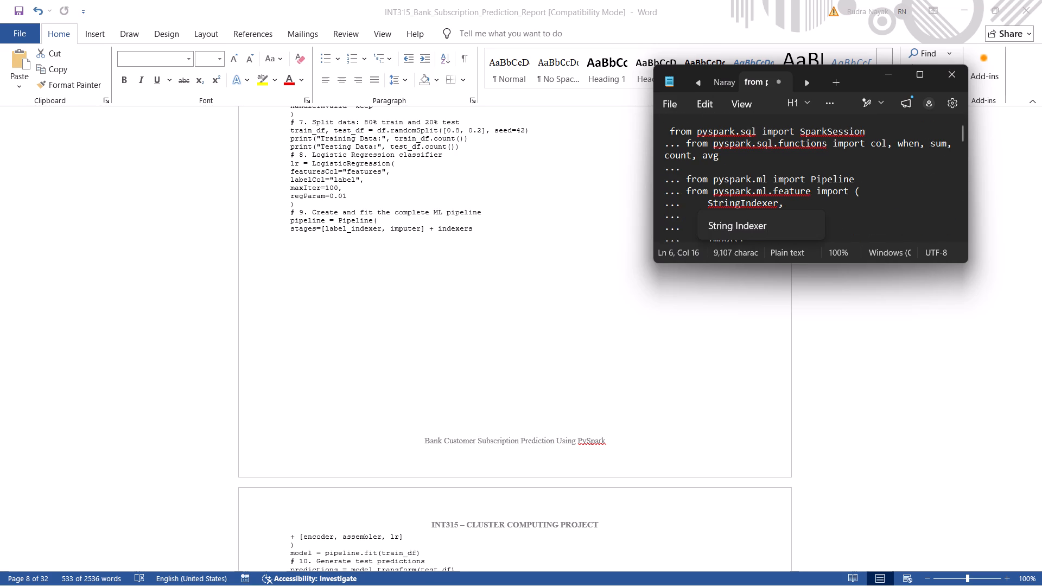
key(ctrl+a)
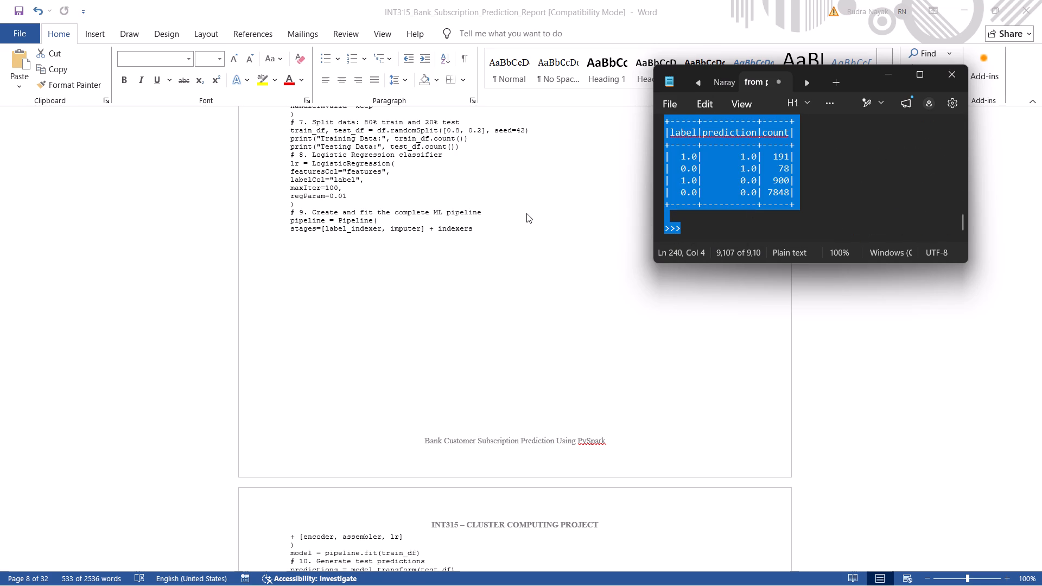
key(ctrl+c)
click(526, 213)
scroll(526, 213, up, 4)
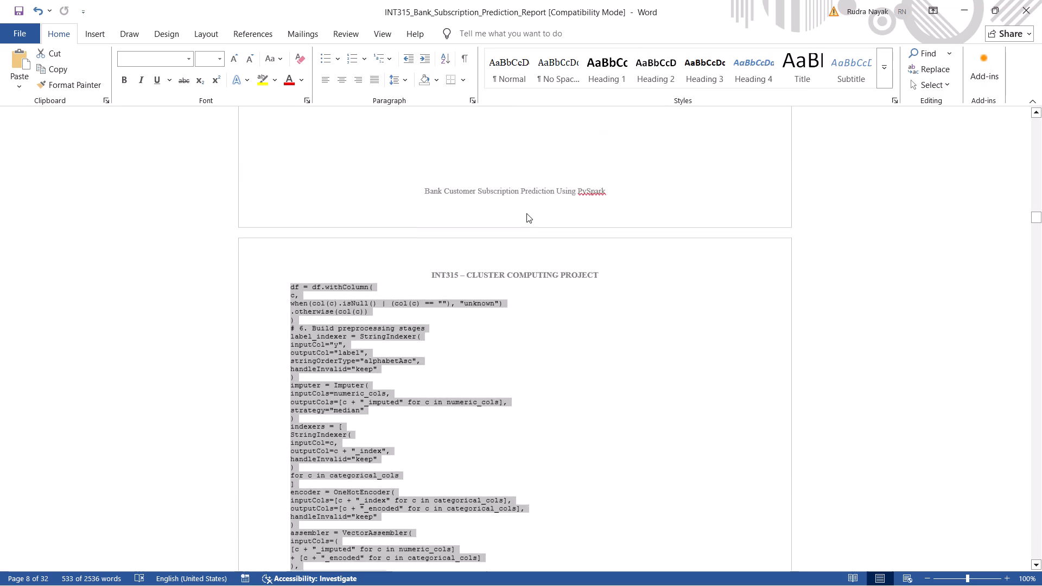
scroll(526, 213, up, 1)
key(ctrl+v)
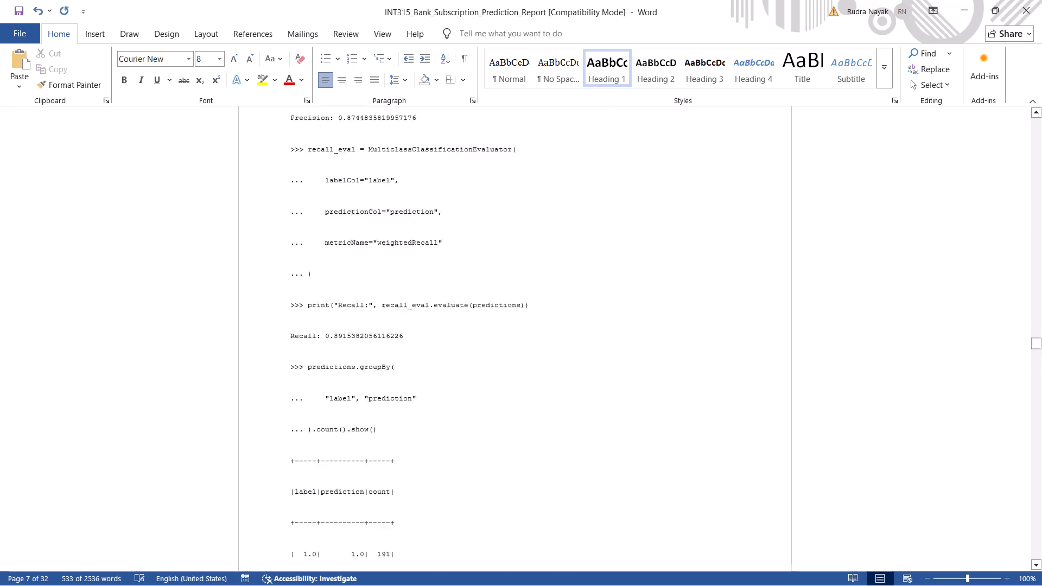
Review the pasted PySpark session text from its end back to the "8. COMPLETE SOURCE CODE" heading.
scroll(331, 337, up, 8)
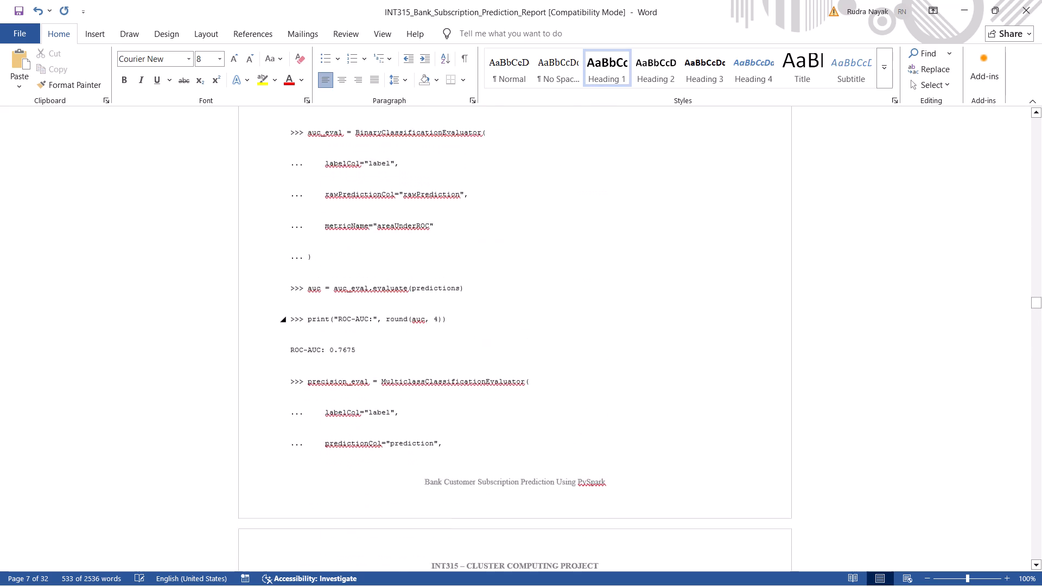
scroll(331, 337, up, 15)
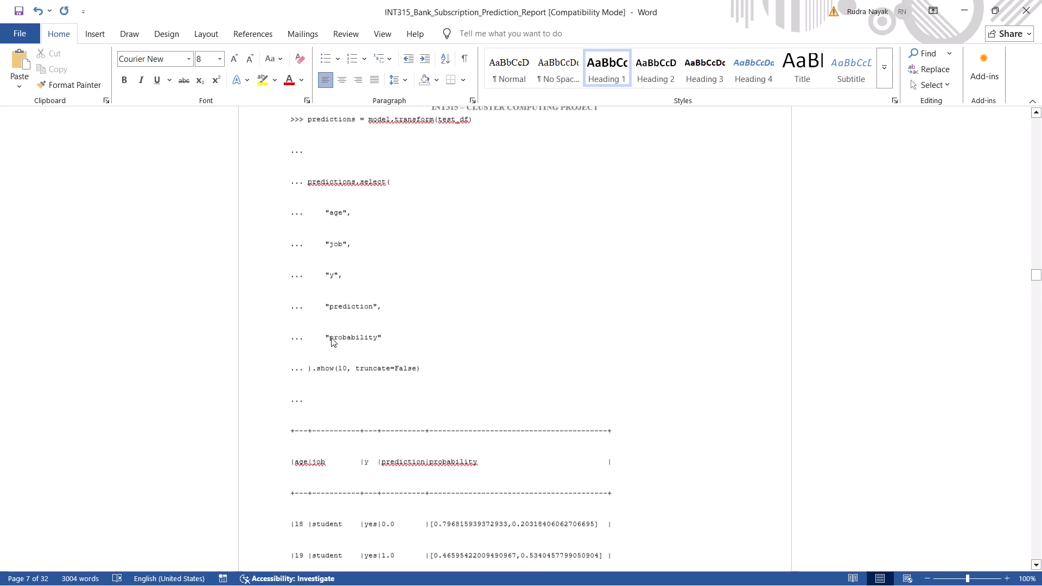
scroll(331, 337, up, 8)
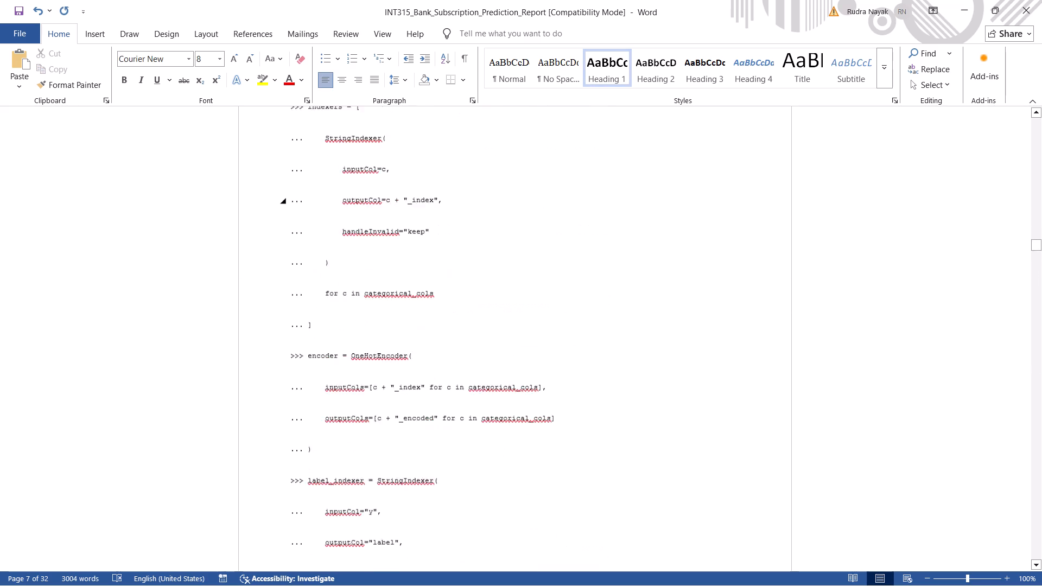
scroll(331, 337, up, 7)
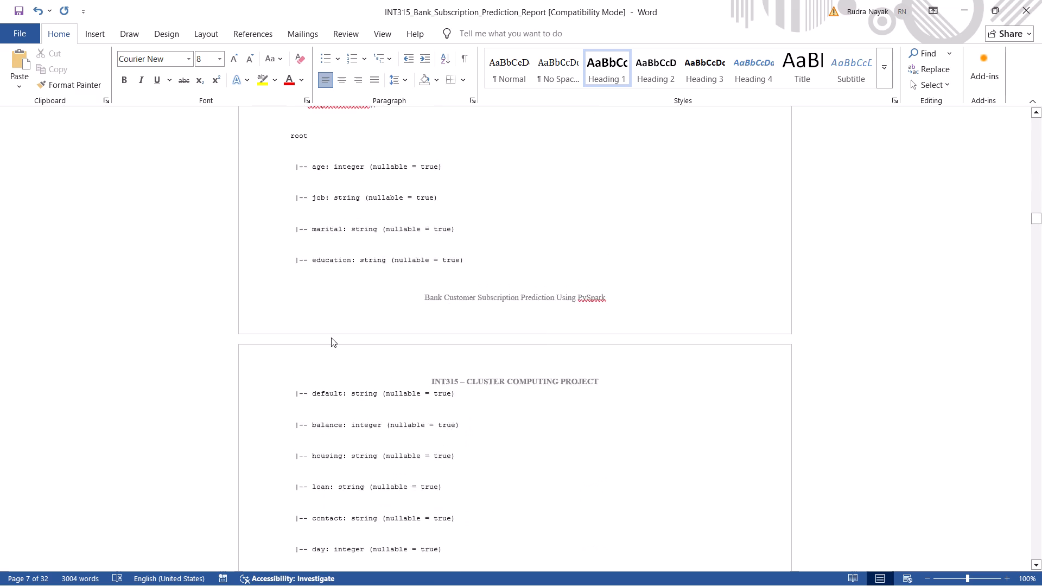
scroll(331, 337, up, 9)
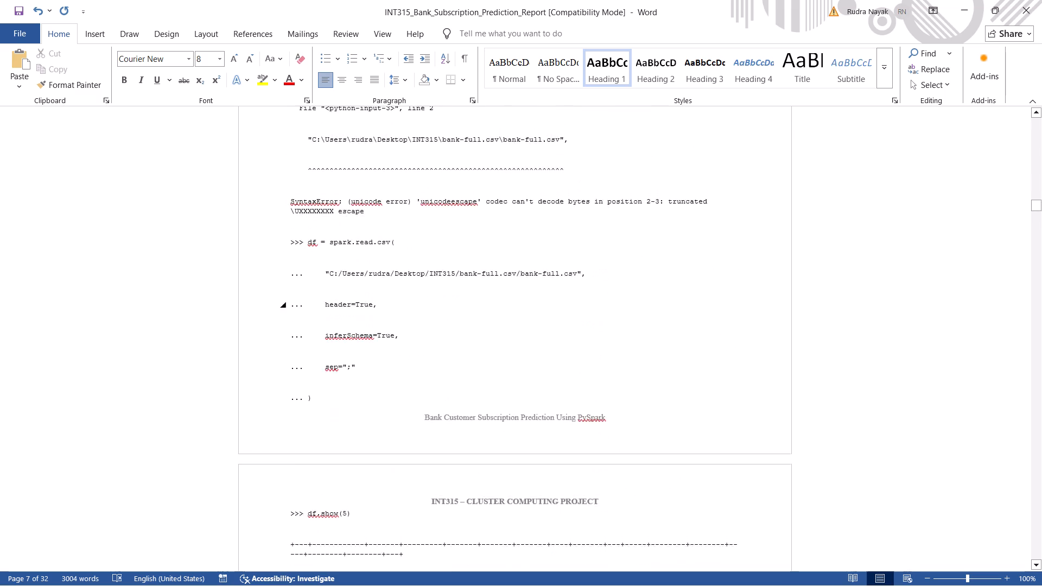
scroll(331, 337, up, 9)
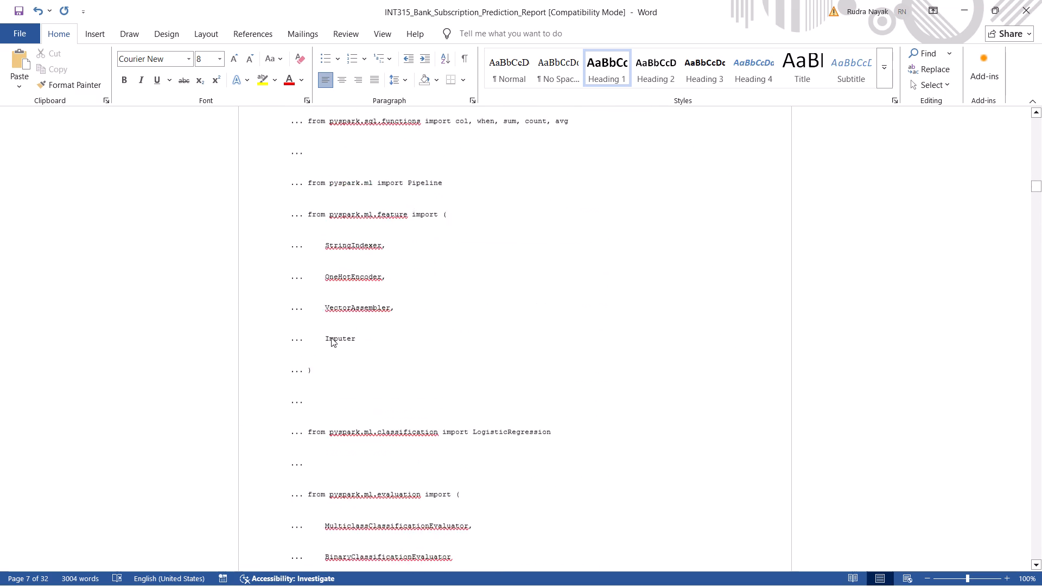
scroll(331, 337, up, 5)
Delete the pasted PySpark session text, from the SparkSession import line down to the "9. EXECUTION SCREENSHOTS" heading.
scroll(331, 337, down, 3)
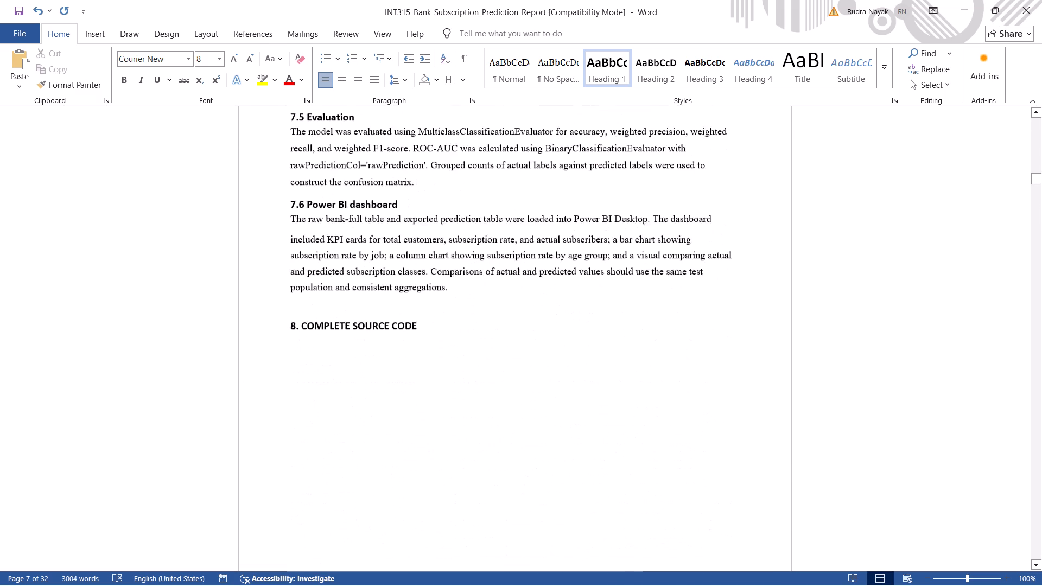
scroll(331, 337, down, 5)
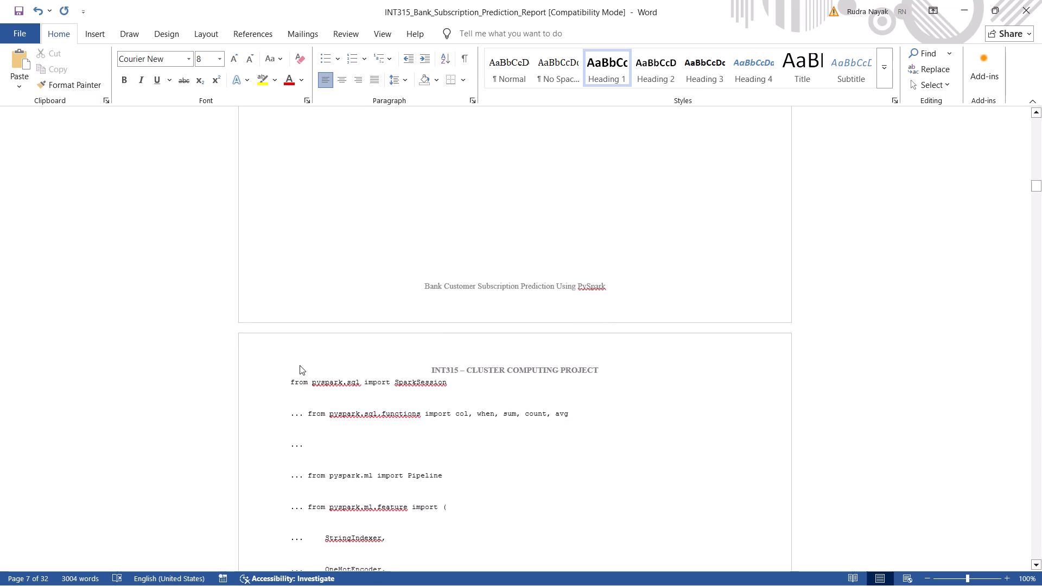
drag(294, 380, 325, 390)
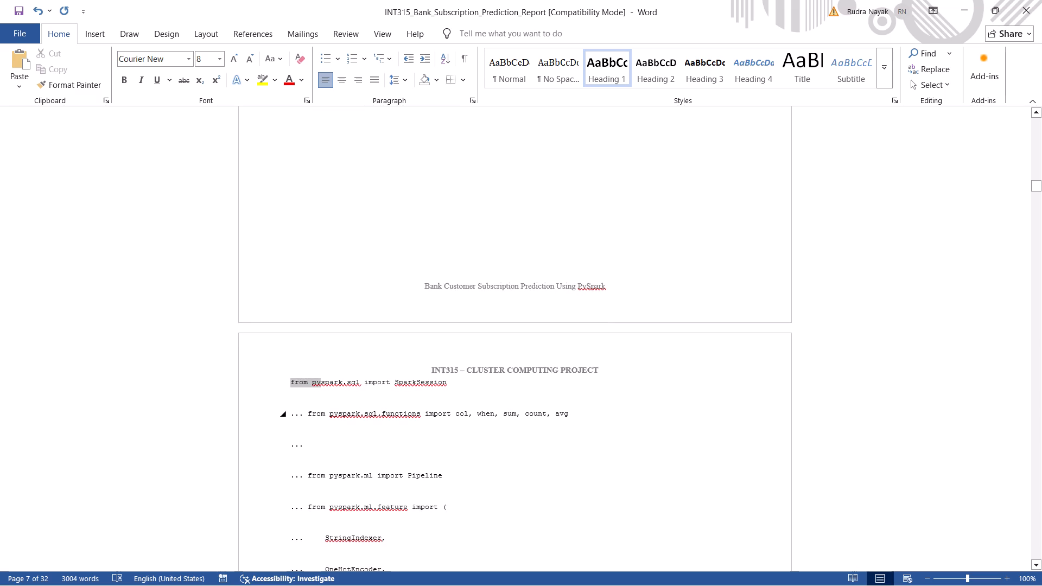
drag(325, 390, 412, 585)
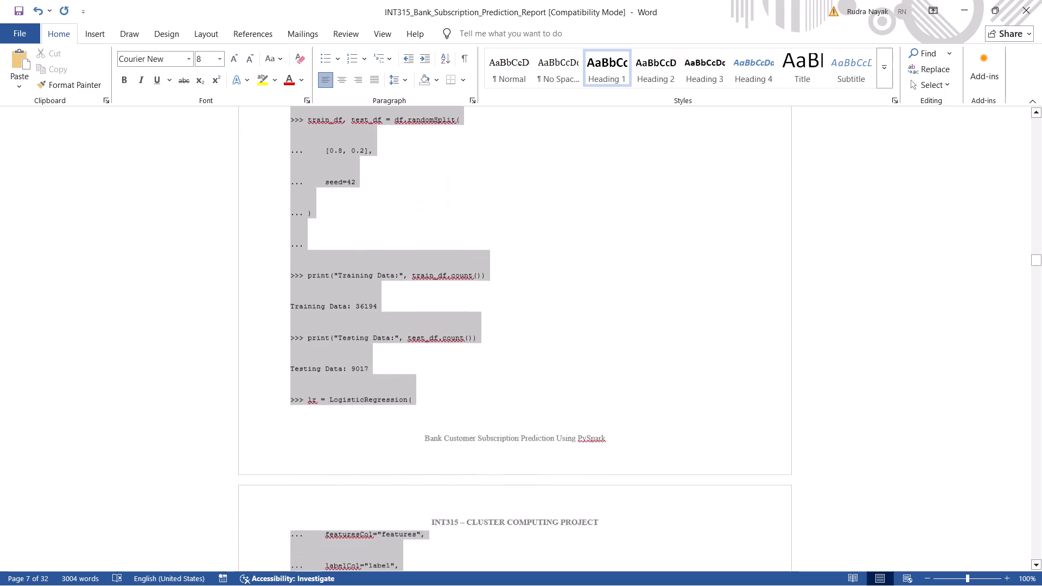
drag(412, 585, 406, 585)
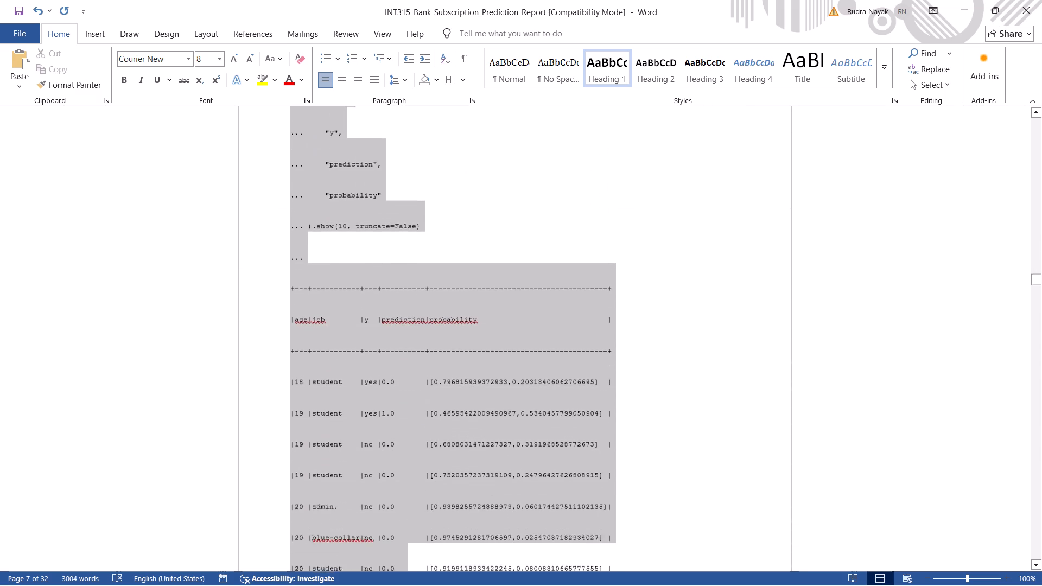
drag(406, 585, 406, 584)
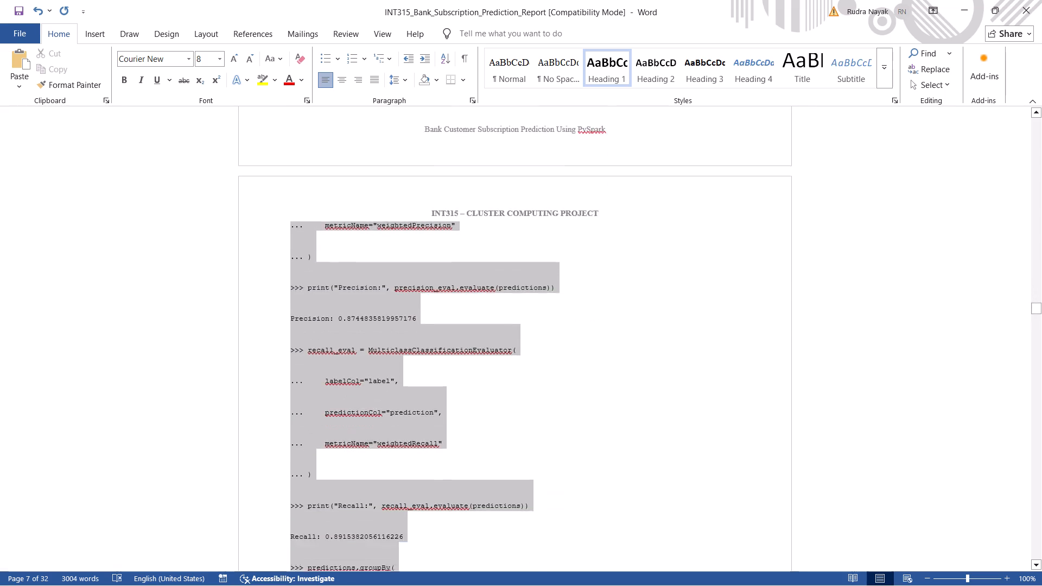
drag(406, 584, 406, 584)
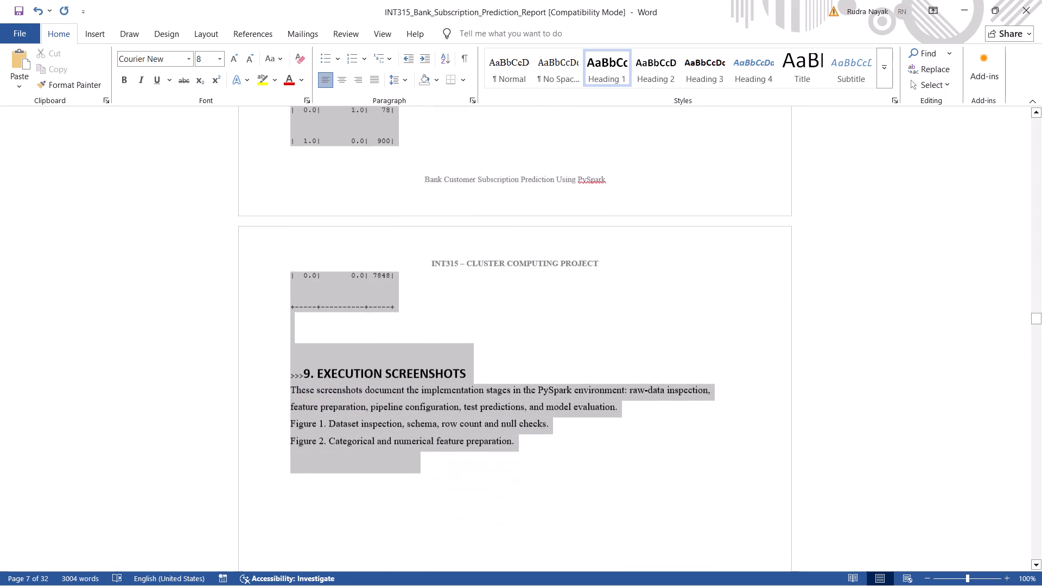
drag(406, 584, 398, 209)
key(BackSpace)
Remove the leftover ">>>" in front of the "9. EXECUTION SCREENSHOTS" heading.
scroll(377, 238, up, 1)
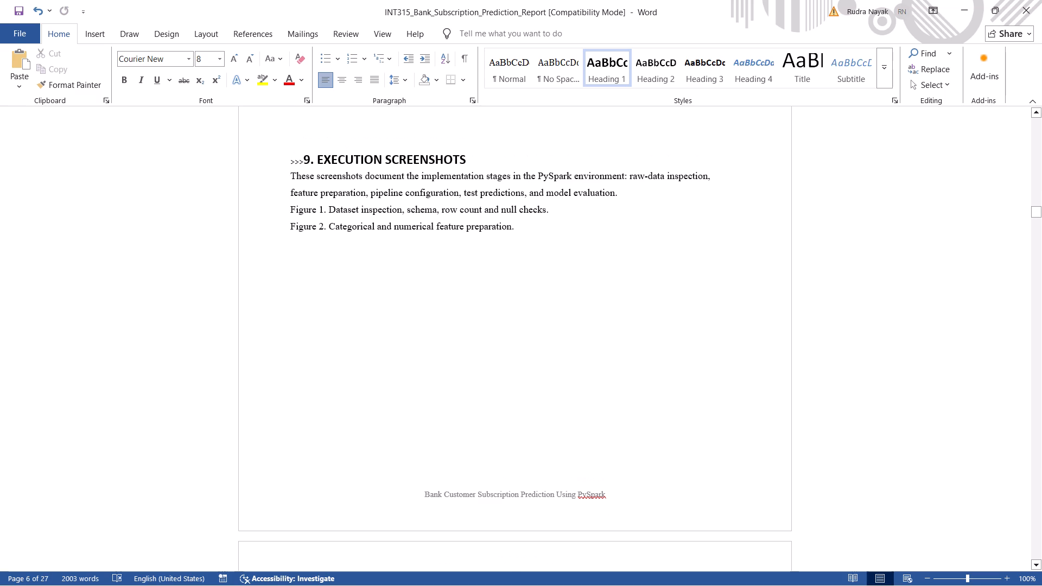
scroll(377, 238, up, 1)
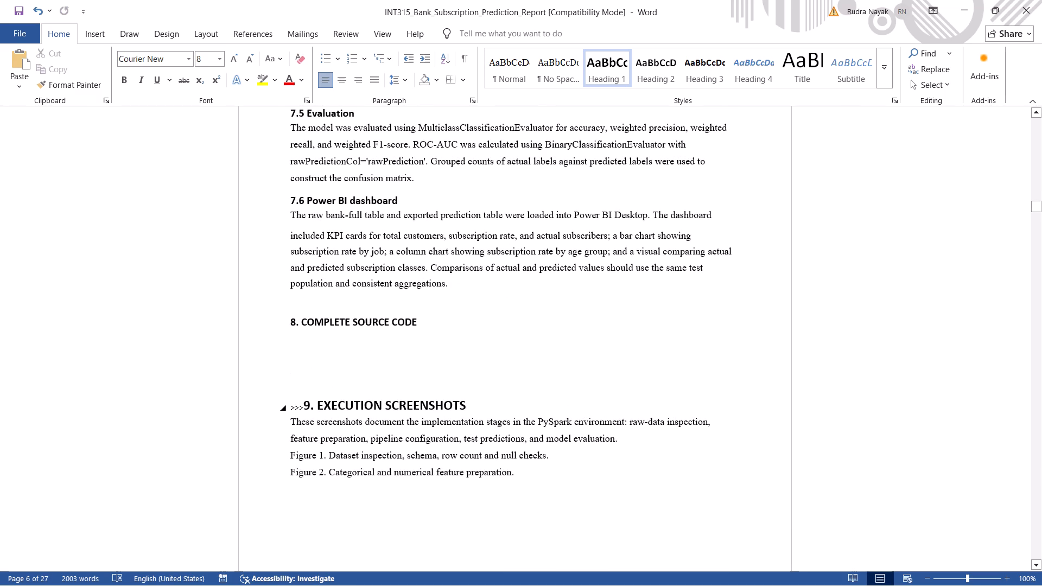
click(303, 405)
key(BackSpace)
key(BackSpace)
key(BackSpace)
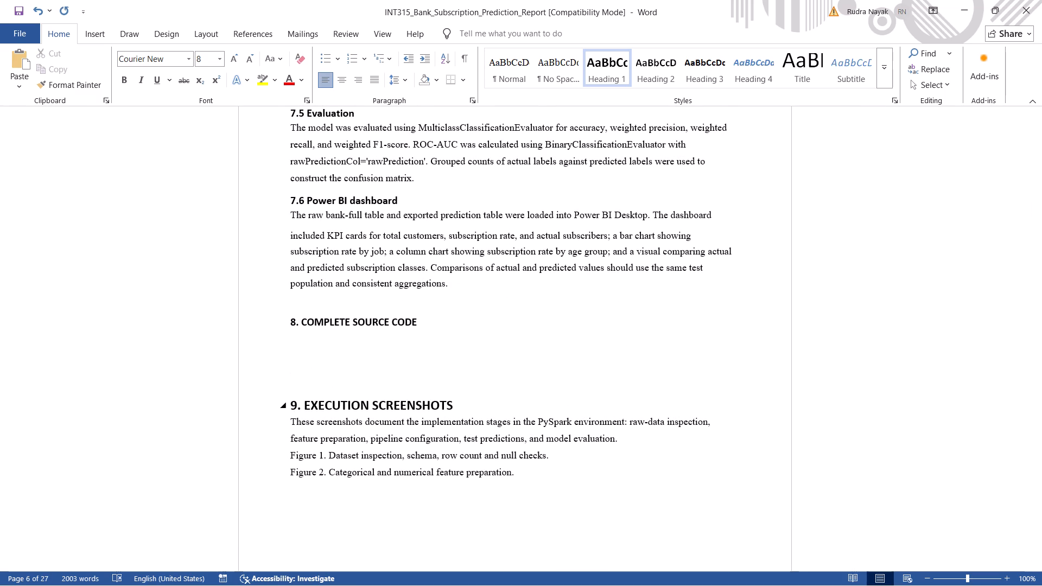
Copy the formatting of the "9. EXECUTION SCREENSHOTS" heading onto the "8. COMPLETE SOURCE CODE" heading with Format Painter.
click(308, 347)
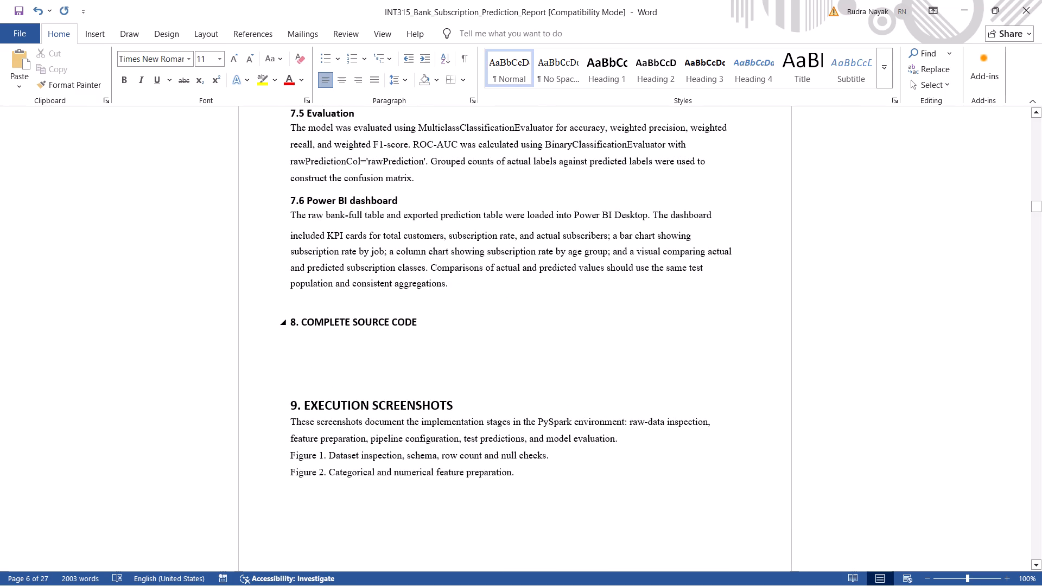
scroll(366, 329, up, 2)
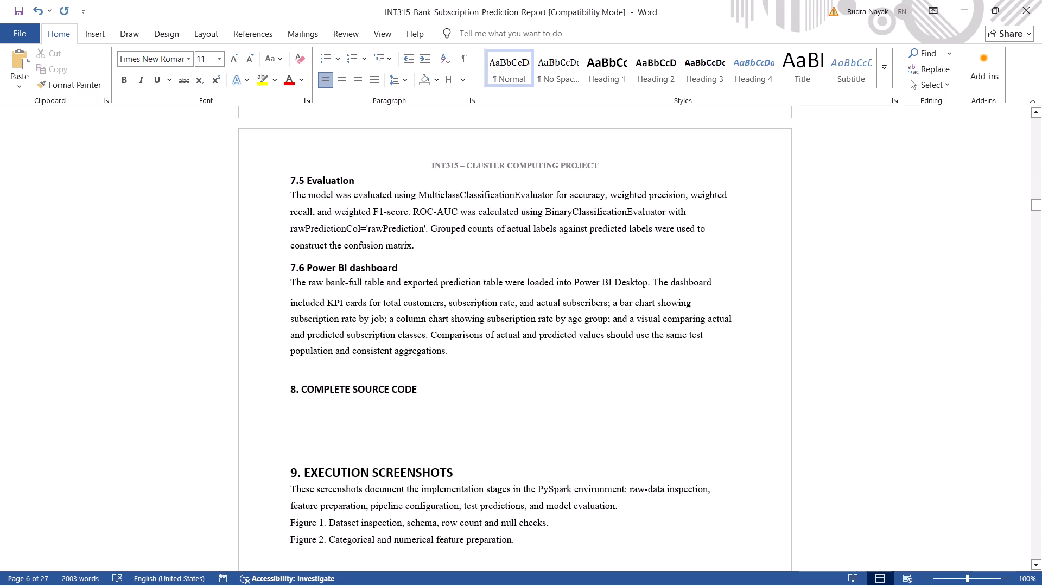
scroll(382, 403, up, 2)
scroll(382, 403, down, 3)
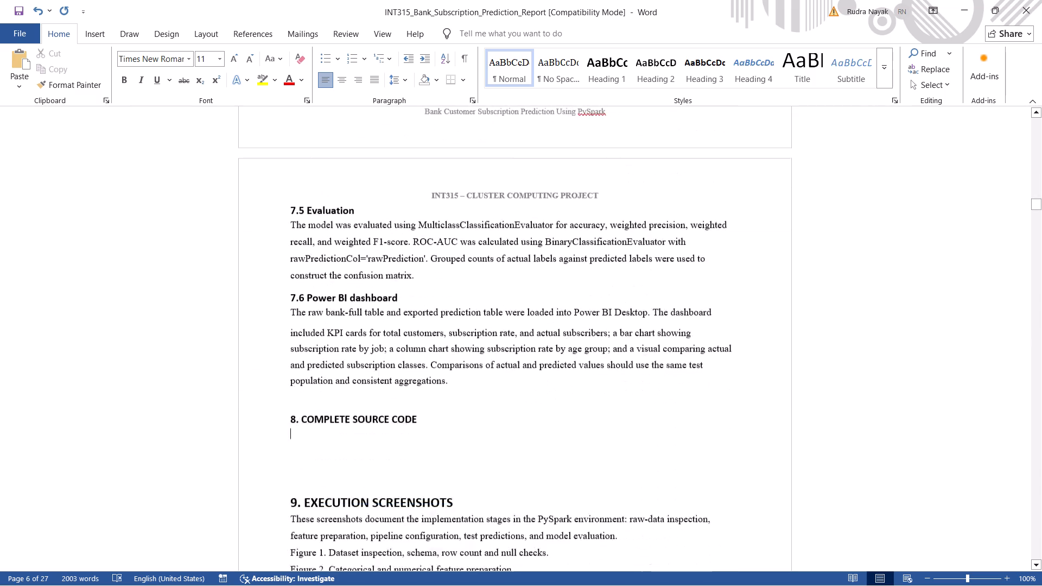
scroll(382, 403, down, 1)
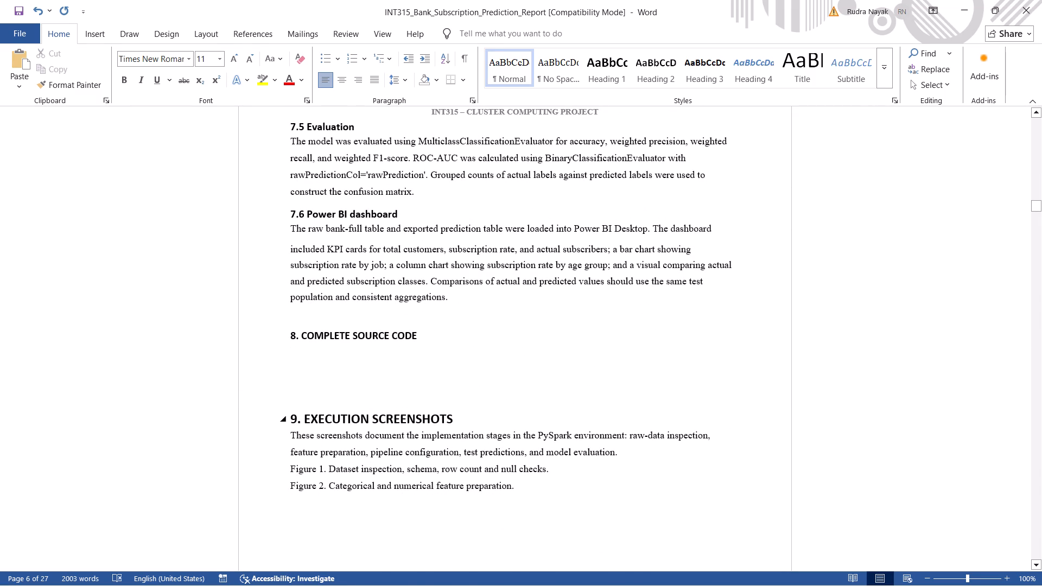
drag(453, 417, 291, 417)
click(93, 92)
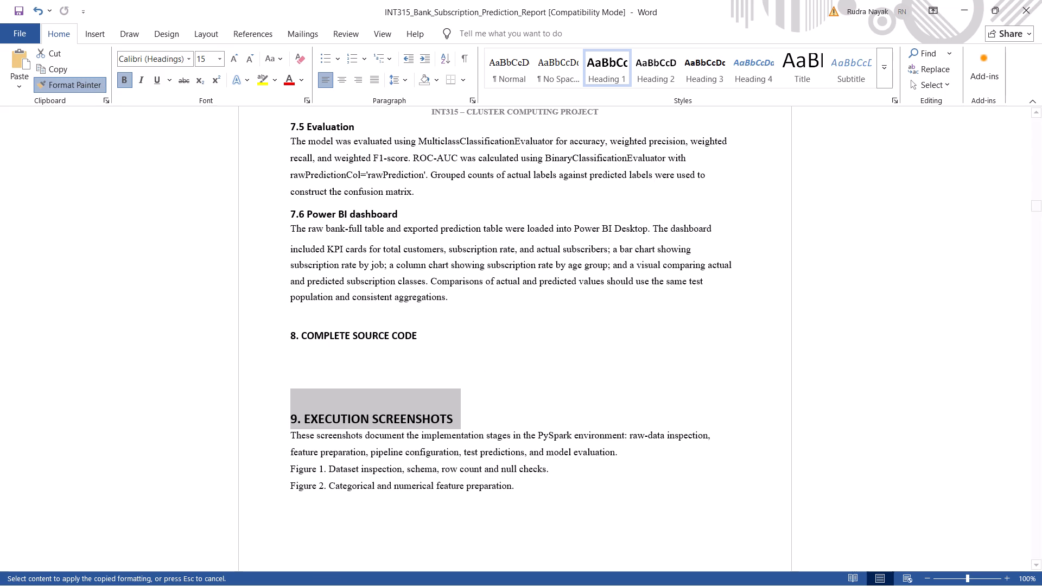
drag(425, 335, 257, 336)
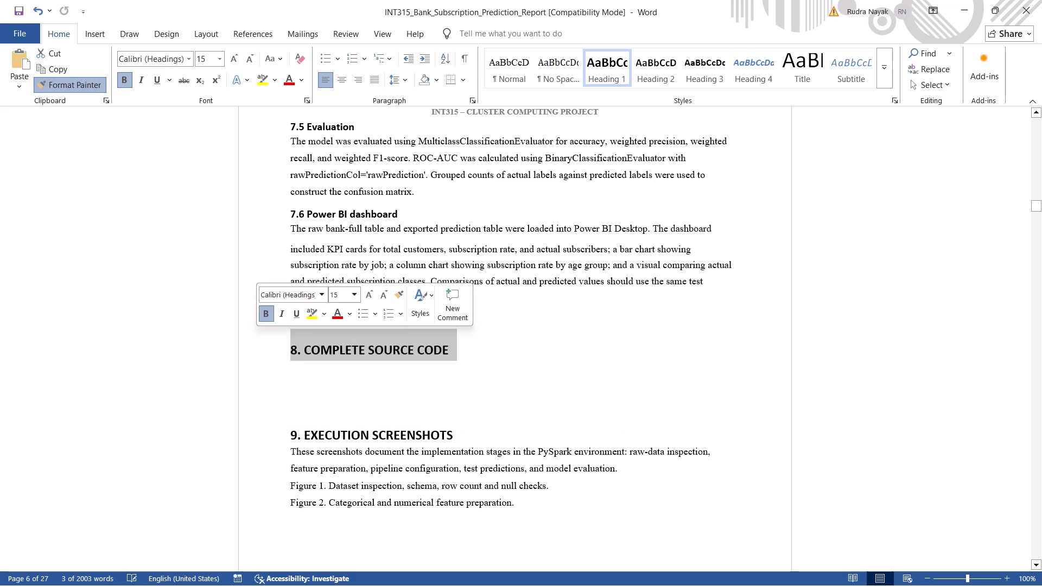
Insert a blank line under the "8. COMPLETE SOURCE CODE" heading and paste the copied PySpark session text there as normal body text.
click(444, 388)
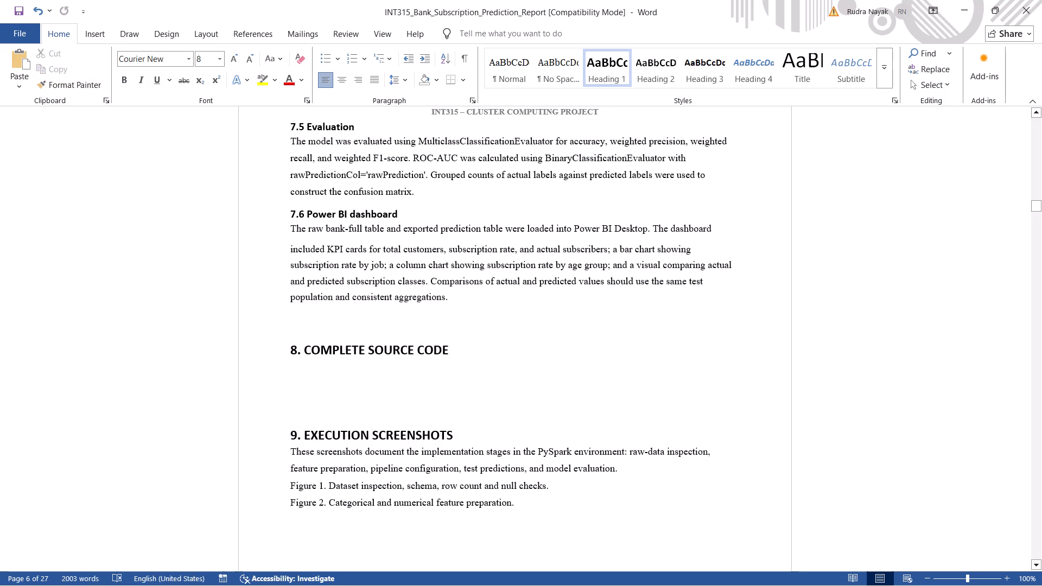
click(311, 370)
key(Return)
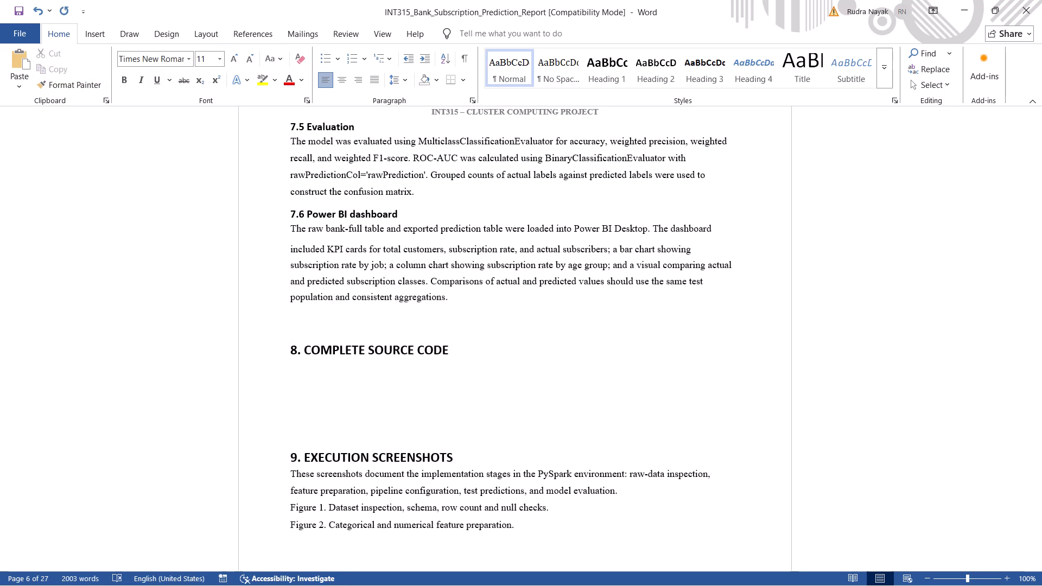
key(ctrl+v)
scroll(311, 370, up, 5)
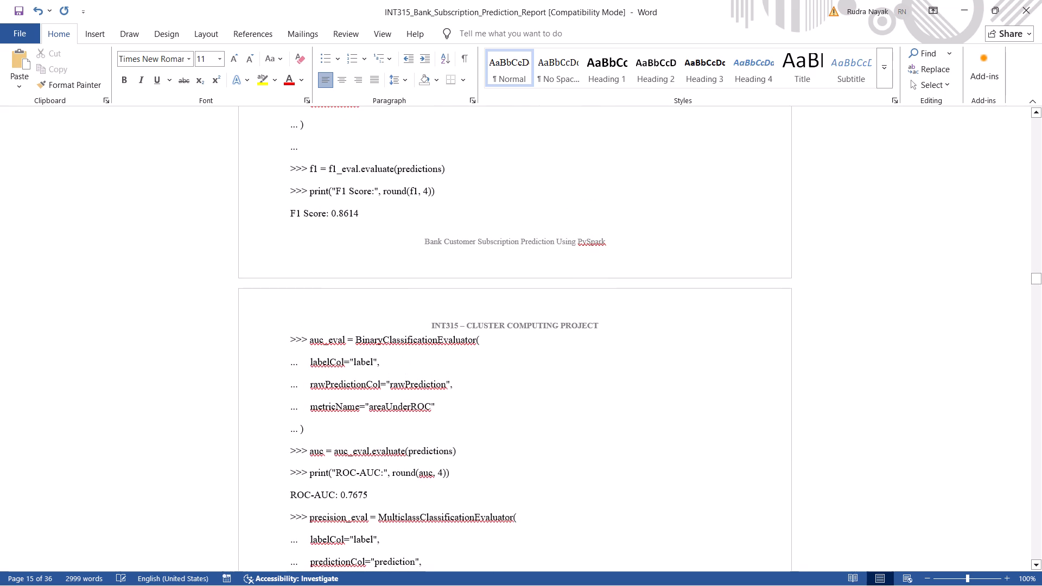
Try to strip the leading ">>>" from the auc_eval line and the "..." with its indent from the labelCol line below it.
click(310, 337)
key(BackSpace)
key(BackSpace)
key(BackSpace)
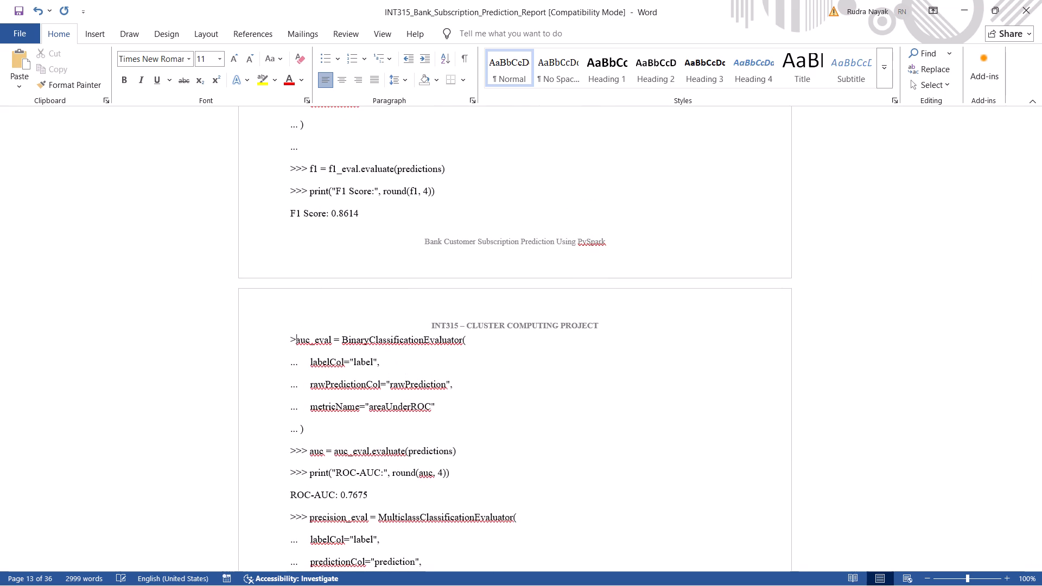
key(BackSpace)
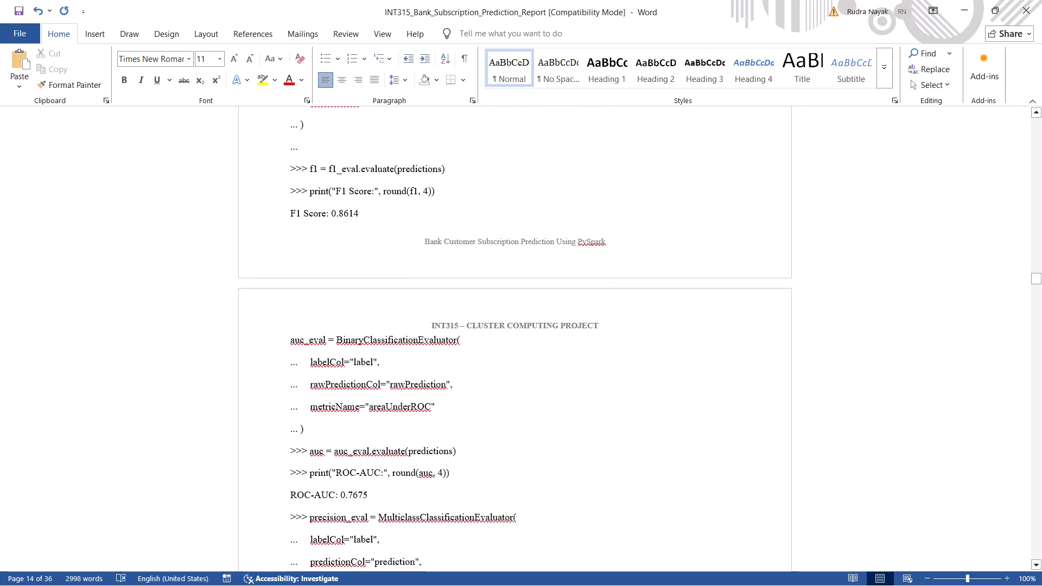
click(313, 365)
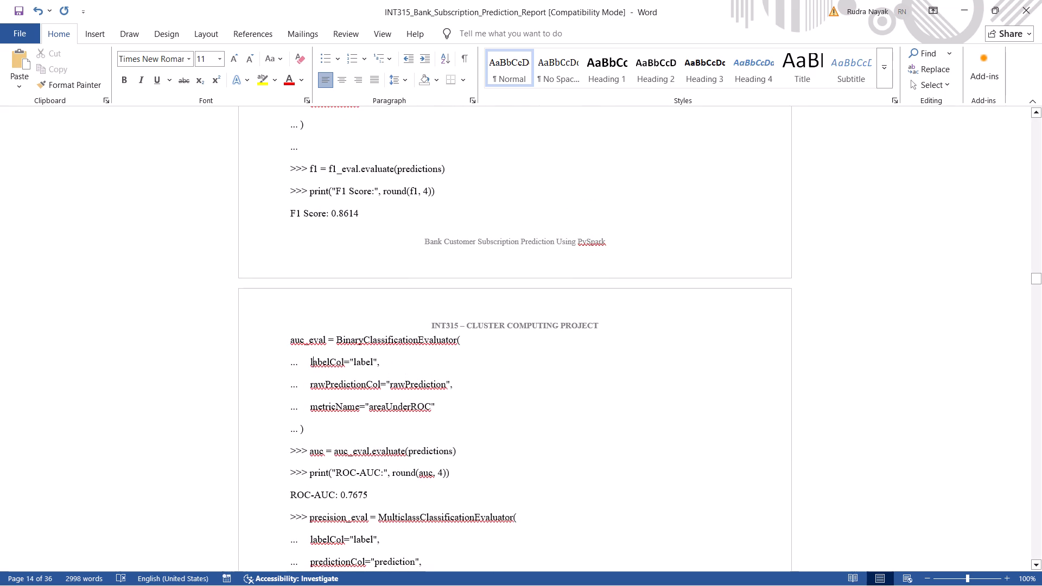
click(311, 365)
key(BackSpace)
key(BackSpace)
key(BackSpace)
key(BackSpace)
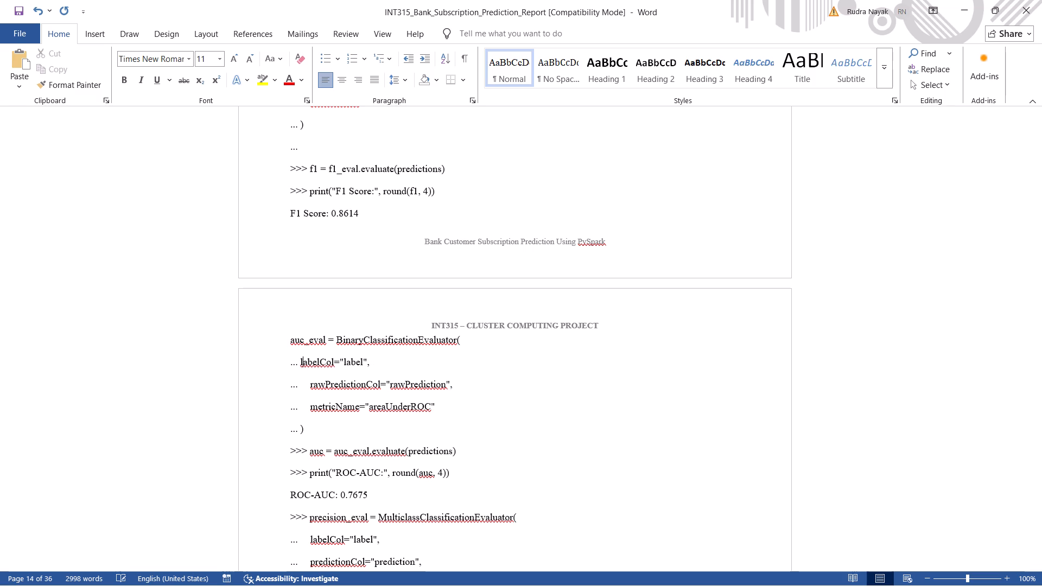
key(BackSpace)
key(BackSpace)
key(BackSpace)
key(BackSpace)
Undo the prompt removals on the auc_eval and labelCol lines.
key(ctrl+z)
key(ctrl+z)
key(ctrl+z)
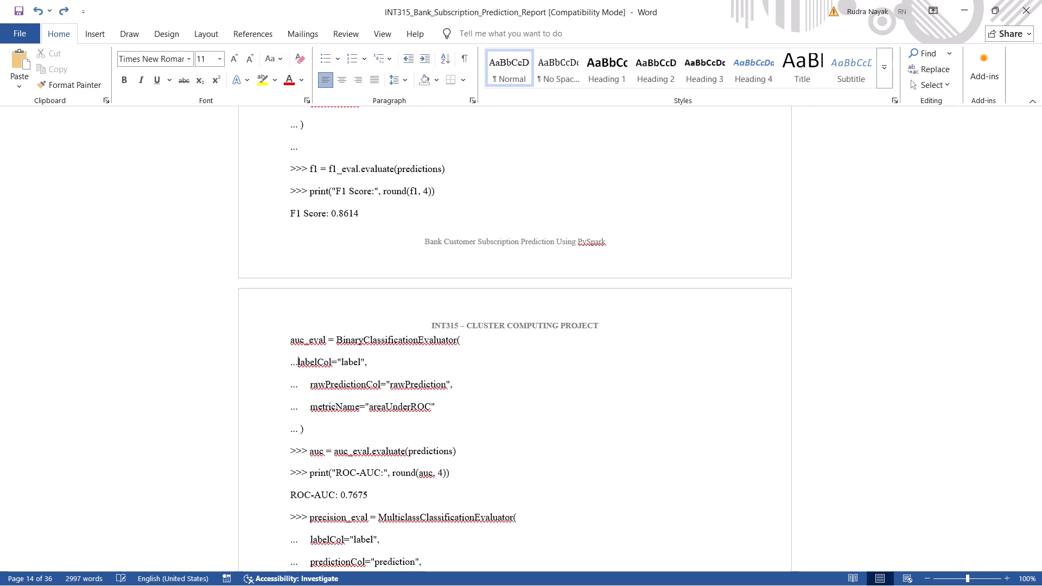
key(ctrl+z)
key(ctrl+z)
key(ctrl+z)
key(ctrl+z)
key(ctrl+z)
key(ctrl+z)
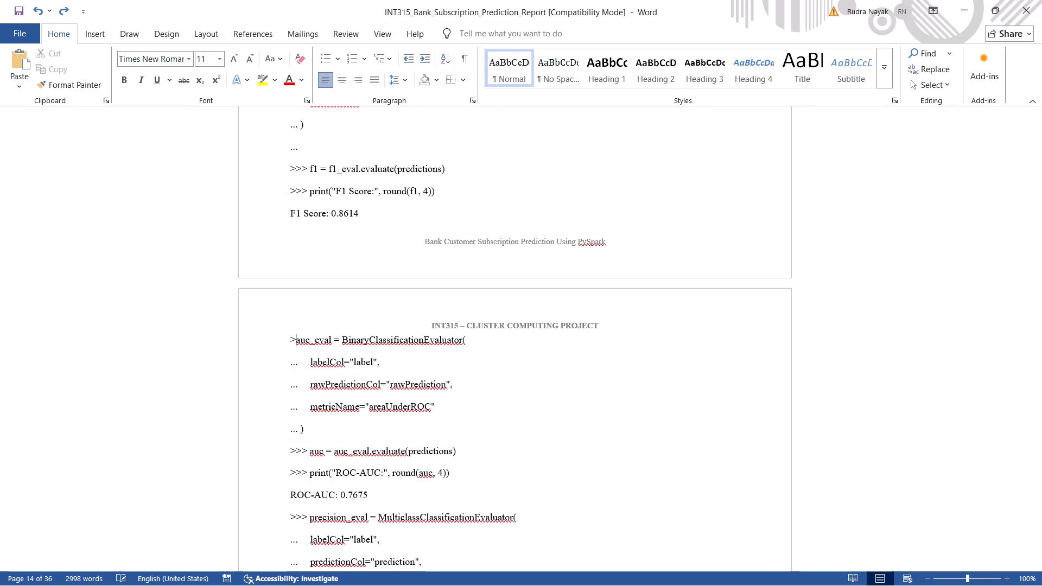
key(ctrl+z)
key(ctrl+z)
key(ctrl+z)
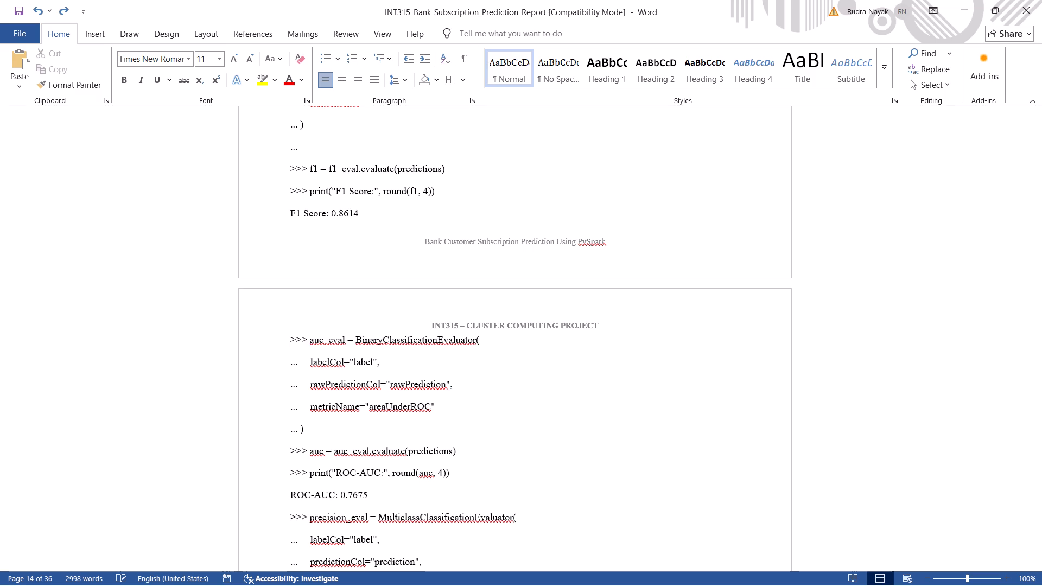
Set the font of the whole PySpark session text, from the SparkSession import to the last ">>>" before section 9, to Arial.
scroll(311, 365, up, 7)
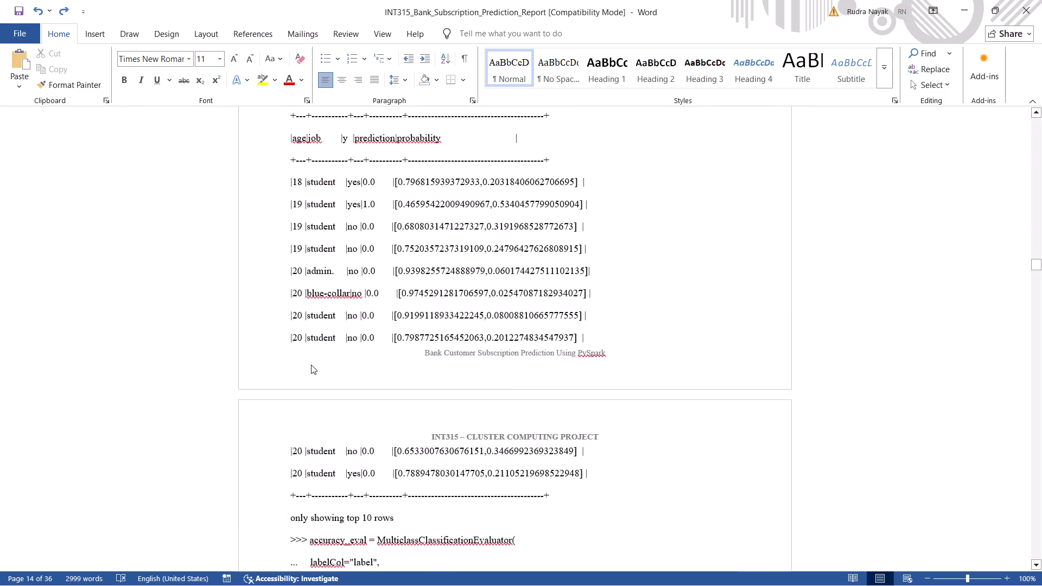
scroll(311, 365, up, 6)
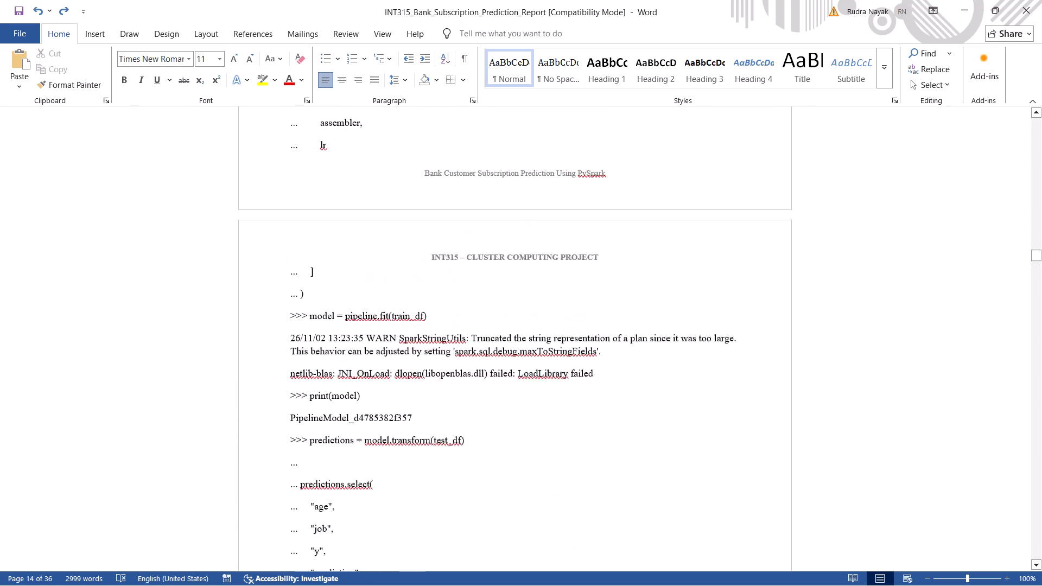
scroll(311, 365, up, 5)
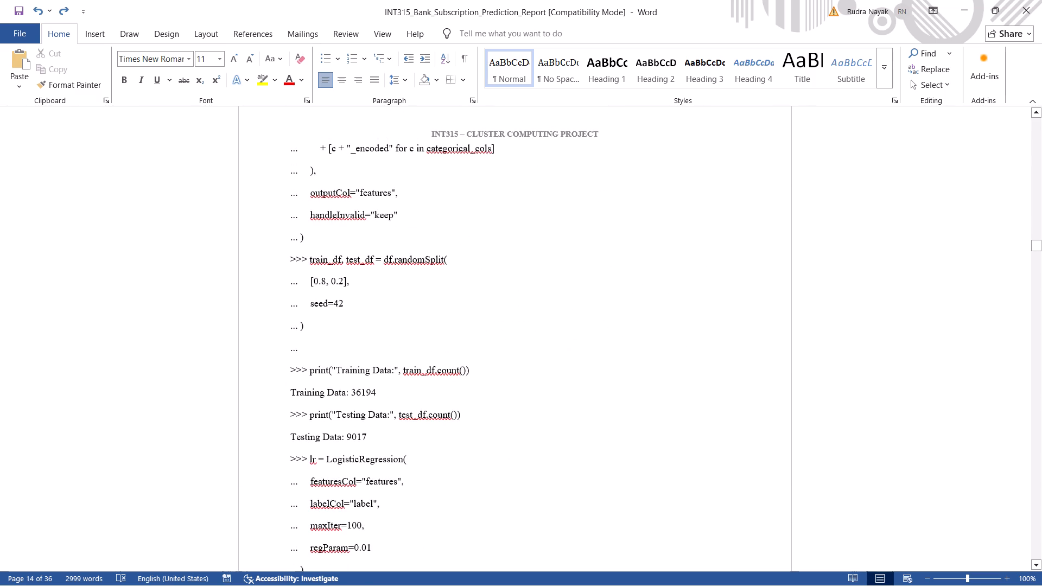
scroll(311, 365, up, 6)
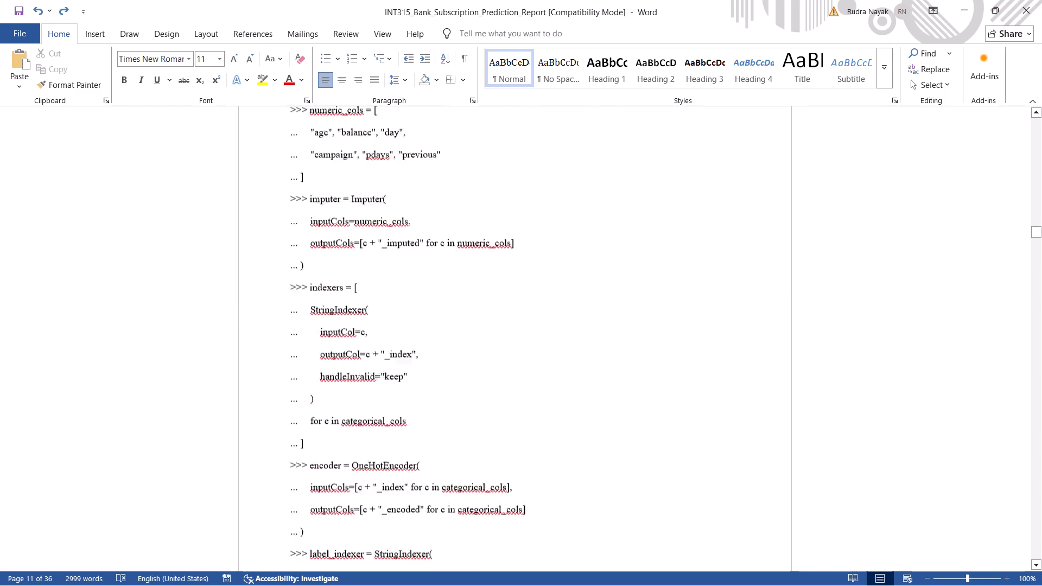
scroll(311, 365, up, 9)
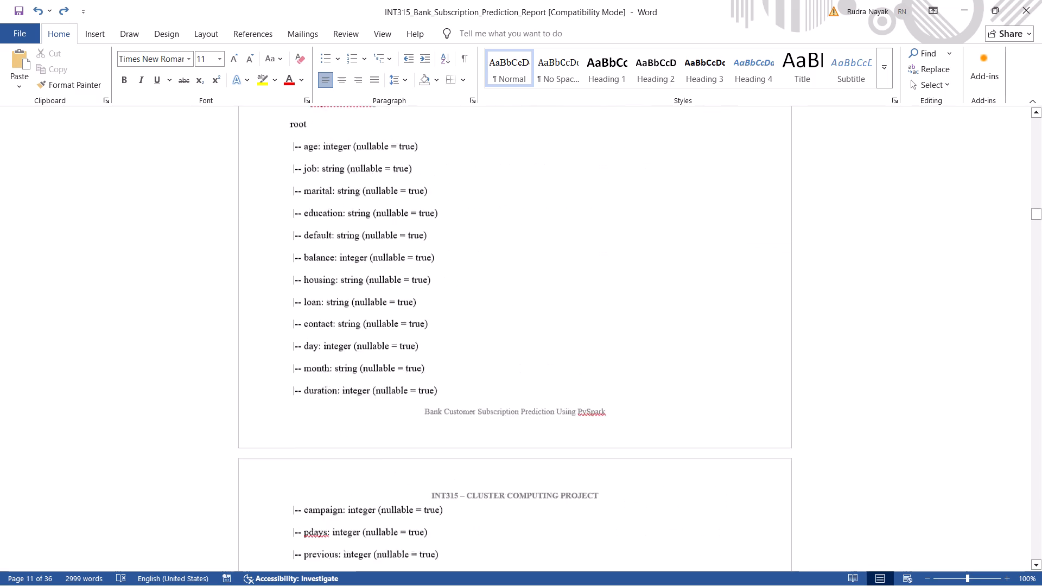
scroll(311, 365, up, 5)
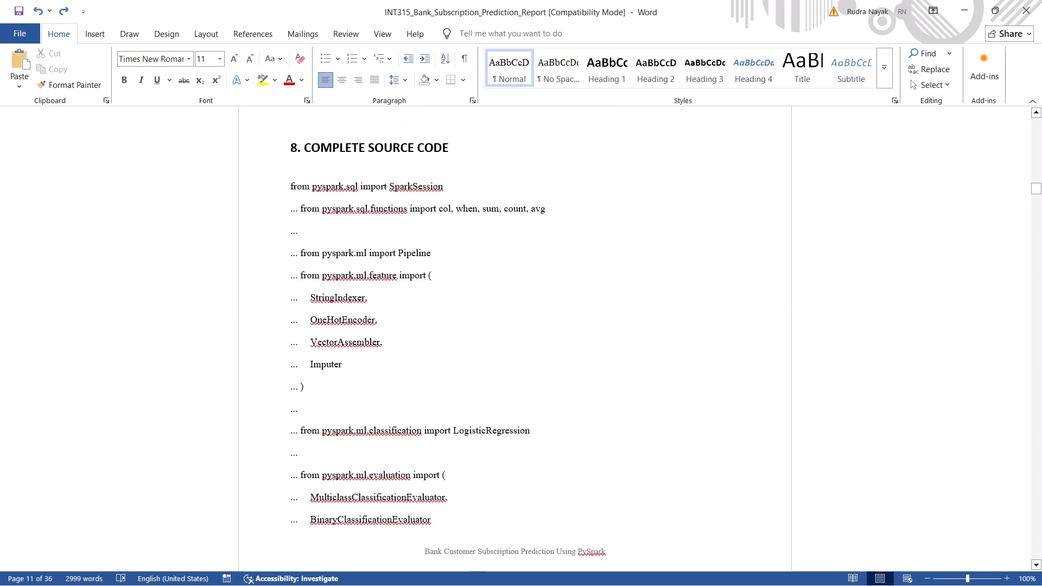
scroll(311, 365, up, 1)
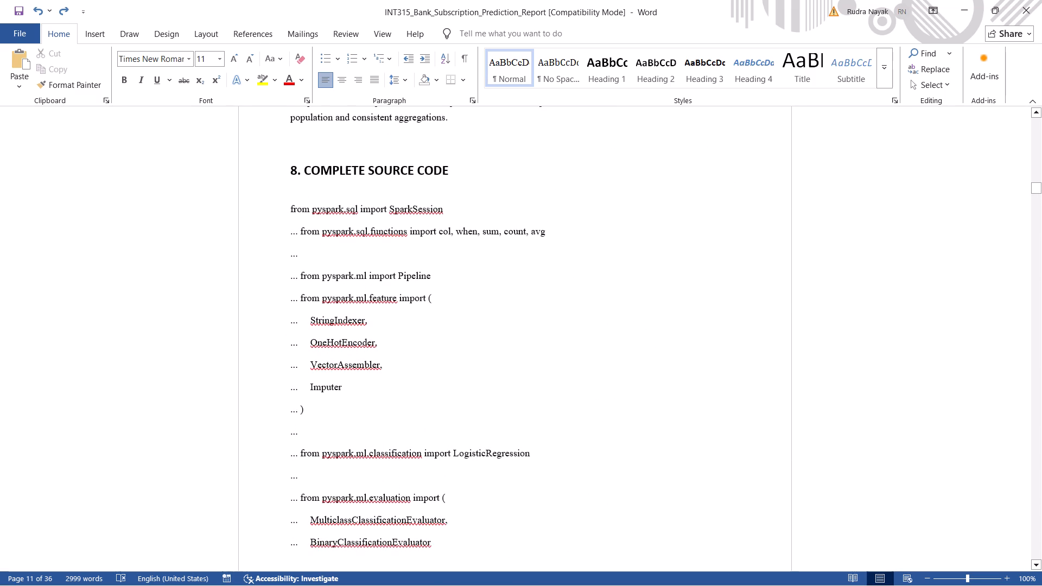
drag(289, 207, 466, 575)
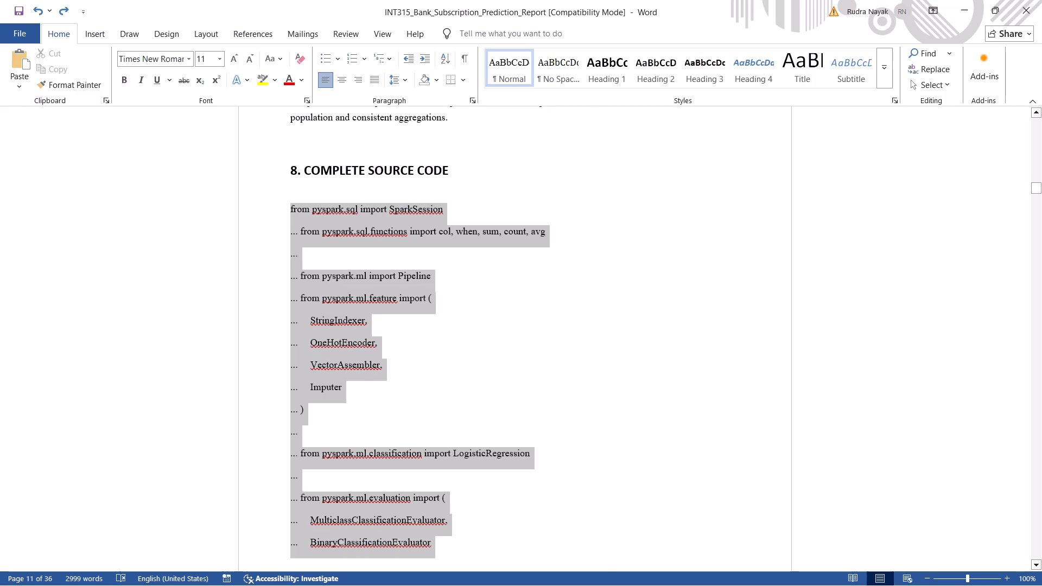
drag(466, 575, 469, 585)
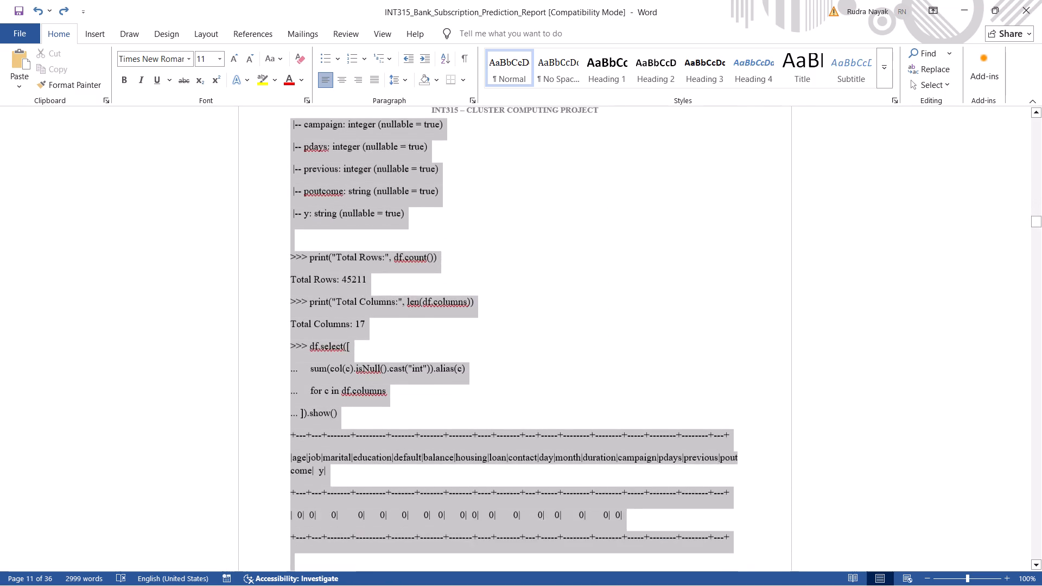
drag(469, 585, 468, 585)
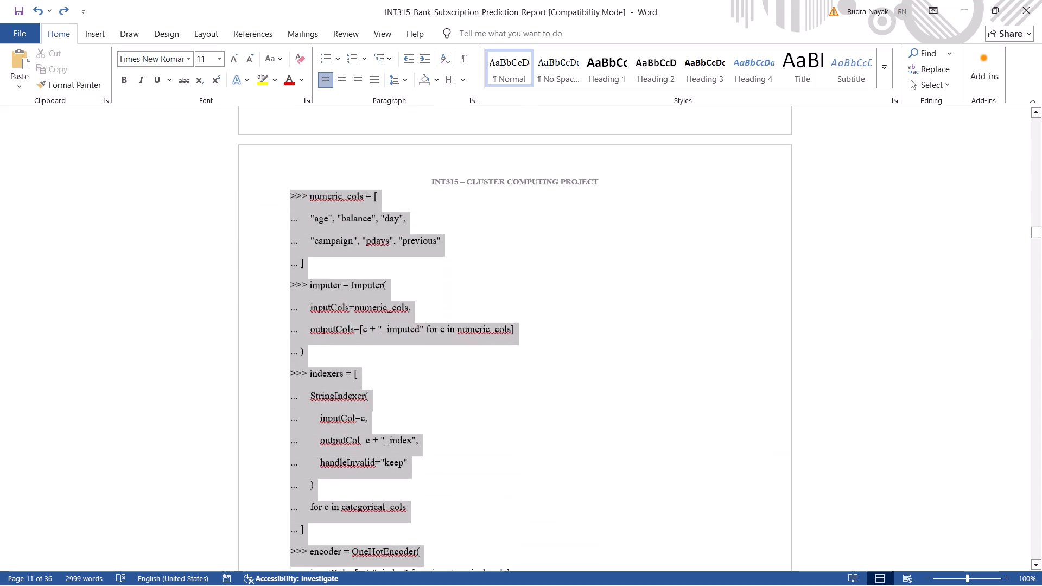
drag(468, 585, 467, 585)
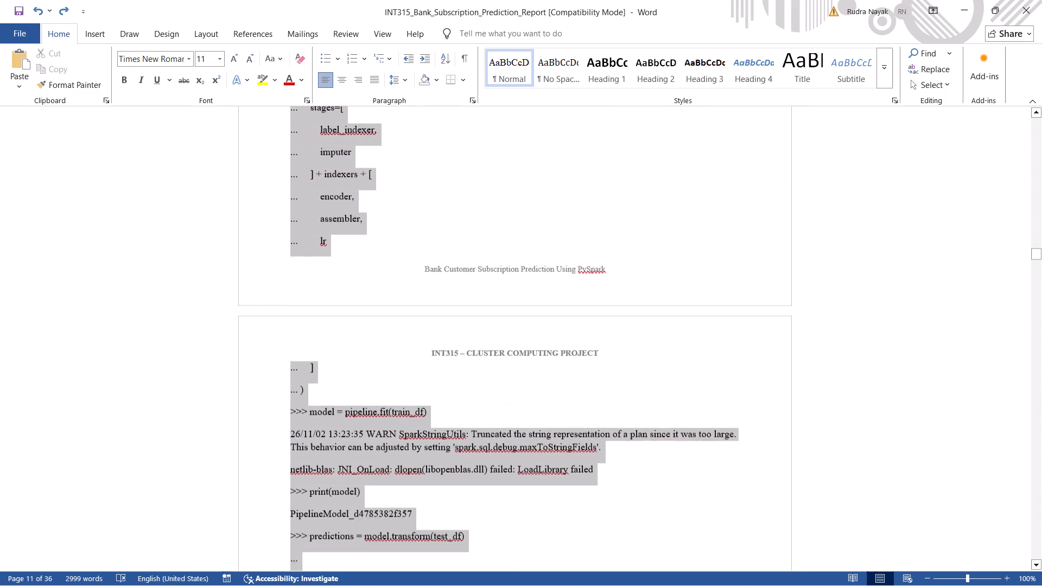
drag(467, 585, 467, 585)
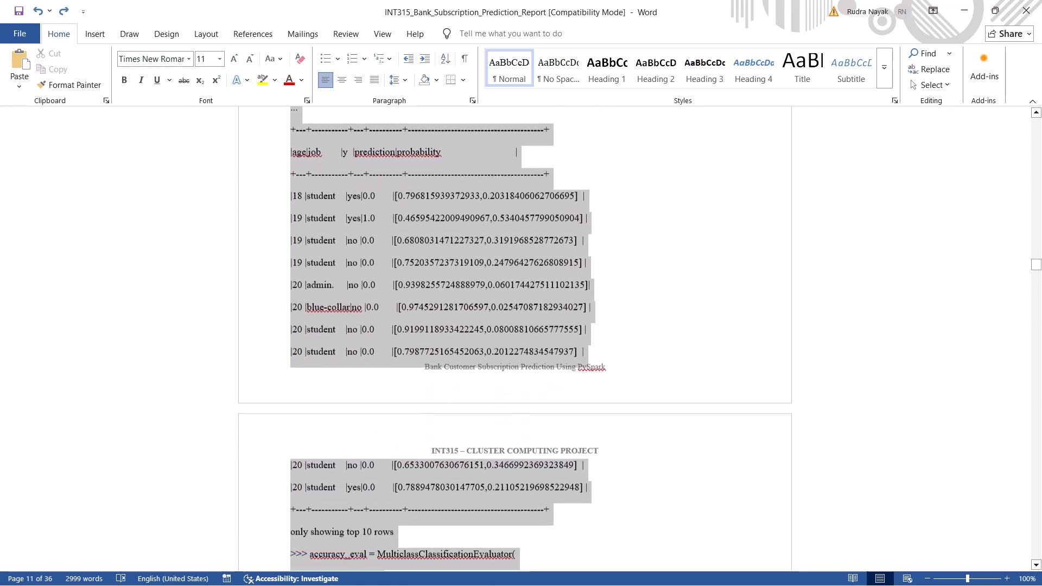
drag(467, 585, 457, 583)
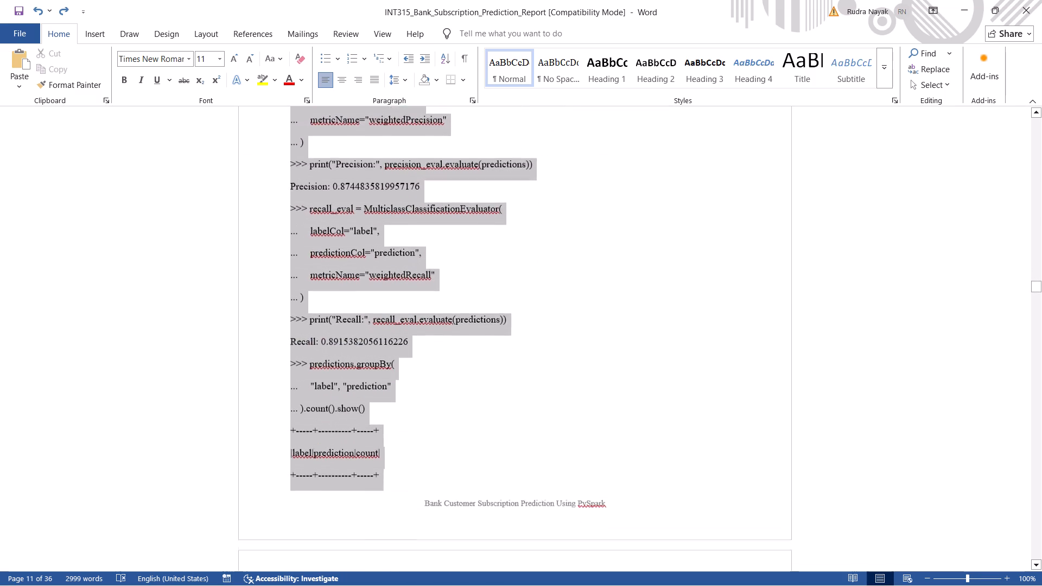
drag(457, 583, 275, 298)
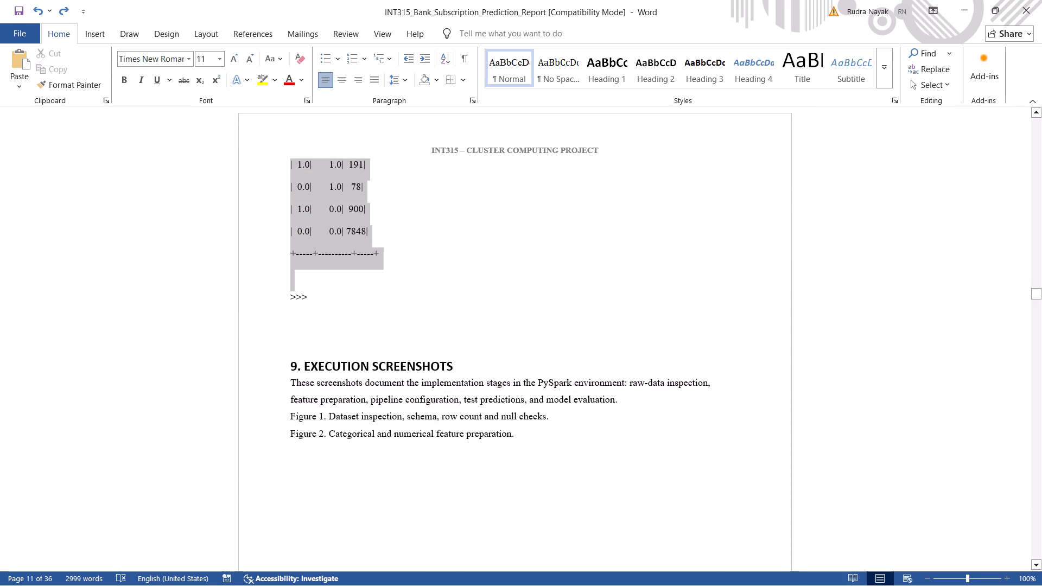
drag(275, 298, 304, 302)
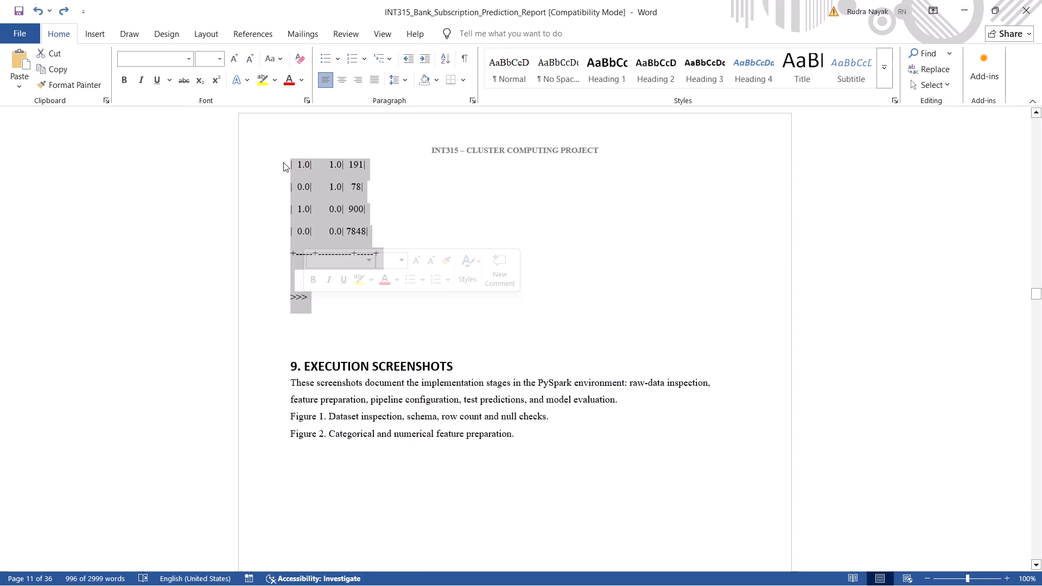
click(187, 63)
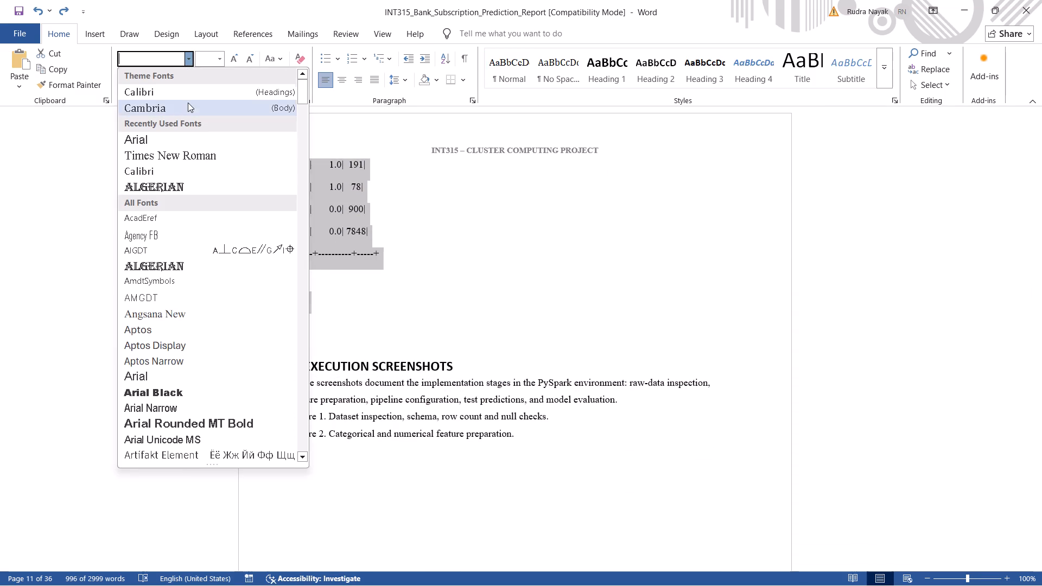
click(167, 141)
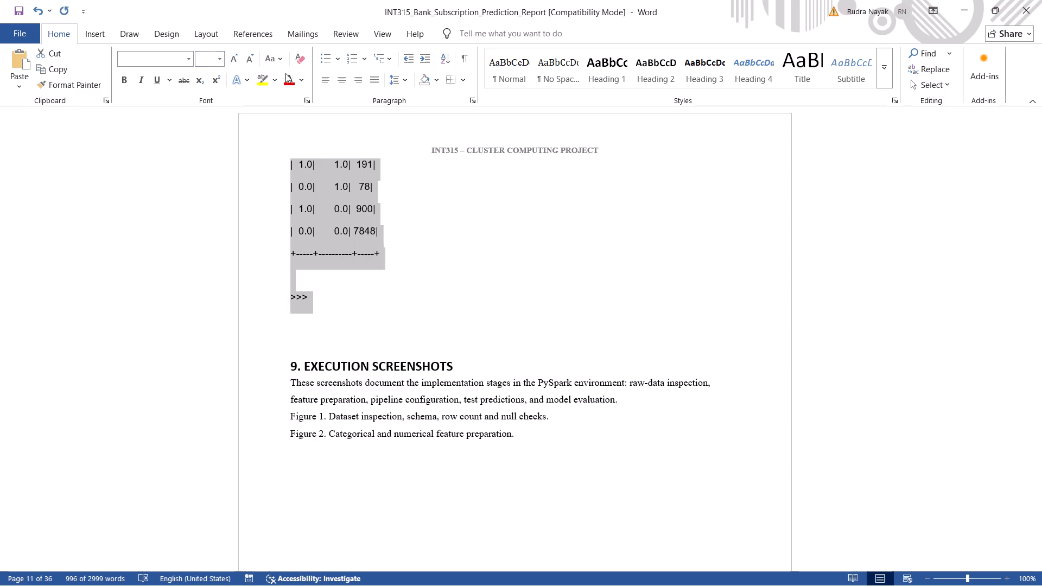
Set the paragraph spacing of the selected PySpark session text to 0 pt before and 0 pt after.
click(403, 77)
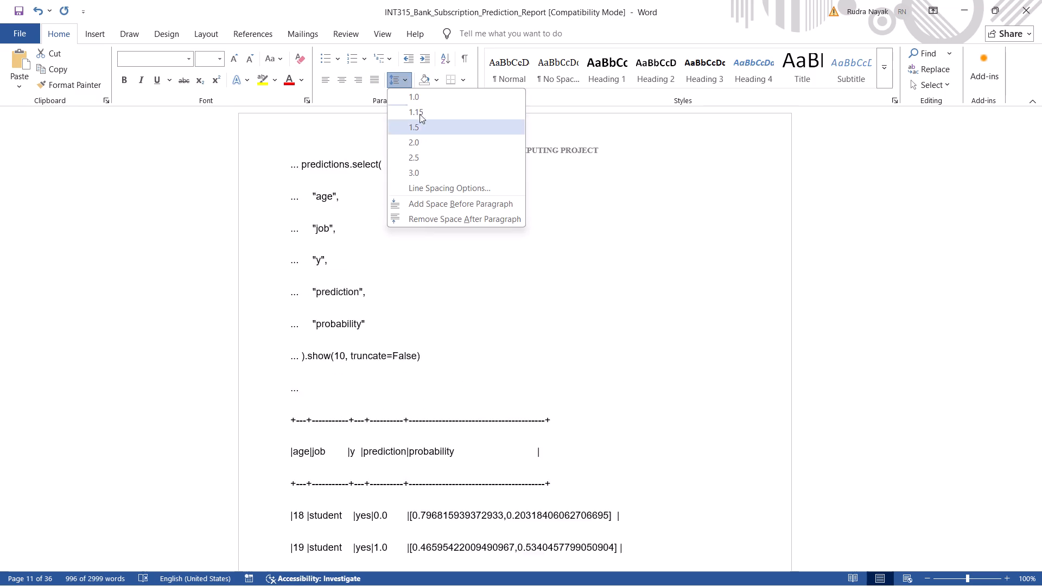
click(426, 188)
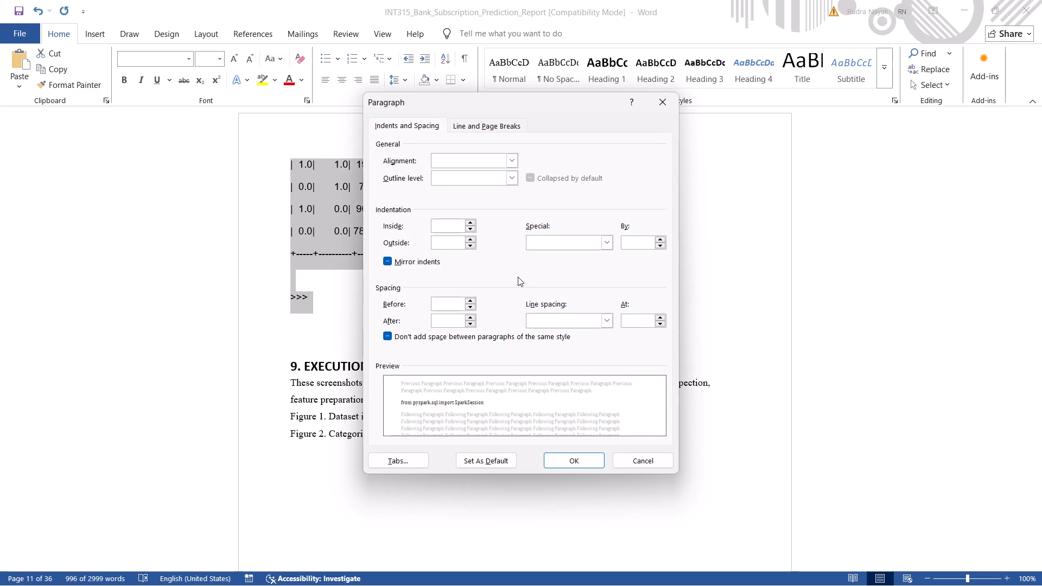
click(473, 305)
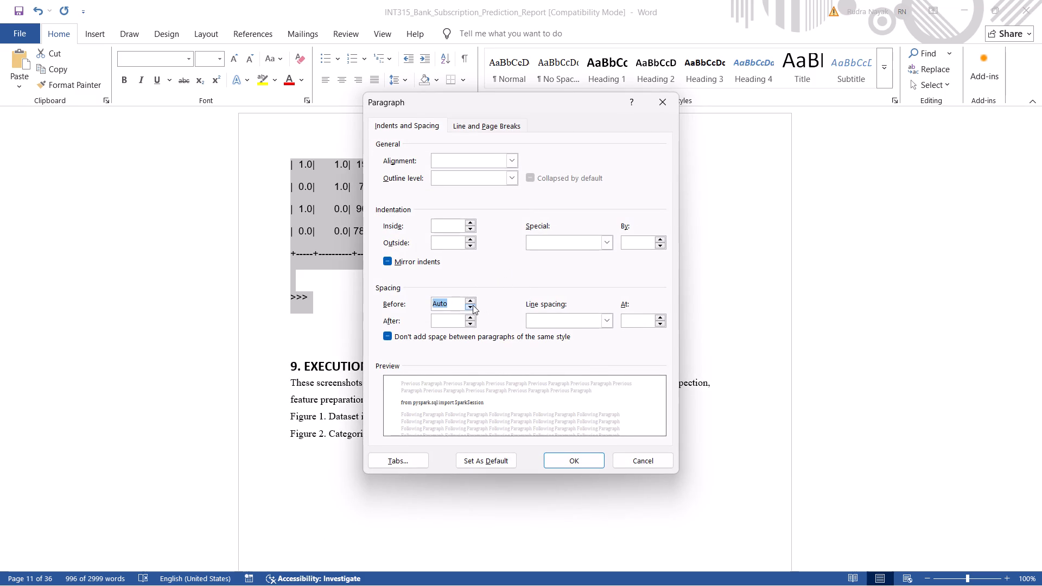
click(473, 305)
click(472, 302)
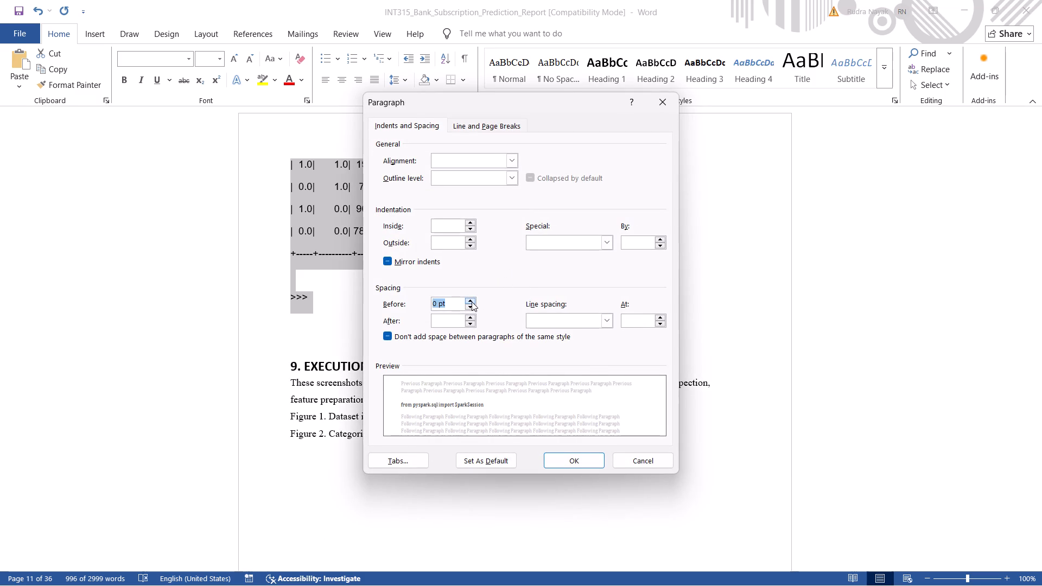
click(472, 316)
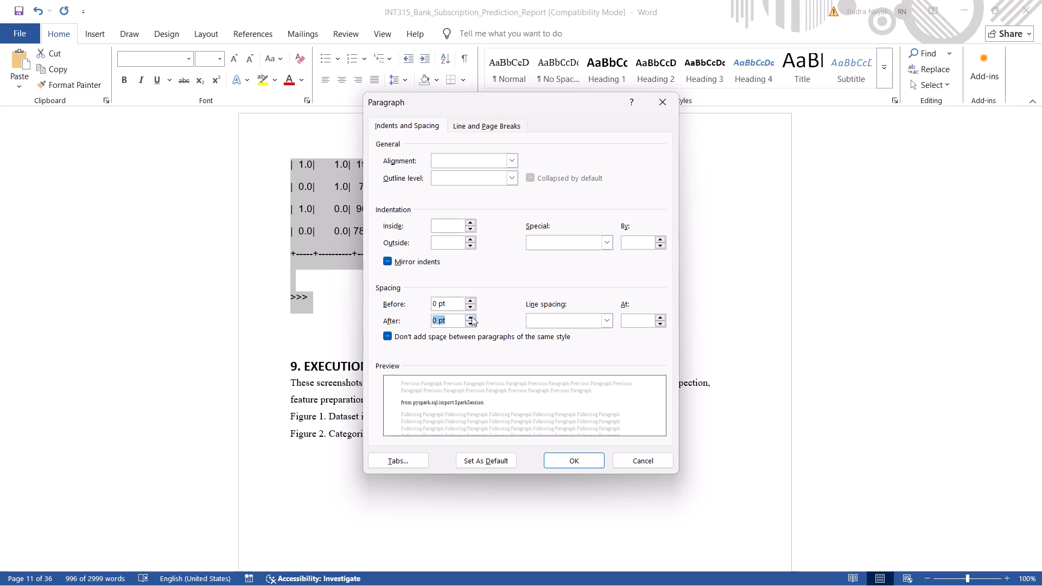
click(570, 455)
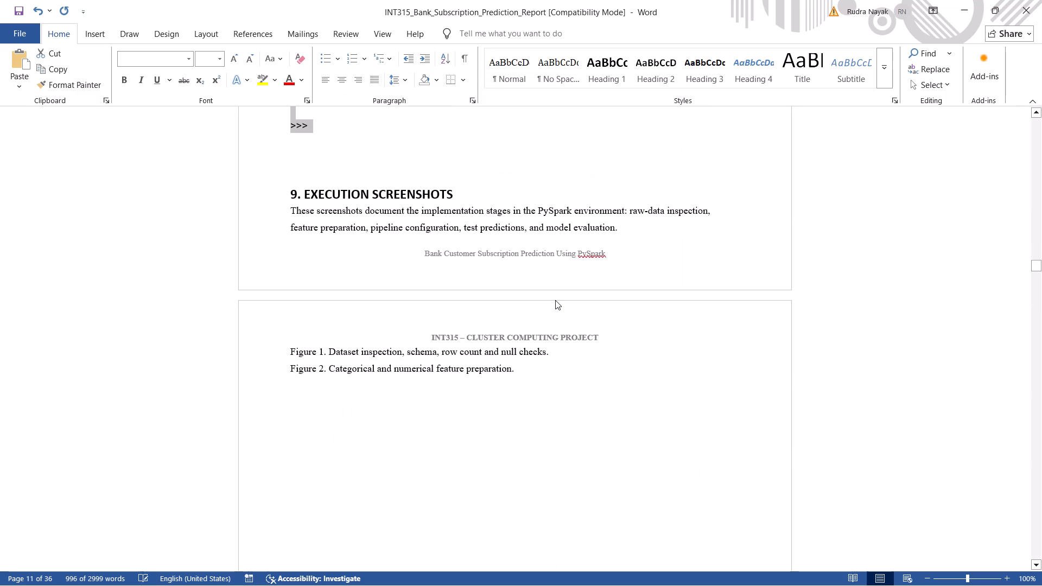
Deselect the text and review the reformatted source code back up to the "8. COMPLETE SOURCE CODE" heading.
scroll(555, 300, up, 5)
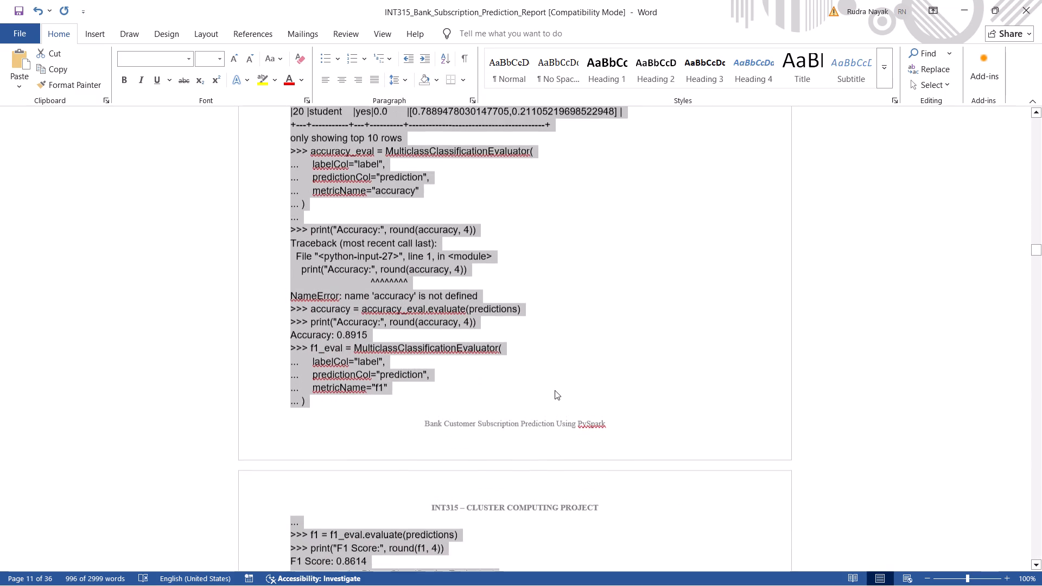
click(555, 390)
scroll(555, 390, up, 9)
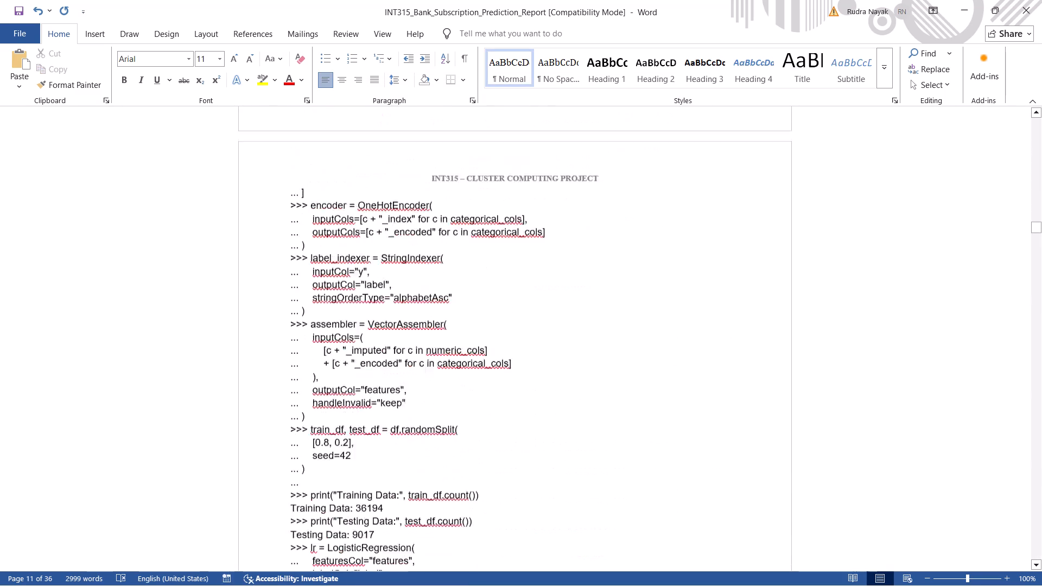
scroll(555, 390, up, 5)
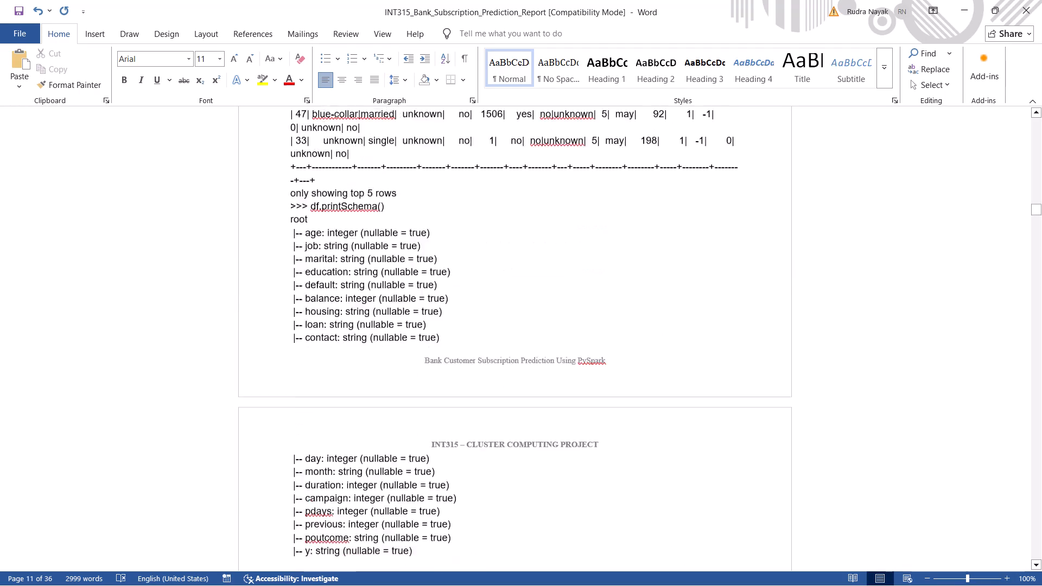
scroll(555, 390, up, 5)
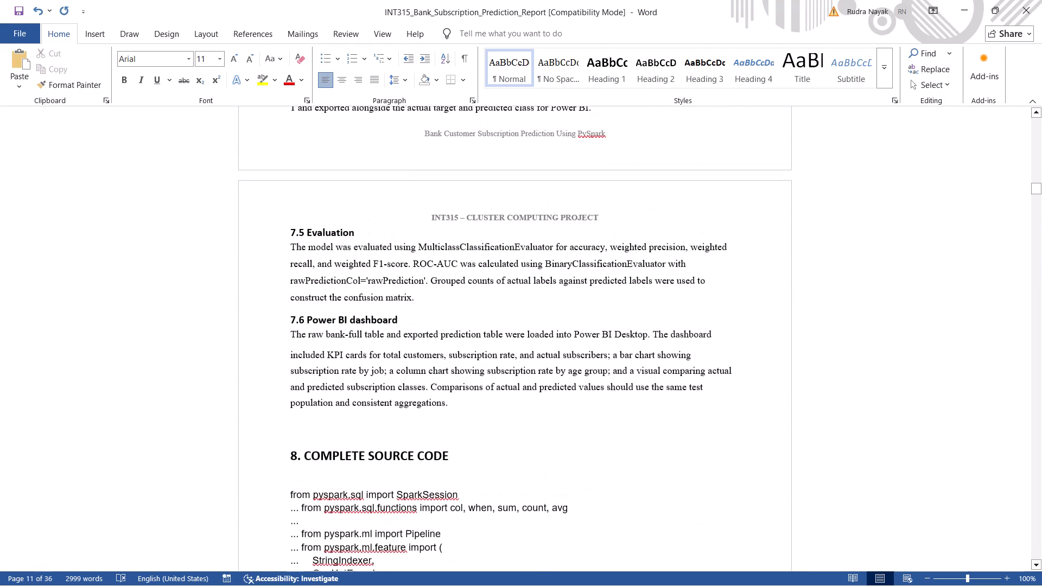
Review the reformatted source code from the "8. COMPLETE SOURCE CODE" heading down past the df.printSchema() output.
scroll(555, 390, down, 5)
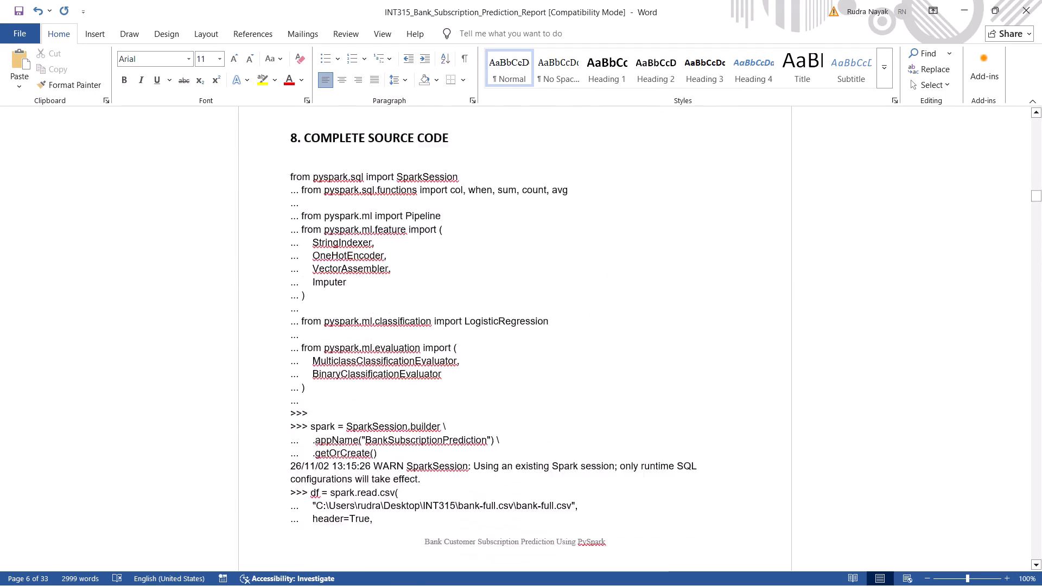
scroll(555, 390, down, 2)
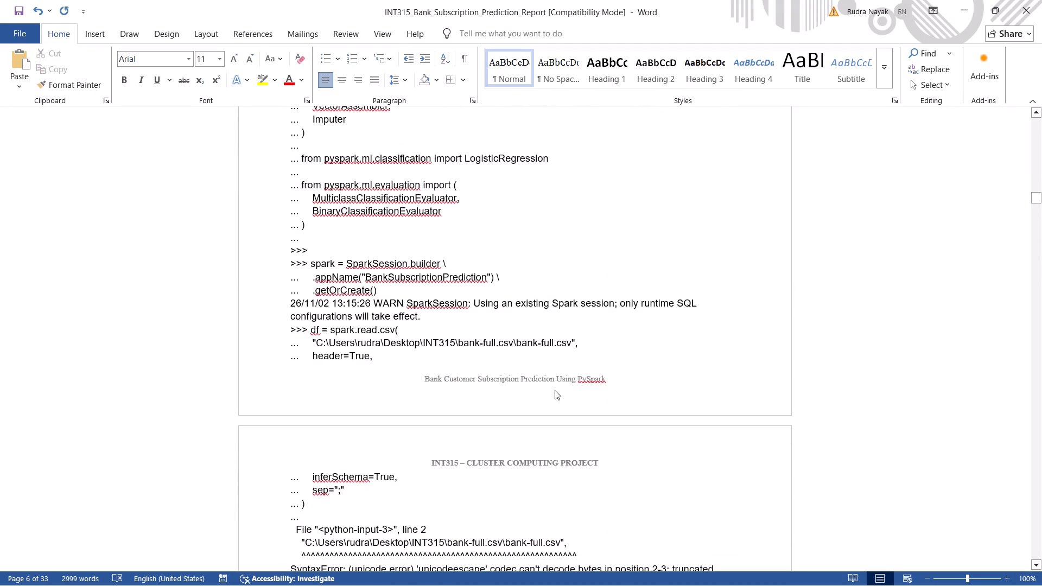
scroll(555, 390, down, 6)
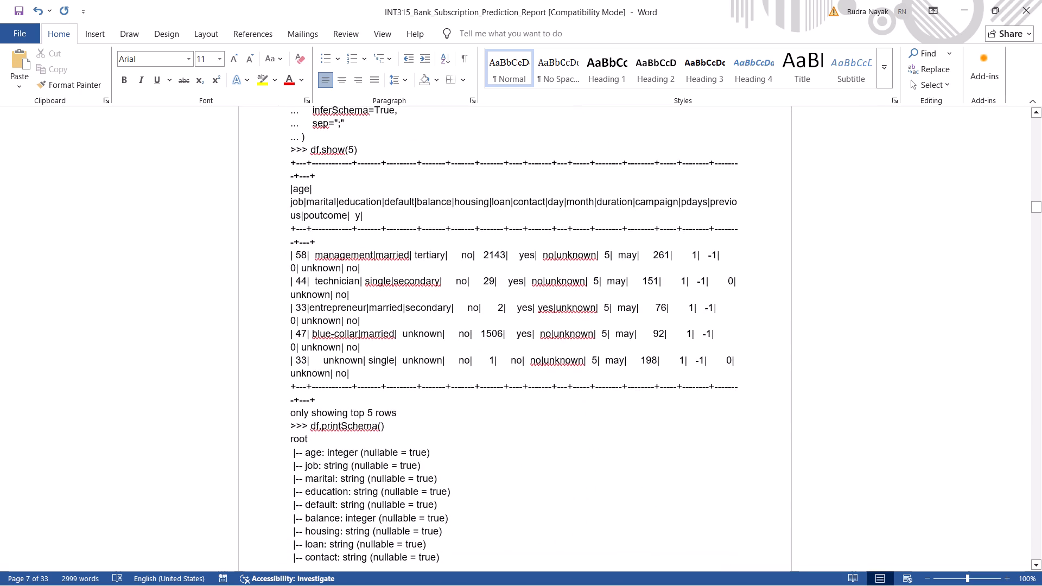
scroll(555, 390, down, 2)
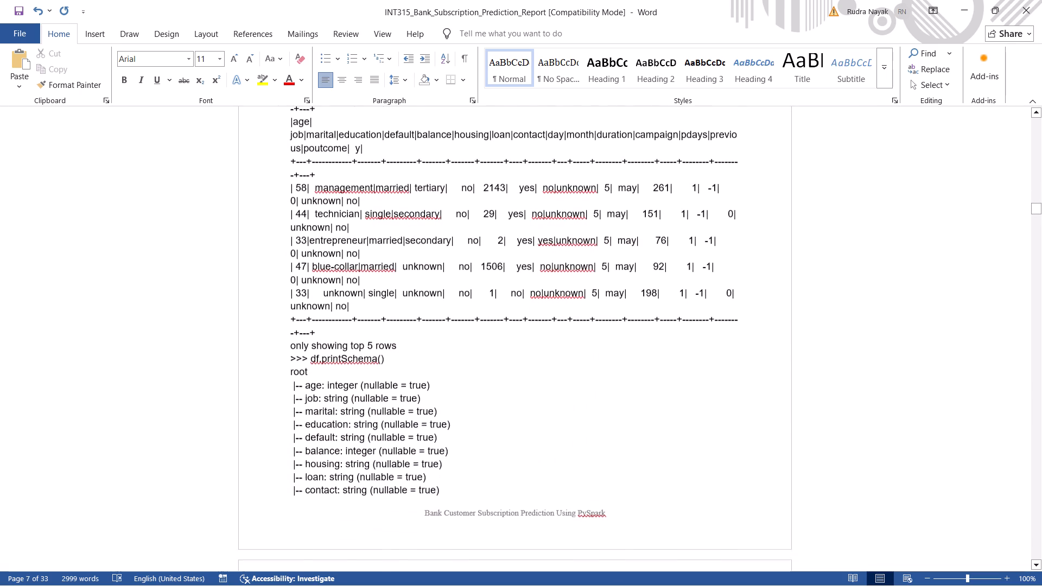
scroll(555, 390, down, 5)
scroll(555, 390, up, 3)
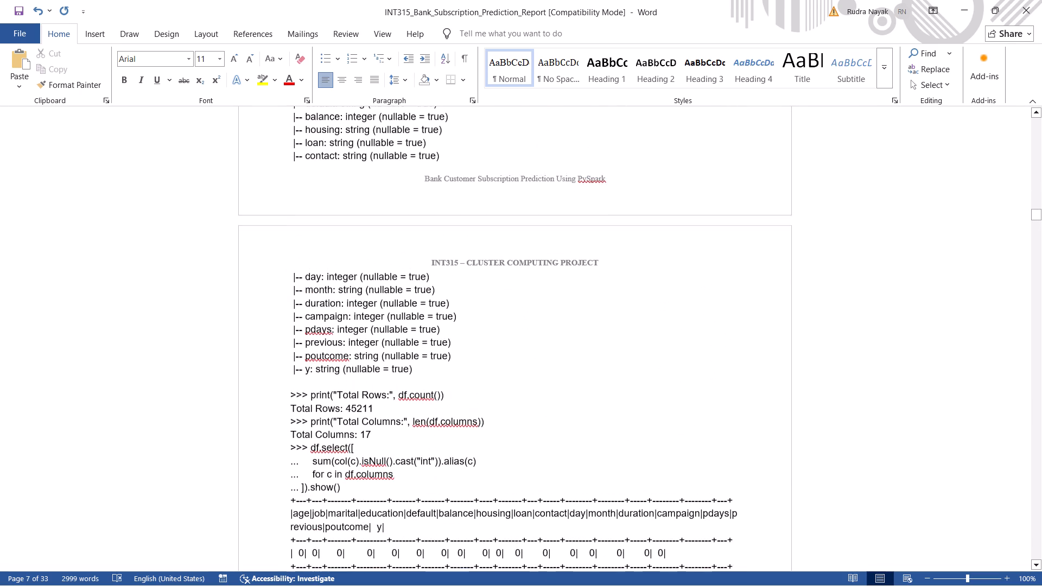
Clear the spelling flag on "PySpark" in the page footer and return to the document body.
triple_click(594, 177)
click(594, 177)
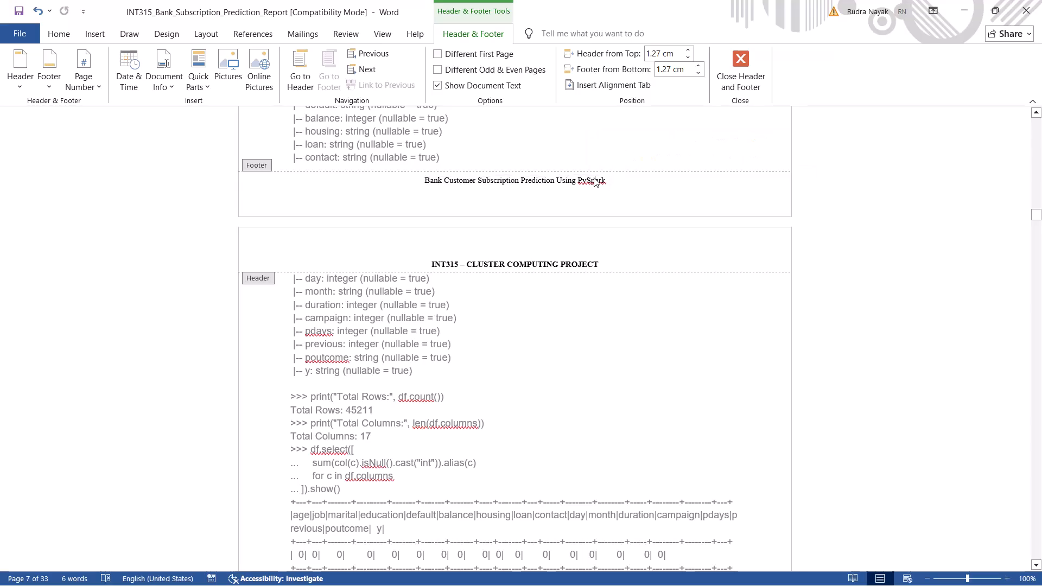
click(594, 177)
double_click(594, 177)
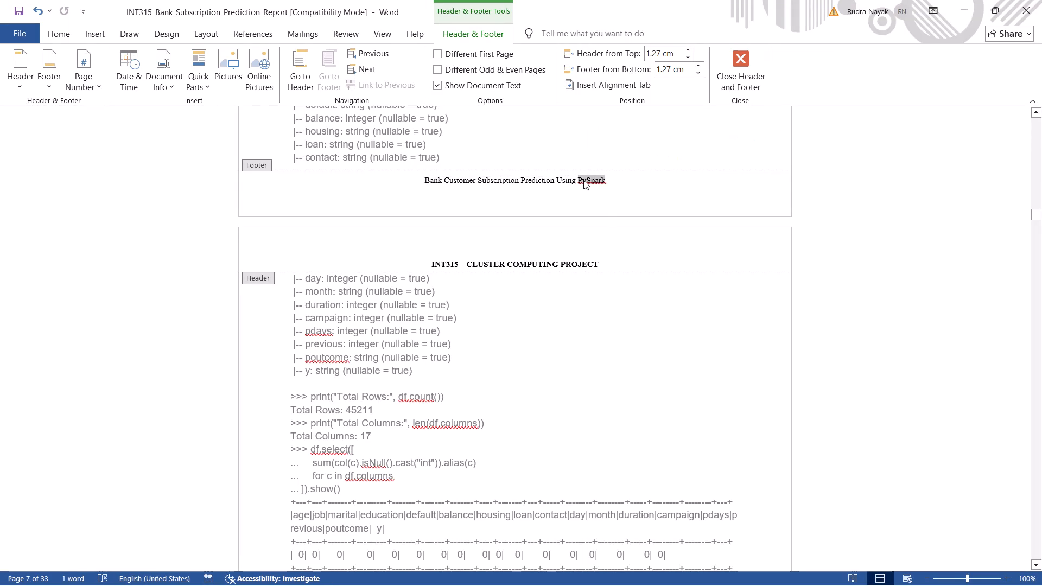
right_click(583, 180)
click(584, 249)
click(648, 220)
click(658, 314)
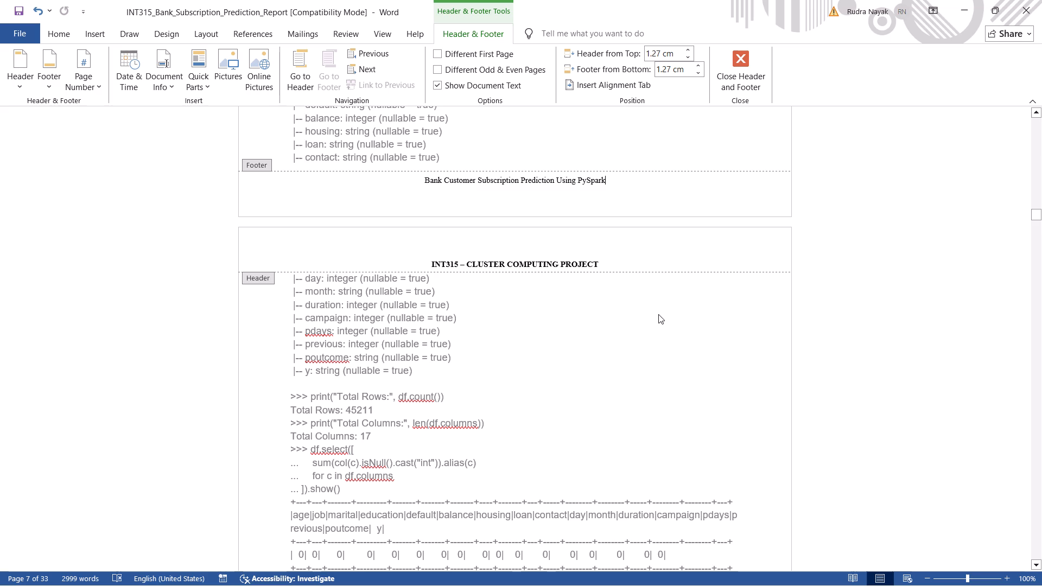
click(658, 314)
click(991, 294)
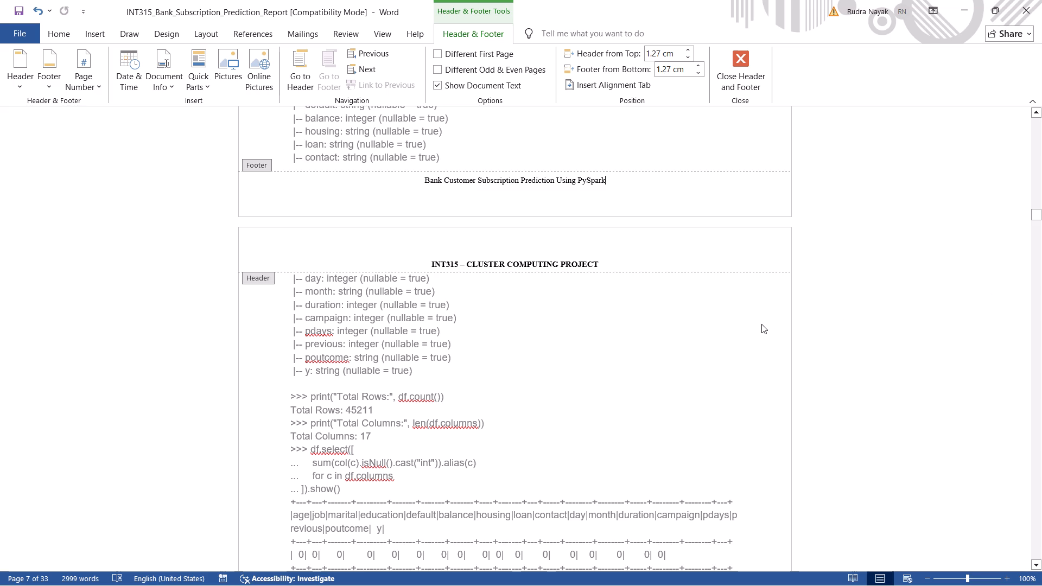
click(761, 323)
triple_click(761, 323)
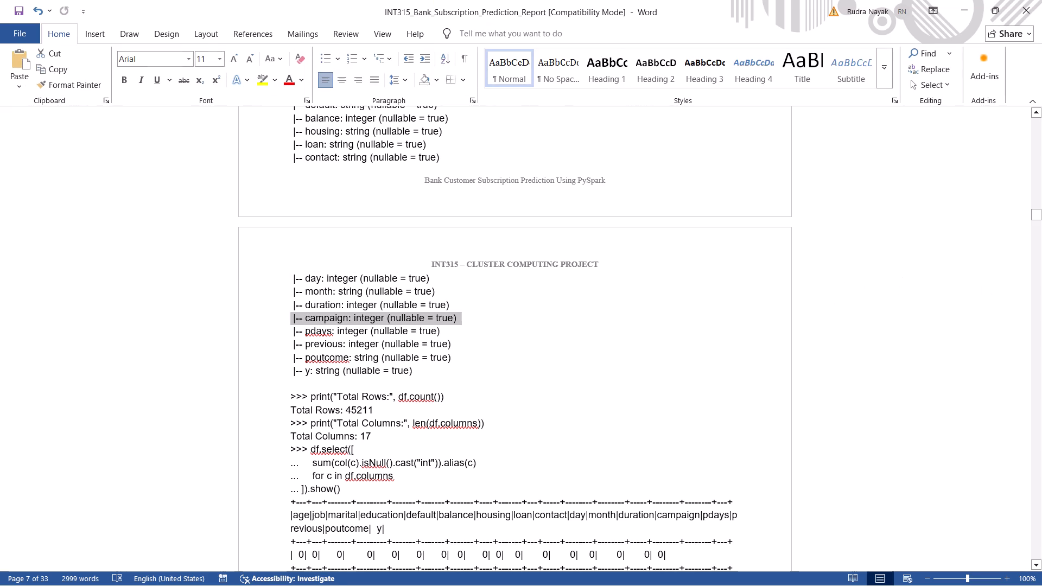
Delete the Figure 1 and Figure 2 captions on the page after the section 9 introduction.
scroll(307, 233, down, 8)
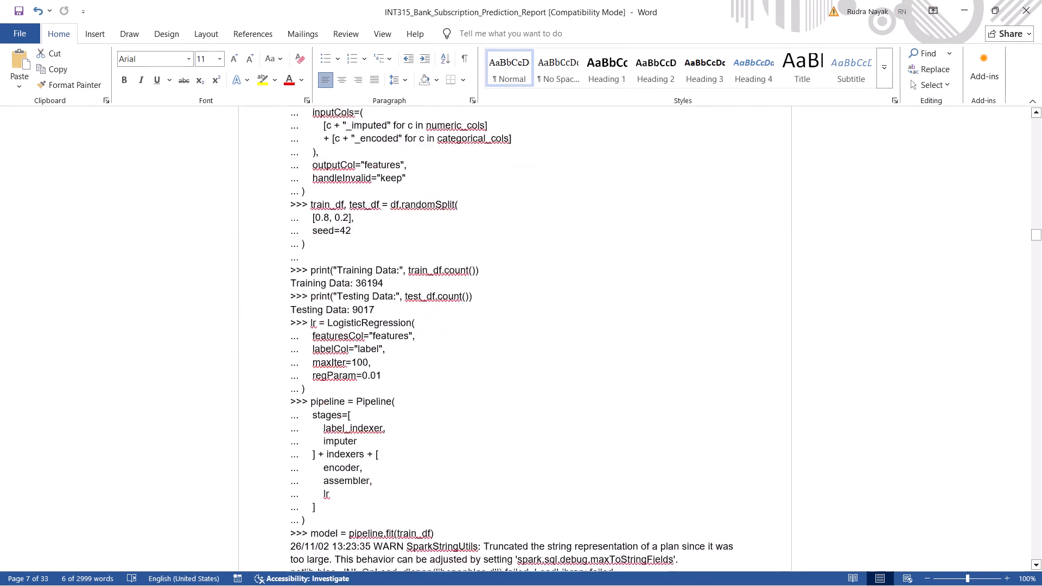
scroll(307, 233, down, 15)
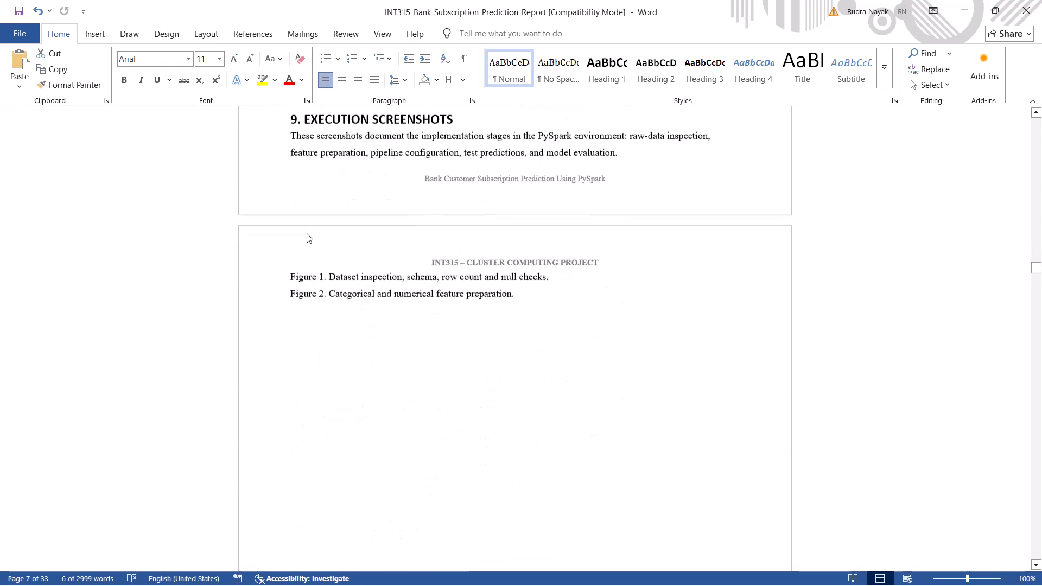
scroll(307, 233, up, 1)
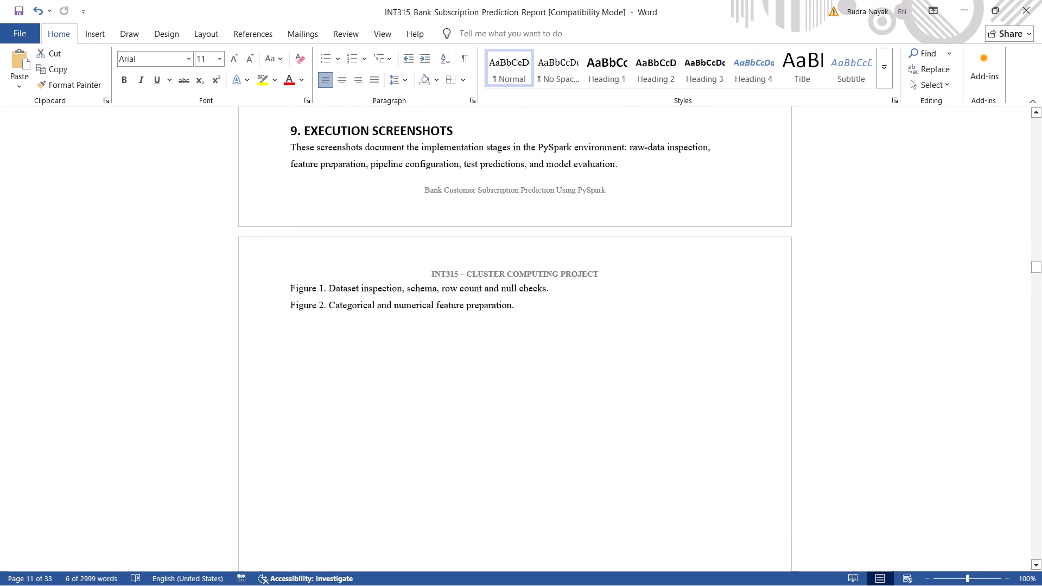
drag(528, 314, 274, 277)
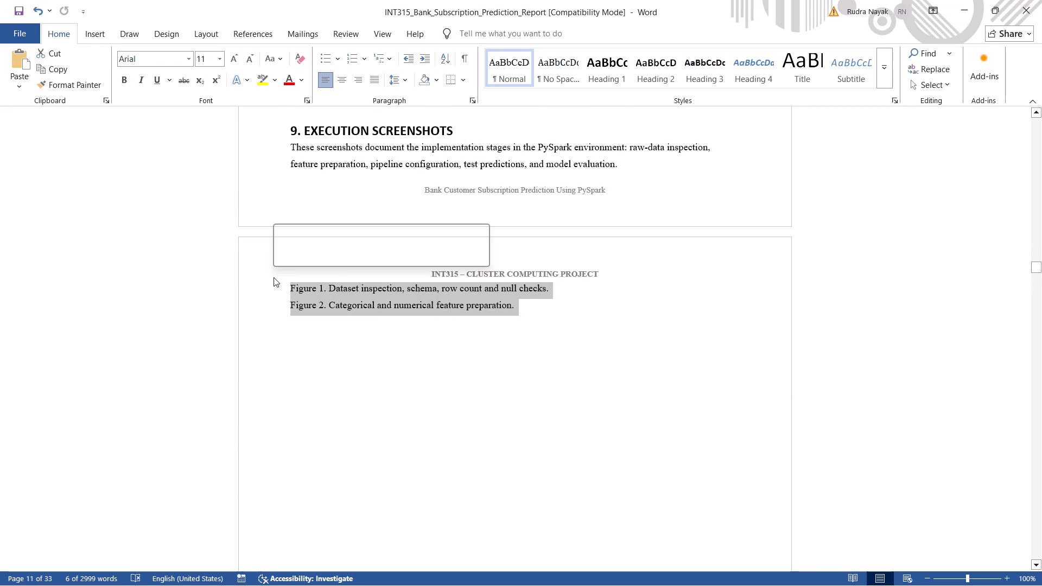
key(BackSpace)
Delete the captions for Figures 3 and 4 and for Figures 5 and 6 on the following two pages.
scroll(274, 277, down, 5)
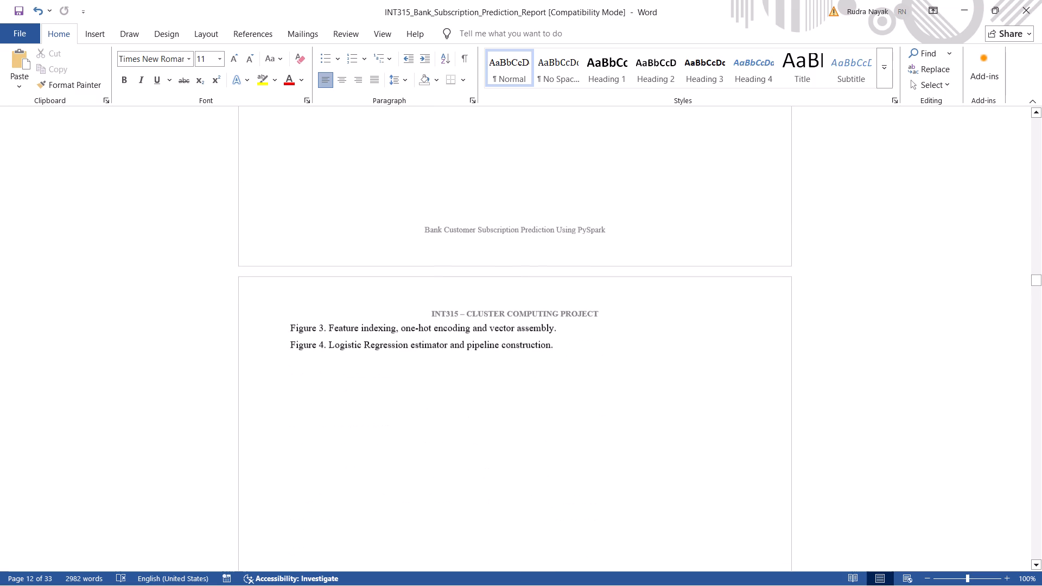
drag(556, 342, 255, 305)
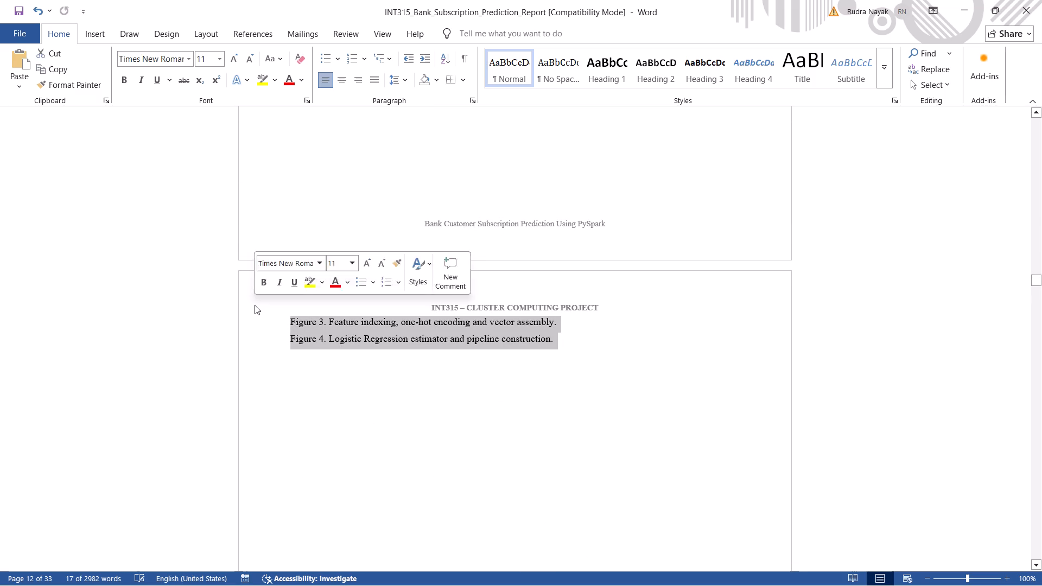
key(BackSpace)
scroll(255, 305, down, 6)
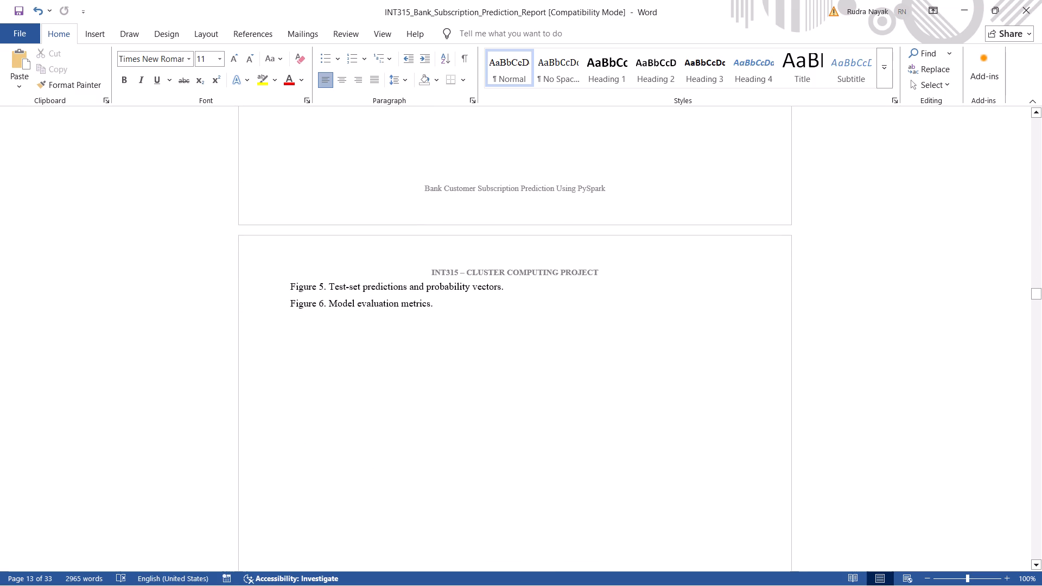
drag(439, 302, 281, 265)
key(BackSpace)
Delete the caption "Figure 7. Confusion-matrix counts.".
scroll(281, 265, down, 4)
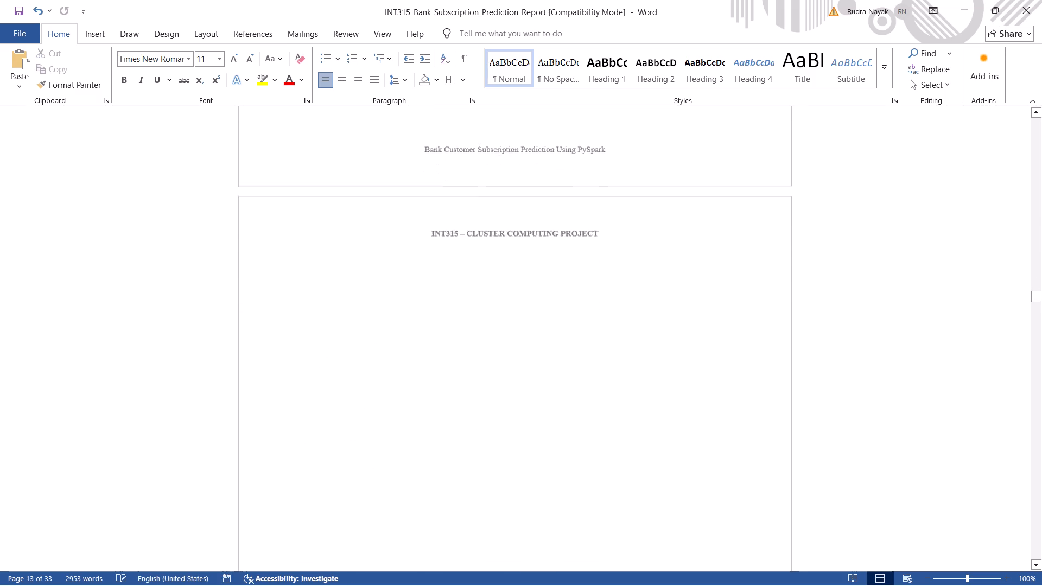
scroll(281, 265, down, 5)
scroll(448, 109, up, 1)
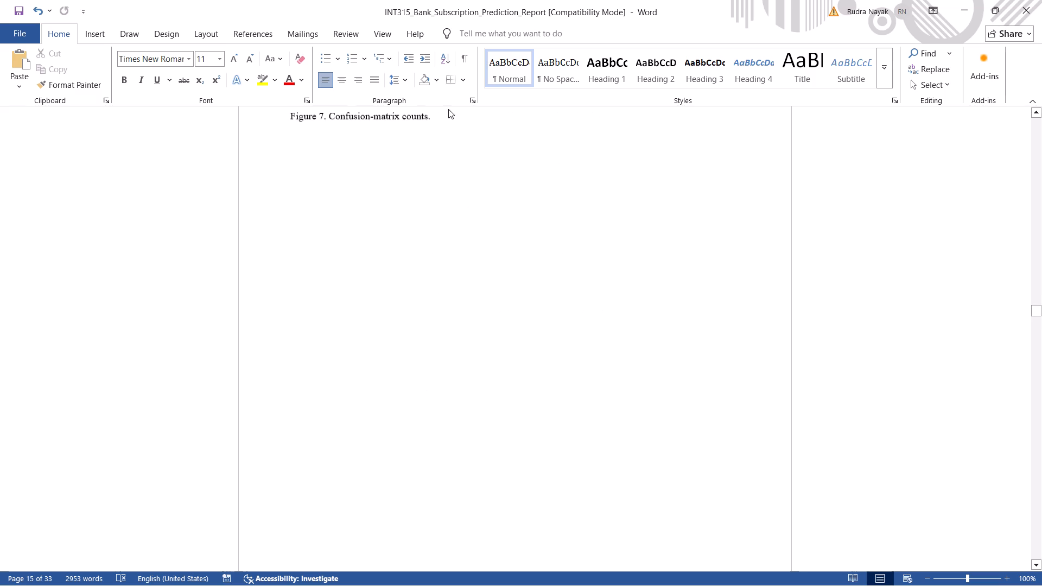
drag(436, 117, 262, 118)
key(BackSpace)
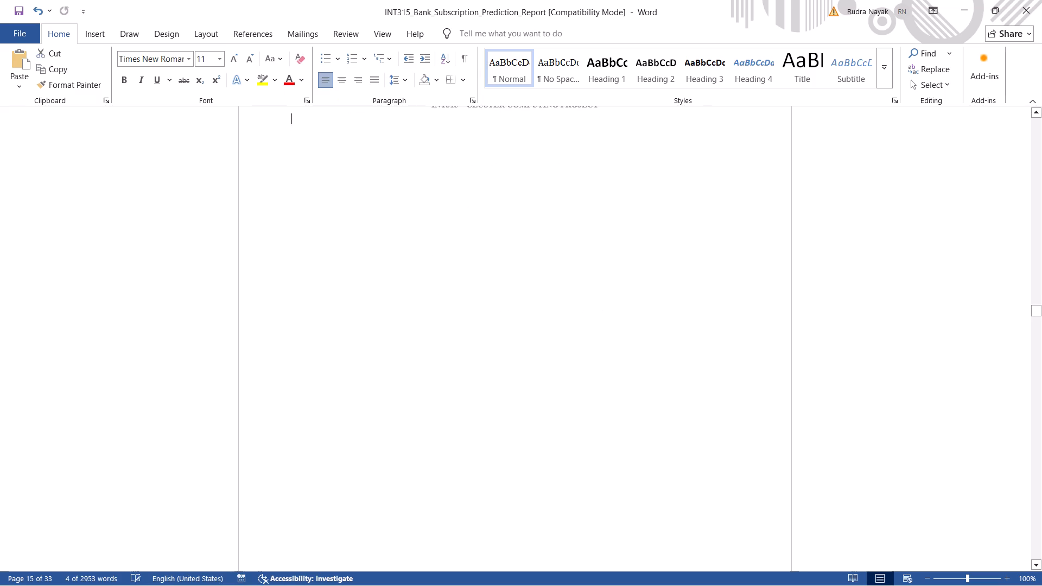
Place the cursor on the emptied page after the section 9 introduction and open picture insertion from the device's Gallery.
scroll(262, 118, up, 14)
scroll(262, 118, down, 1)
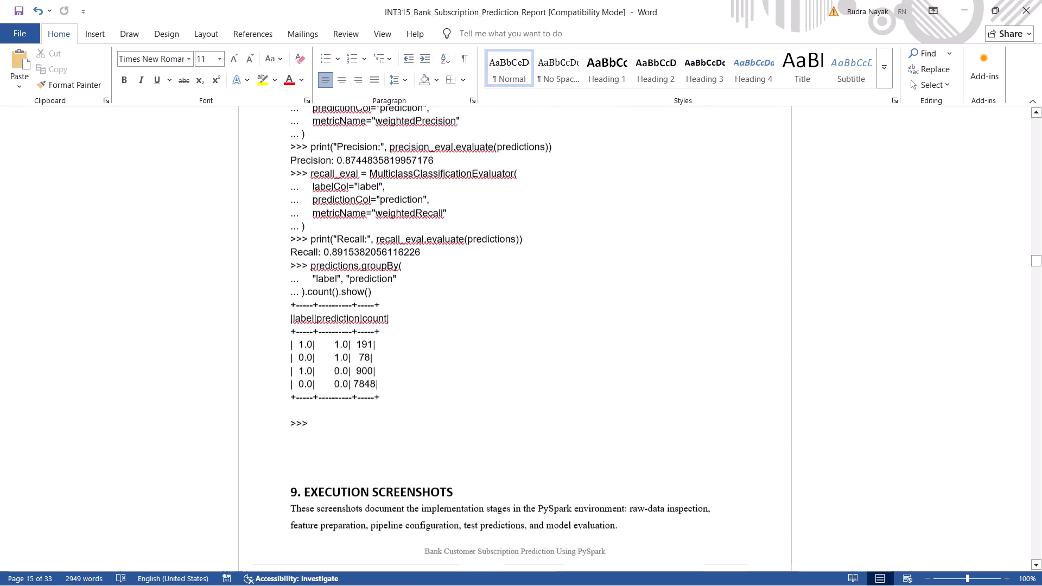
scroll(262, 118, down, 3)
scroll(343, 257, down, 1)
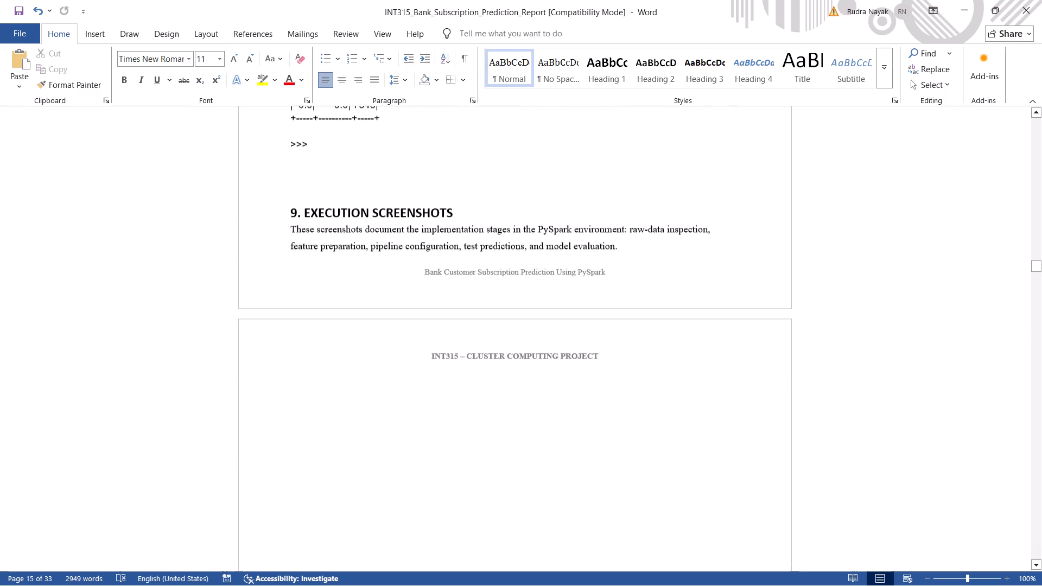
scroll(344, 364, down, 1)
click(311, 315)
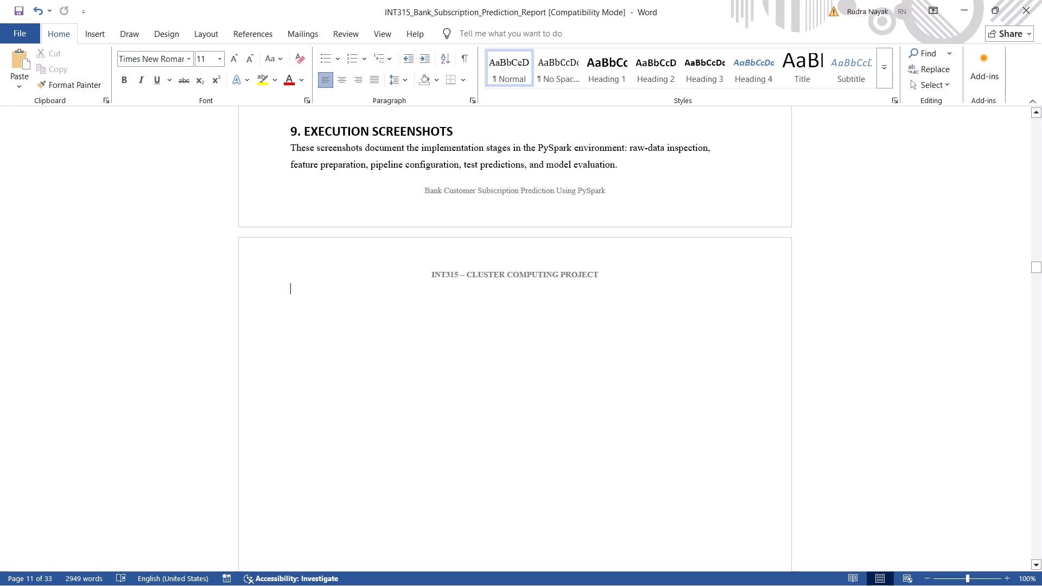
click(96, 41)
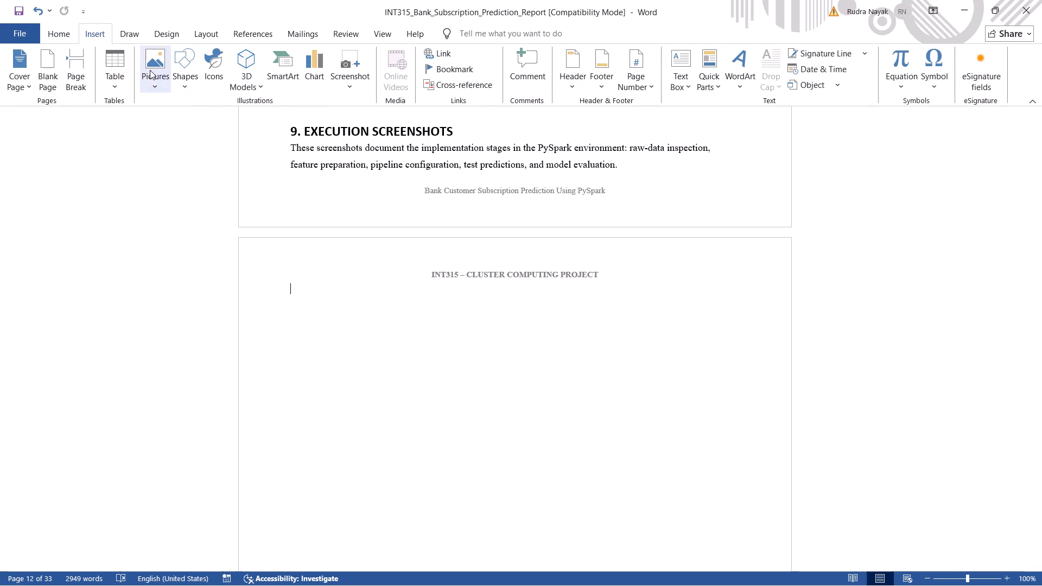
click(155, 73)
click(177, 114)
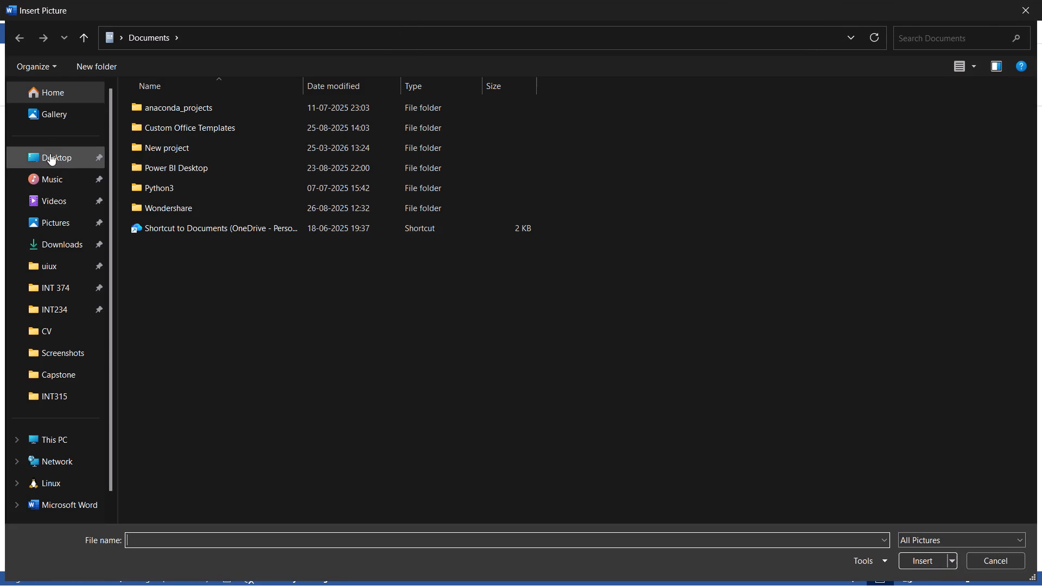
click(51, 113)
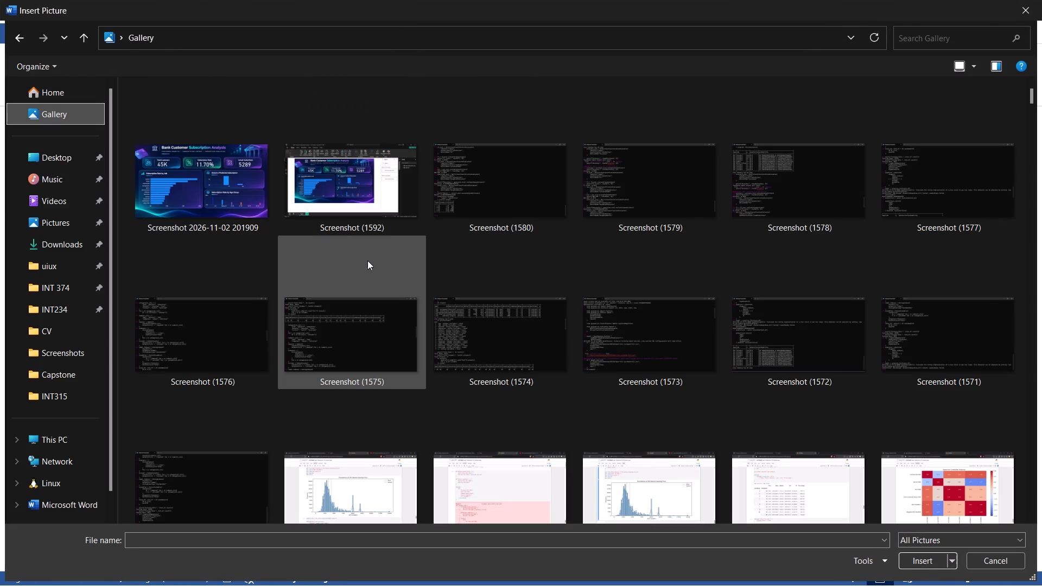
scroll(669, 380, down, 2)
scroll(669, 380, up, 1)
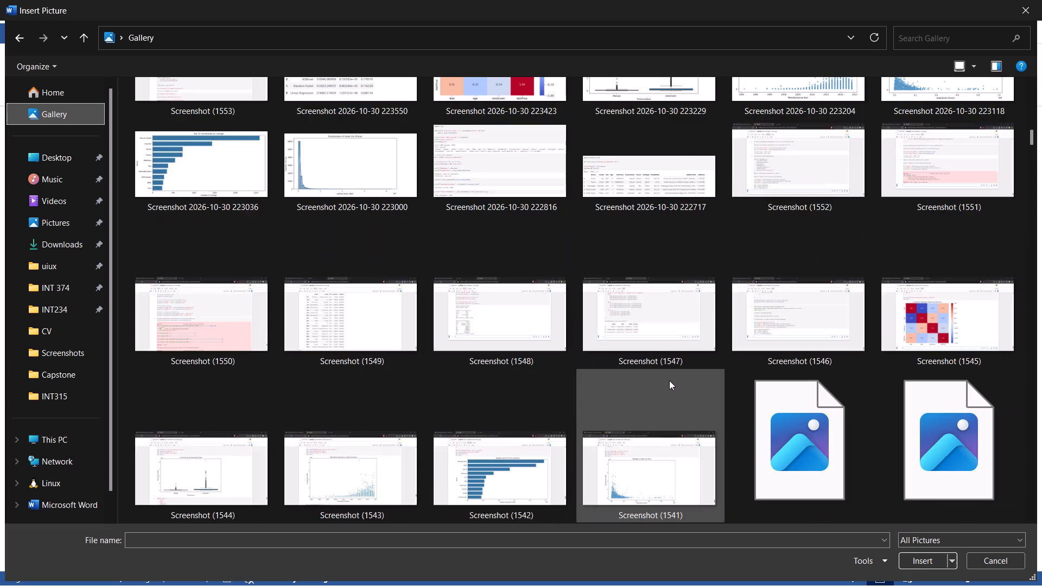
scroll(669, 380, up, 4)
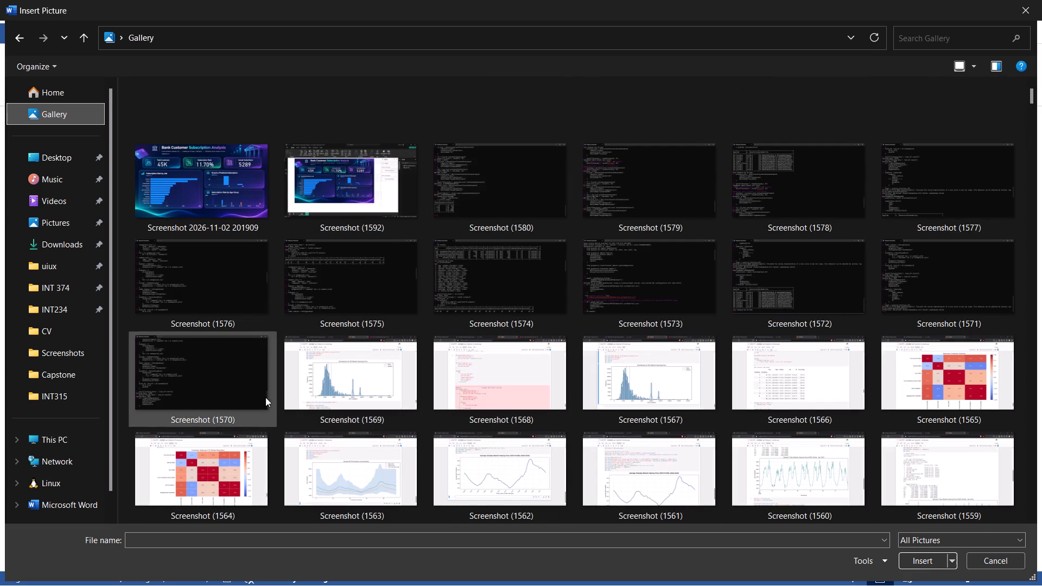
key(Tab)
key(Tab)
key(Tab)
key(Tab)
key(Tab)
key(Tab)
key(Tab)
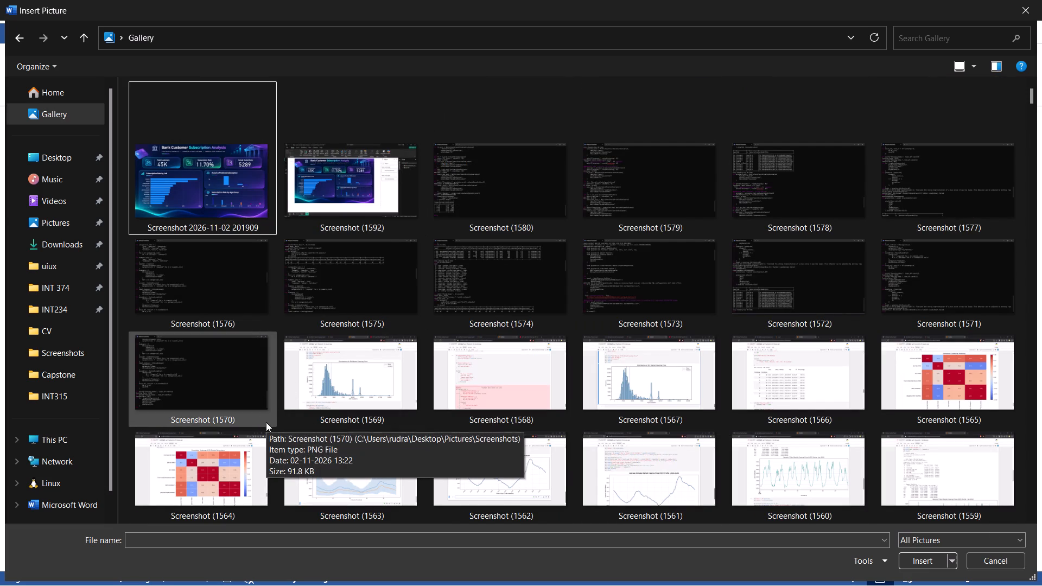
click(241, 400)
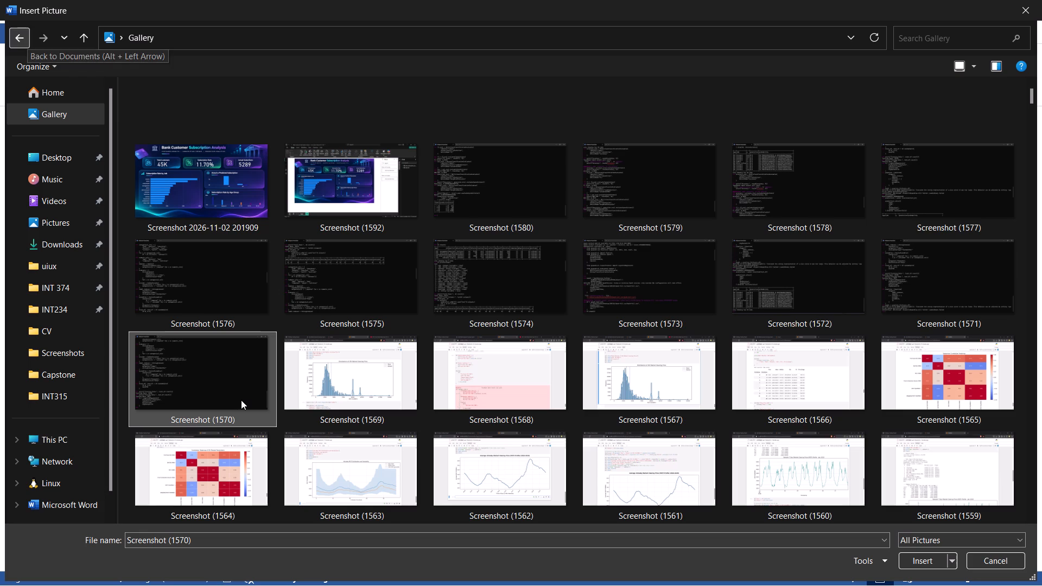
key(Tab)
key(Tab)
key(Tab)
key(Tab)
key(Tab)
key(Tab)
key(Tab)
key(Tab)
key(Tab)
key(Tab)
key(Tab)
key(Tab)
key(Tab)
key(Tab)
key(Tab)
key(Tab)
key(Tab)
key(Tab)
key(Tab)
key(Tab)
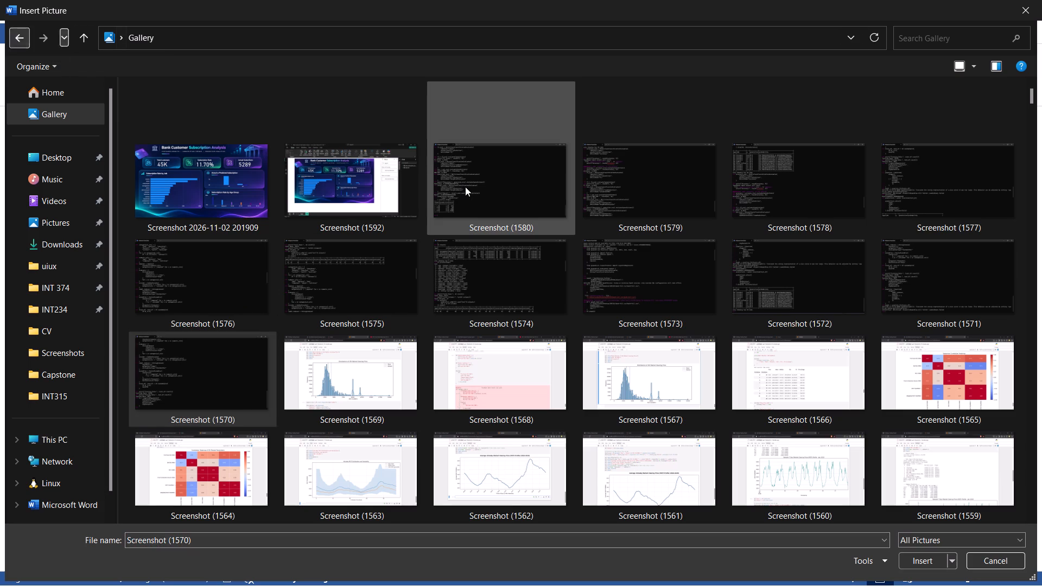
Insert the PowerShell screenshots from Screenshot (1570) through Screenshot (1580) at the cursor.
click(271, 355)
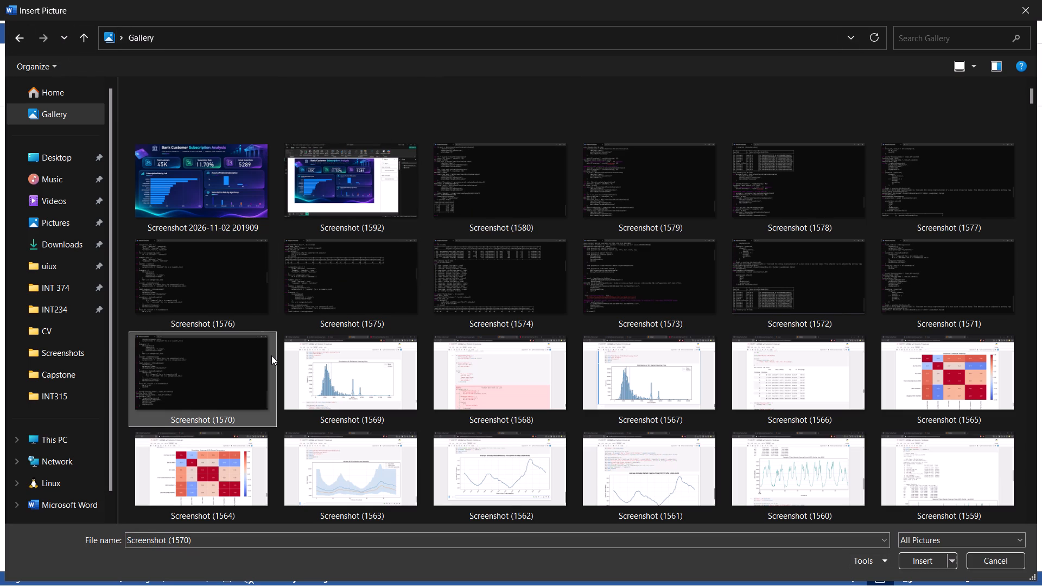
shift+click(508, 183)
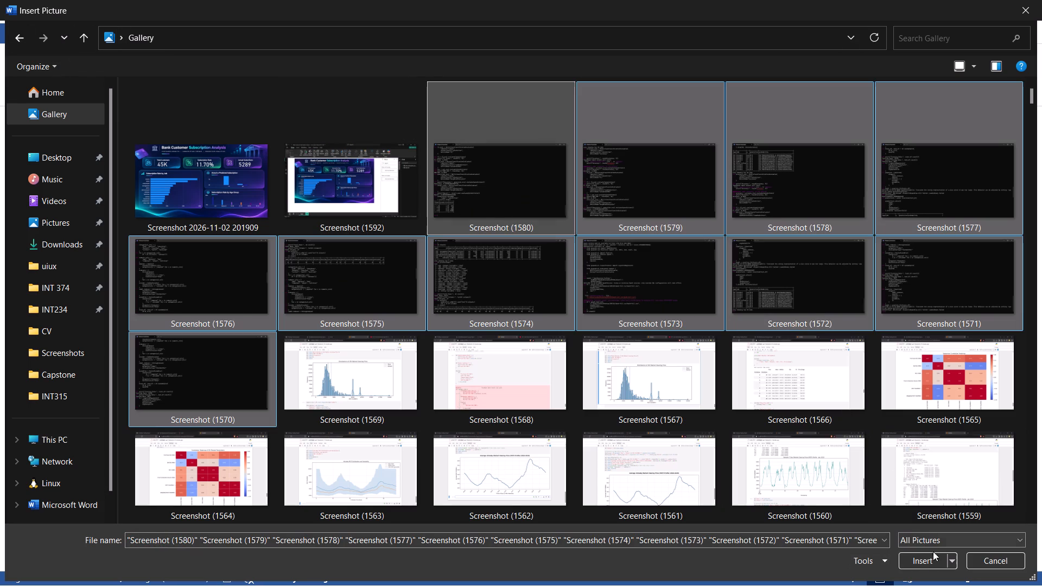
click(924, 564)
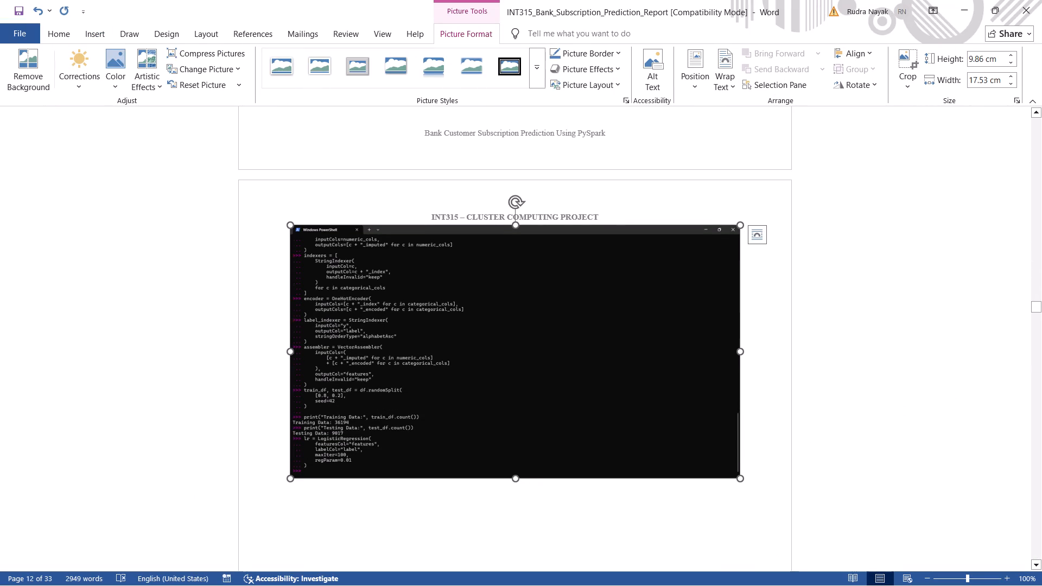
Undo the batch insertion of the PowerShell screenshots on the pages after the section 9 introduction.
scroll(607, 433, down, 4)
scroll(607, 433, up, 3)
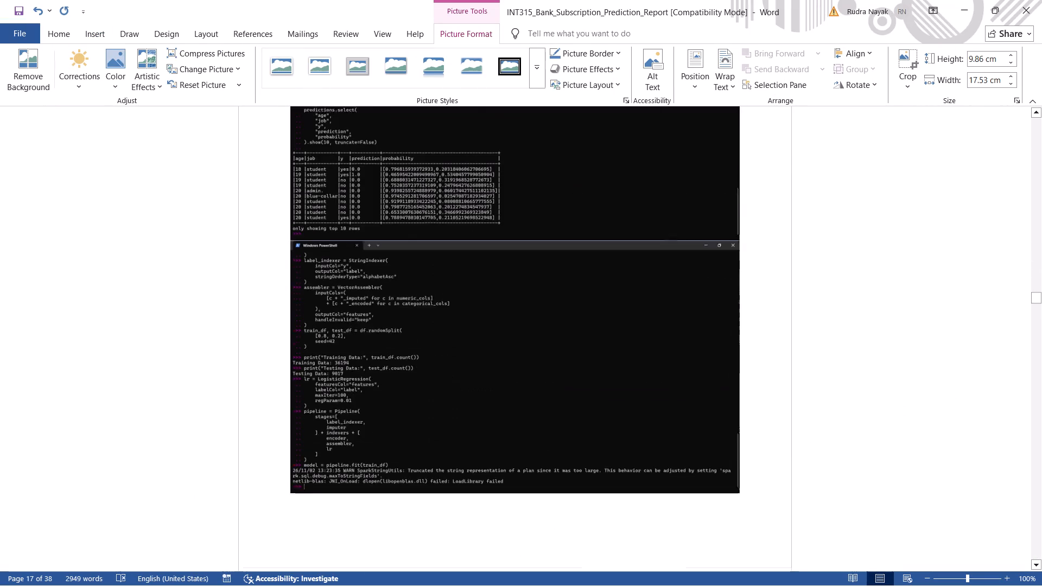
scroll(607, 433, up, 7)
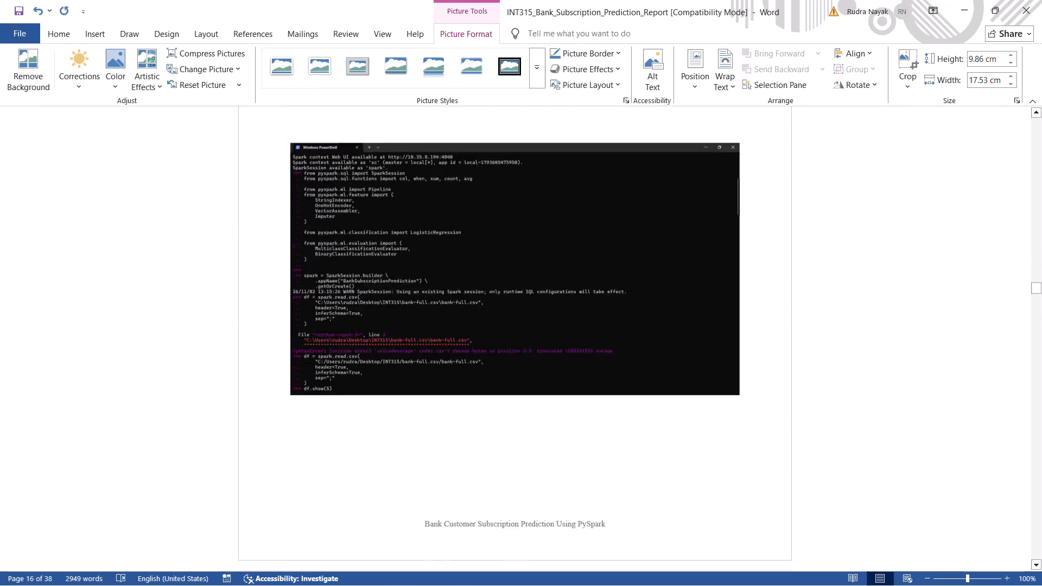
scroll(607, 441, up, 9)
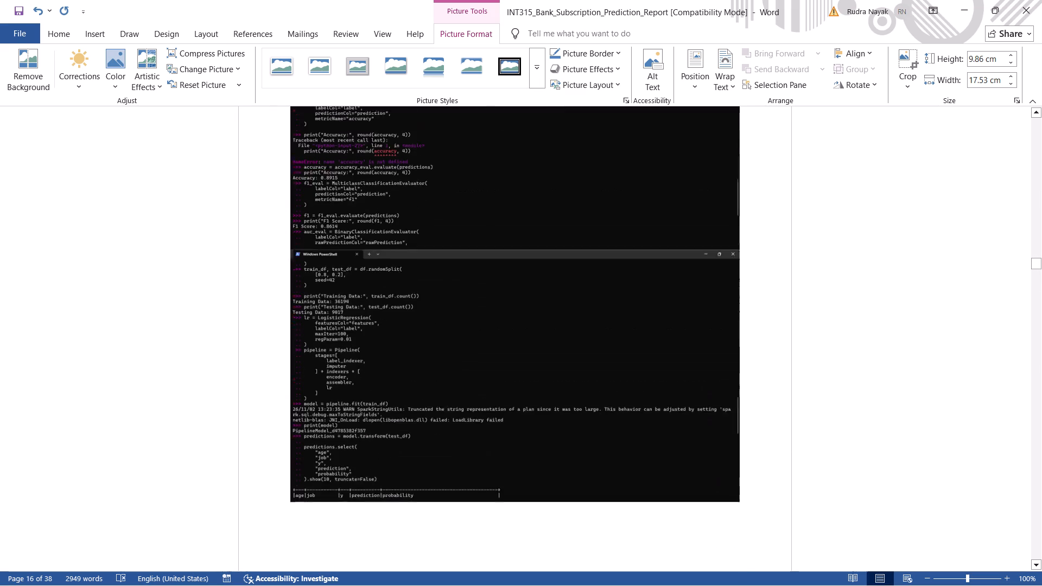
scroll(607, 441, up, 7)
scroll(607, 441, down, 5)
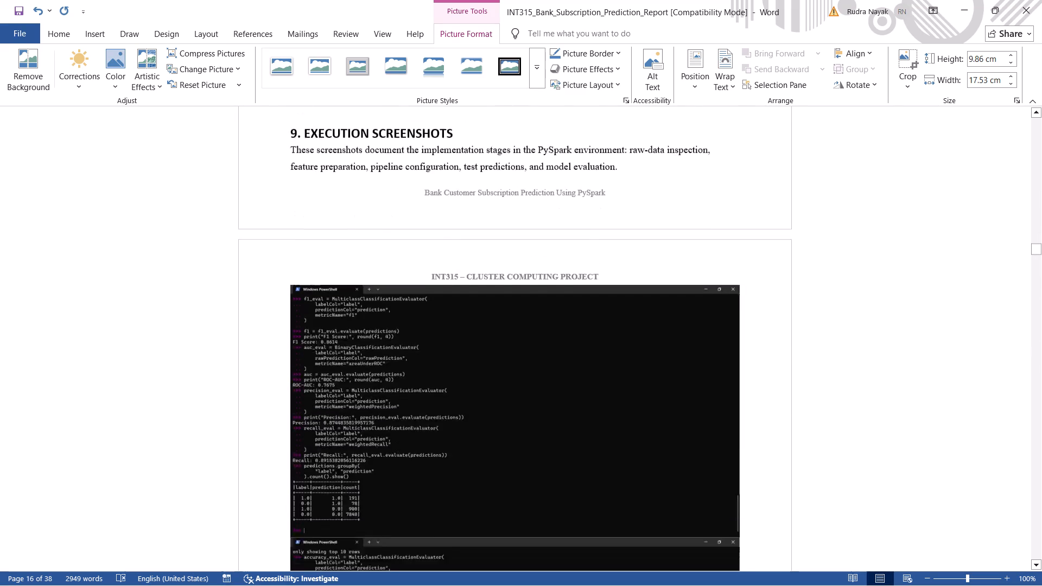
scroll(607, 441, down, 1)
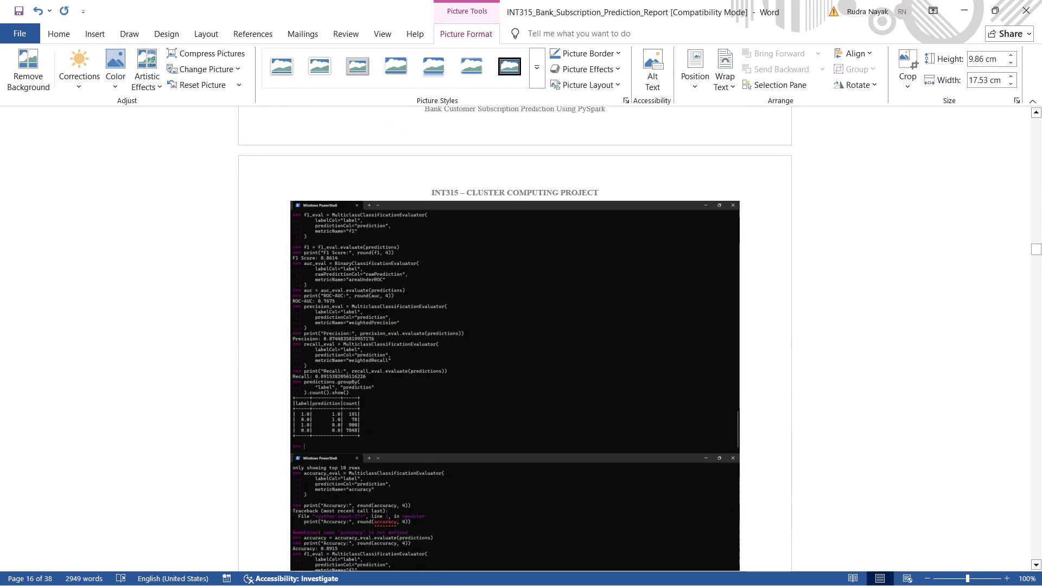
scroll(607, 441, down, 2)
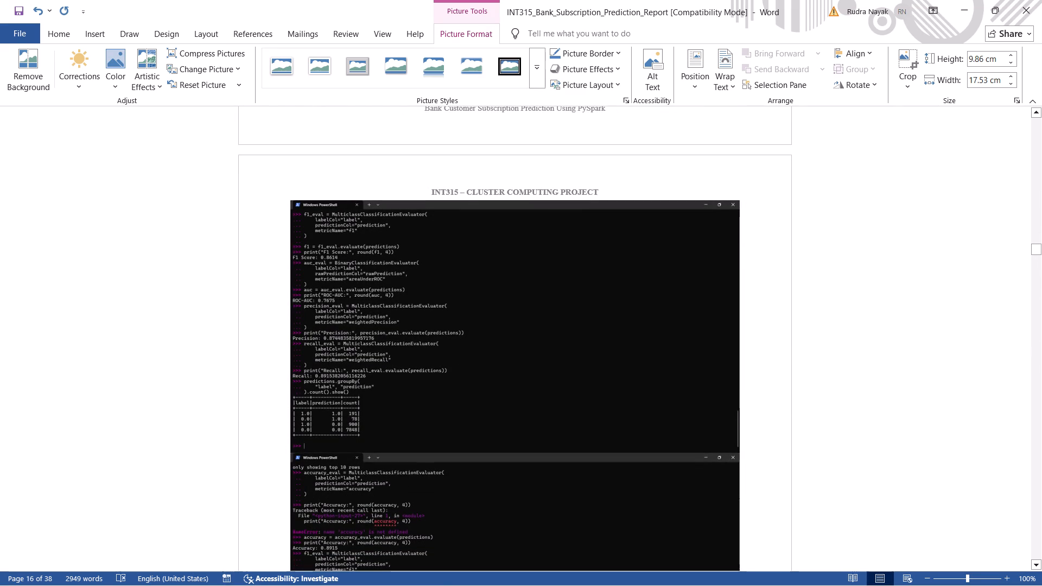
key(ctrl+z)
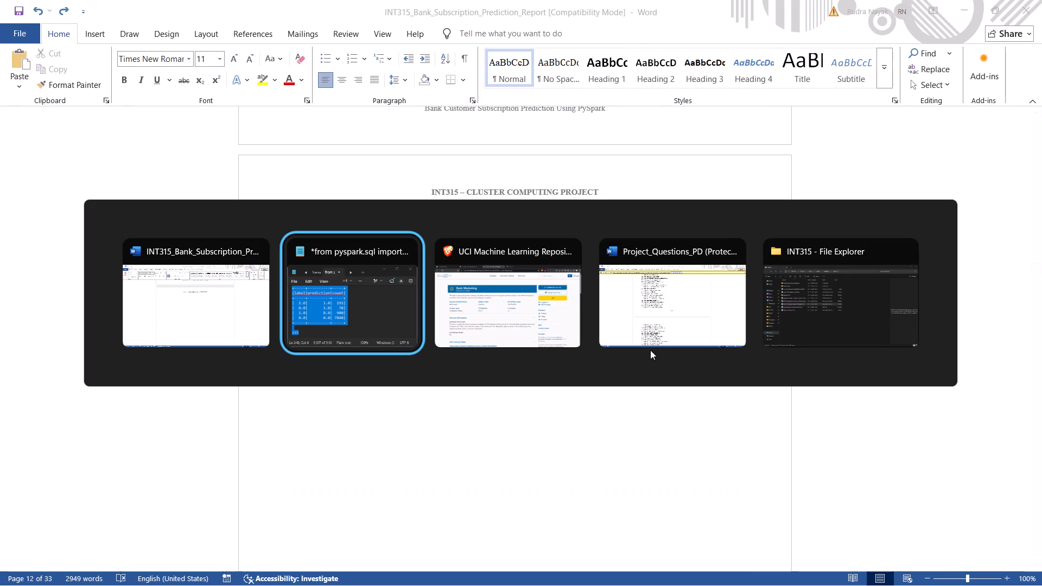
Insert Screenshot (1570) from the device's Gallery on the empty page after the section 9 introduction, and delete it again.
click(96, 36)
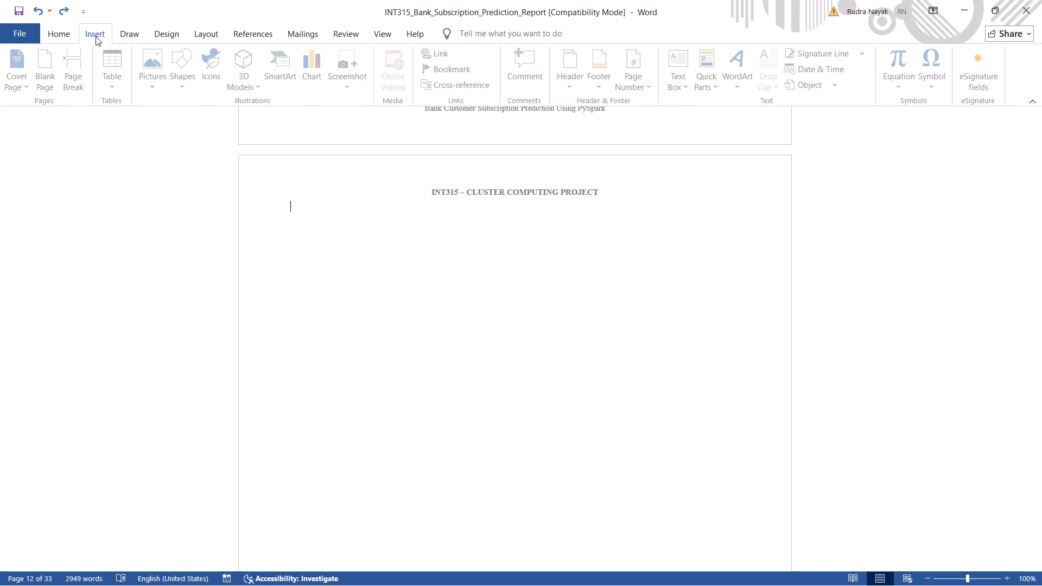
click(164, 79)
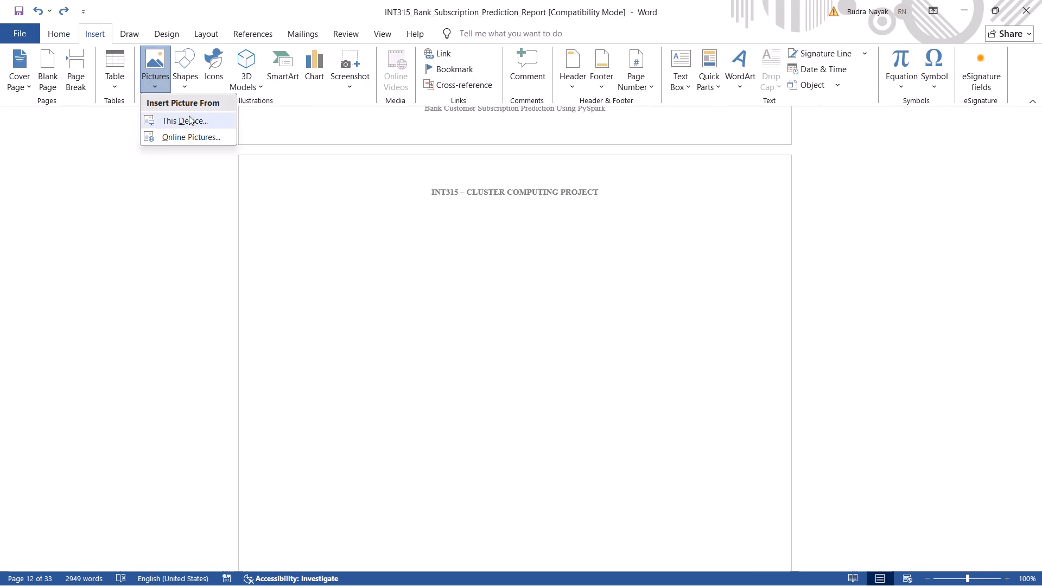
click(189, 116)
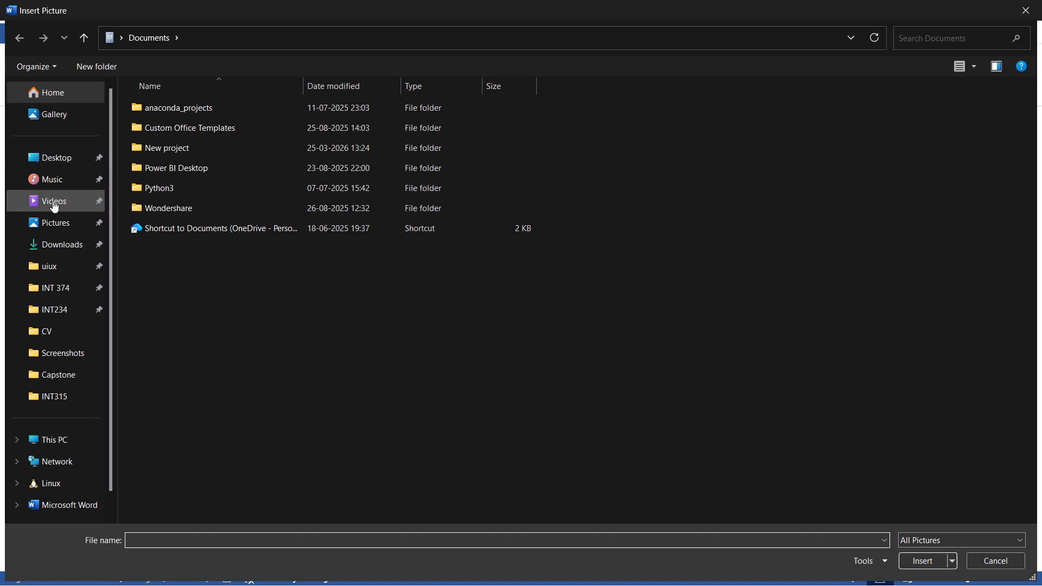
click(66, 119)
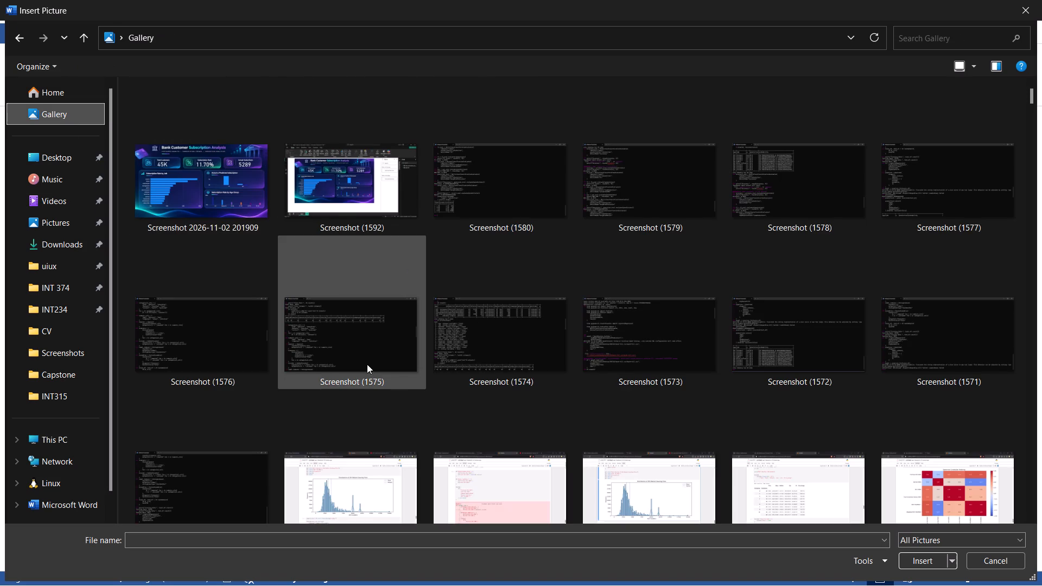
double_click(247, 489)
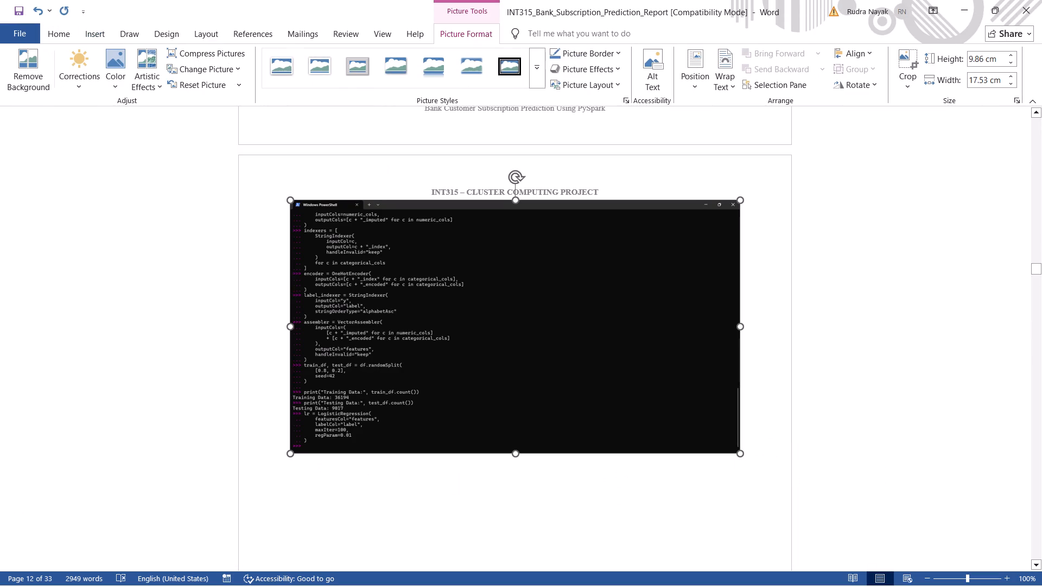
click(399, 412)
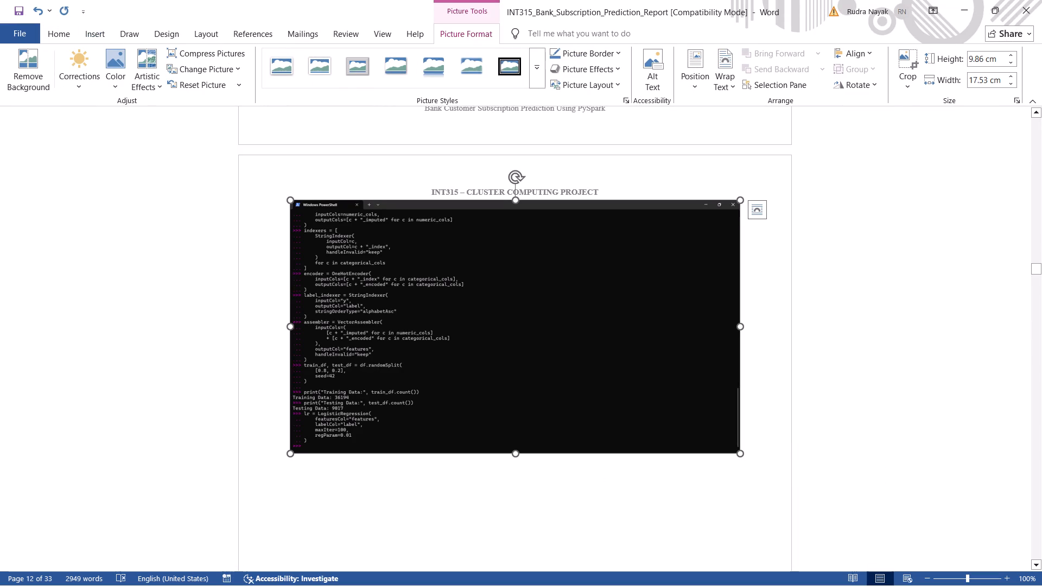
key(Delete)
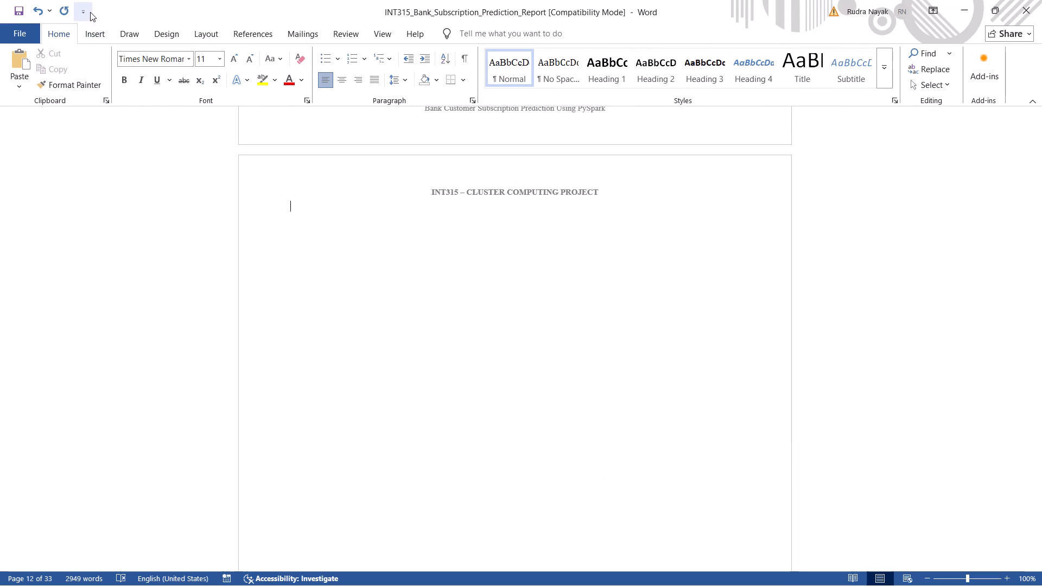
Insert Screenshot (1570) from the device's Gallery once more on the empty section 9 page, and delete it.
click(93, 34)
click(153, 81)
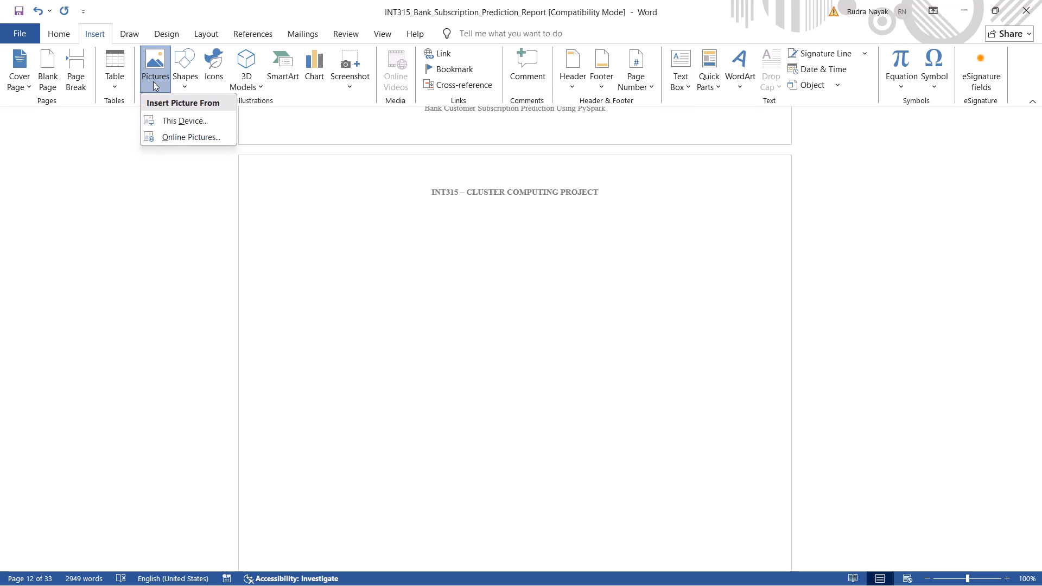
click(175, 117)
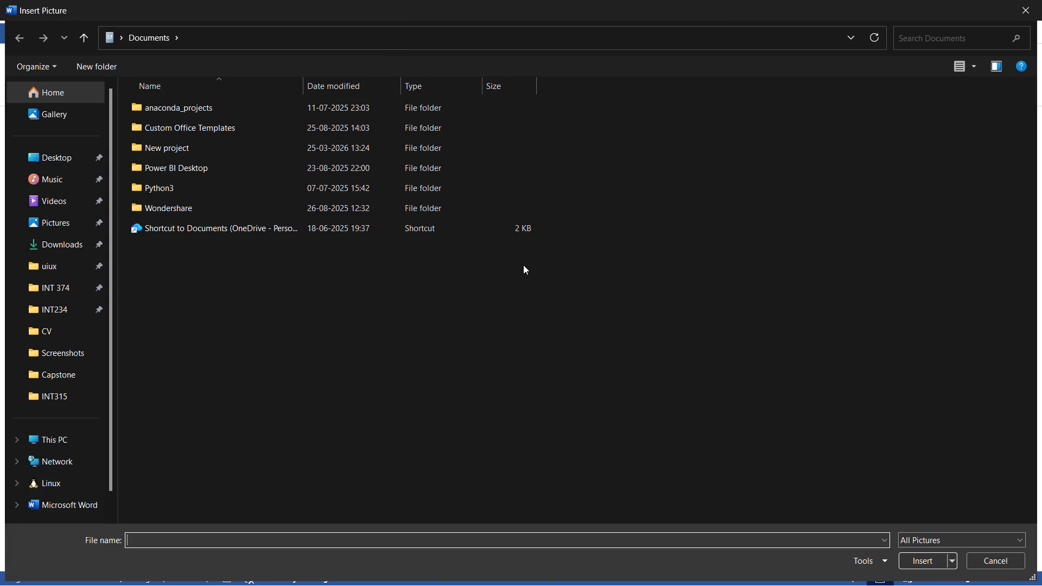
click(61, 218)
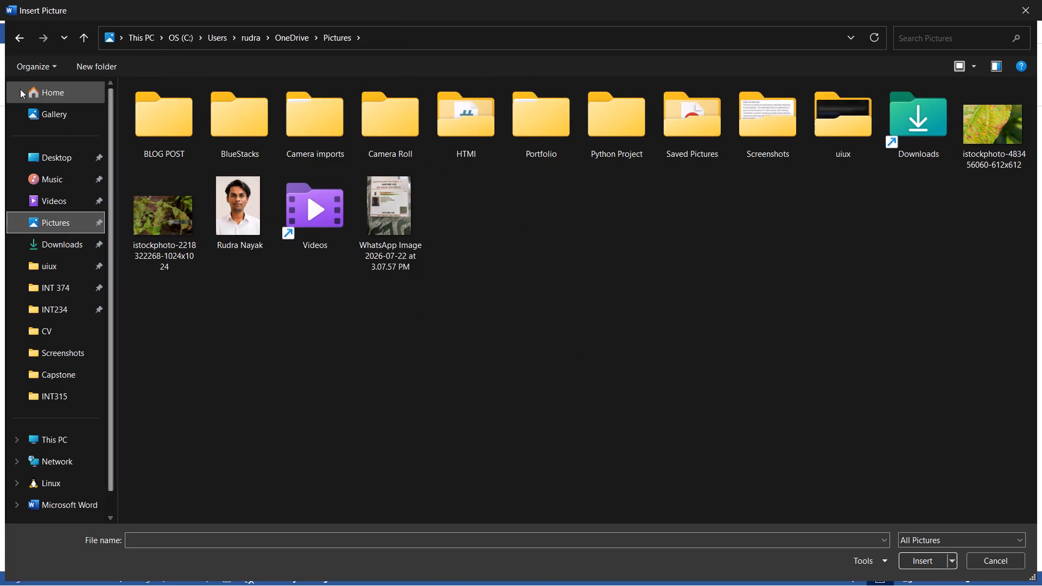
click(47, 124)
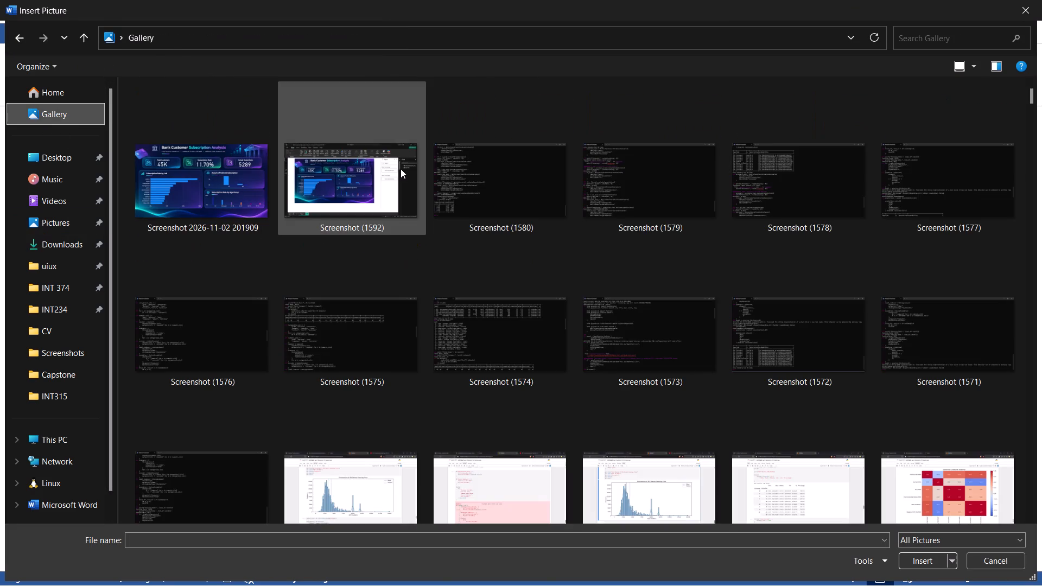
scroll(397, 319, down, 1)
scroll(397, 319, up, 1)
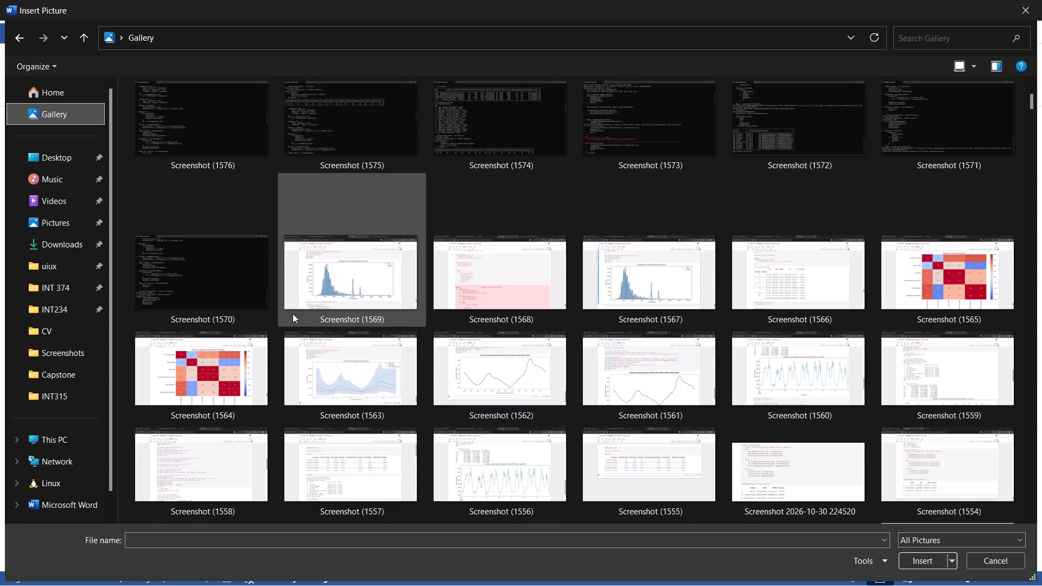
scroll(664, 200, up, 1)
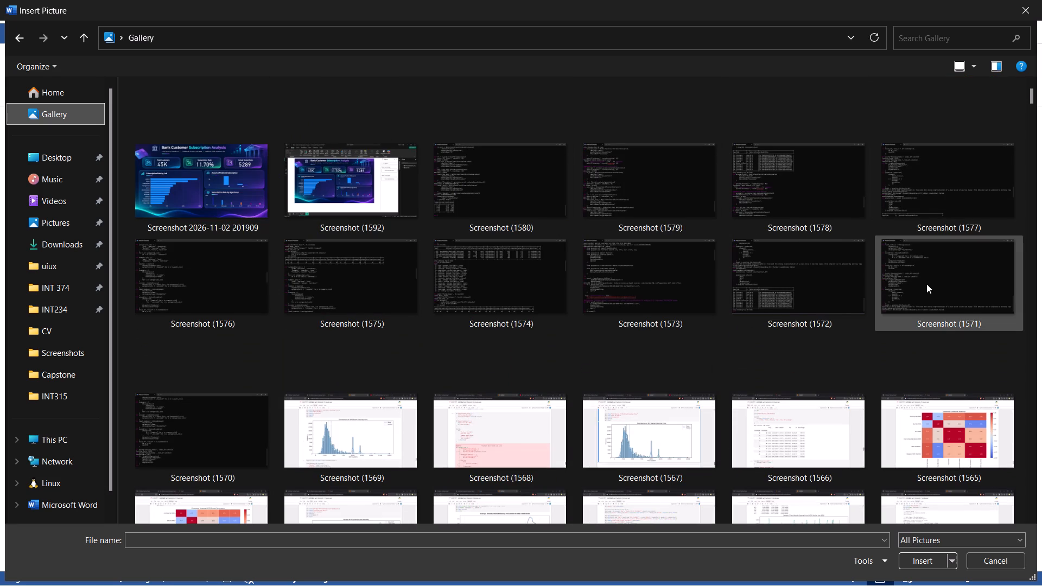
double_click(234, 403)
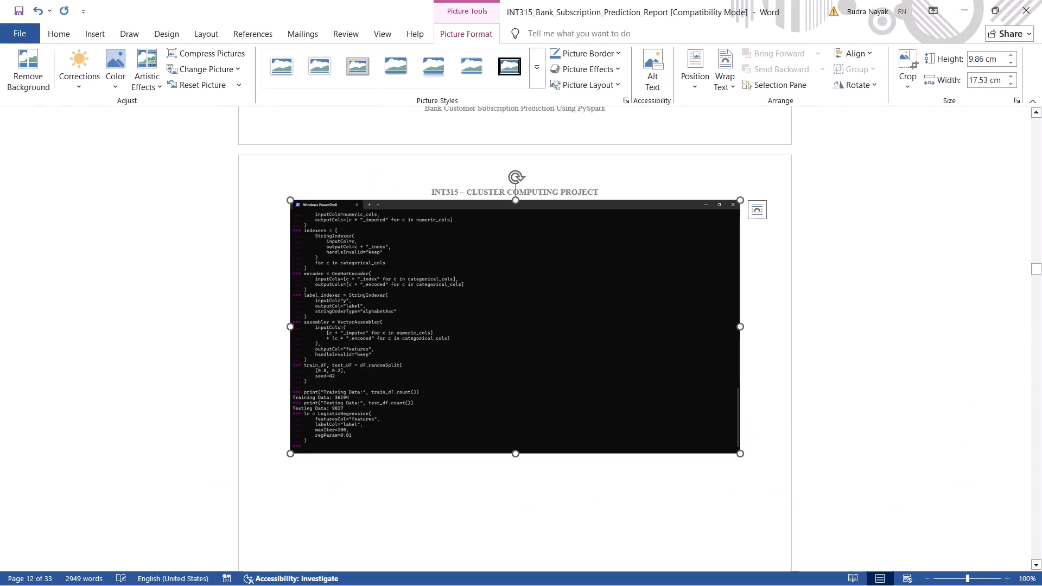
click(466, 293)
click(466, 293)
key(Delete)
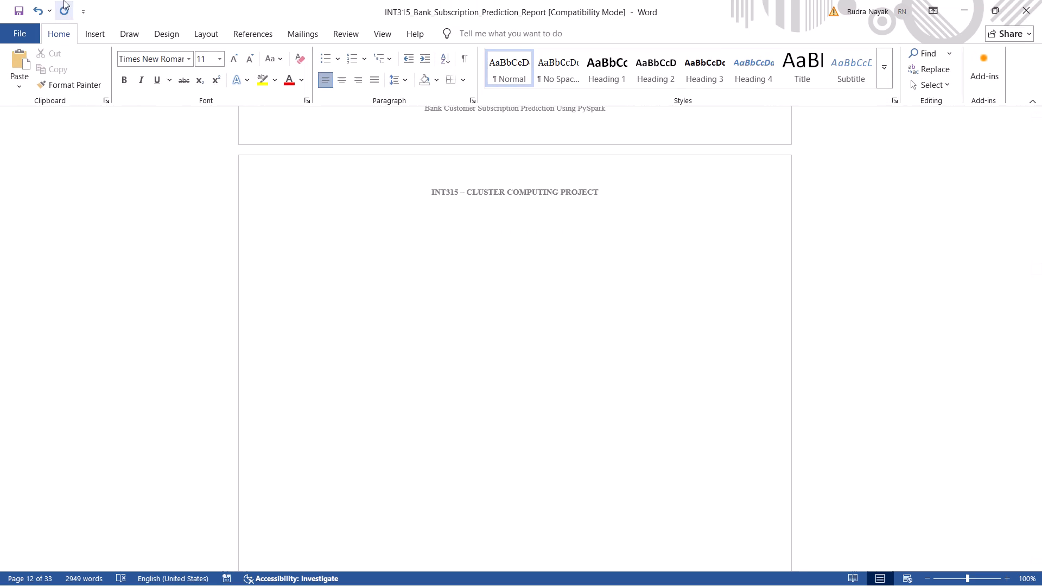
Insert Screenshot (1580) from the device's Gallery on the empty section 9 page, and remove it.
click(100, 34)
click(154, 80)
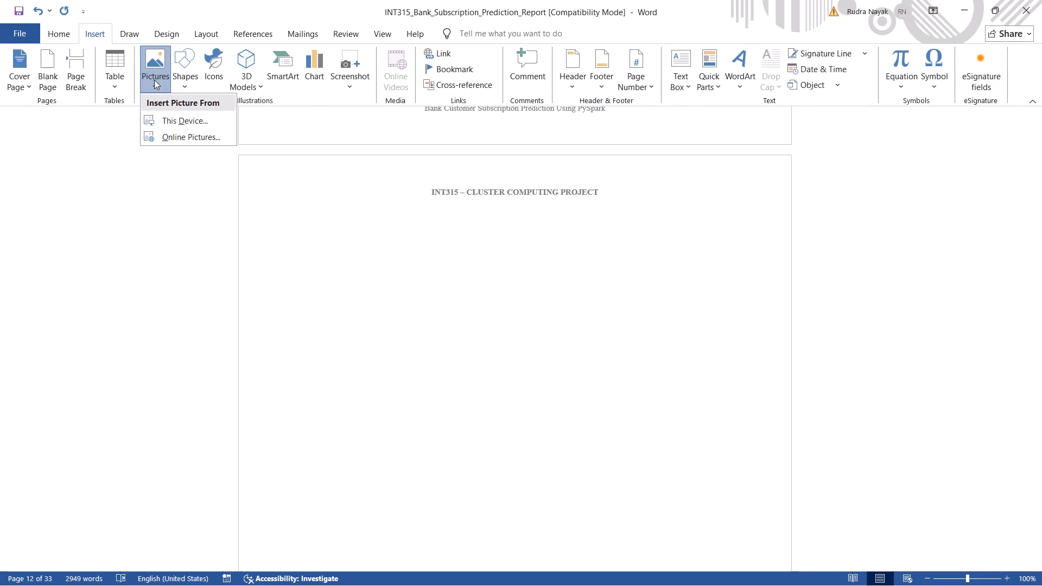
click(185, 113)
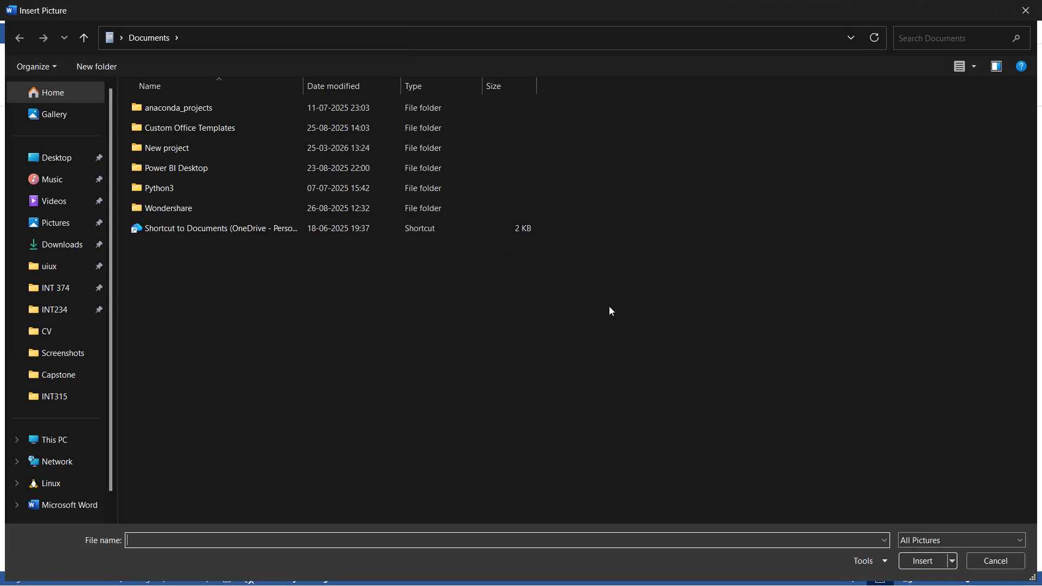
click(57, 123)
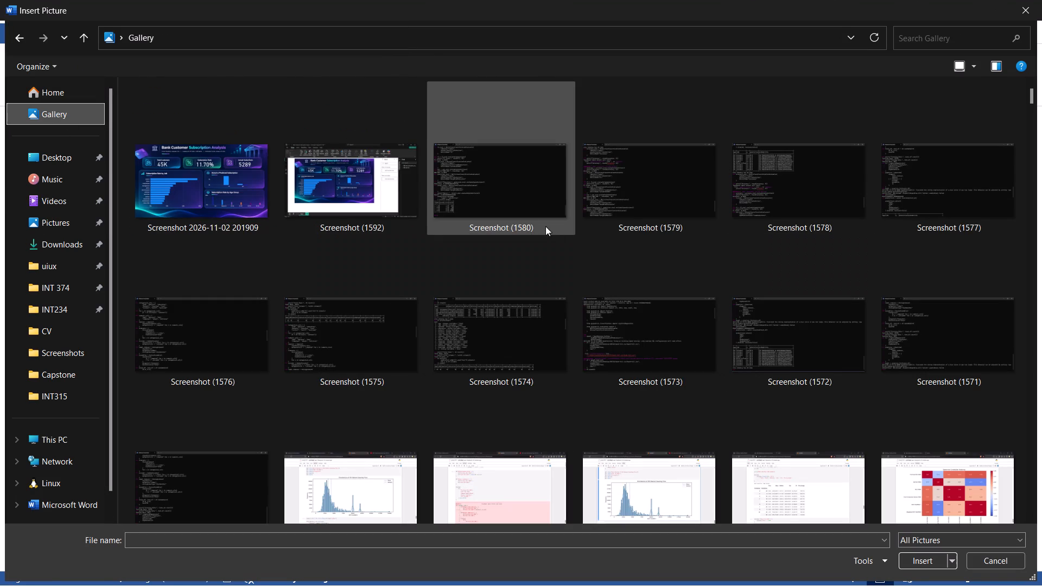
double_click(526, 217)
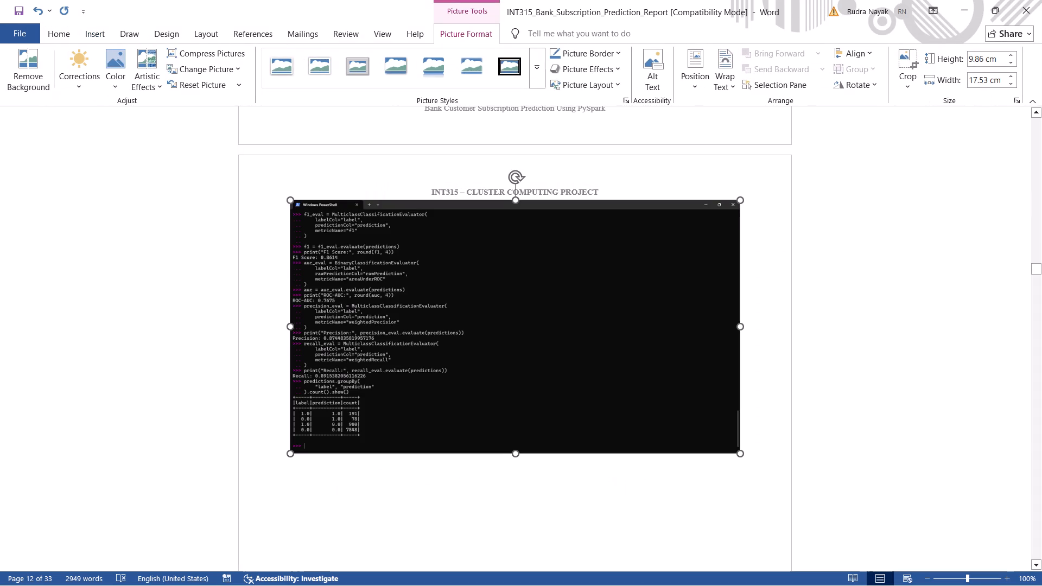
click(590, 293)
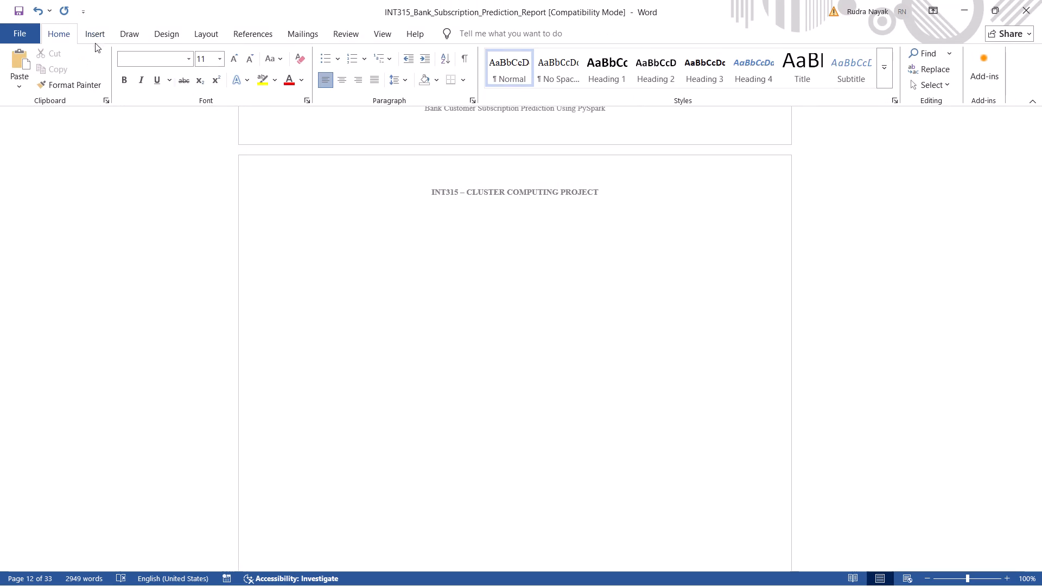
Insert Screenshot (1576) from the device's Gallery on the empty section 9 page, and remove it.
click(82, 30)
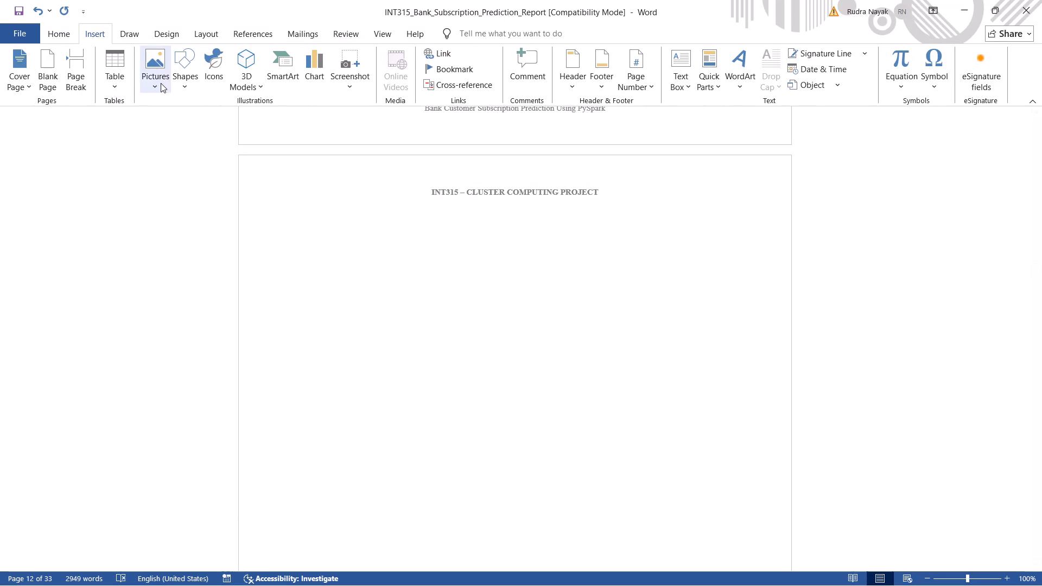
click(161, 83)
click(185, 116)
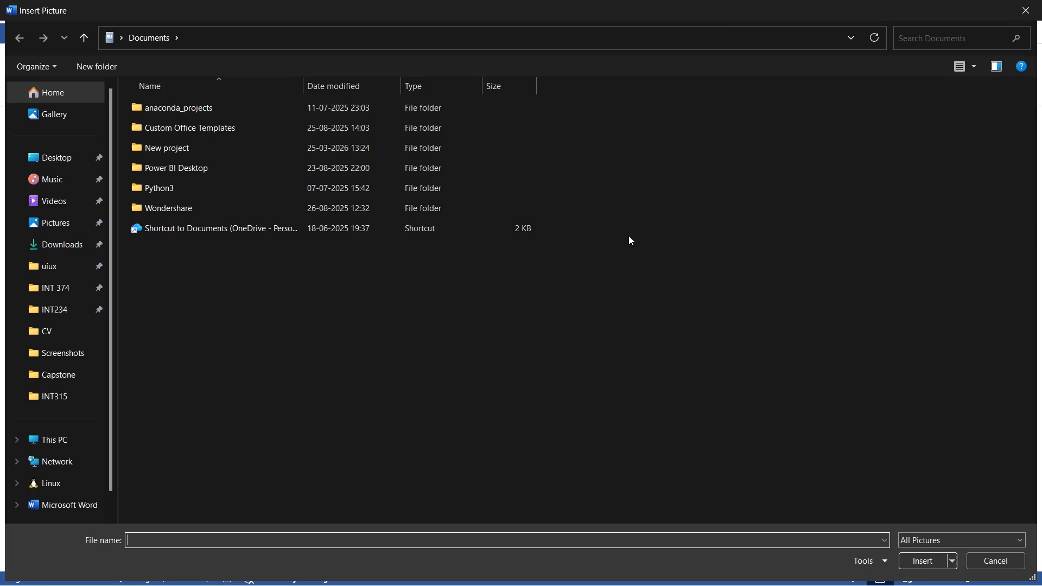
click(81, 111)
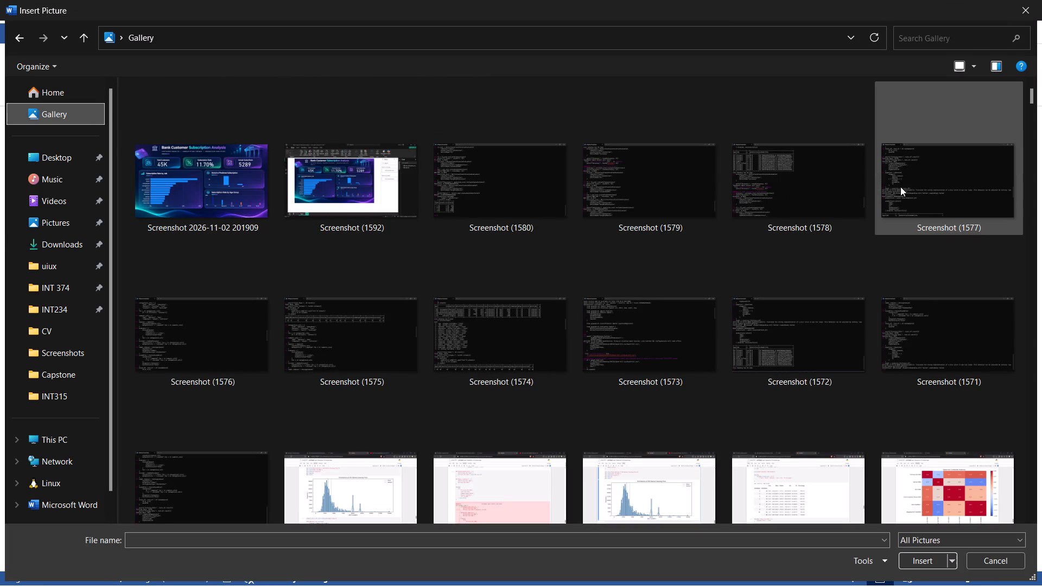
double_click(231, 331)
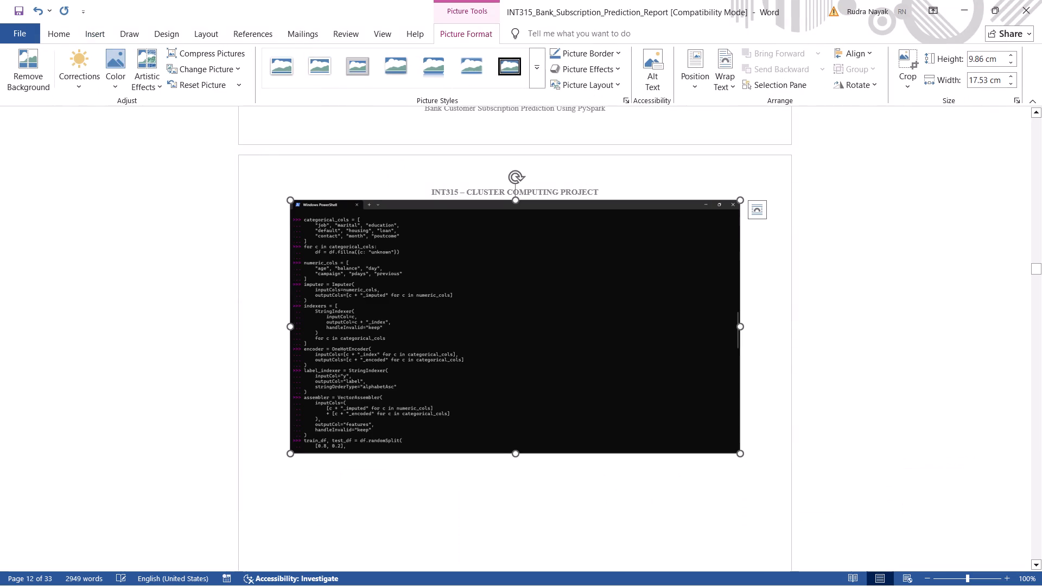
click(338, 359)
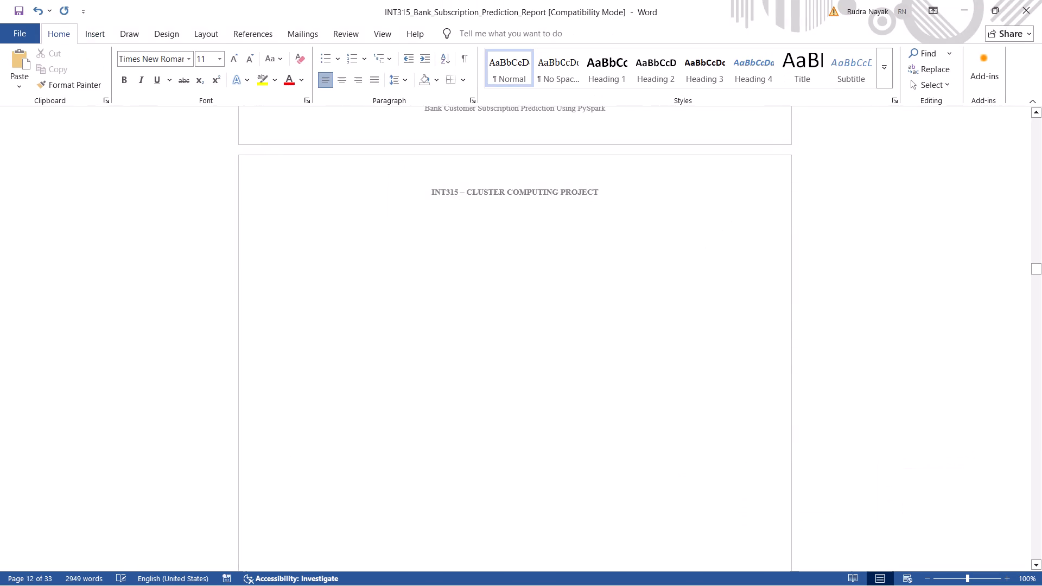
Switch to File Explorer's Gallery and examine Screenshots (1570), (1571) and (1572) to work out their place in the execution sequence.
click(418, 573)
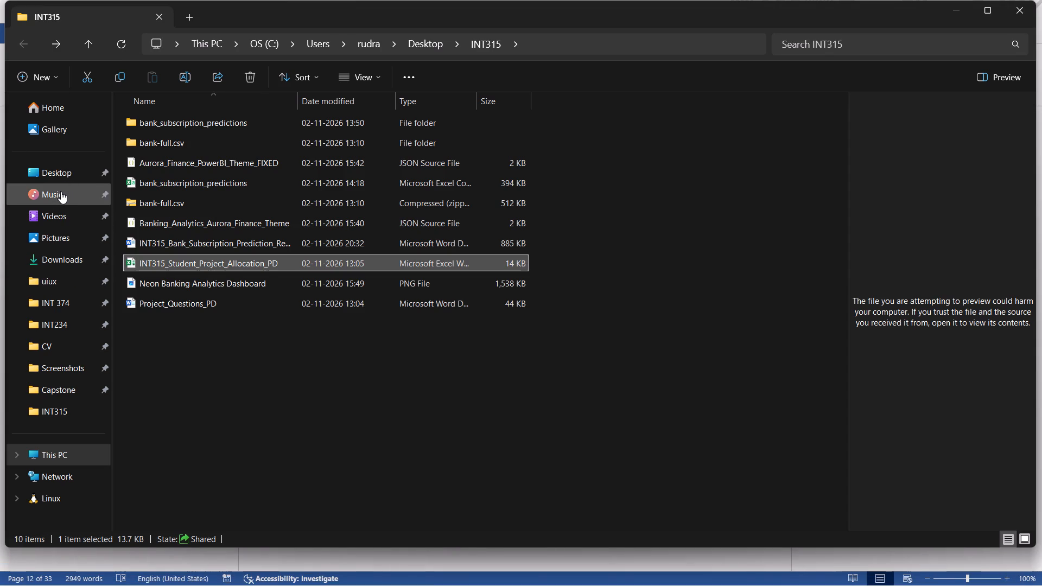
click(54, 120)
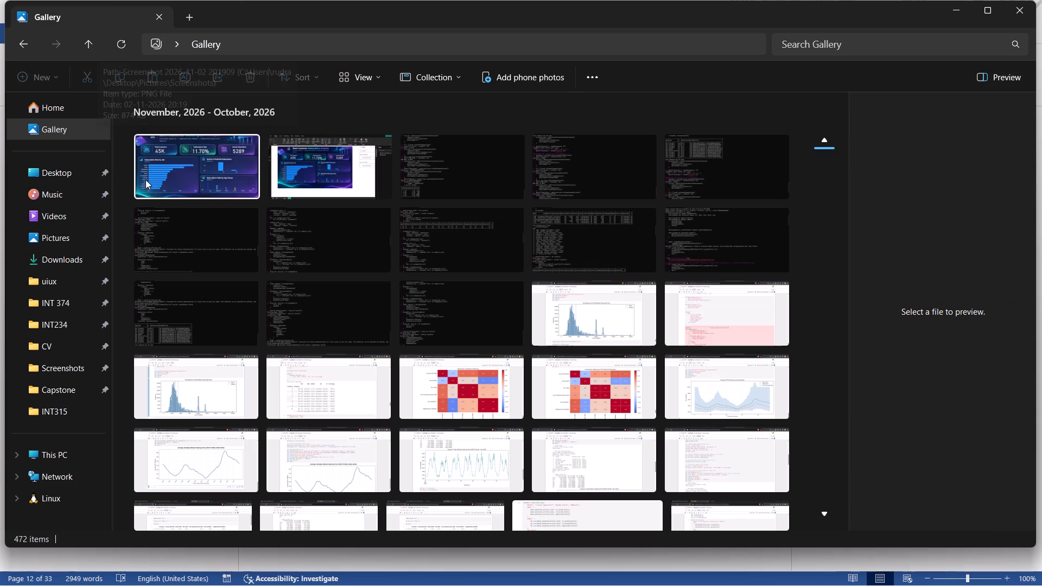
double_click(468, 296)
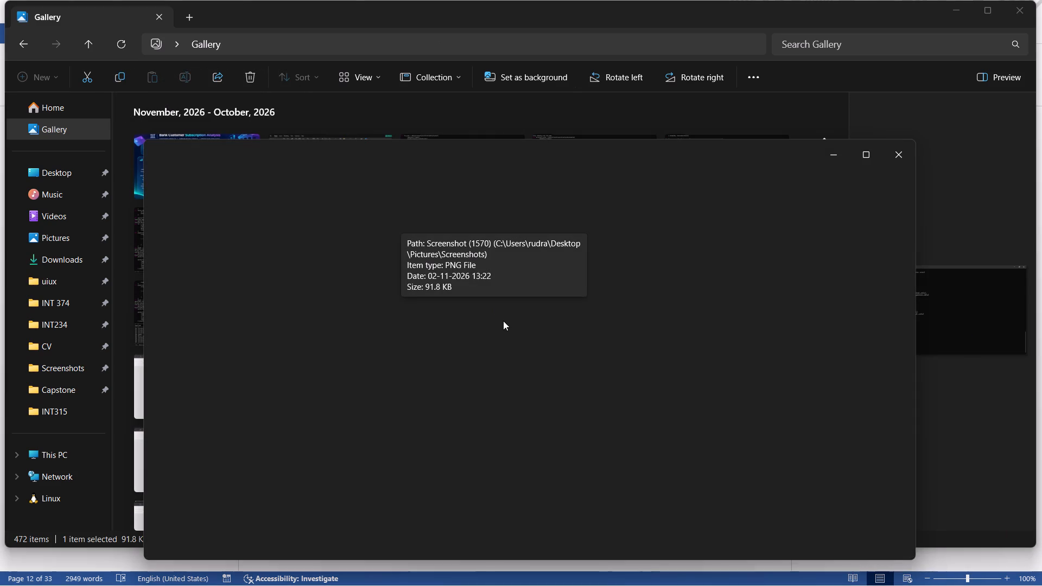
scroll(516, 315, up, 1)
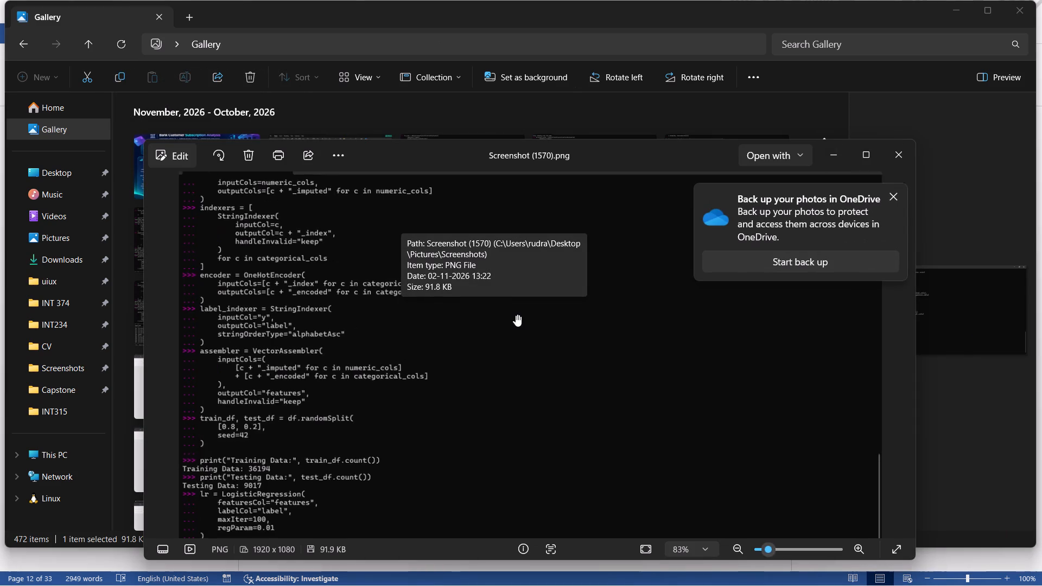
ctrl+scroll(516, 315, down, 3)
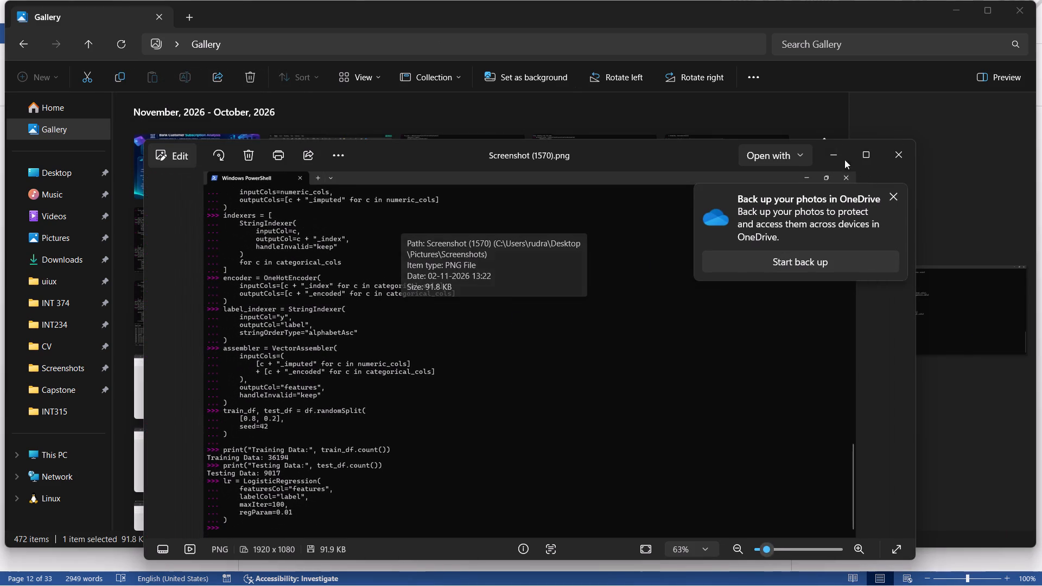
click(895, 161)
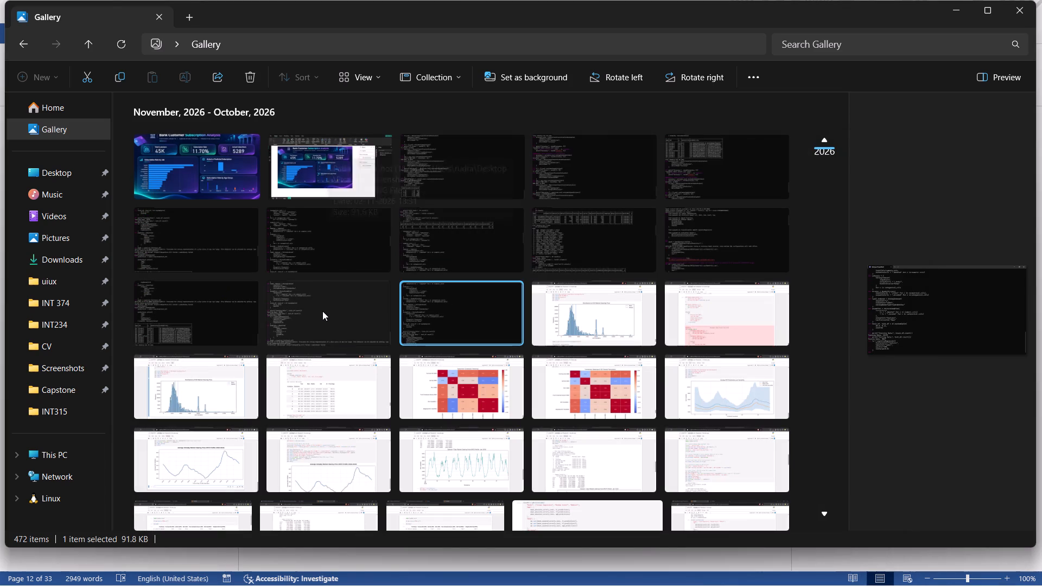
double_click(322, 311)
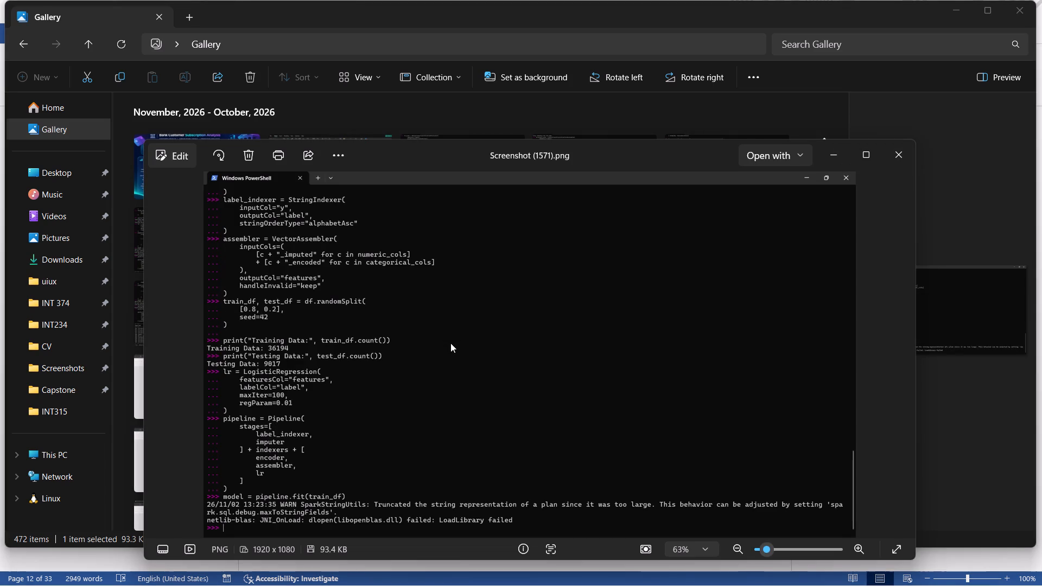
click(904, 156)
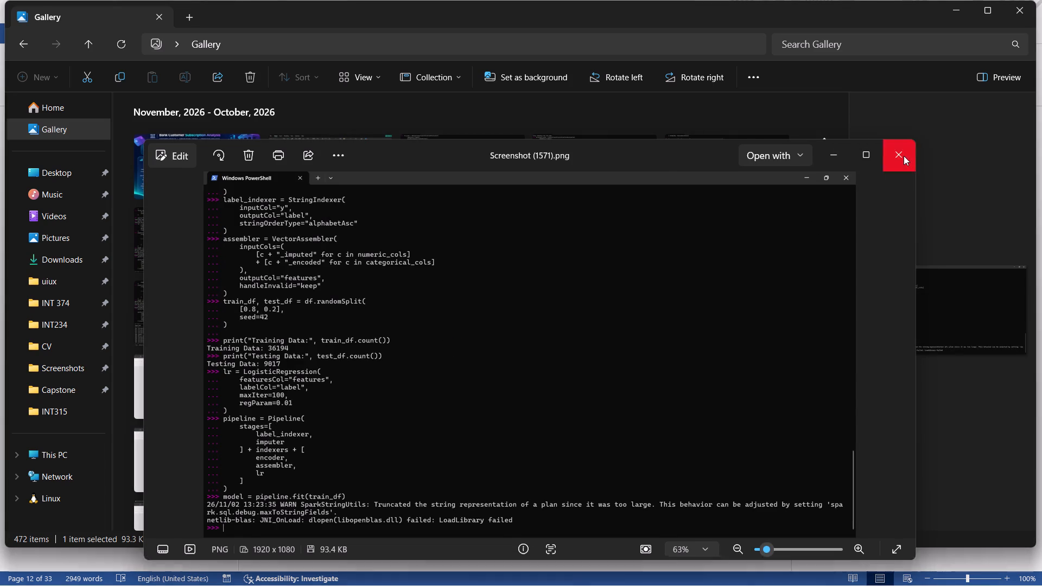
double_click(208, 310)
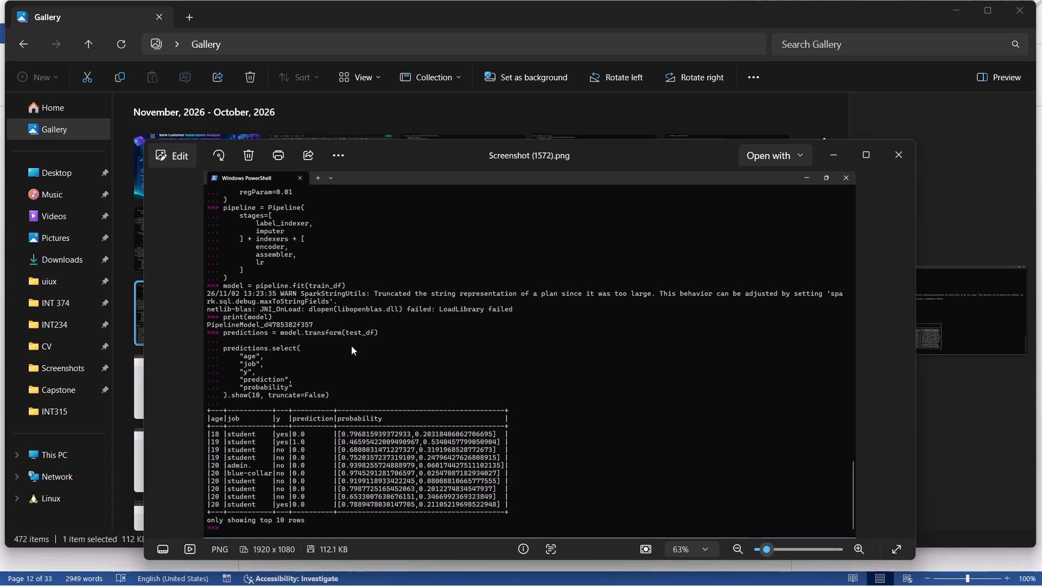
click(897, 151)
Examine Screenshots (1578), (1579), (1576), (1577) and (1573) in the Gallery to identify which PowerShell capture starts the execution sequence.
double_click(725, 177)
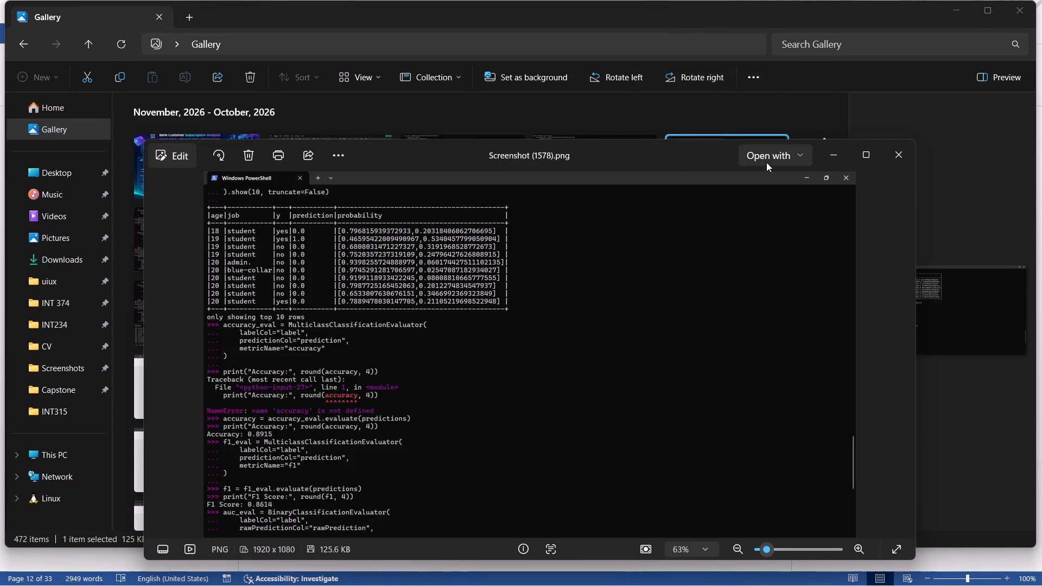
click(899, 150)
double_click(595, 179)
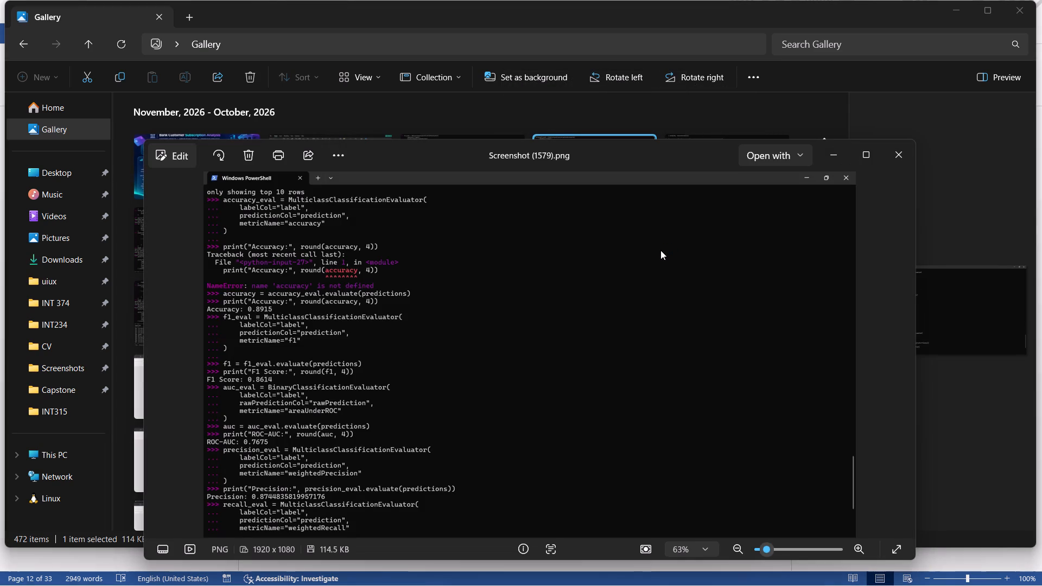
click(897, 153)
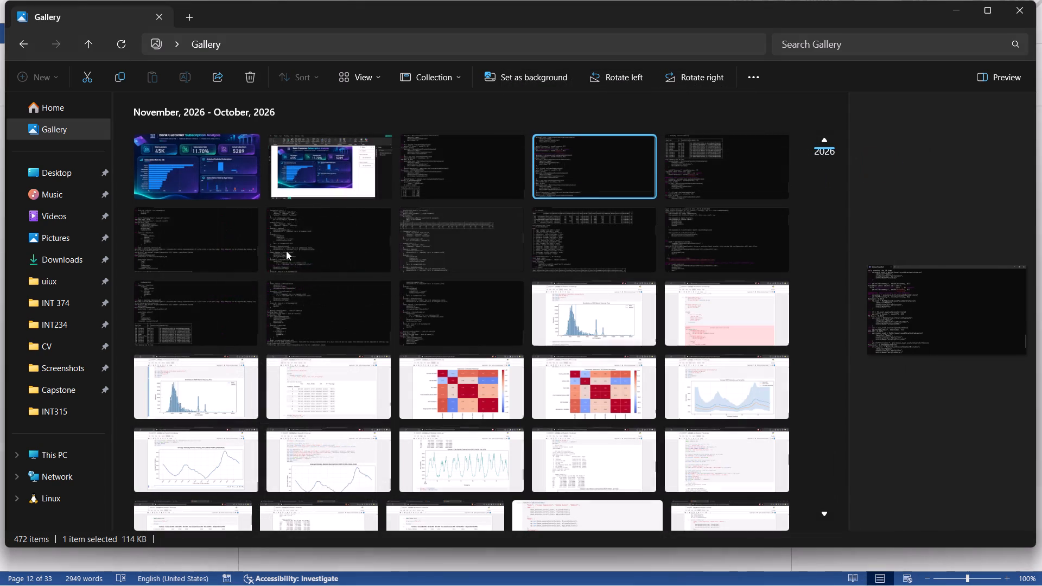
double_click(302, 251)
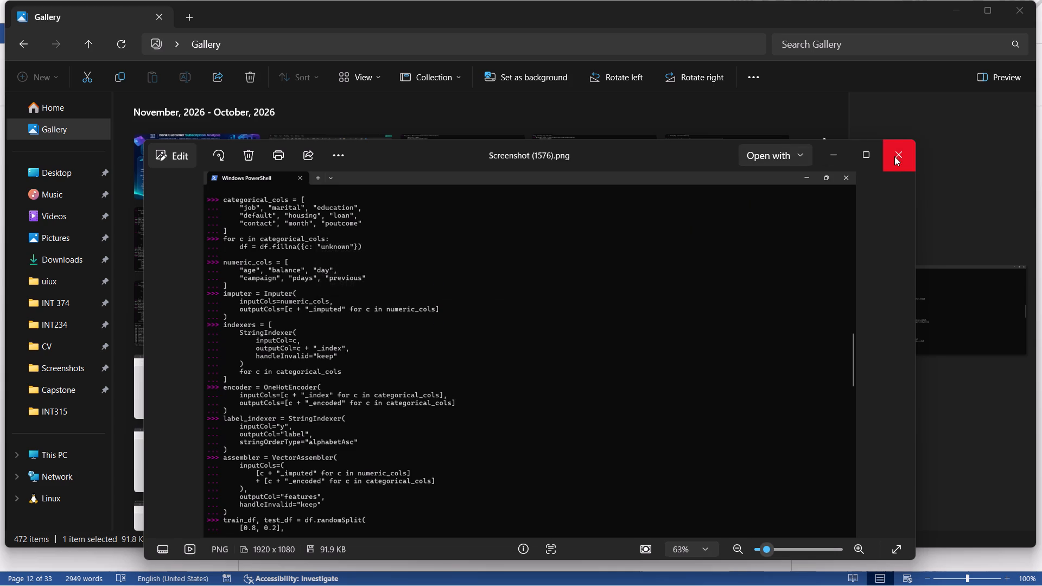
click(907, 156)
double_click(187, 244)
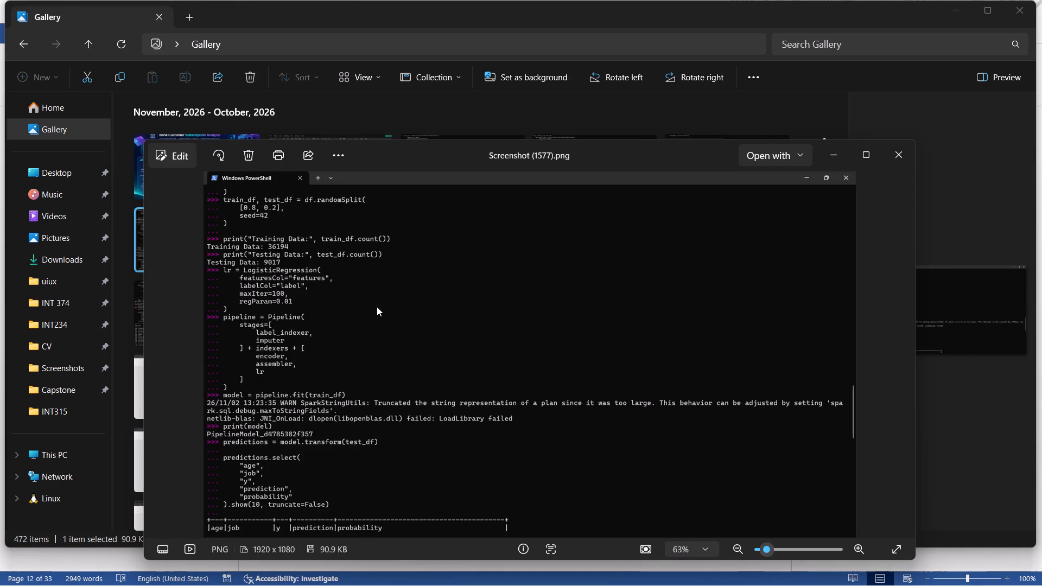
click(904, 148)
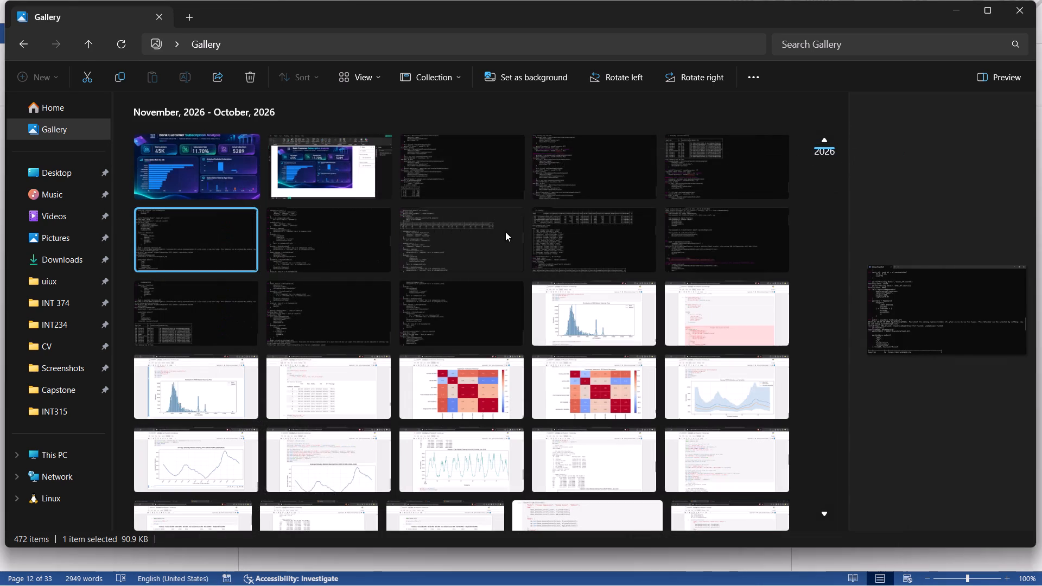
double_click(673, 223)
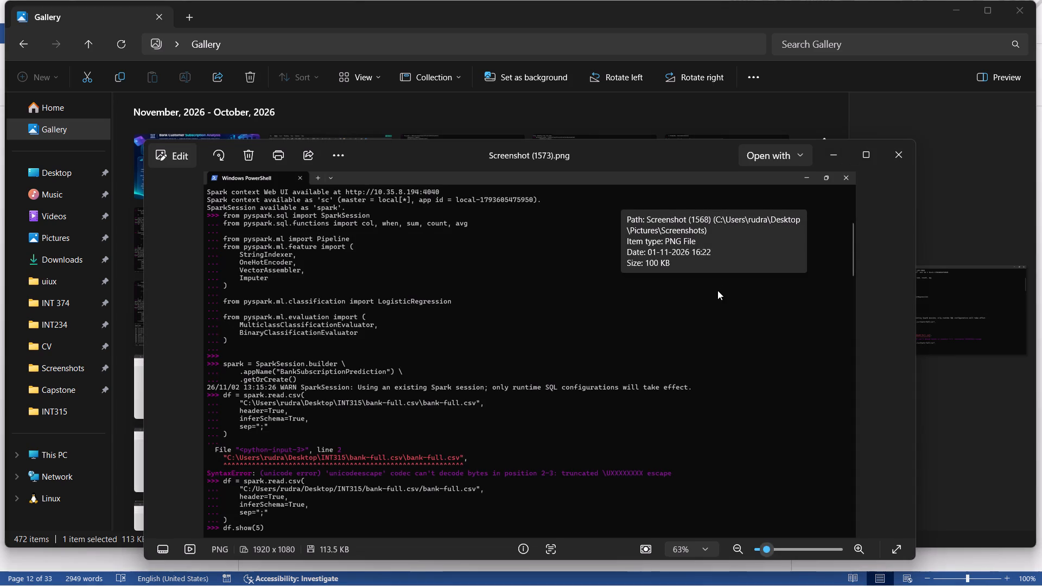
click(894, 144)
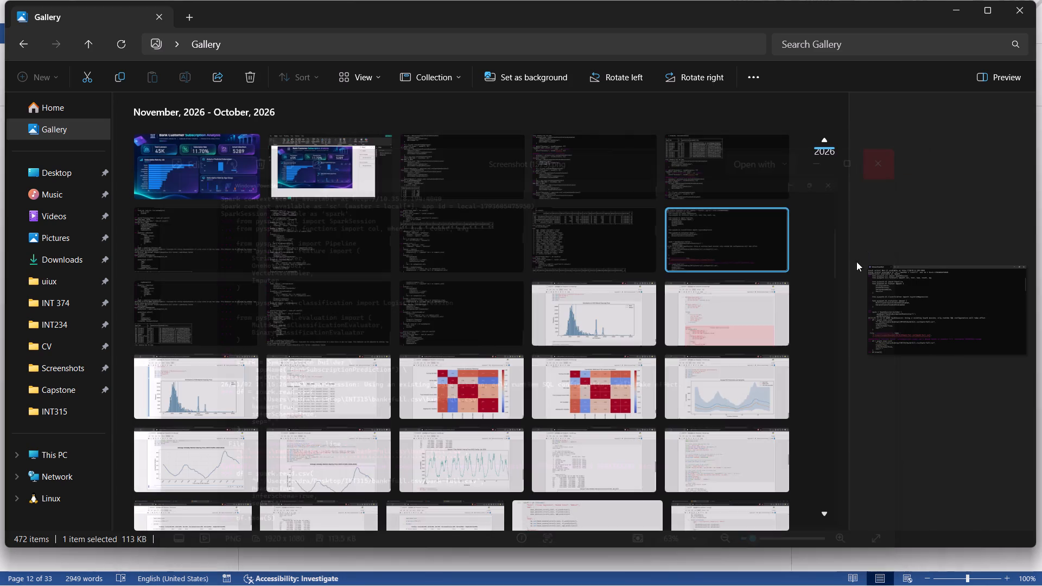
double_click(719, 227)
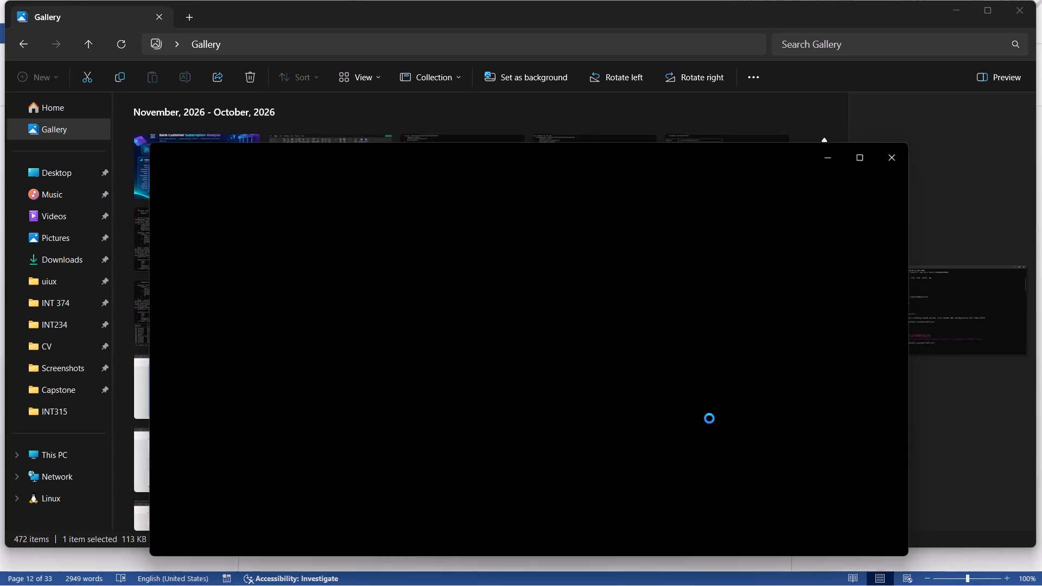
click(904, 151)
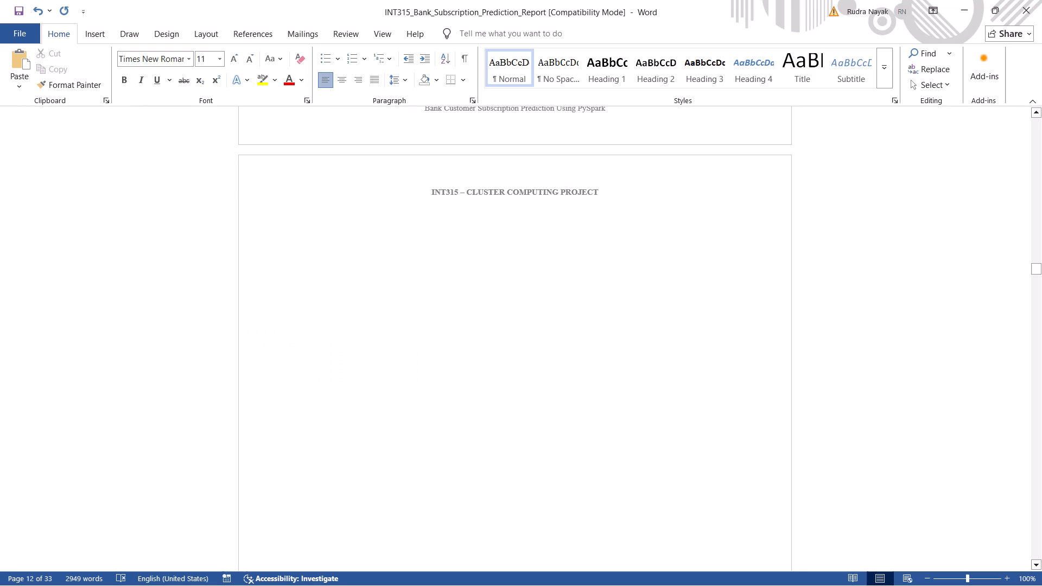
In Word, insert Screenshot (1573) from the device's Gallery on the empty section 9 page.
click(96, 31)
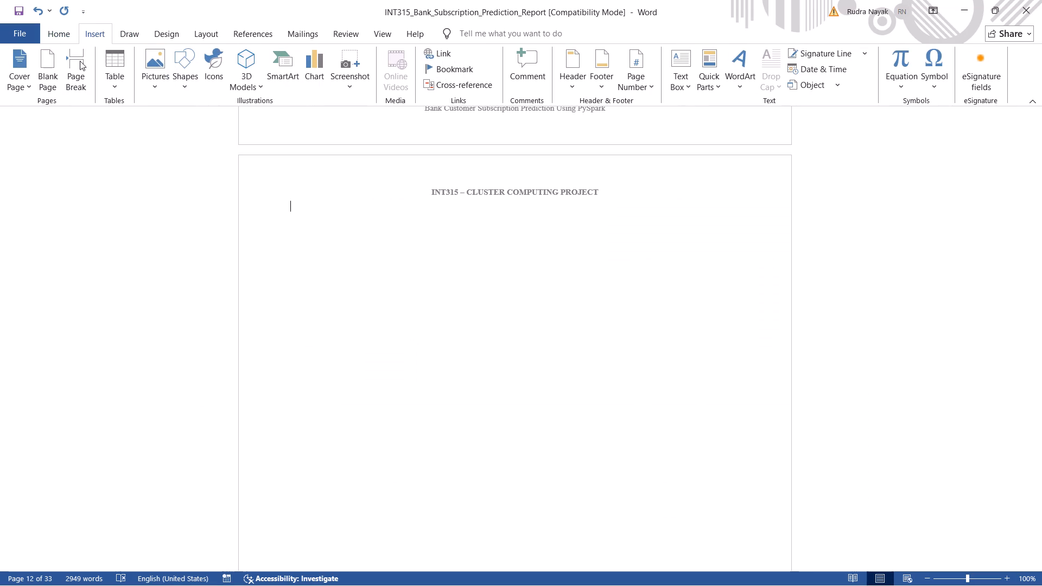
click(156, 77)
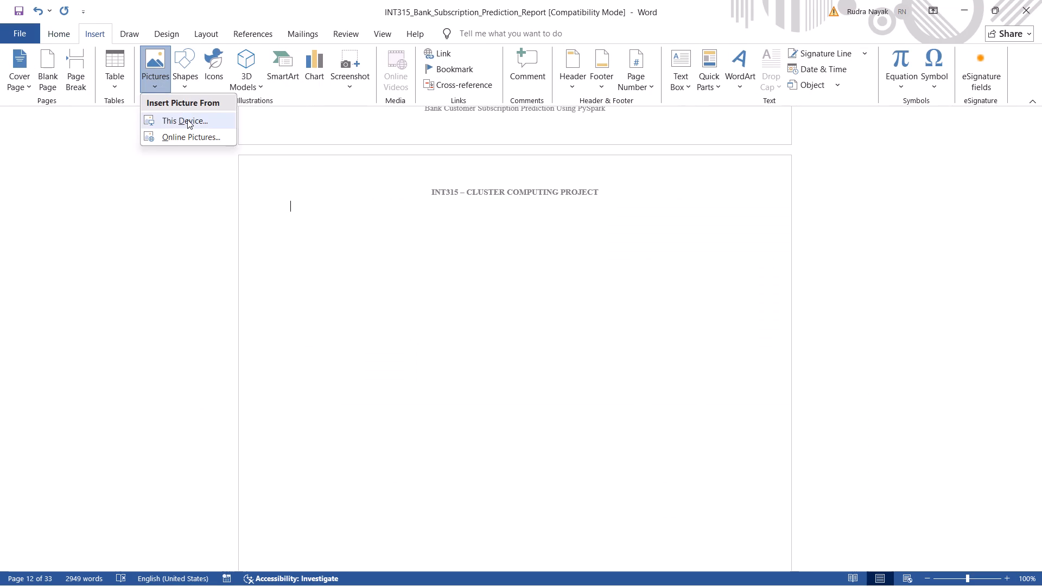
click(187, 119)
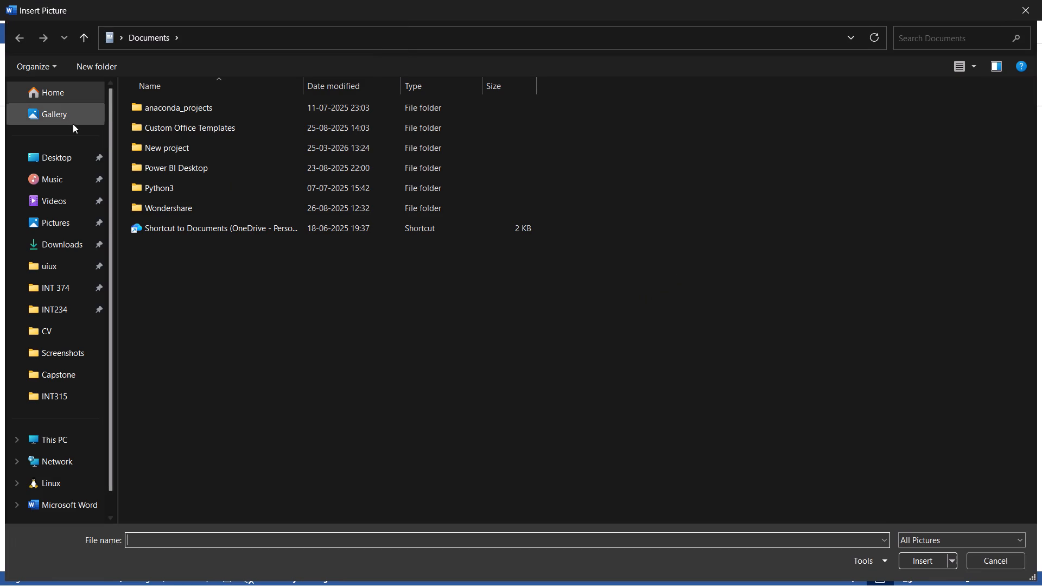
click(65, 119)
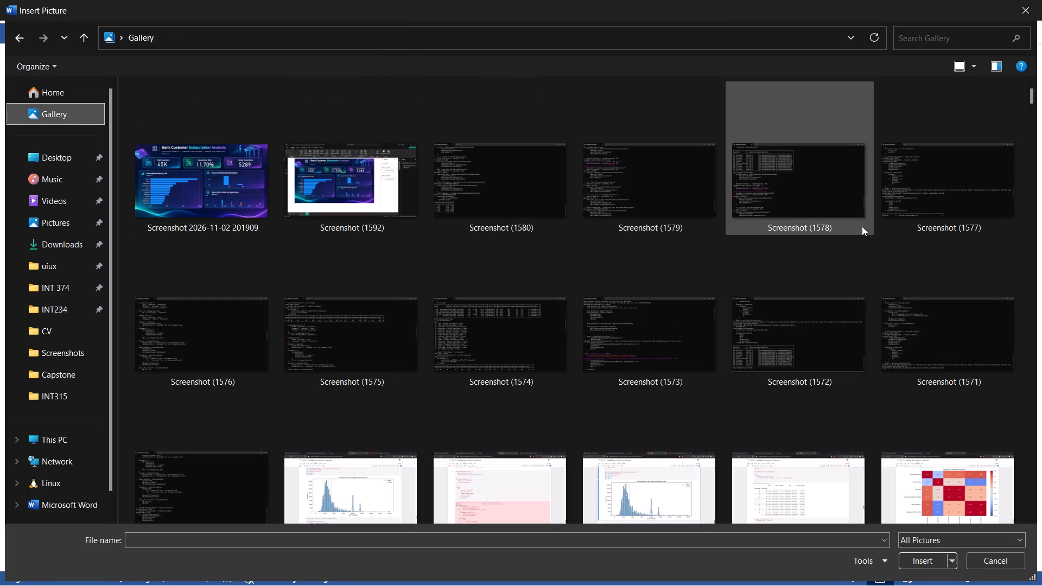
double_click(658, 323)
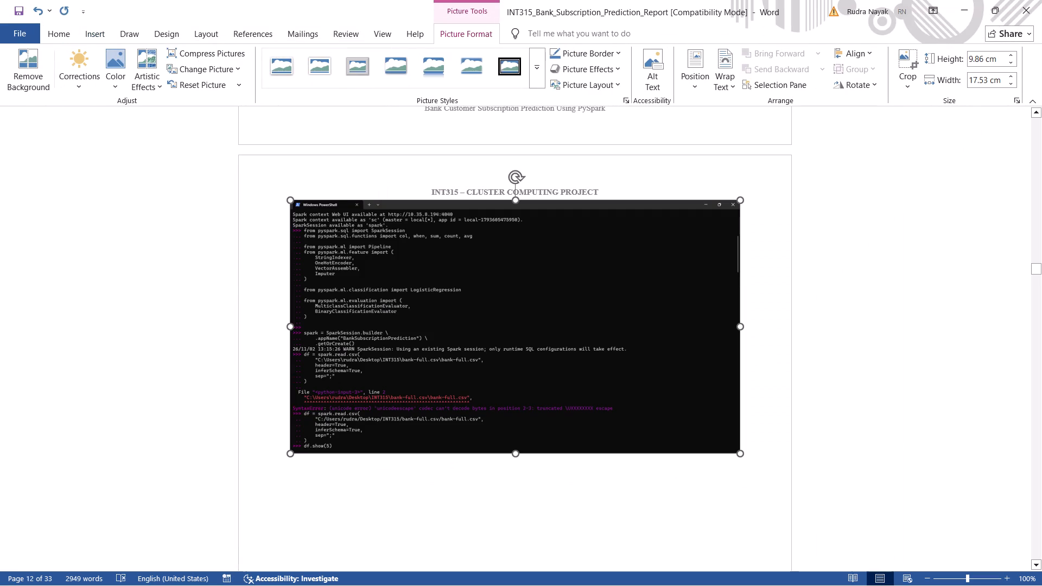
click(473, 479)
click(552, 323)
click(392, 332)
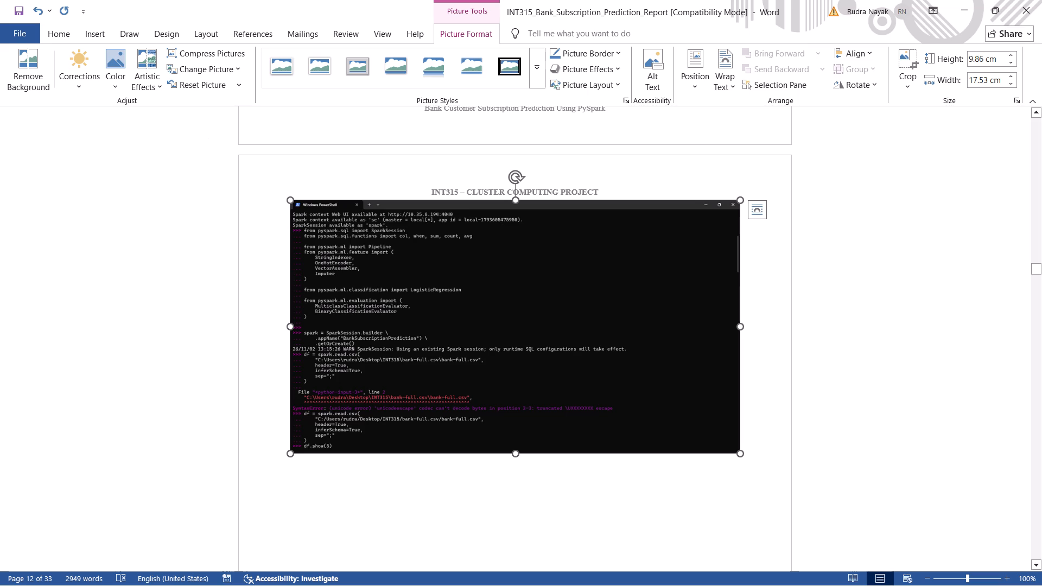
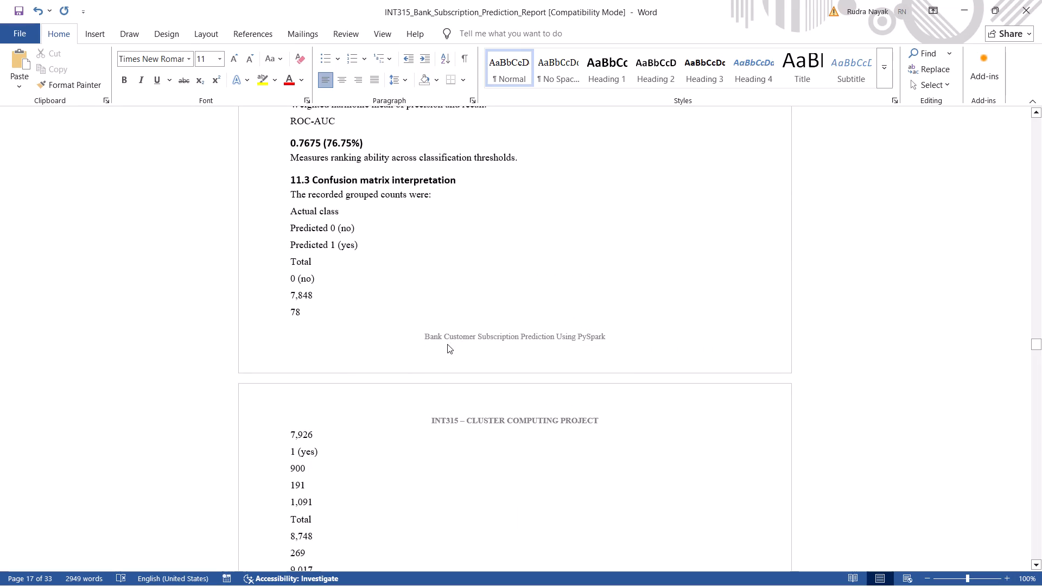
scroll(447, 344, down, 3)
scroll(447, 344, up, 5)
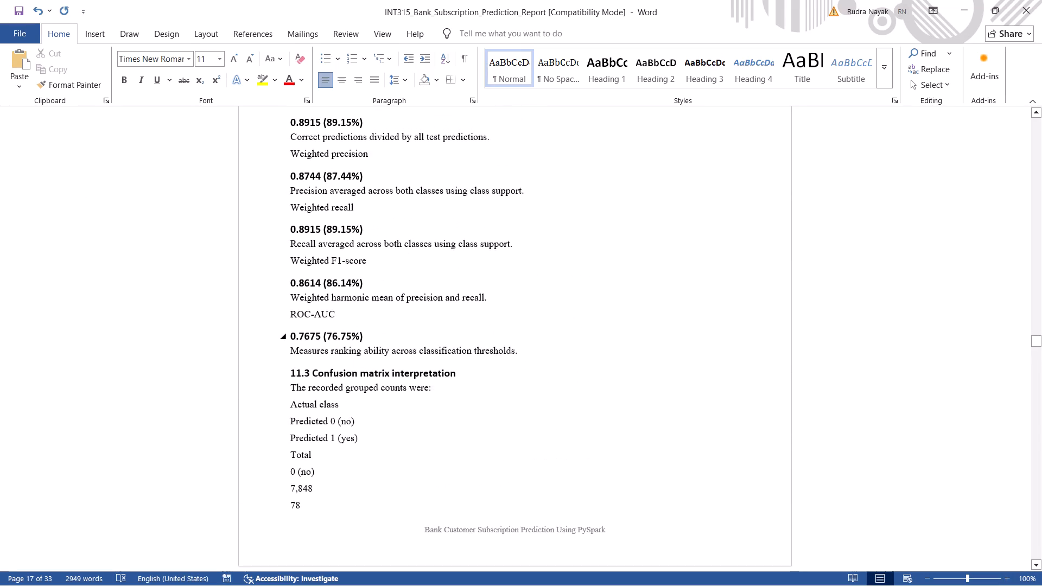
scroll(447, 344, up, 5)
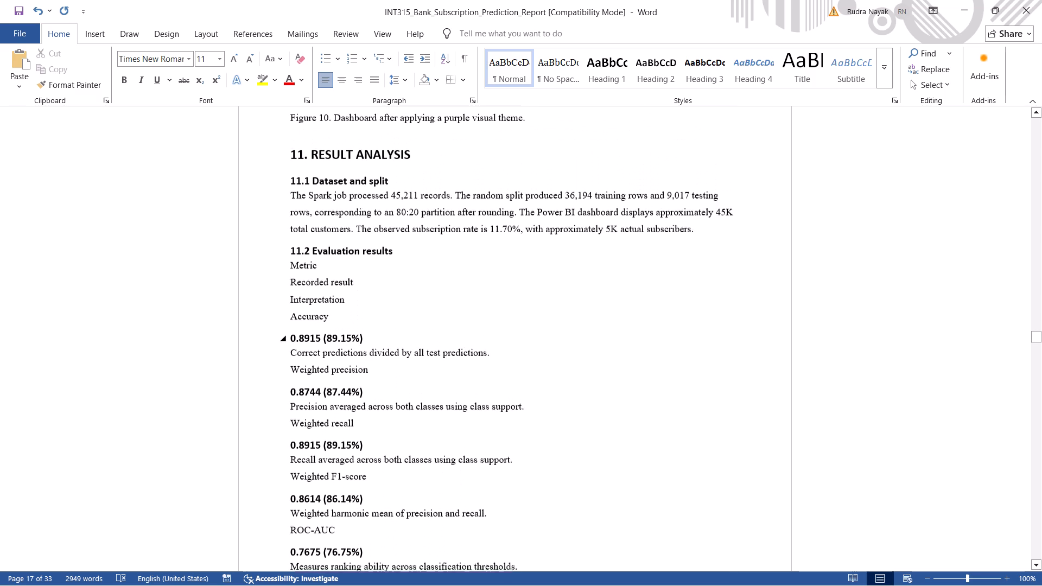
scroll(447, 344, up, 2)
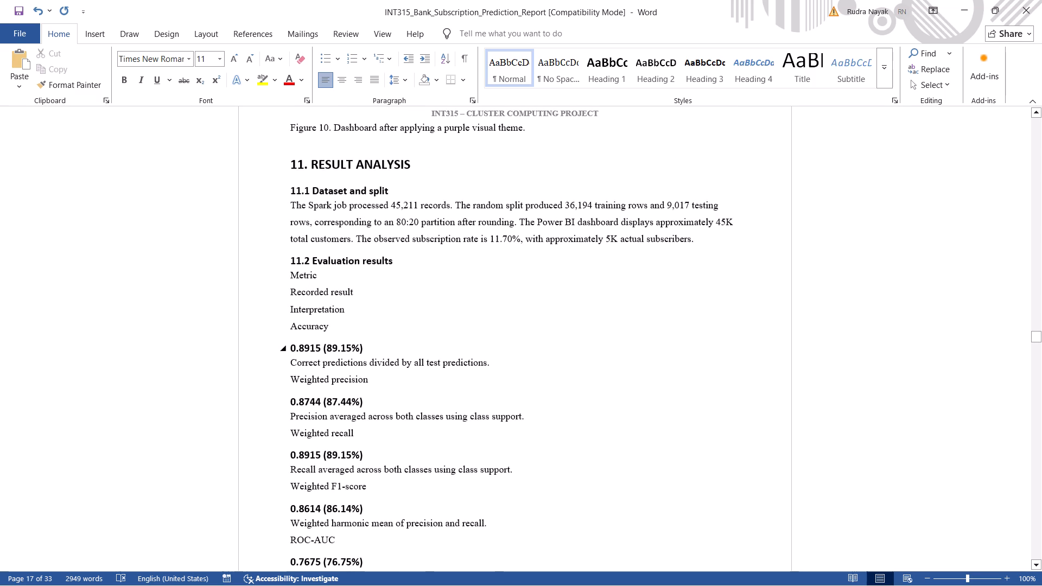
Copy the Bank Customer Subscription Analysis dashboard screenshot from File Explorer's Gallery and paste it below the Figure 9 caption in section 10.
scroll(447, 344, up, 4)
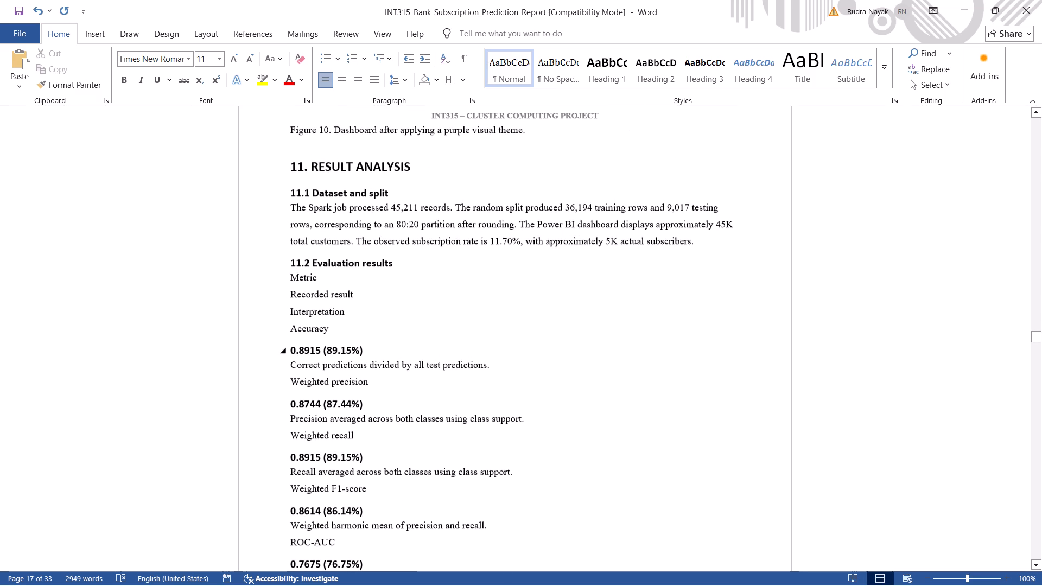
scroll(447, 344, up, 1)
scroll(447, 344, down, 1)
scroll(447, 344, up, 1)
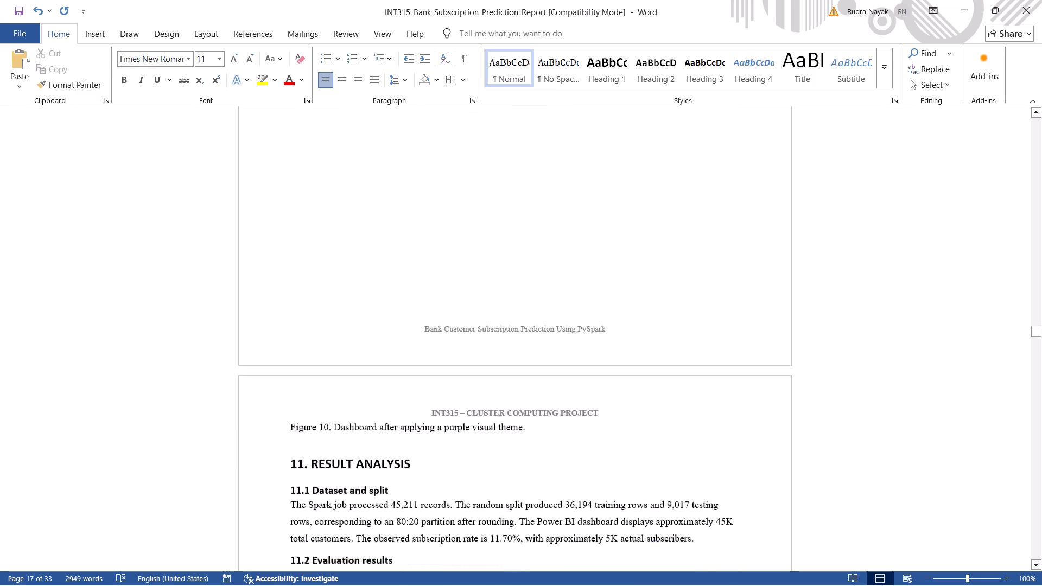
scroll(447, 344, up, 4)
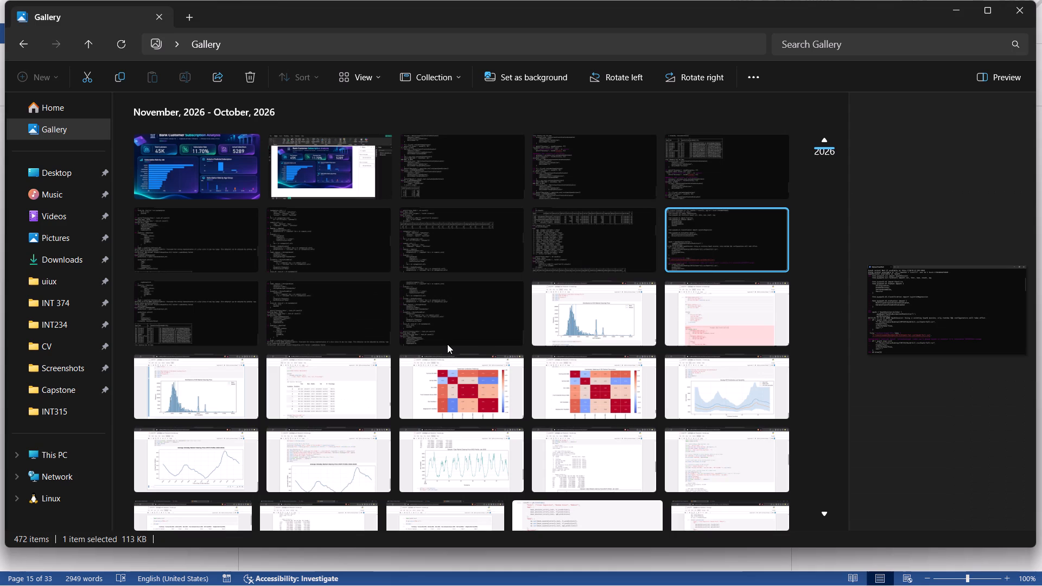
right_click(236, 160)
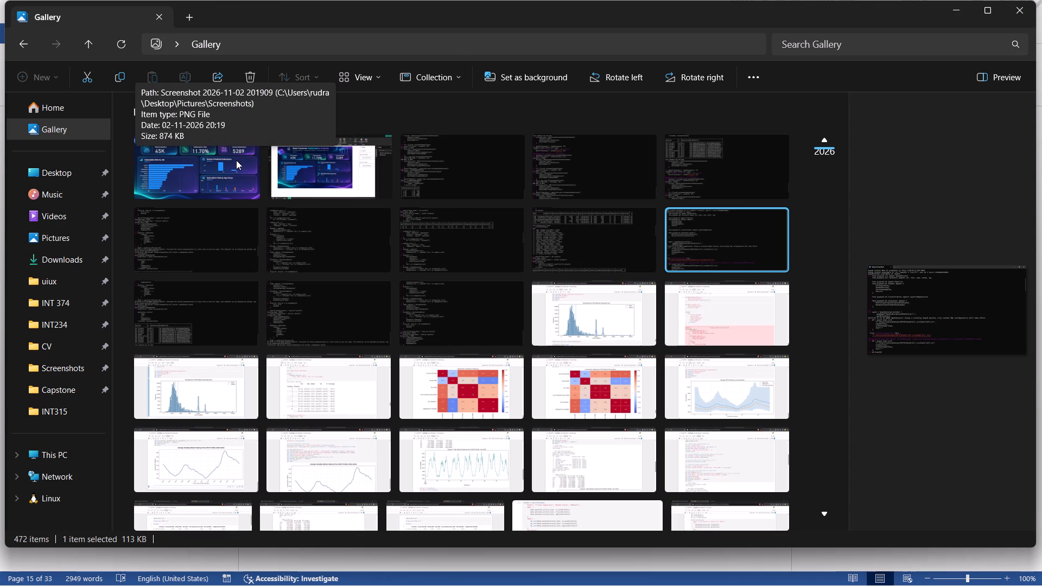
click(212, 167)
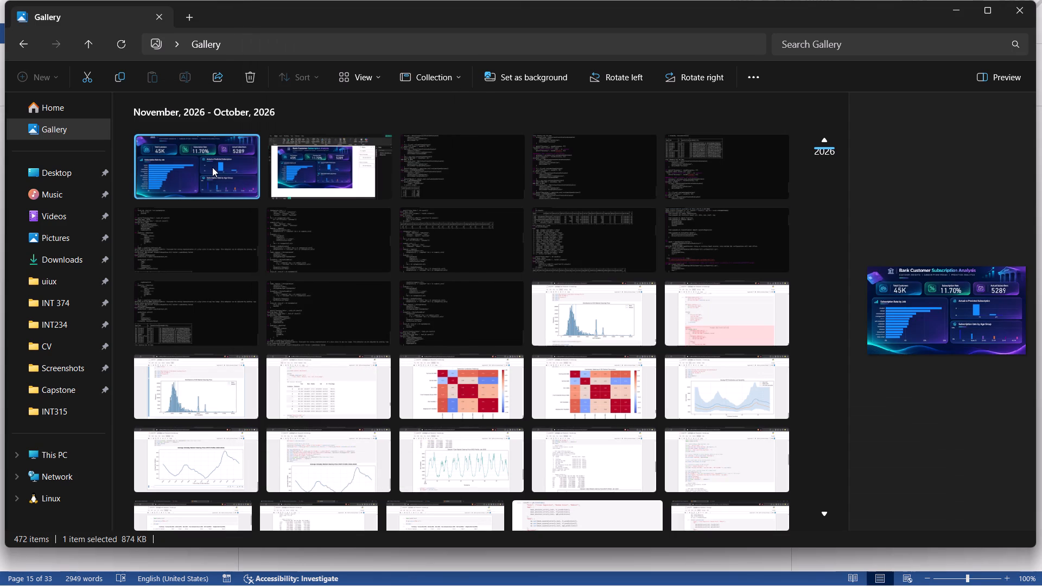
key(ctrl+c)
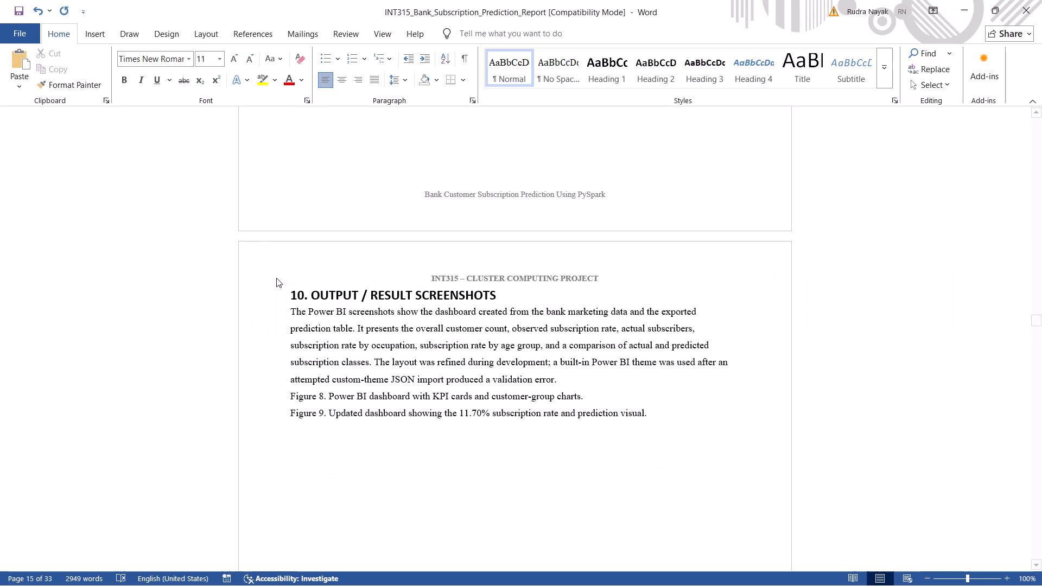
click(325, 448)
key(ctrl+v)
Delete the Figure 8 and Figure 9 caption lines above the dashboard image in section 10.
scroll(468, 378, down, 1)
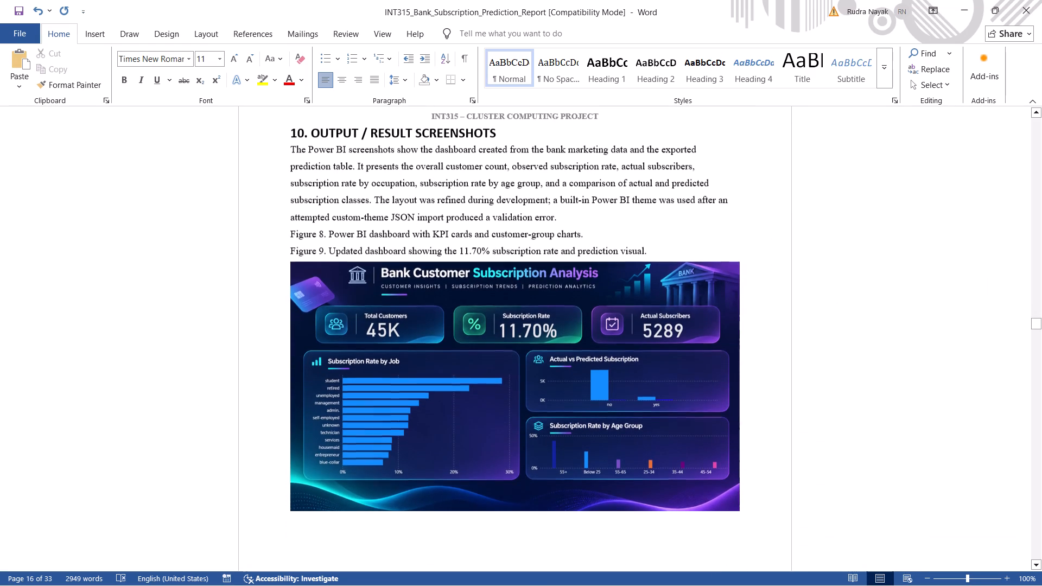
scroll(468, 378, down, 3)
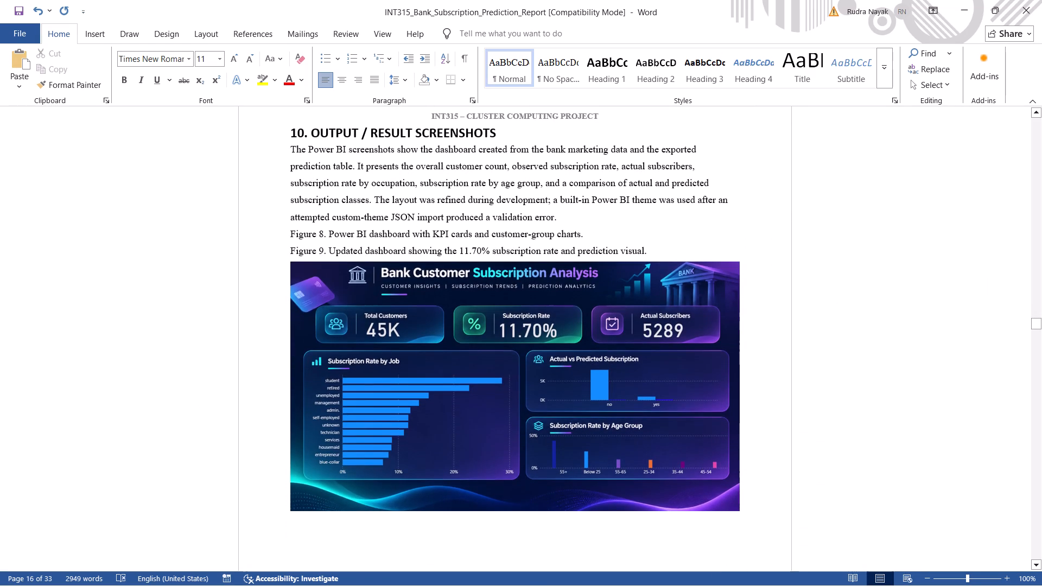
drag(649, 247, 290, 231)
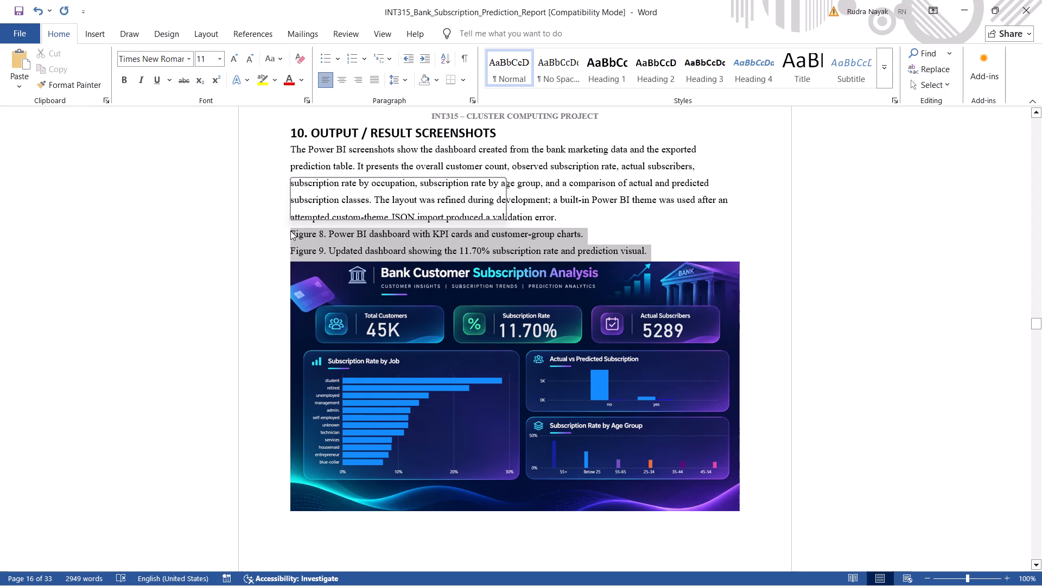
key(BackSpace)
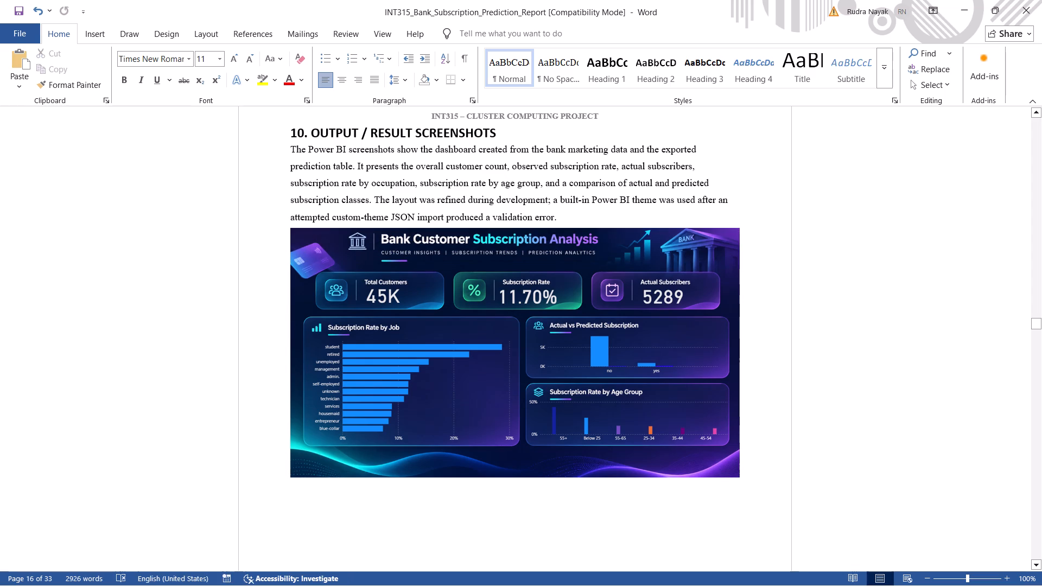
Add a blank line between the section 10 paragraph and the dashboard image.
click(569, 221)
key(Return)
click(780, 262)
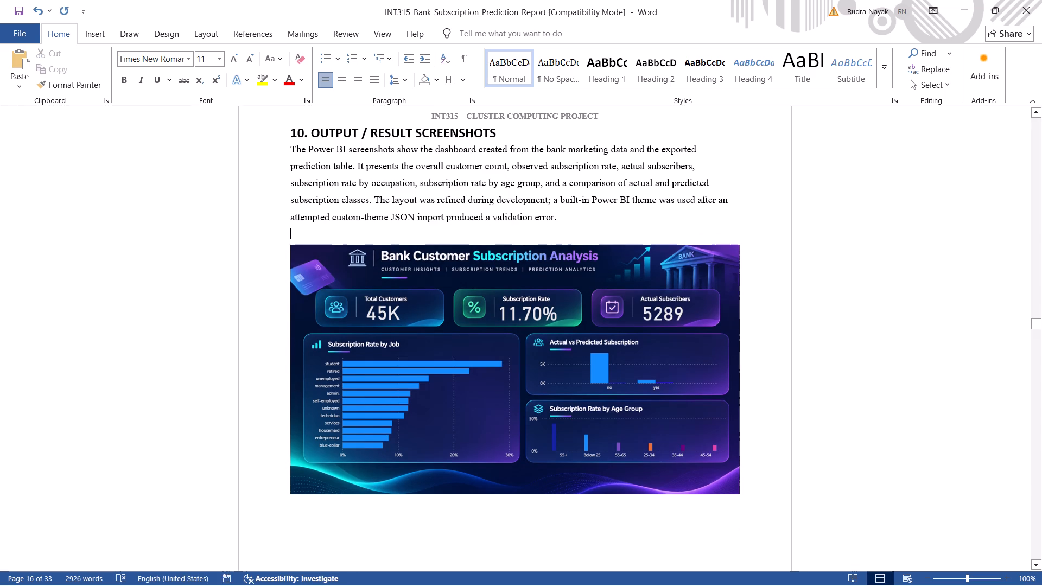
Shorten the section 10 heading to "10. OUTPUT" by deleting "/ RESULT SCREENSHOTS".
scroll(780, 262, up, 5)
scroll(780, 262, down, 3)
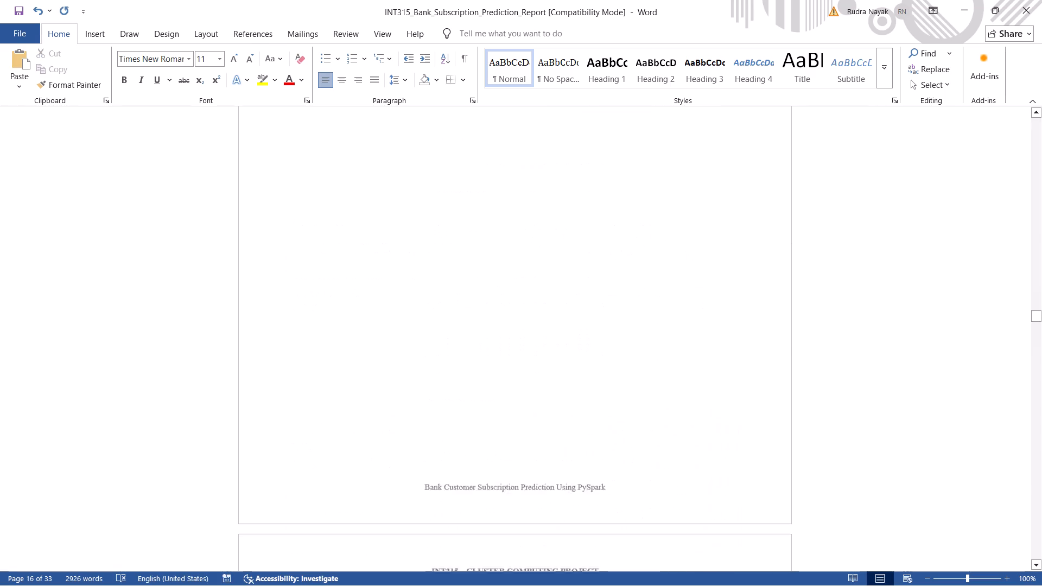
drag(498, 346, 455, 347)
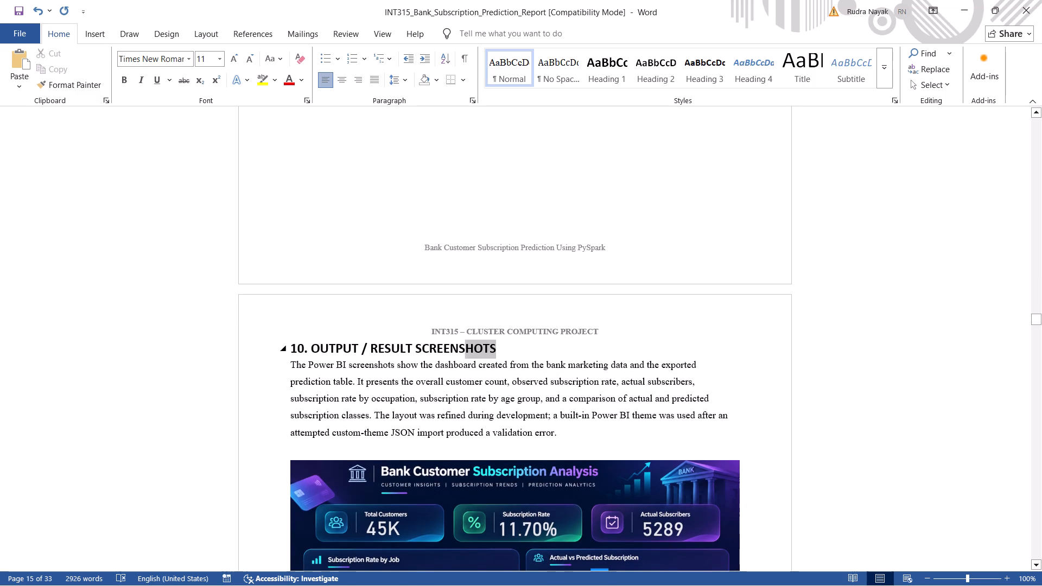
drag(455, 347, 366, 347)
key(BackSpace)
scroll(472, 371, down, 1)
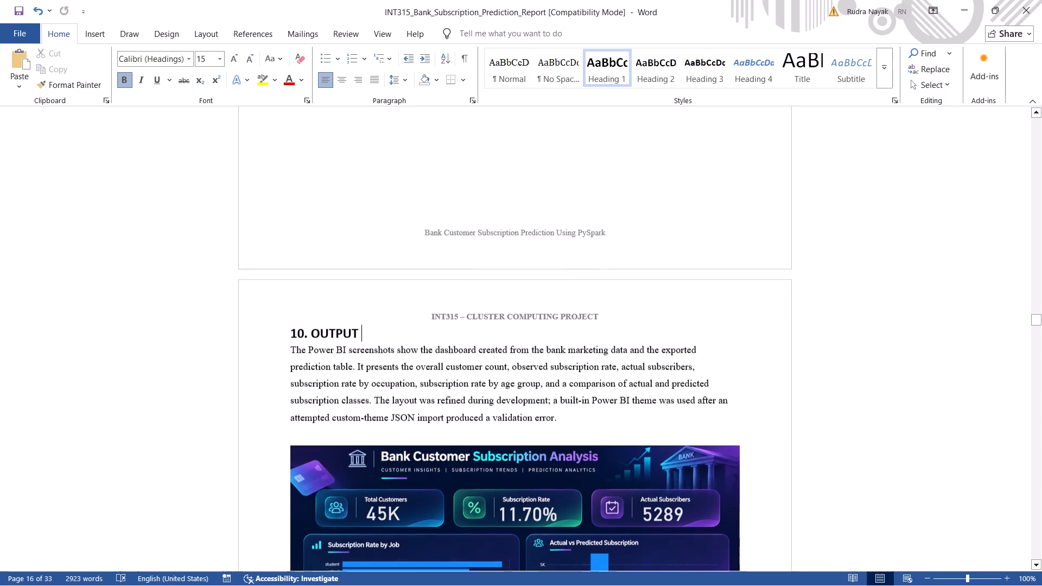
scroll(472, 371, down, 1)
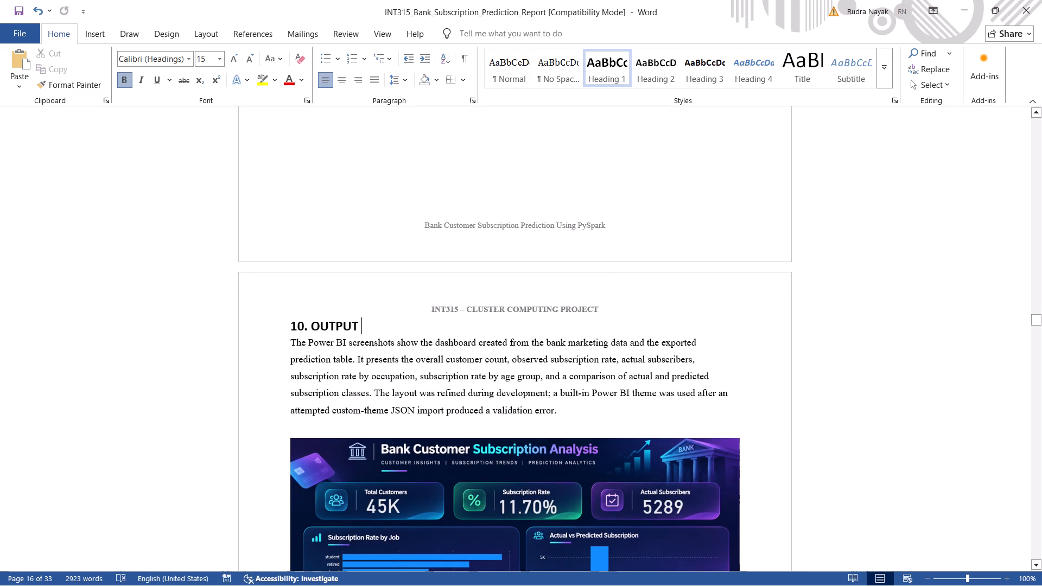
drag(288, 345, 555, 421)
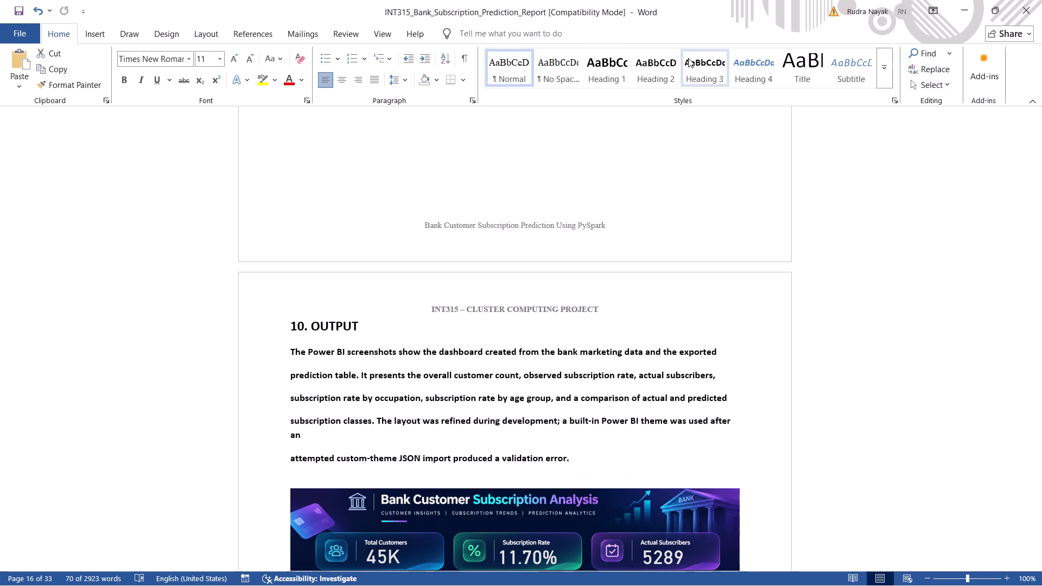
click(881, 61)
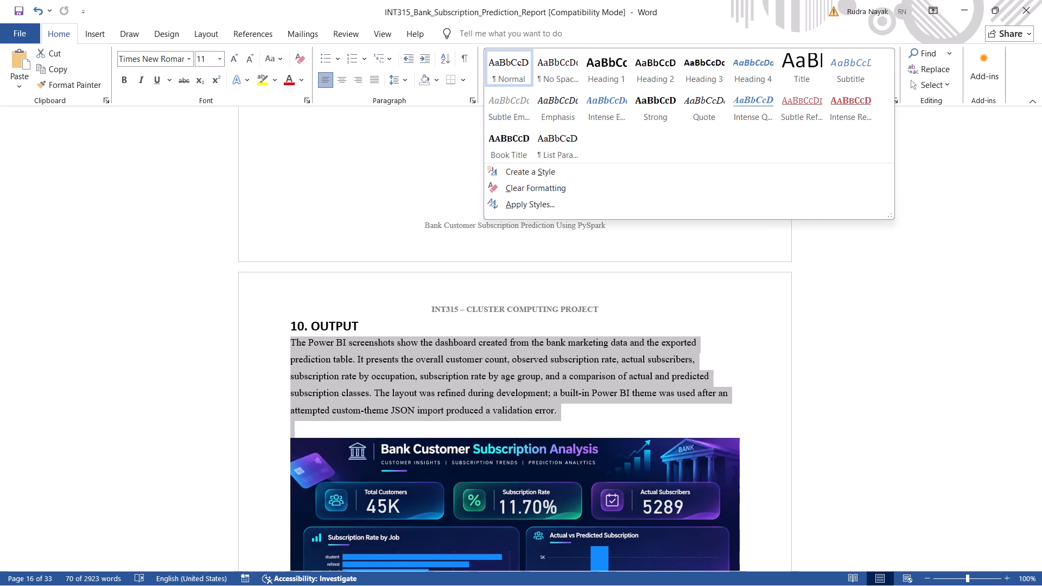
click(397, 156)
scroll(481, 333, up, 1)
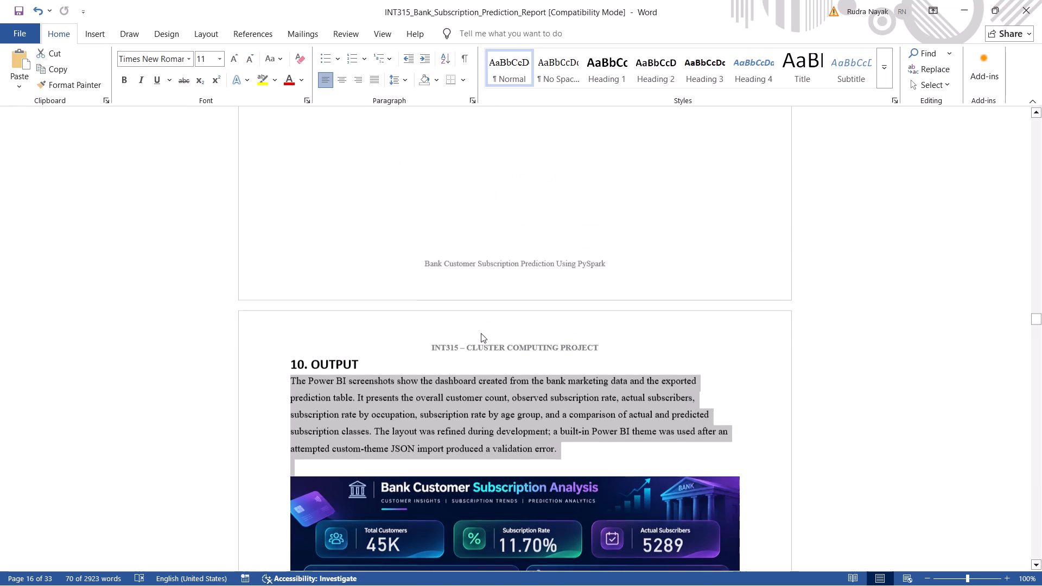
Insert a blank line above the "10. OUTPUT" heading.
click(610, 367)
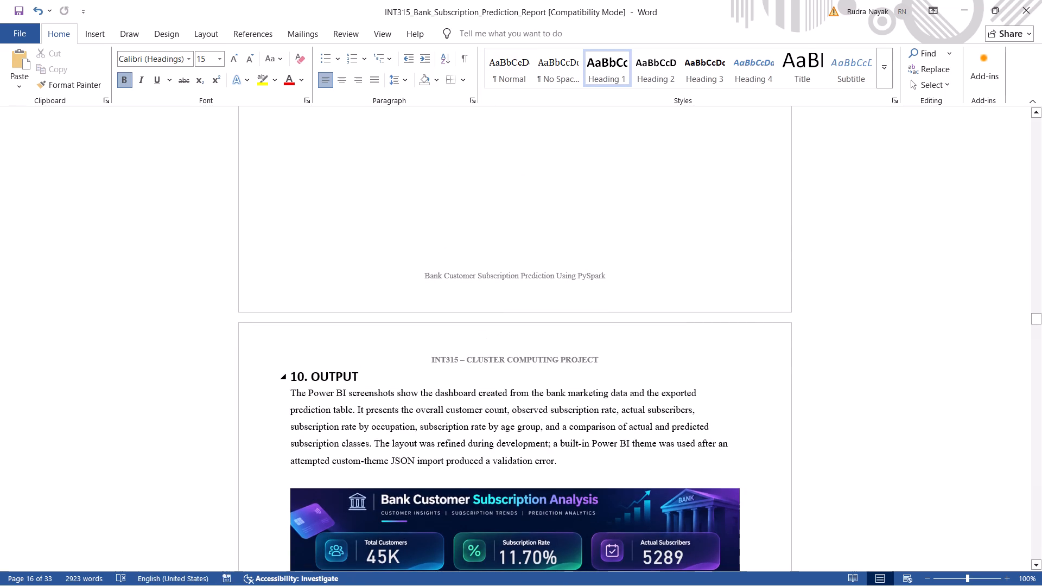
click(294, 375)
key(Return)
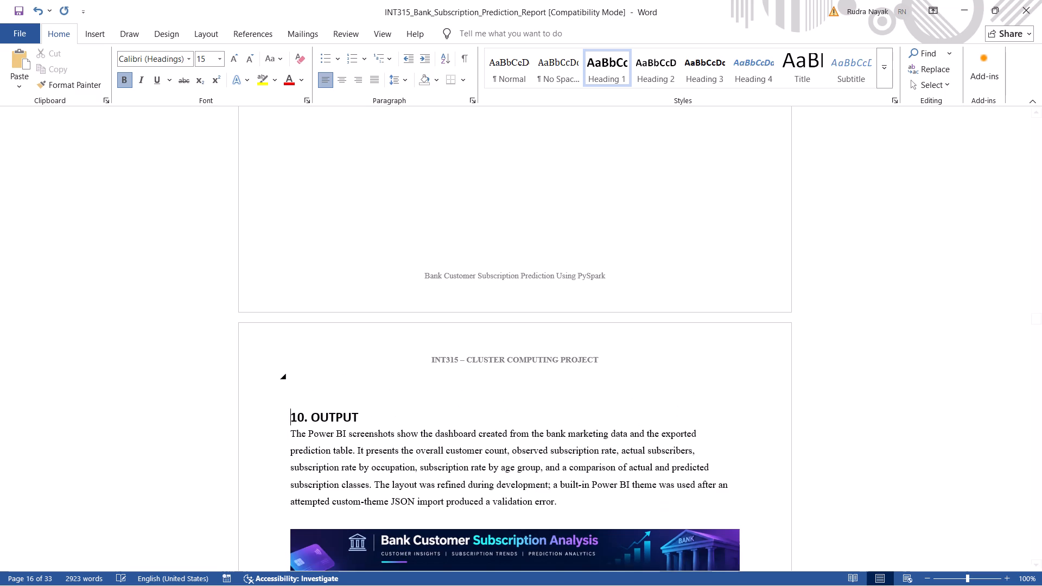
Delete the Figure 10 caption and its leftover line above the "11. RESULT ANALYSIS" heading.
scroll(294, 375, down, 4)
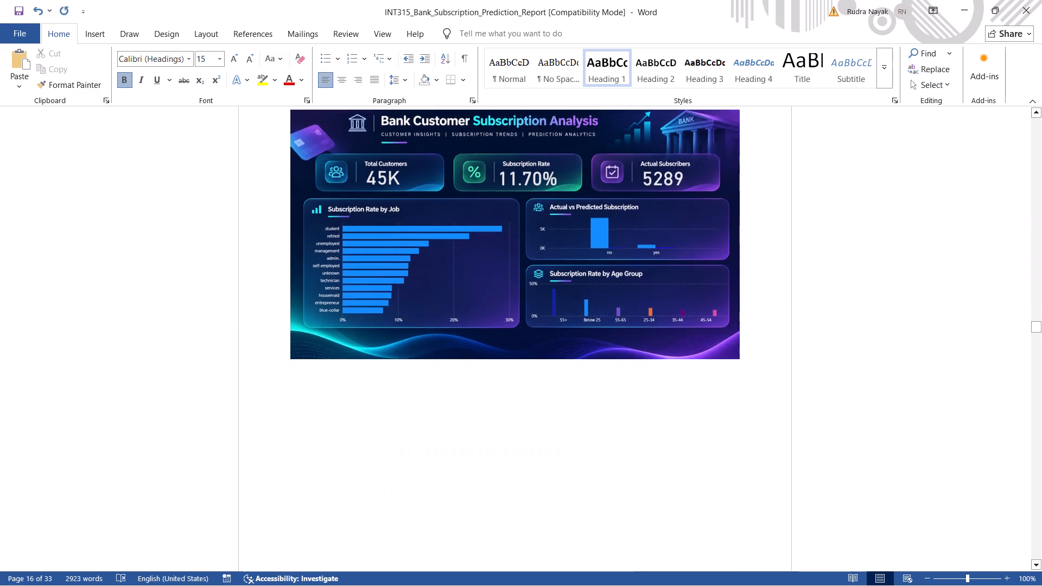
scroll(294, 375, down, 2)
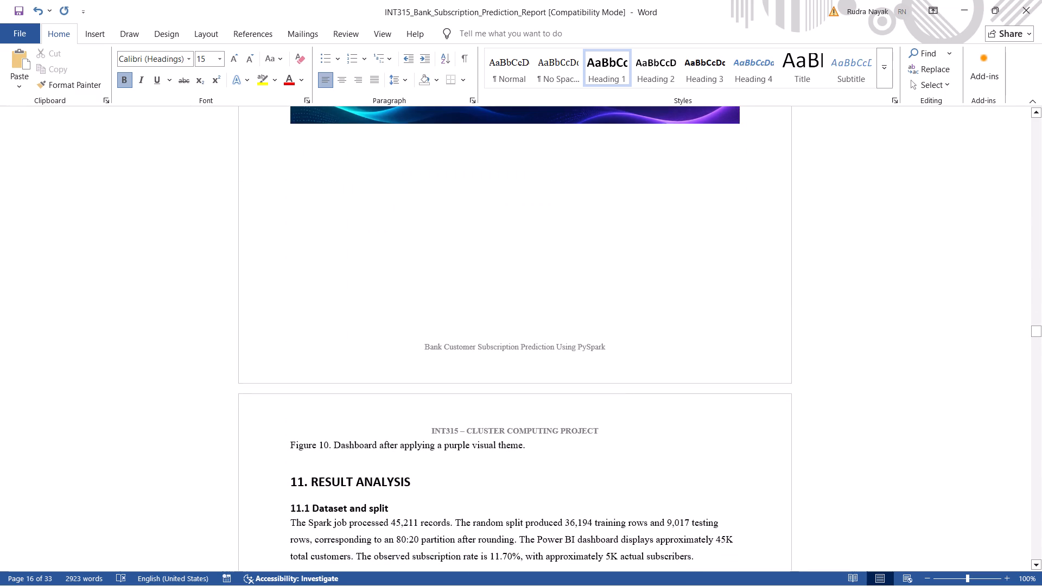
drag(524, 450, 264, 443)
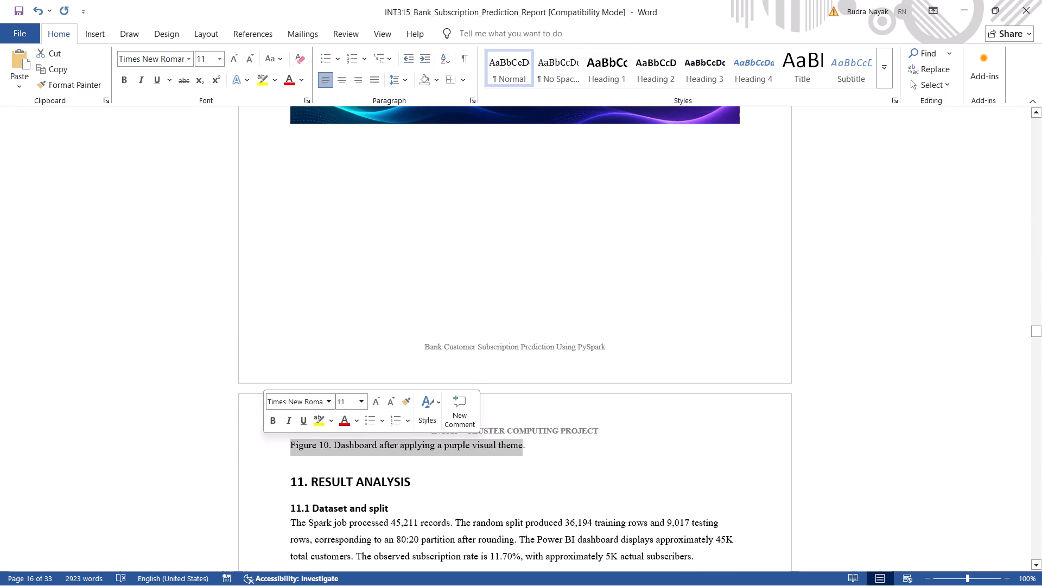
key(BackSpace)
key(BackSpace)
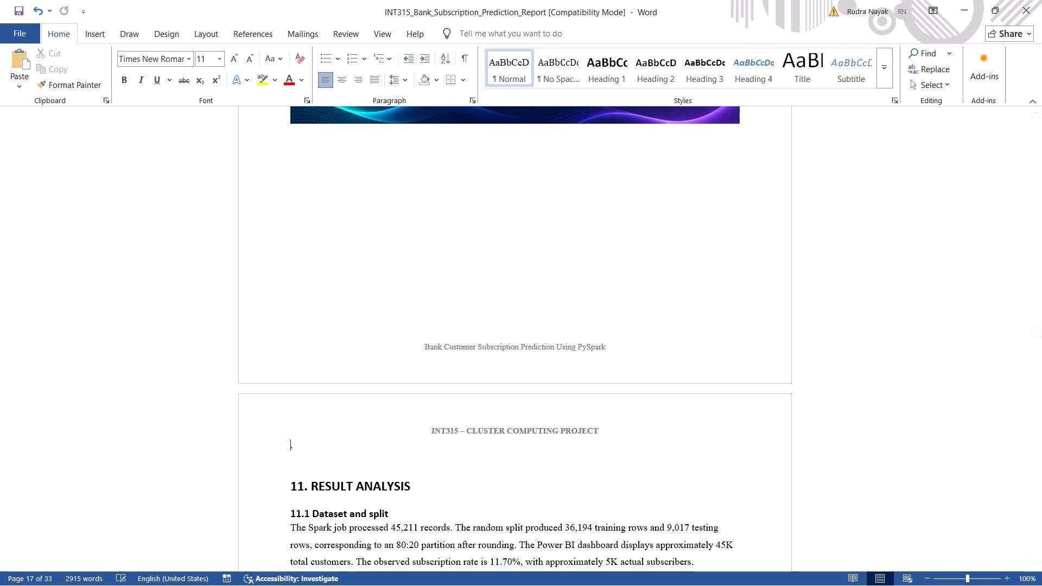
key(Right)
key(BackSpace)
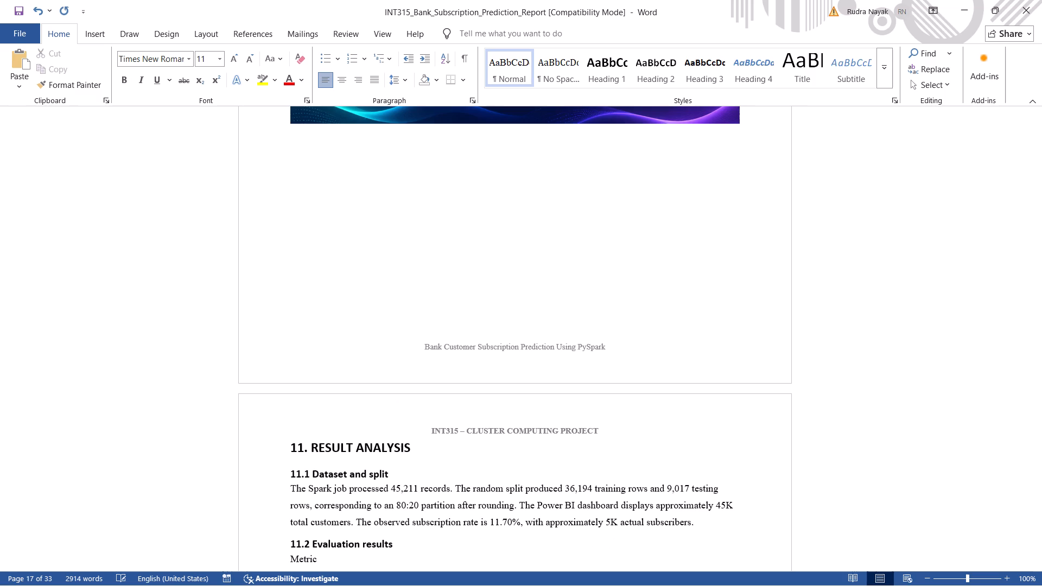
Remove the break before the paragraph starting "The model correctly classified" so it directly follows the confusion matrix counts.
scroll(264, 443, down, 3)
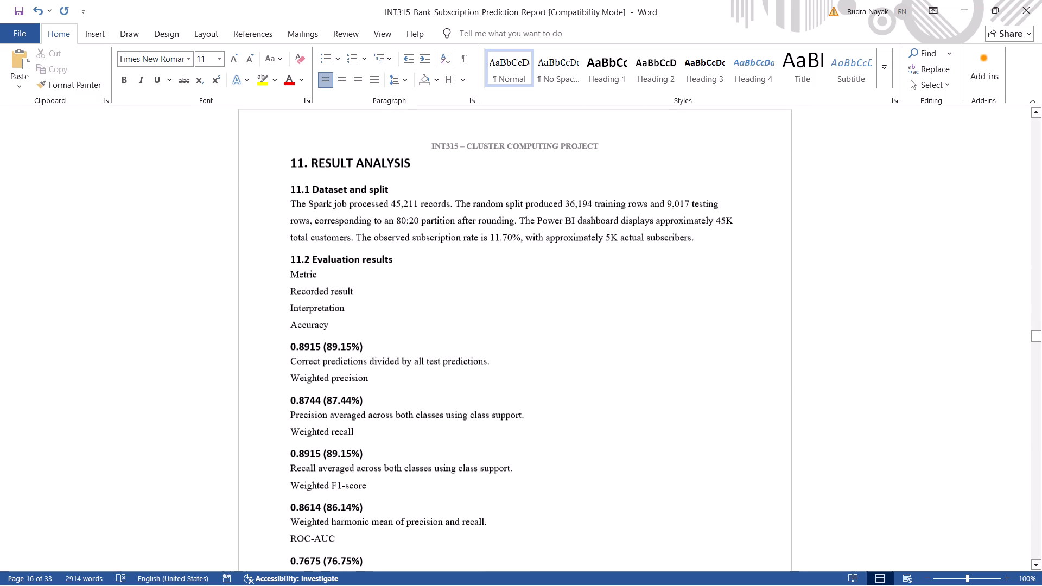
scroll(264, 443, down, 2)
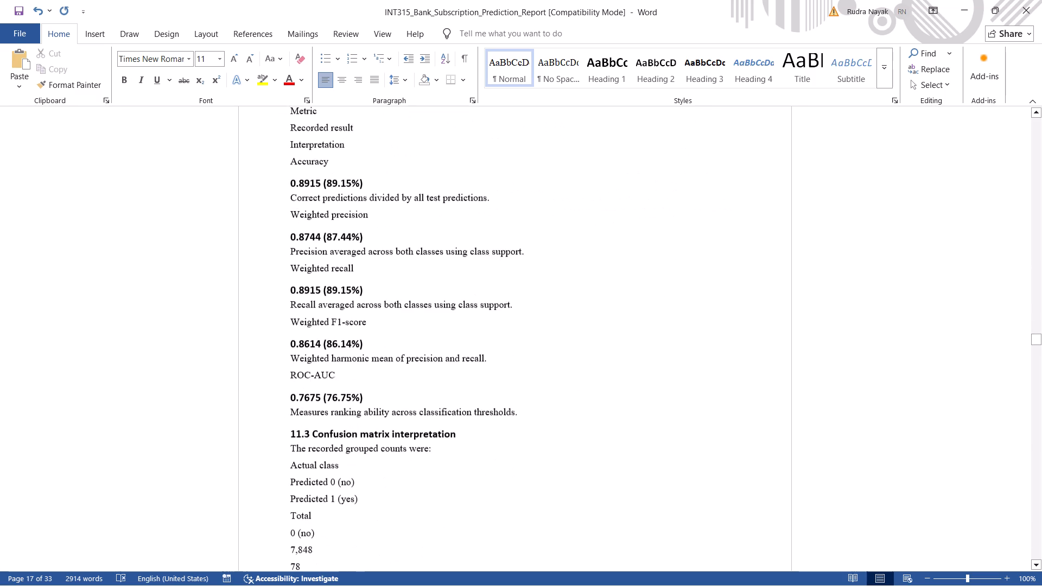
scroll(264, 443, down, 6)
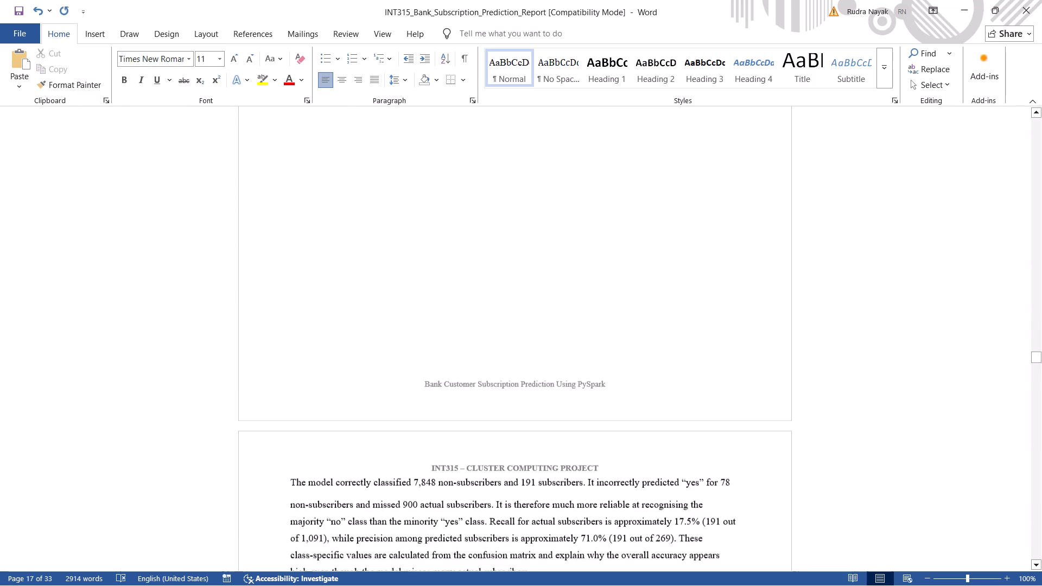
scroll(264, 443, down, 2)
scroll(264, 443, up, 2)
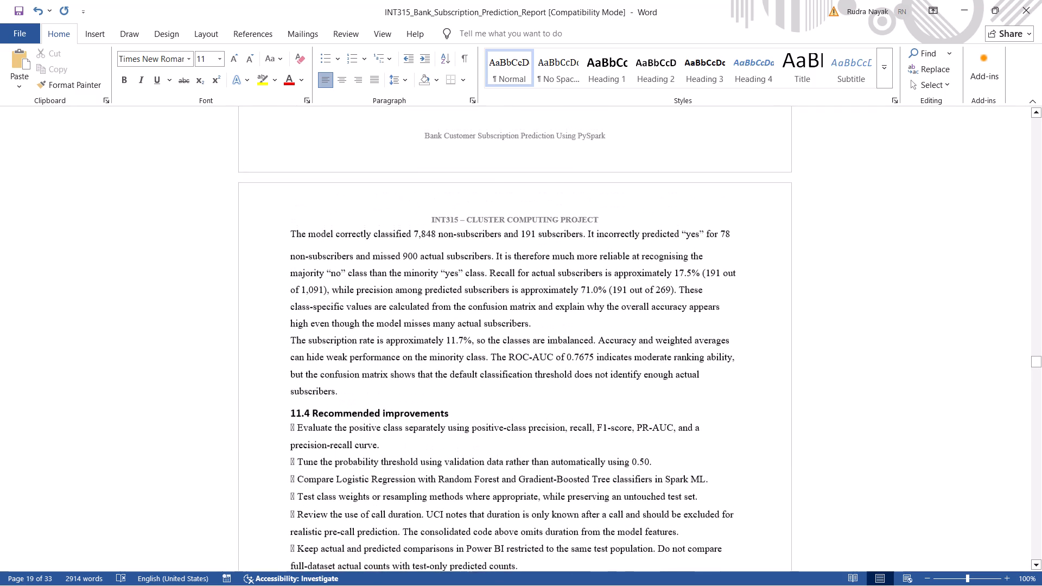
click(290, 232)
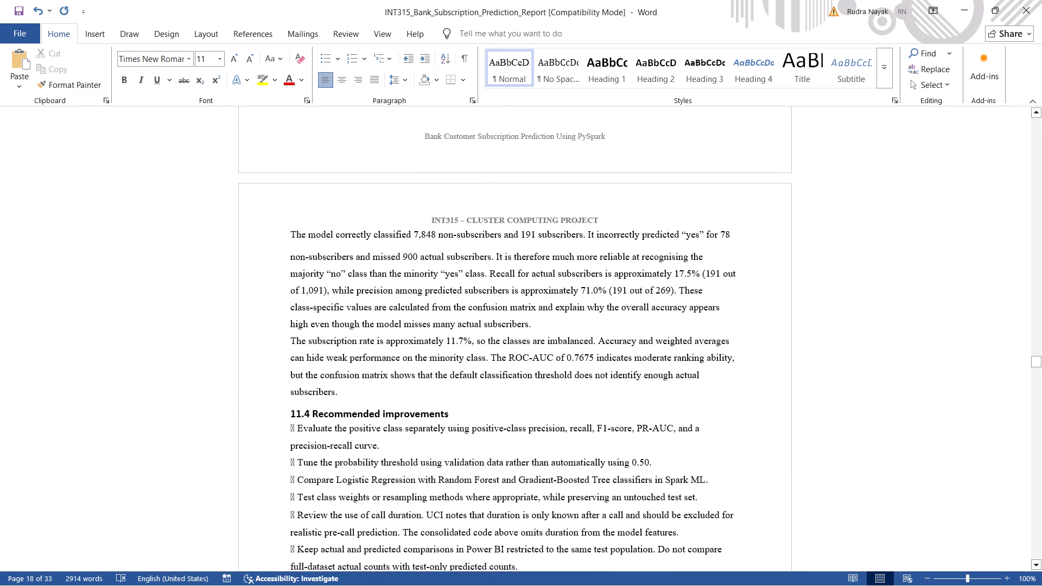
key(BackSpace)
Delete the "11.3 Confusion matrix interpretation" heading and the grouped counts under it, down to 9,017.
scroll(290, 232, up, 1)
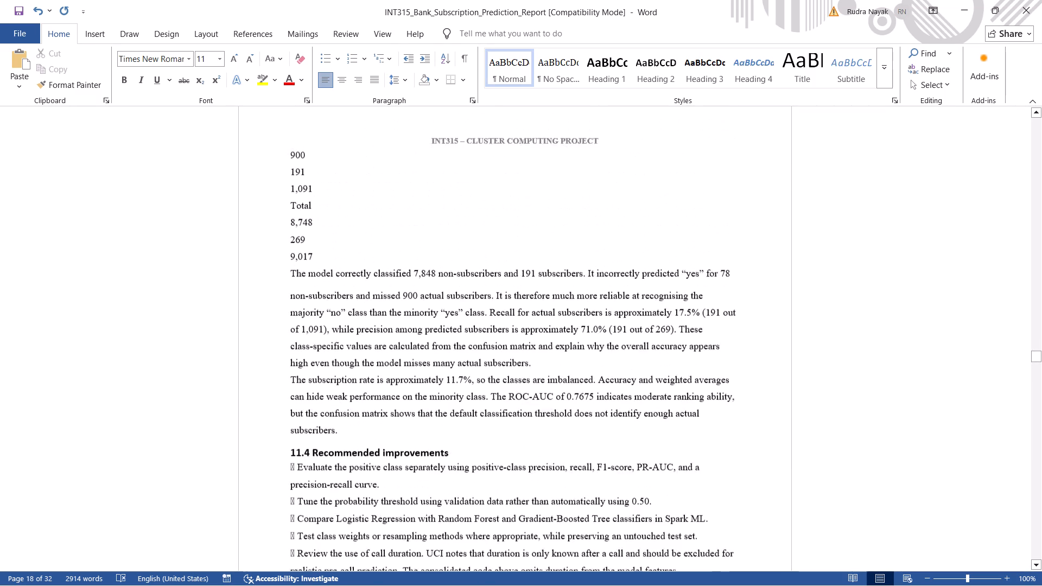
scroll(290, 232, up, 2)
scroll(290, 232, down, 1)
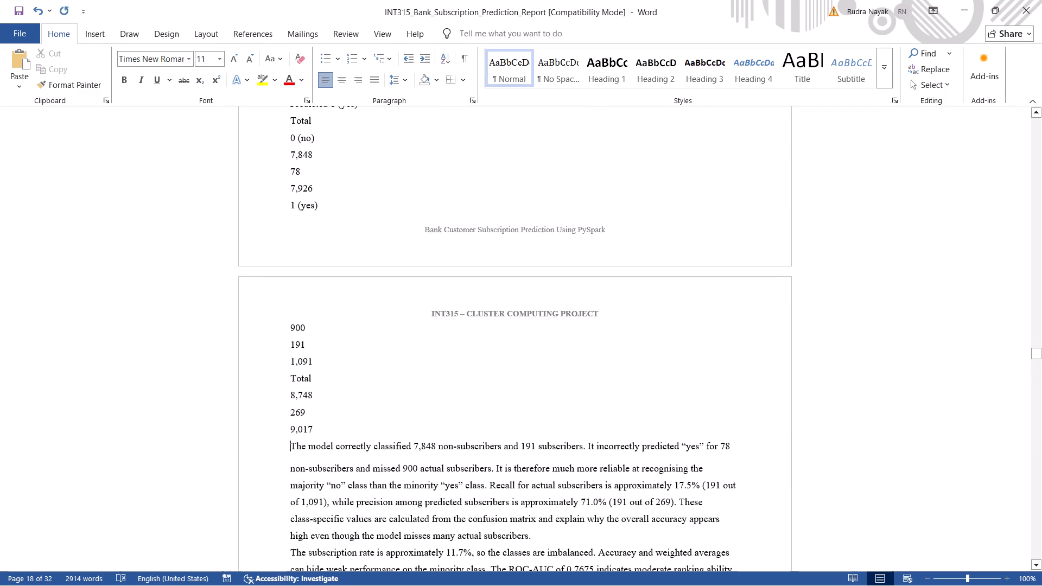
scroll(312, 416, up, 2)
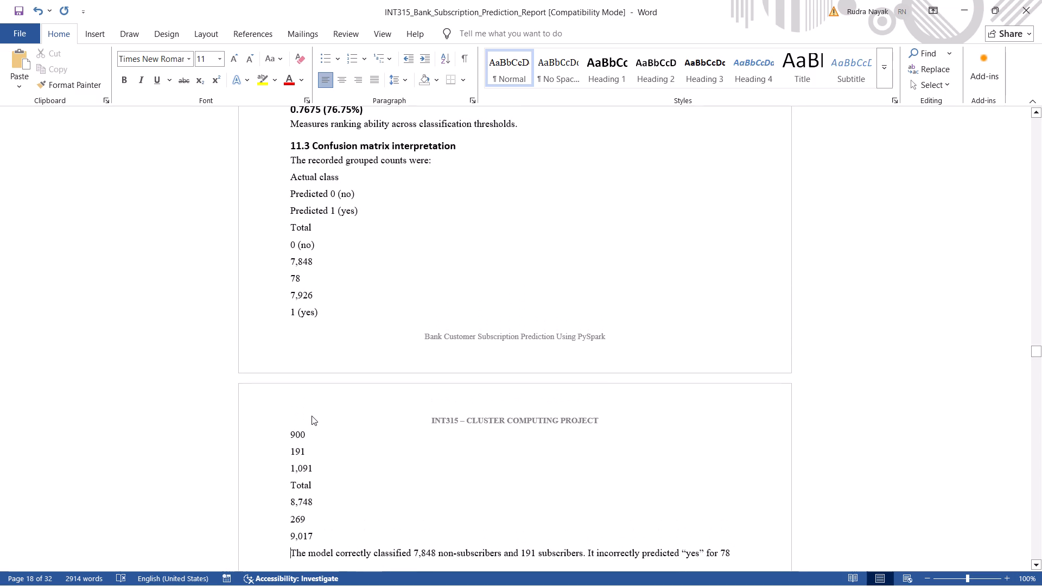
scroll(312, 416, up, 1)
drag(320, 535, 292, 118)
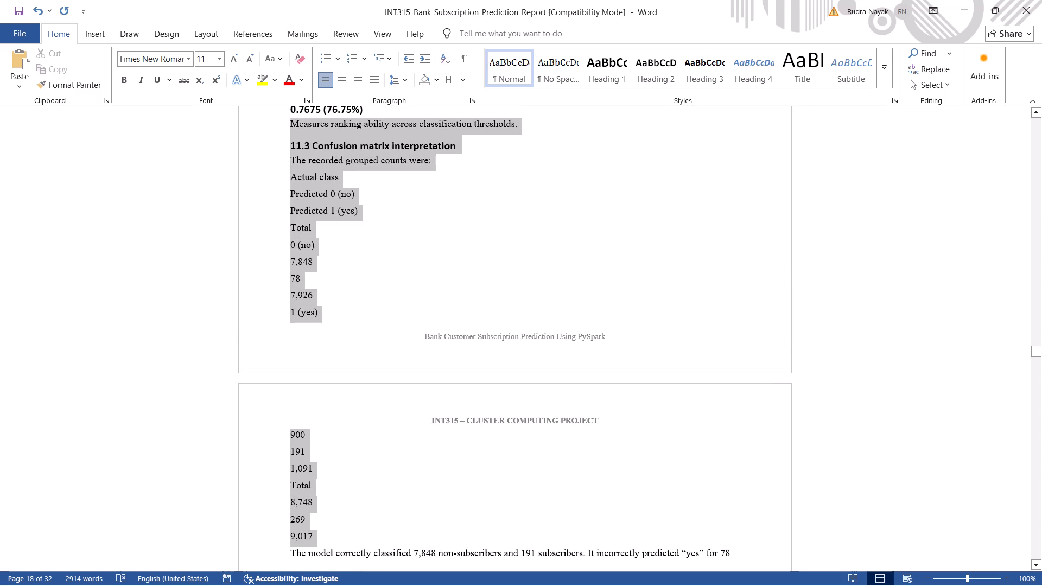
drag(292, 118, 288, 154)
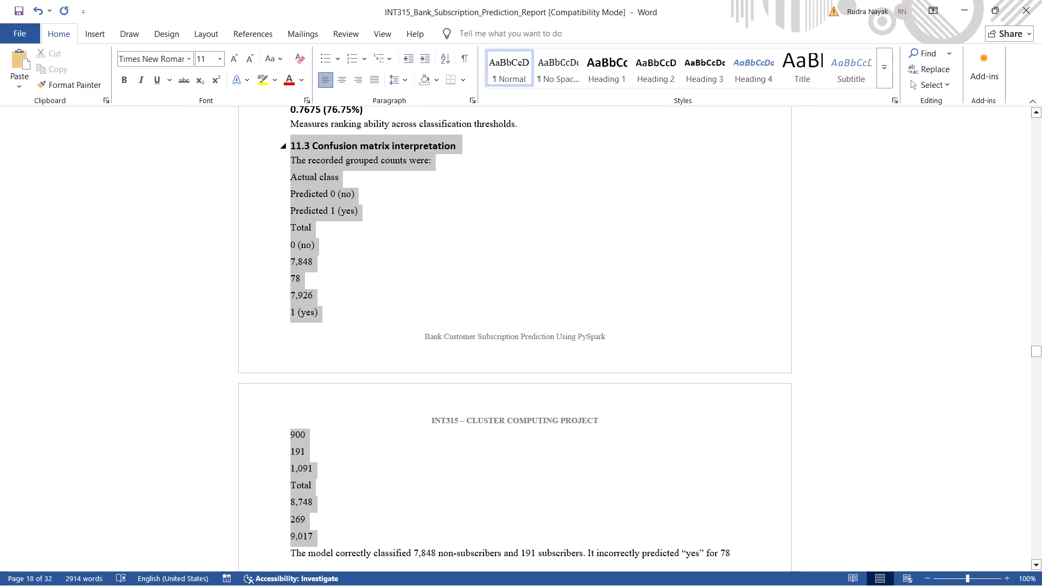
drag(288, 154, 288, 166)
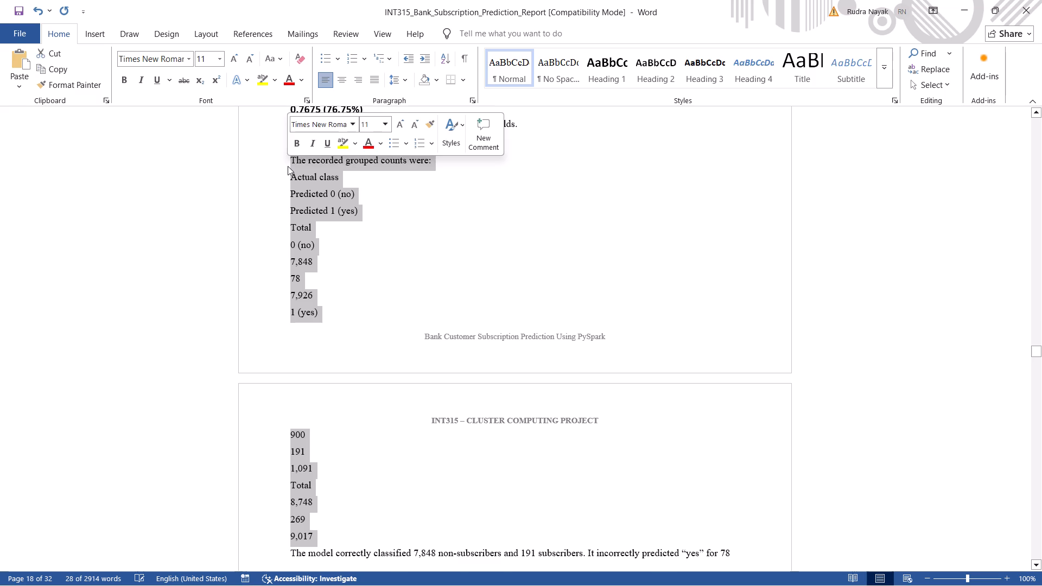
key(BackSpace)
key(BackSpace)
key(BackSpace)
key(BackSpace)
key(BackSpace)
key(BackSpace)
key(BackSpace)
key(BackSpace)
key(BackSpace)
key(BackSpace)
key(BackSpace)
key(BackSpace)
key(BackSpace)
key(BackSpace)
key(BackSpace)
key(BackSpace)
key(BackSpace)
key(BackSpace)
key(BackSpace)
key(BackSpace)
key(BackSpace)
key(BackSpace)
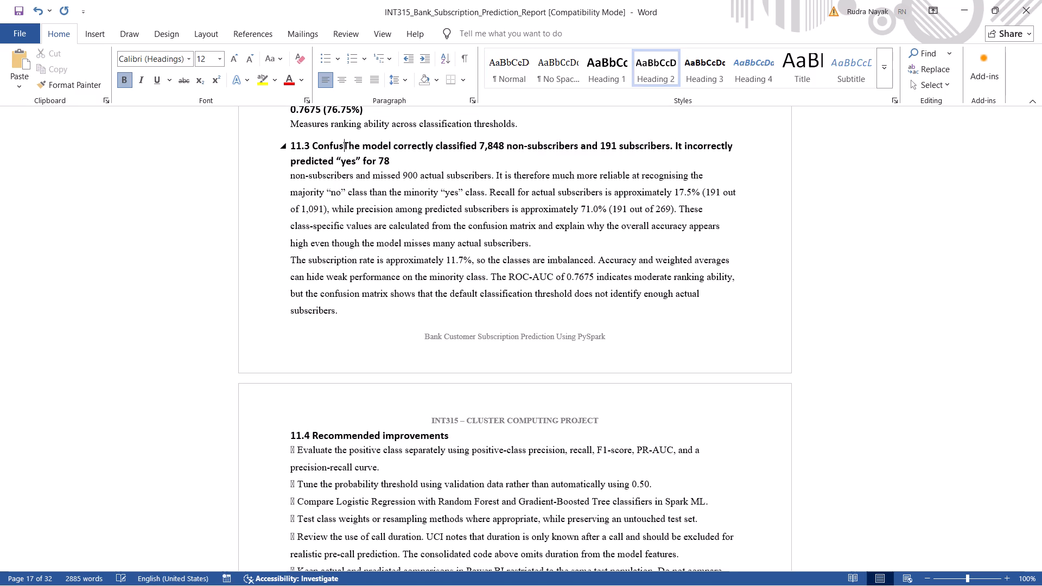
key(BackSpace)
key(BackSpace)
key(BackSpace)
key(BackSpace)
key(BackSpace)
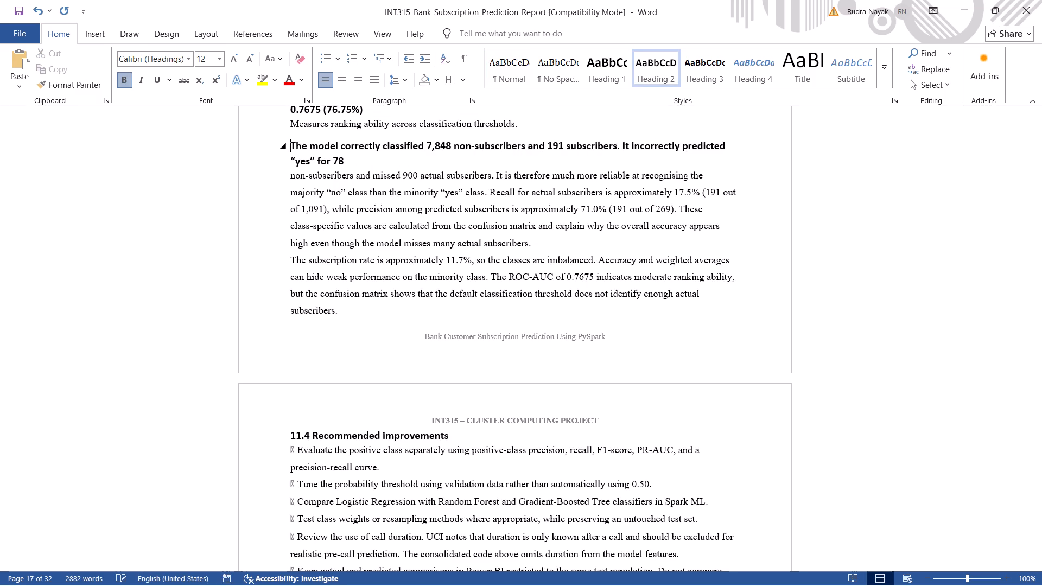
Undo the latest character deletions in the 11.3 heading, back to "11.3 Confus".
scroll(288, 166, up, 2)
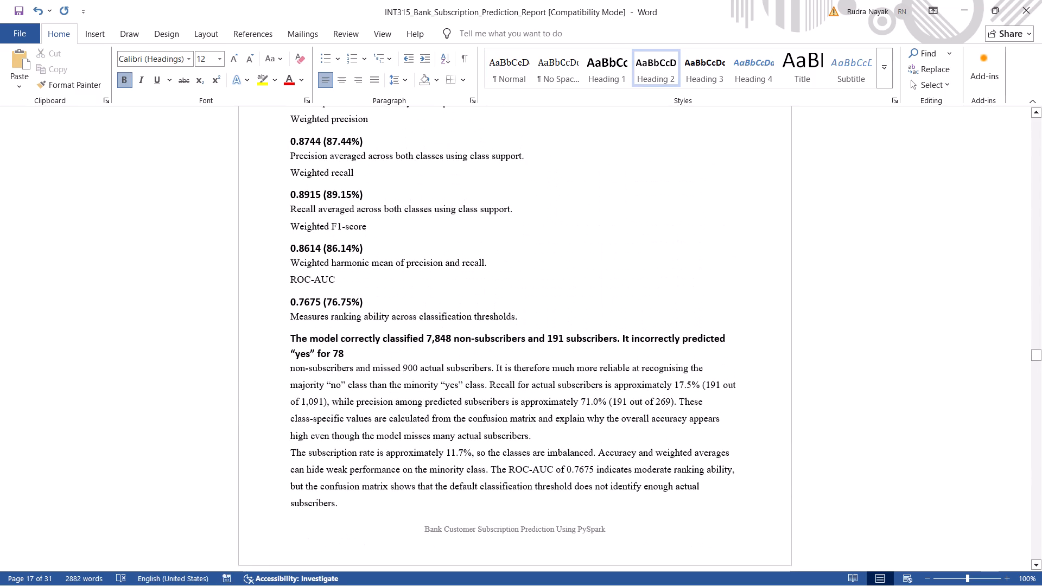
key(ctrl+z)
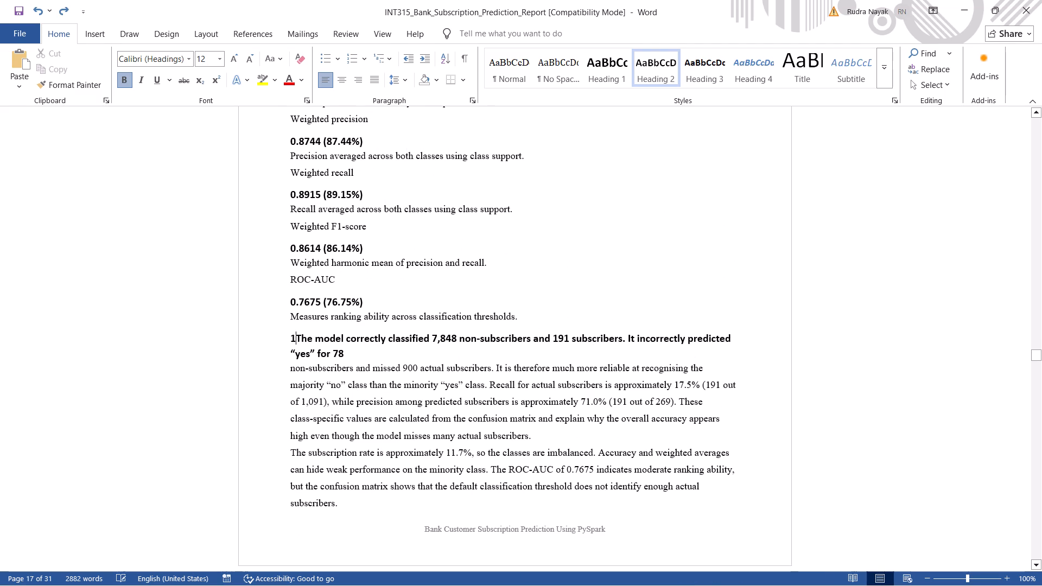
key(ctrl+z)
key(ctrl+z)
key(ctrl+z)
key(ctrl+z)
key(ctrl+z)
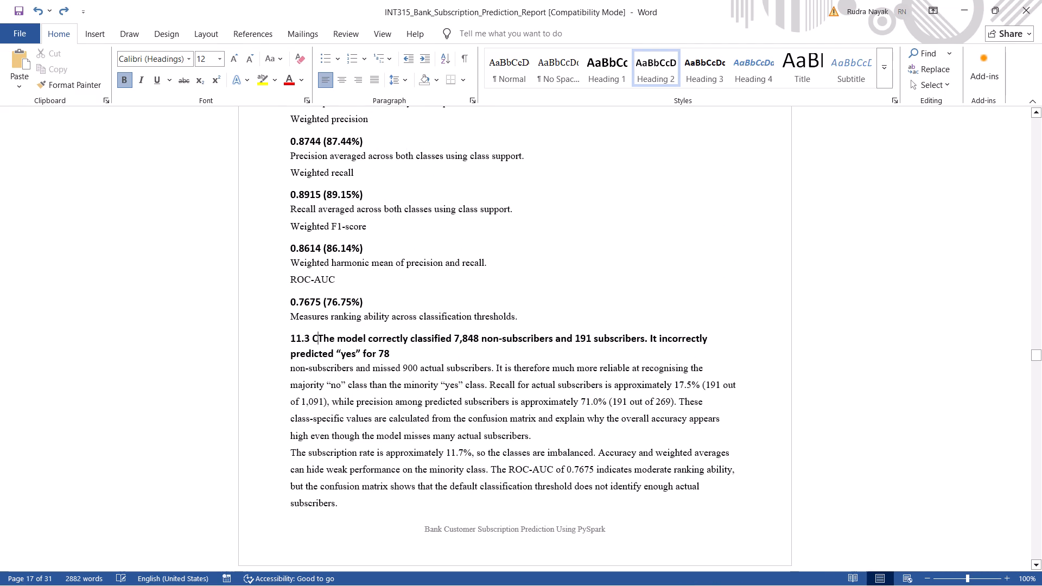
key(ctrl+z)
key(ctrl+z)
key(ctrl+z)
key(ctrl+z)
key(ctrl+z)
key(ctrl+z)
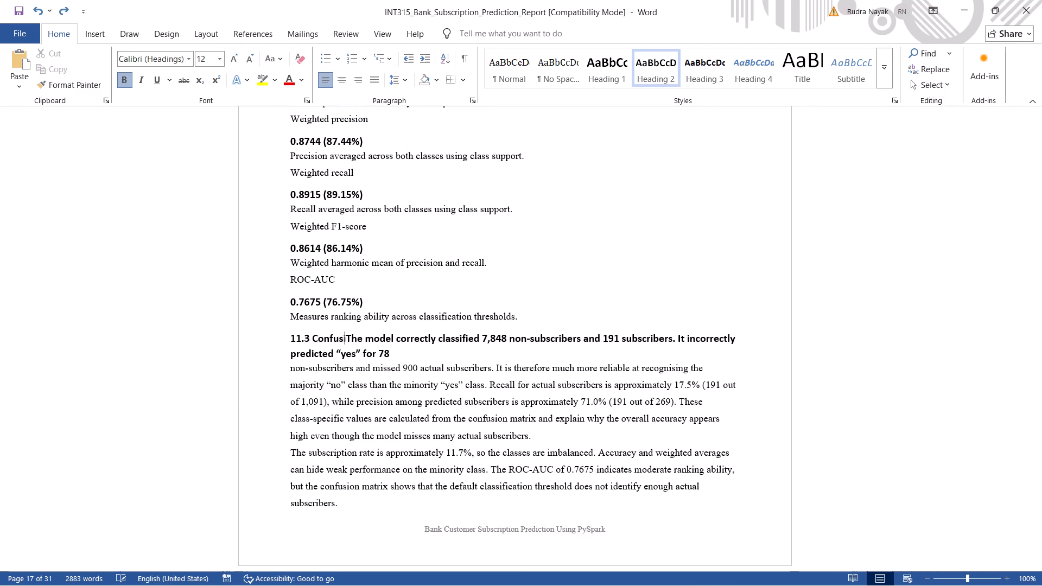
Delete the "11.3 Confus" heading text in front of "The model correctly classified".
key(BackSpace)
key(BackSpace)
key(BackSpace)
key(BackSpace)
key(BackSpace)
key(BackSpace)
key(BackSpace)
key(BackSpace)
key(BackSpace)
key(BackSpace)
key(BackSpace)
key(BackSpace)
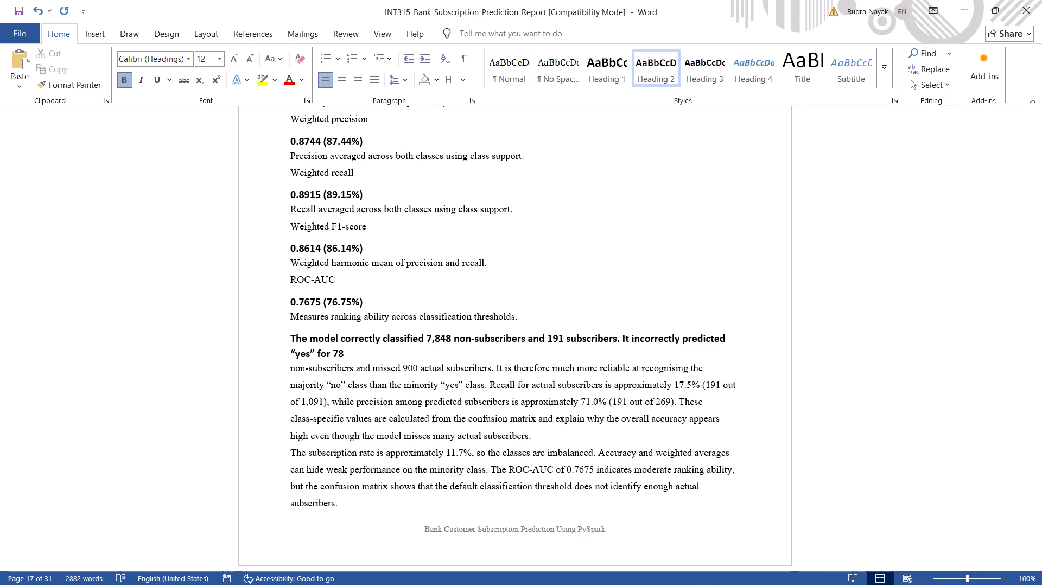
Review the report from the evaluation section on to section 13, and back through the PySpark console listing to the bank-full.csv loading code.
scroll(288, 166, down, 4)
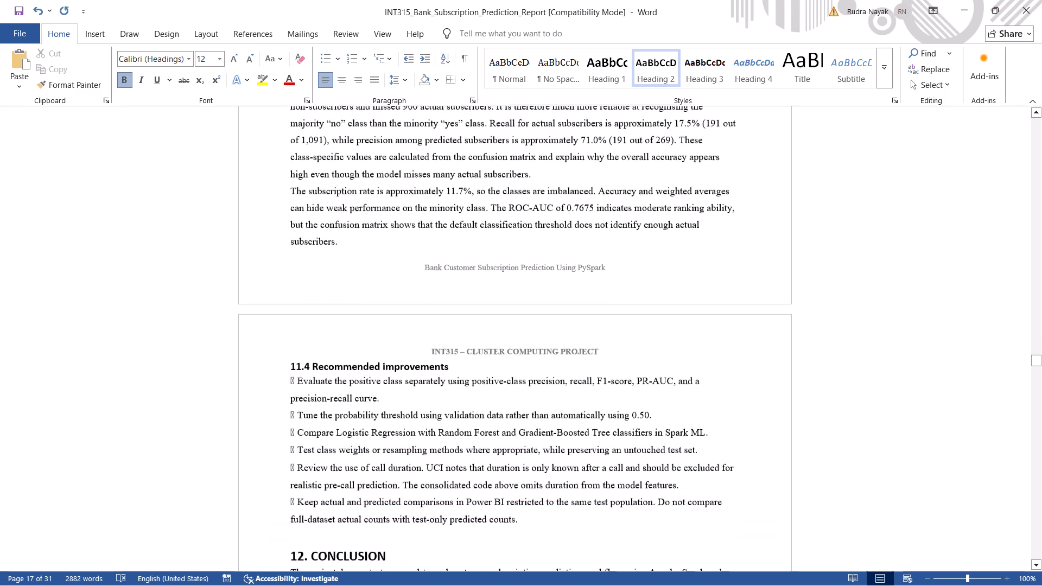
scroll(288, 166, down, 3)
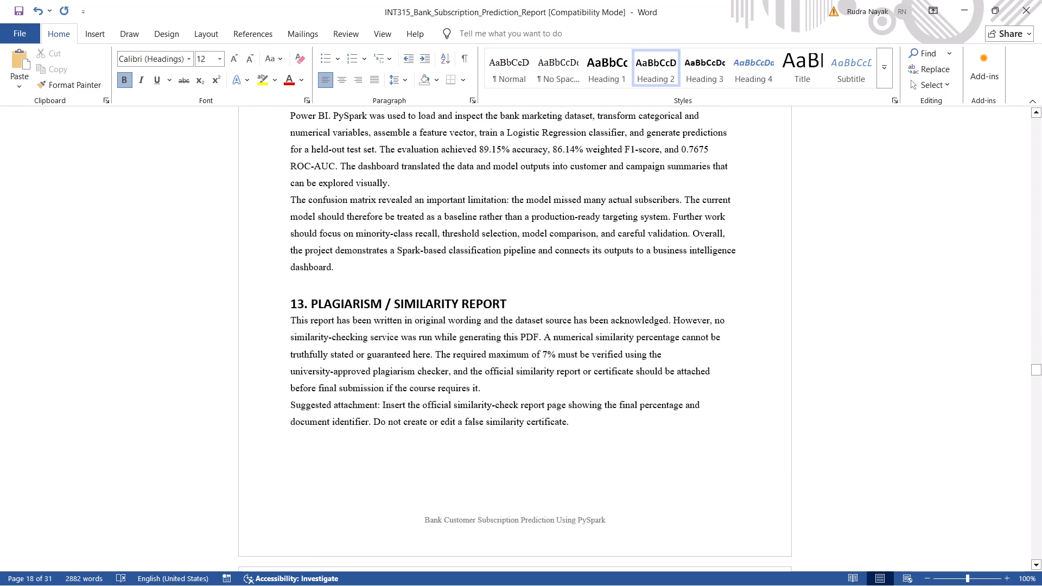
scroll(288, 166, up, 14)
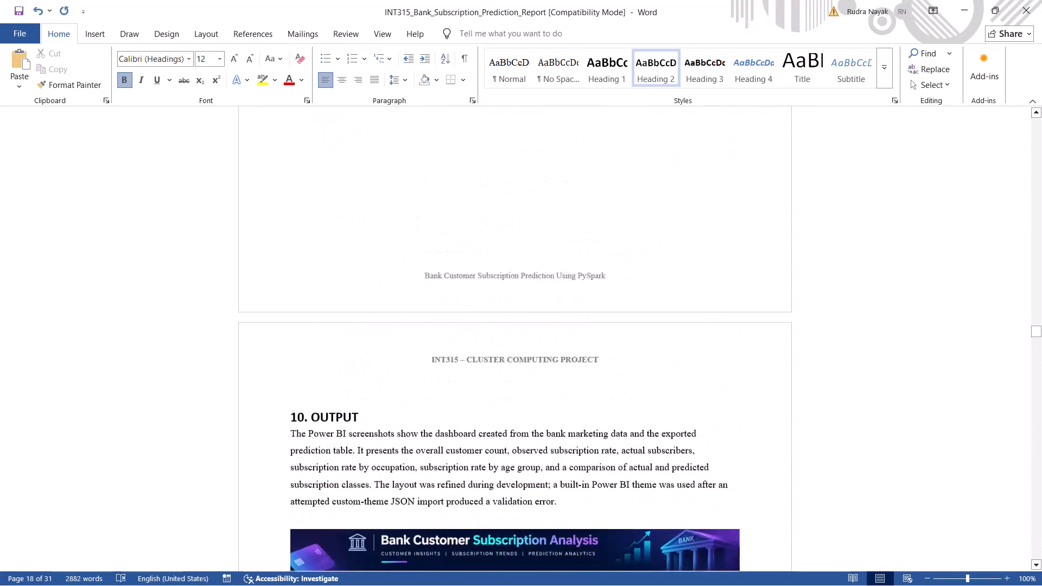
scroll(288, 166, up, 18)
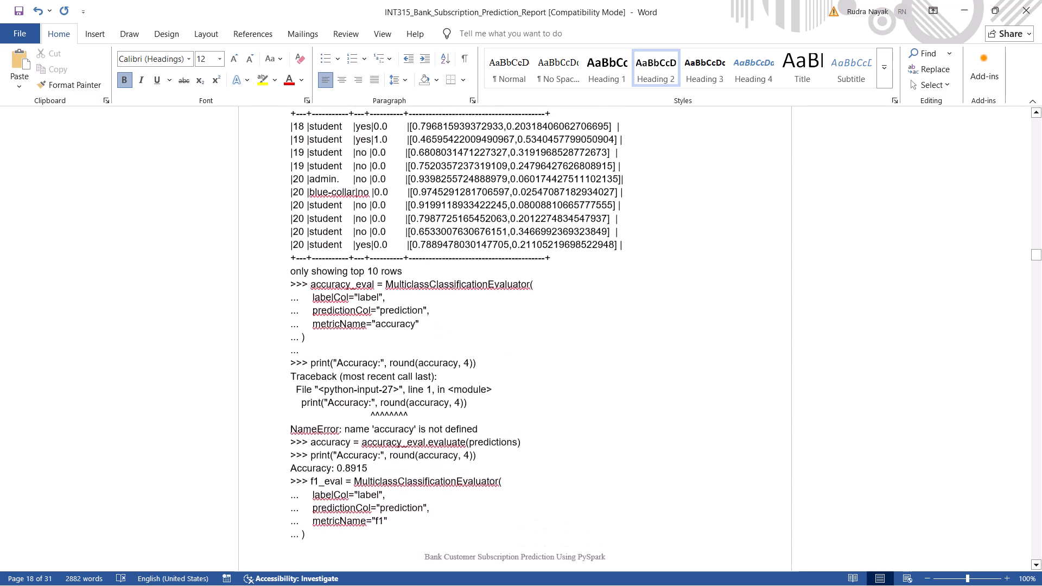
scroll(288, 166, up, 6)
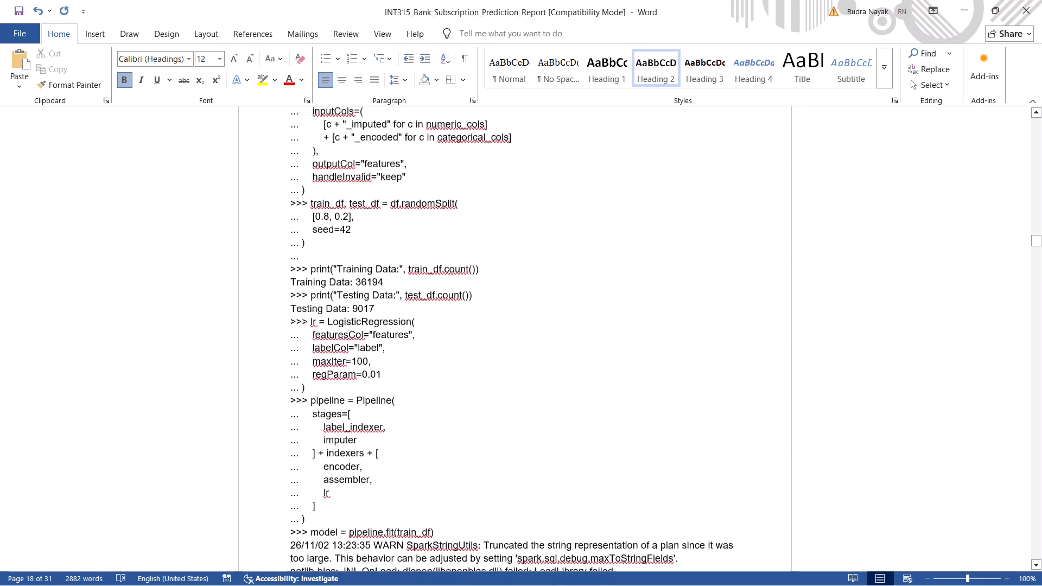
scroll(288, 166, up, 2)
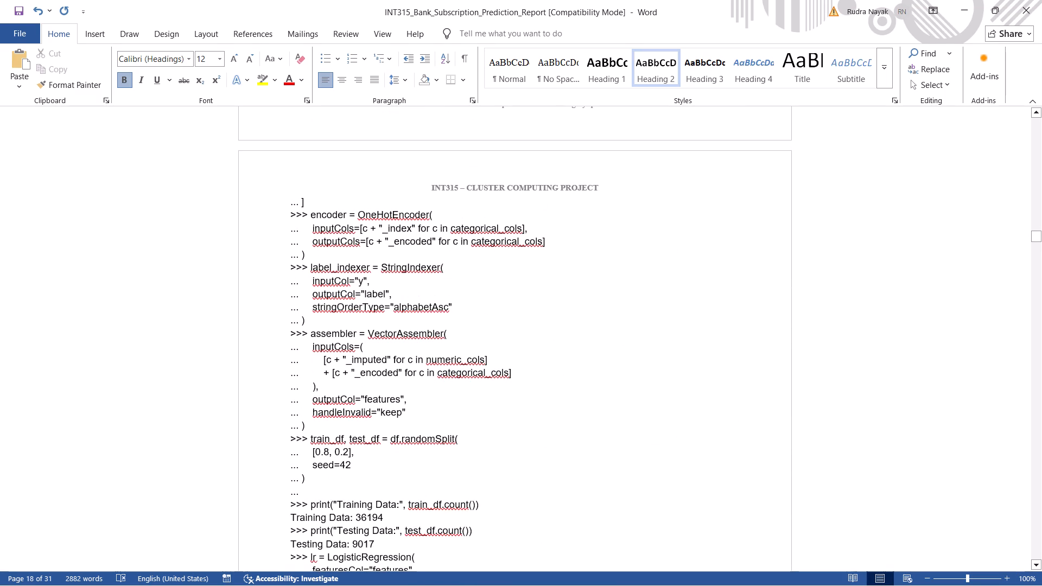
scroll(288, 166, up, 7)
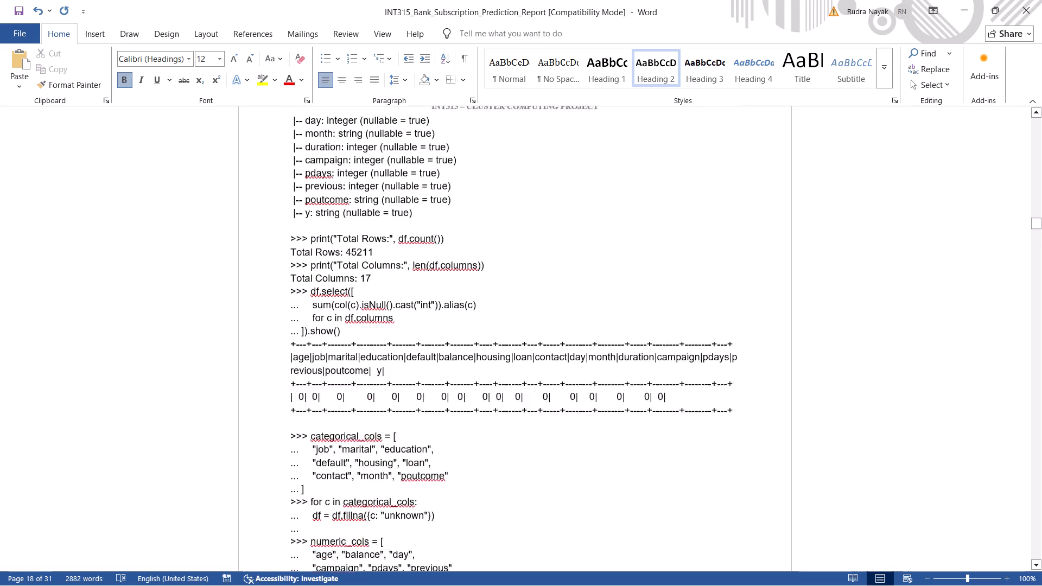
scroll(288, 166, up, 2)
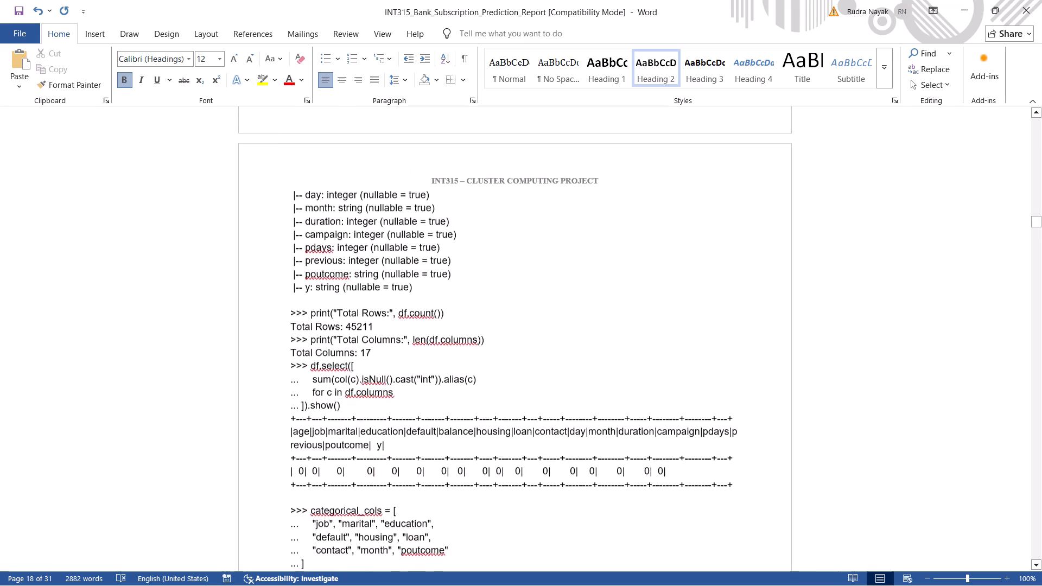
scroll(288, 166, up, 3)
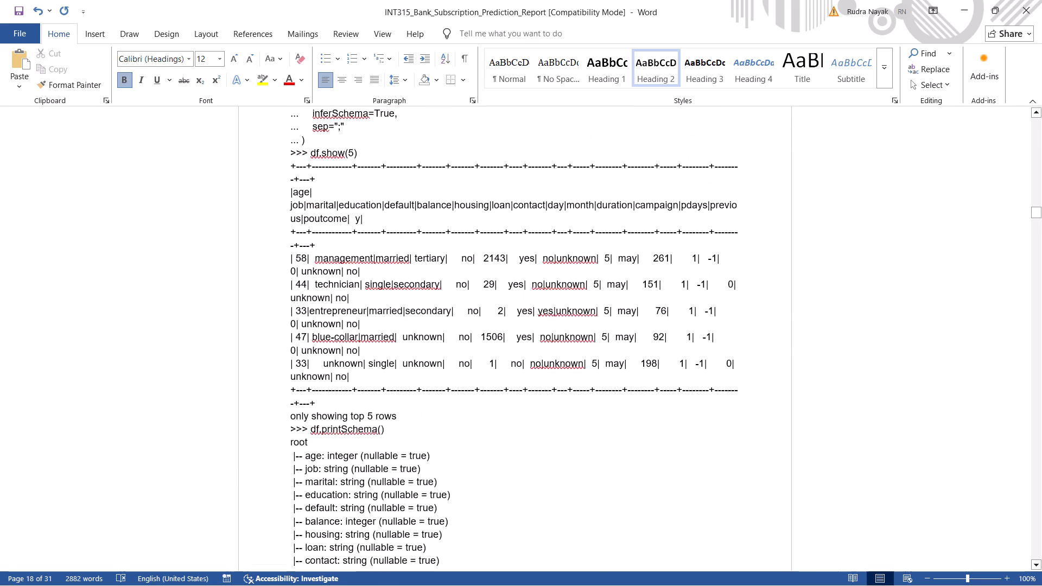
scroll(288, 166, up, 4)
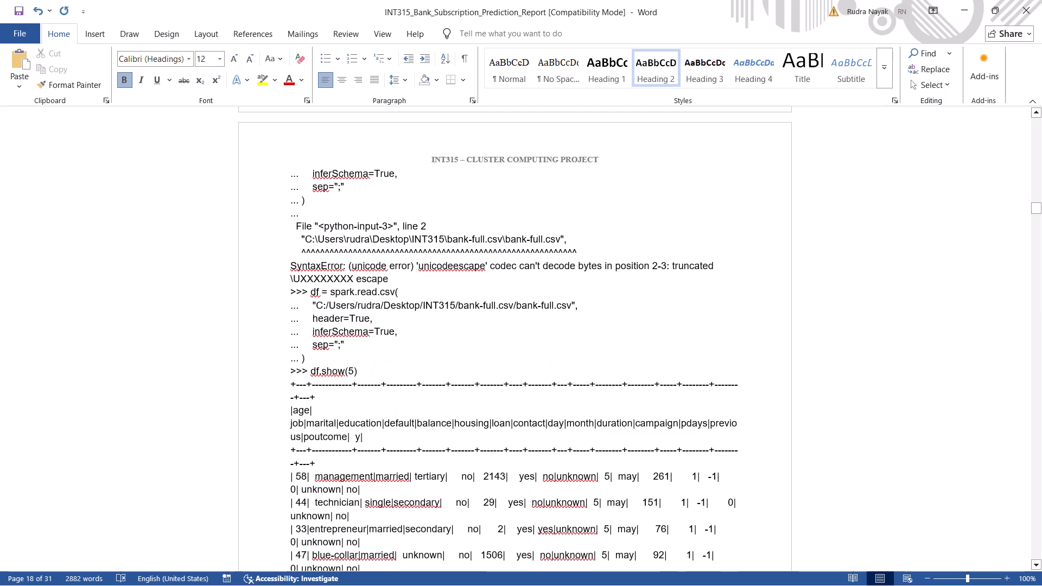
scroll(288, 166, up, 1)
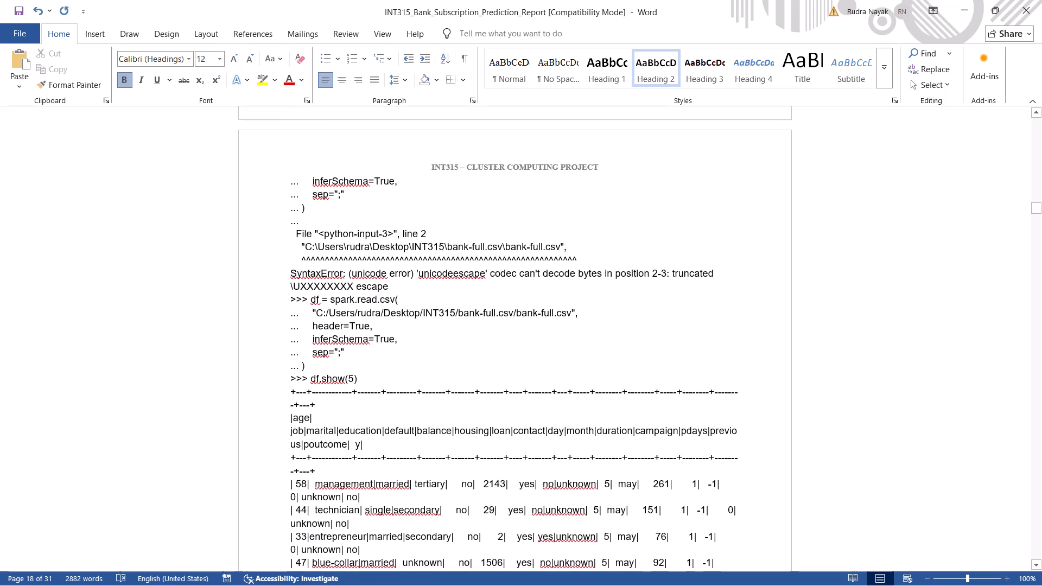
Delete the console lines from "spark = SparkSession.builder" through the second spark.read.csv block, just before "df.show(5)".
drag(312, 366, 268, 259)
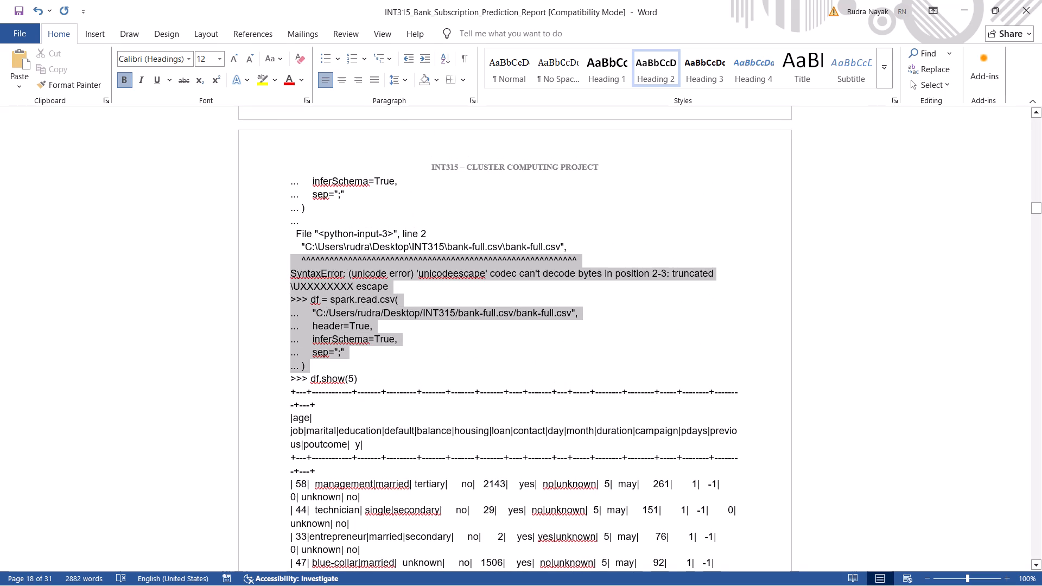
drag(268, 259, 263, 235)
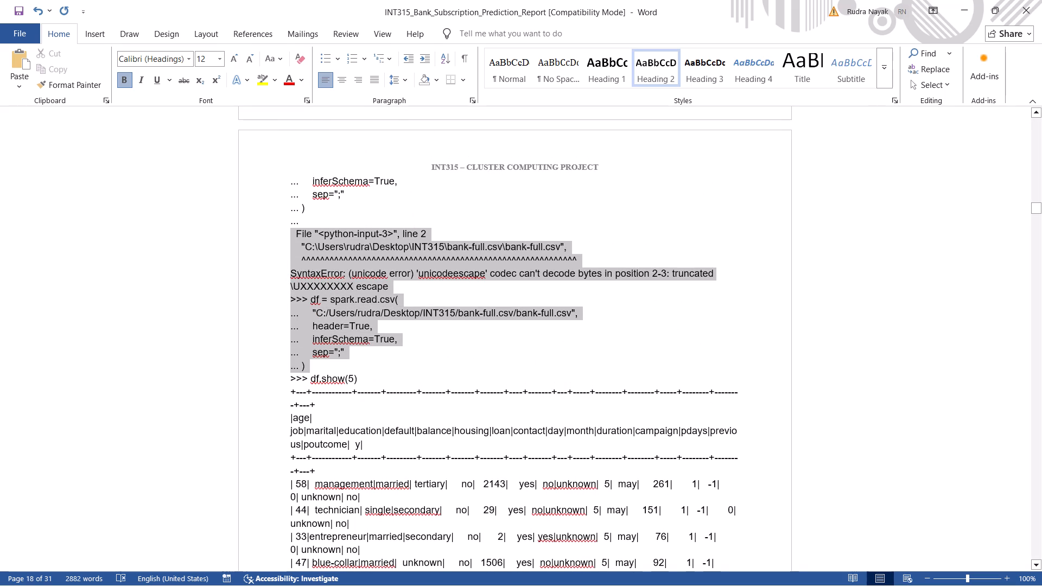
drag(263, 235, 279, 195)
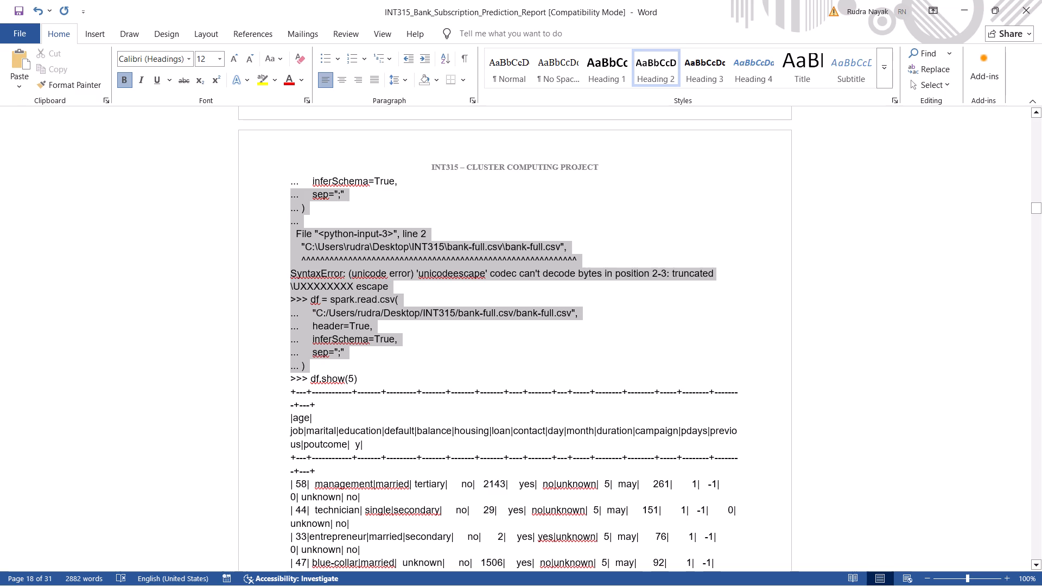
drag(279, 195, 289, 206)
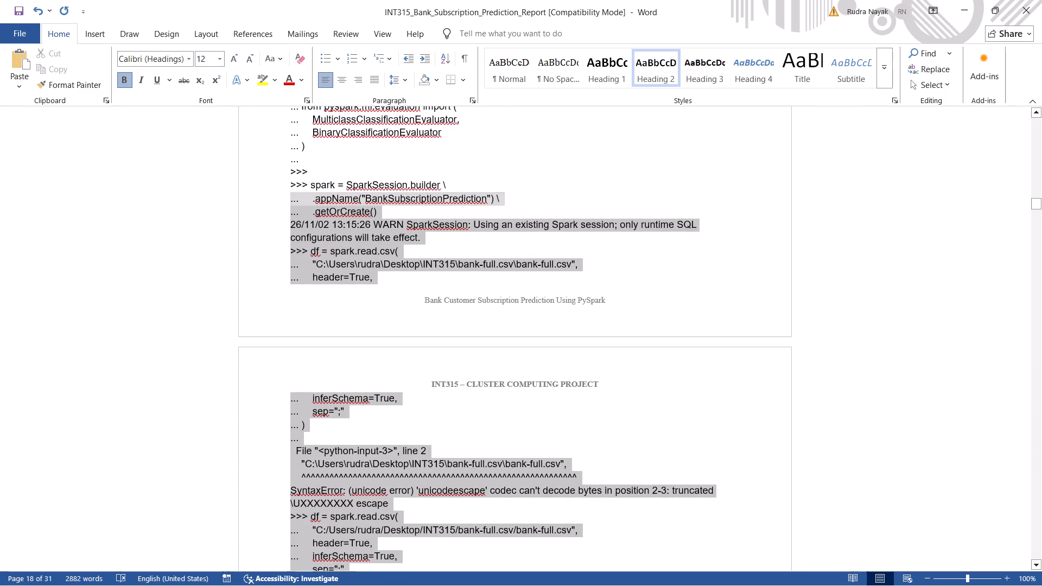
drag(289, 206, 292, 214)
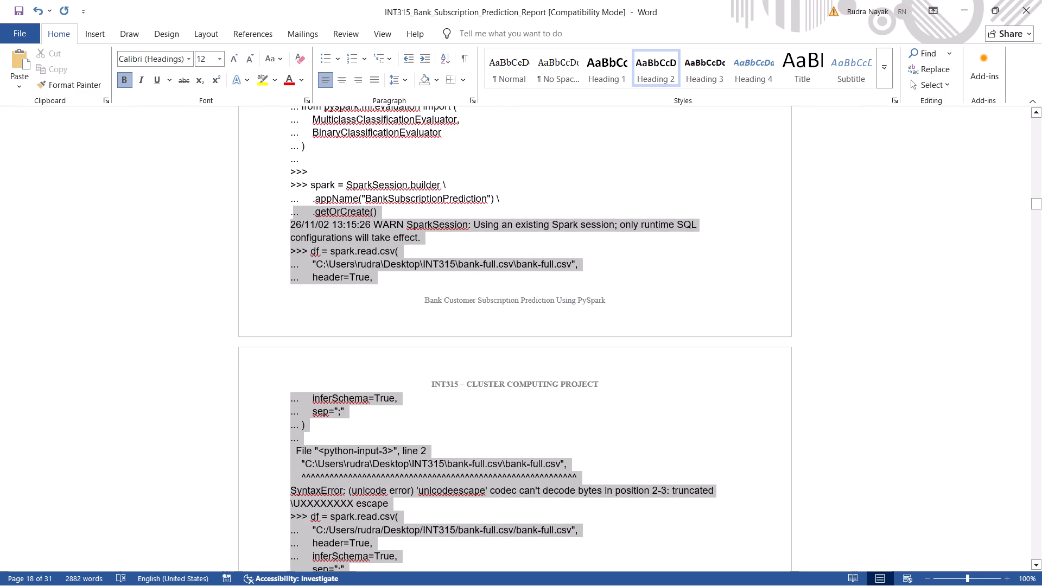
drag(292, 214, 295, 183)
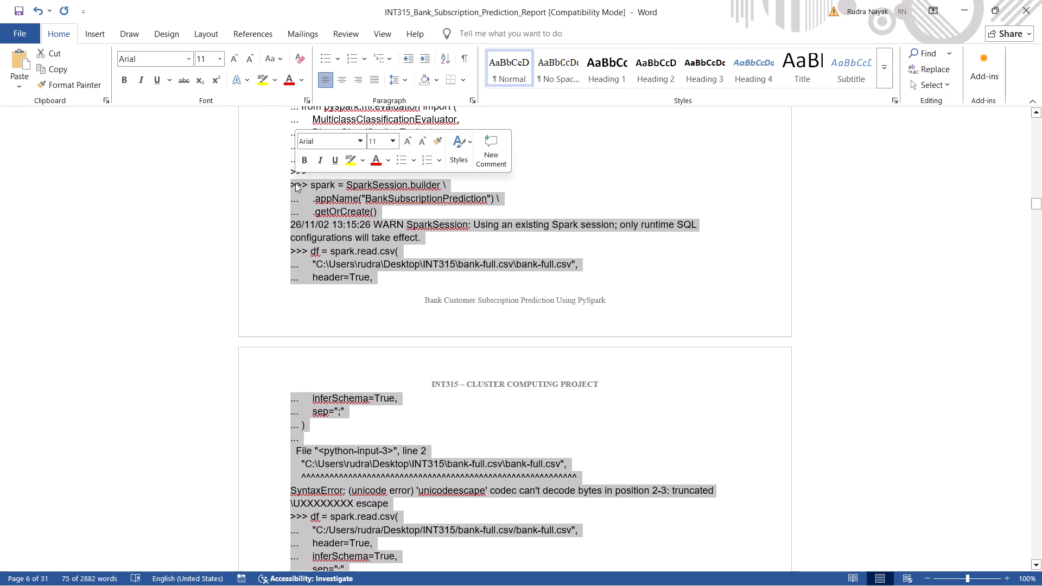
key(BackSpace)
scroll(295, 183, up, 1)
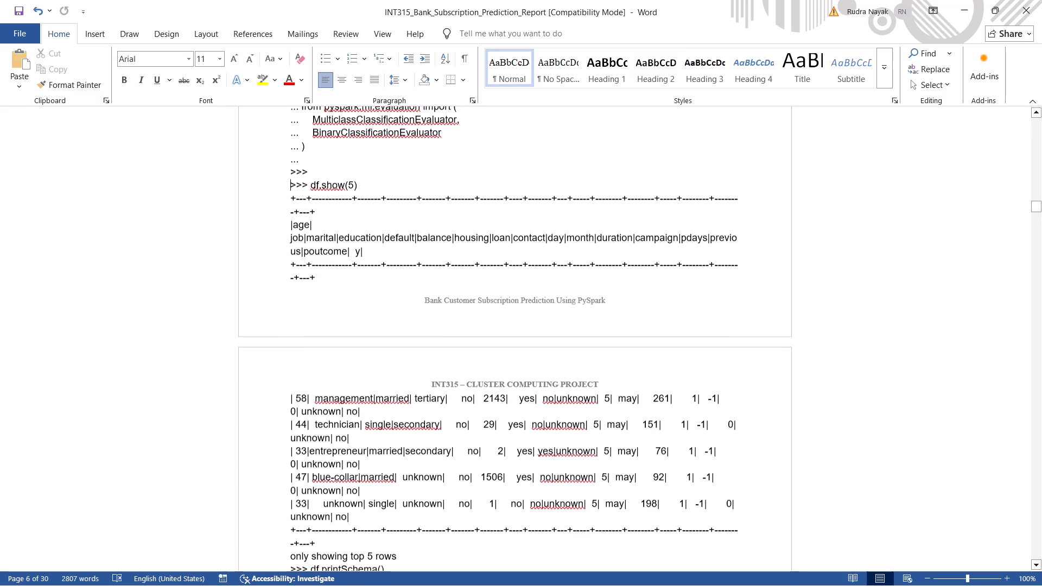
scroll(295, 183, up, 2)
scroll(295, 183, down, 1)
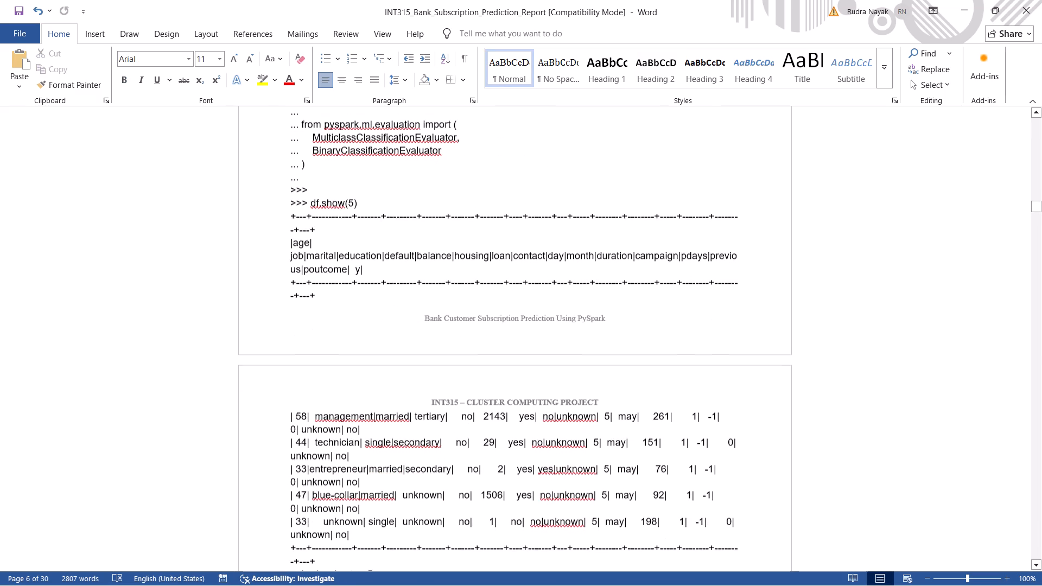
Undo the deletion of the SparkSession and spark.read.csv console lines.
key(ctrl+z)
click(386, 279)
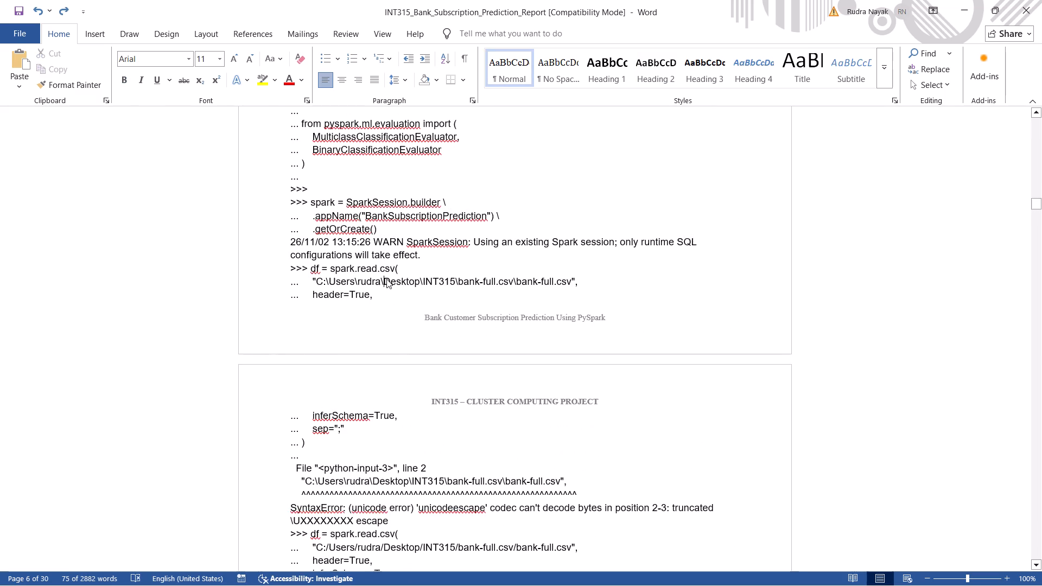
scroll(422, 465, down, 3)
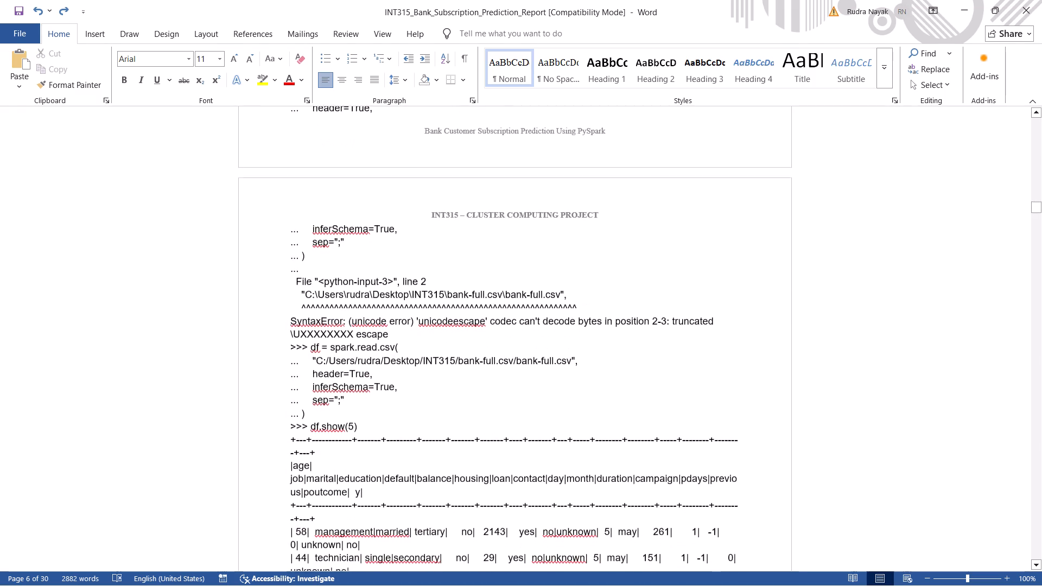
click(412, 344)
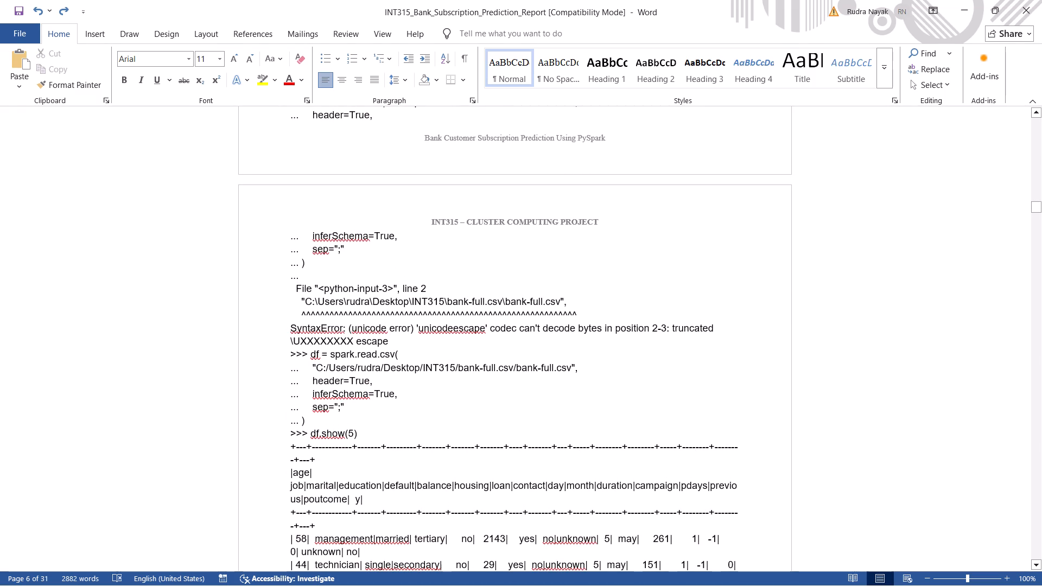
Set the font of the entire document text to Arial.
scroll(412, 344, up, 10)
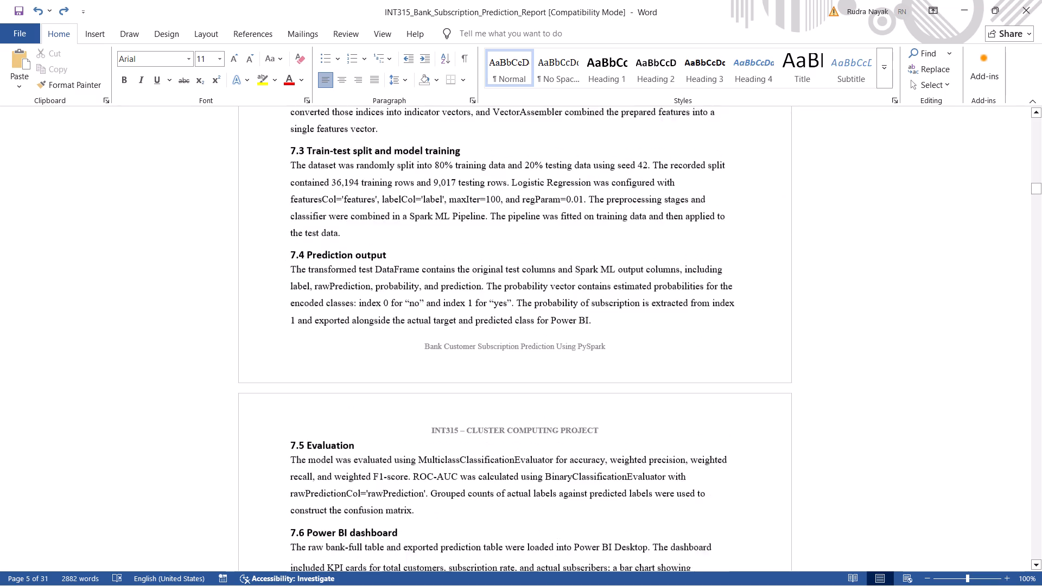
scroll(412, 344, up, 6)
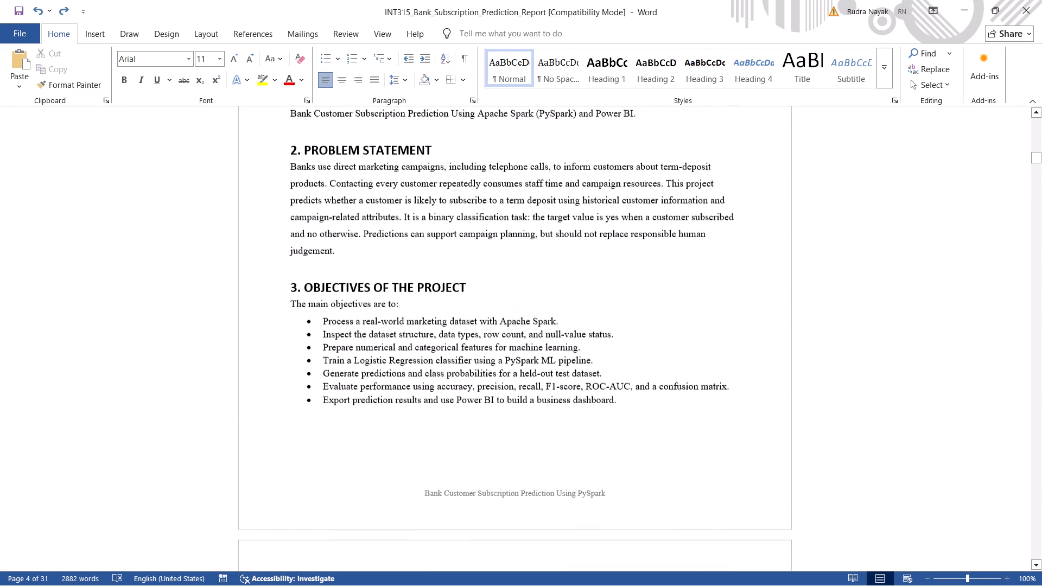
click(439, 350)
key(ctrl+a)
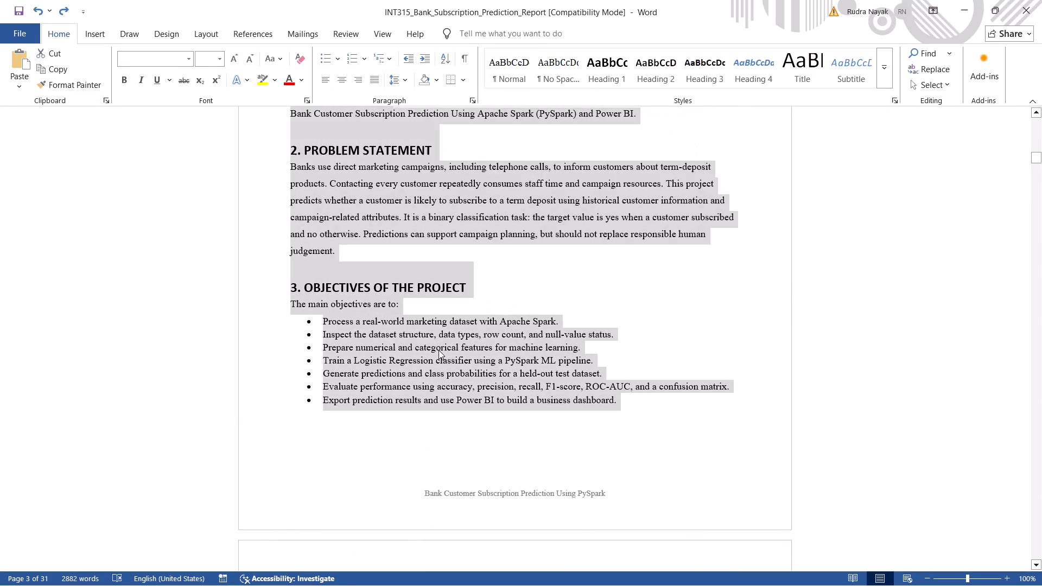
click(188, 65)
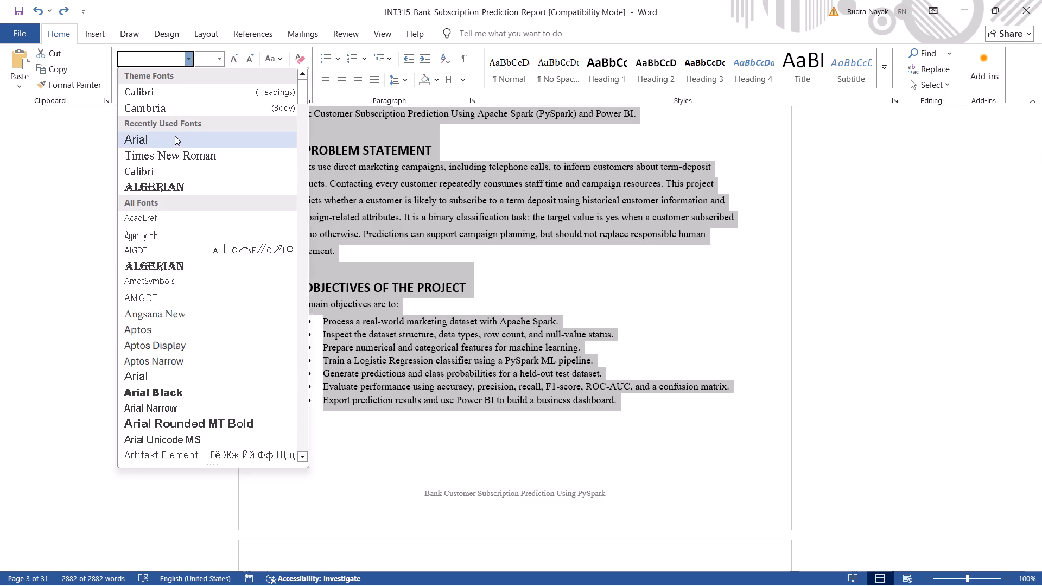
click(174, 141)
click(386, 322)
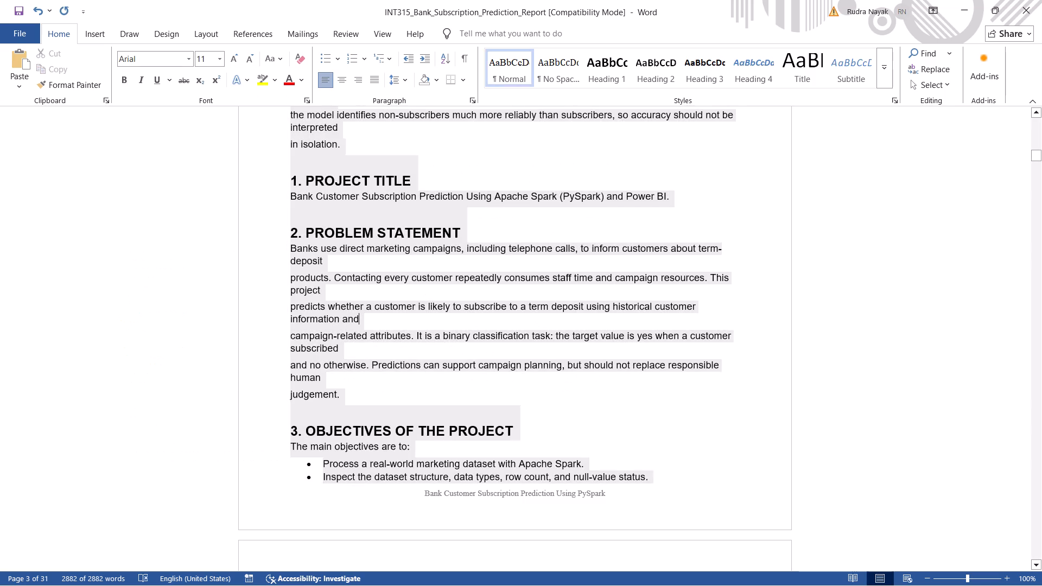
Set the line spacing of the entire document text to 1.0.
scroll(386, 322, down, 7)
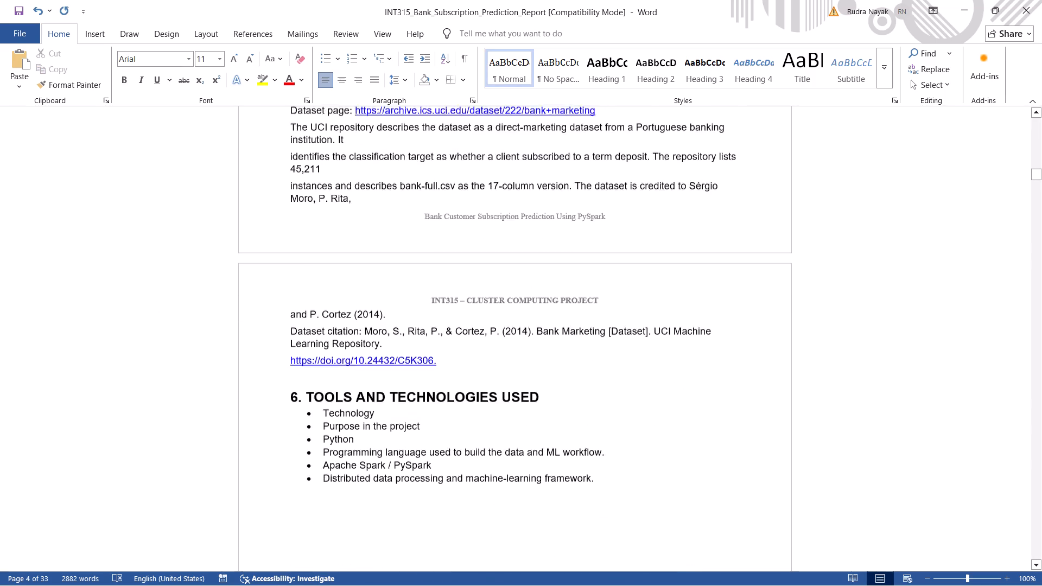
scroll(386, 322, up, 3)
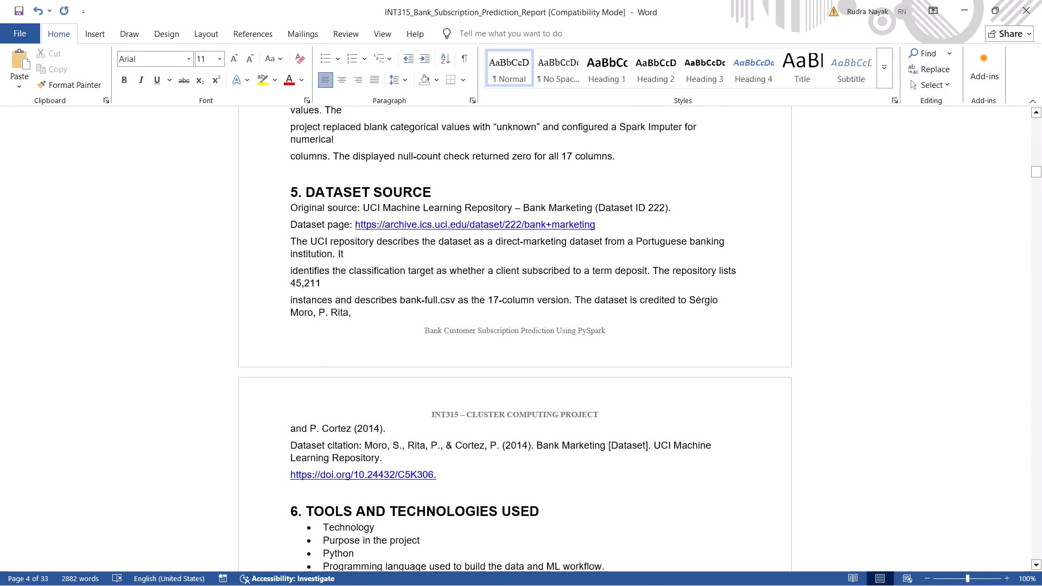
scroll(386, 322, up, 1)
key(ctrl+a)
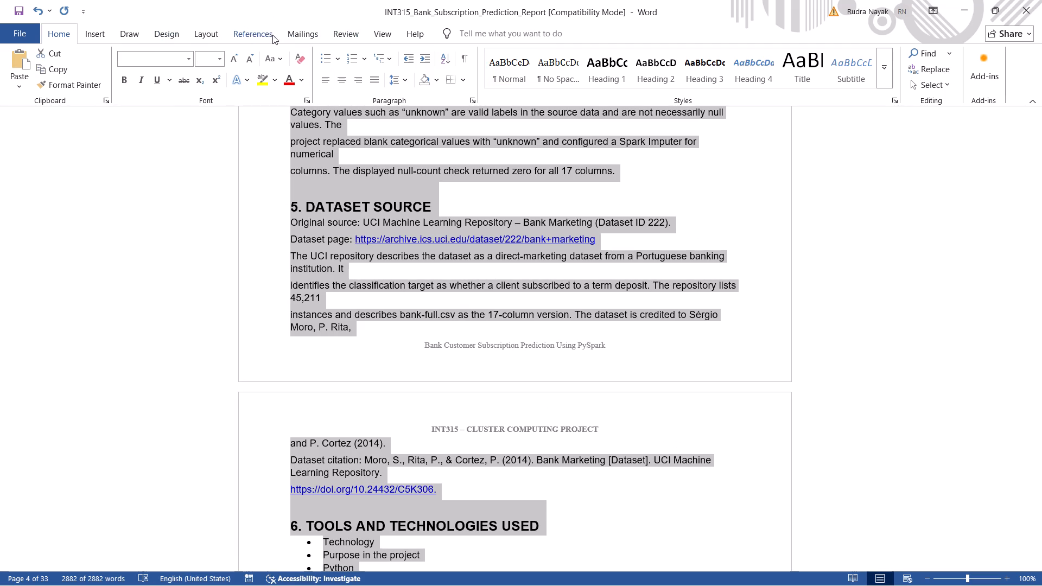
click(411, 76)
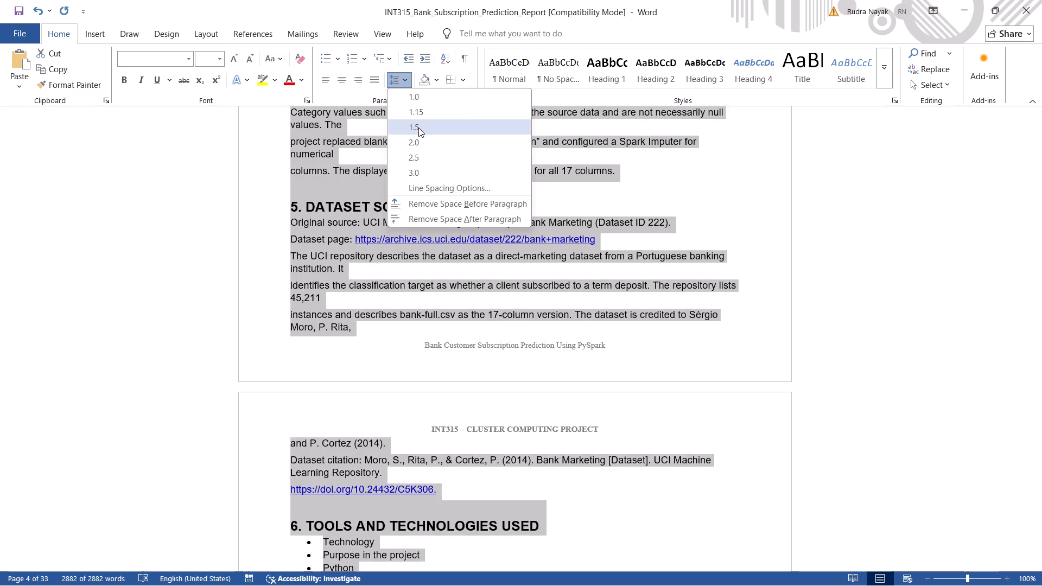
click(414, 99)
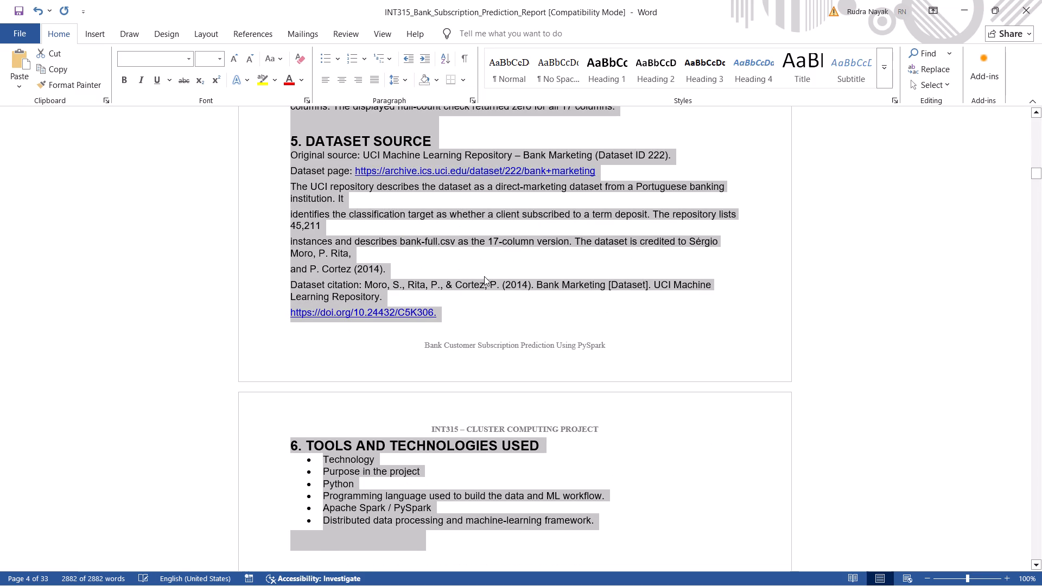
click(484, 276)
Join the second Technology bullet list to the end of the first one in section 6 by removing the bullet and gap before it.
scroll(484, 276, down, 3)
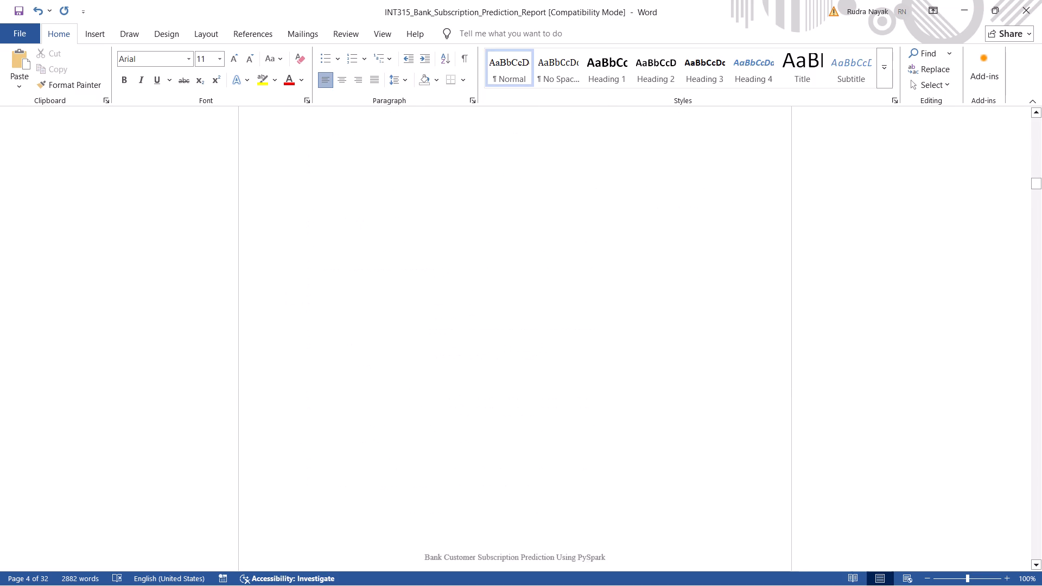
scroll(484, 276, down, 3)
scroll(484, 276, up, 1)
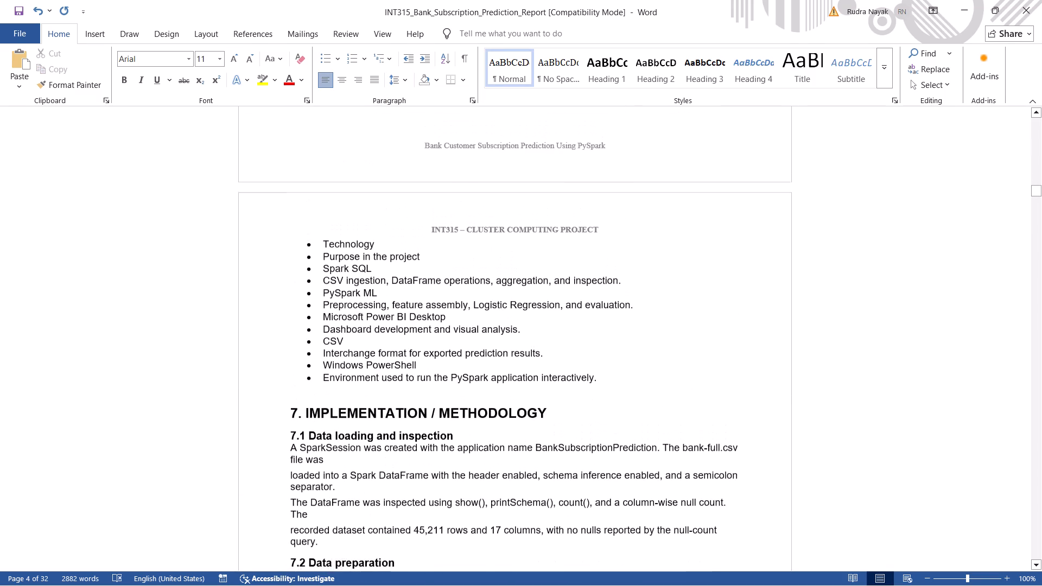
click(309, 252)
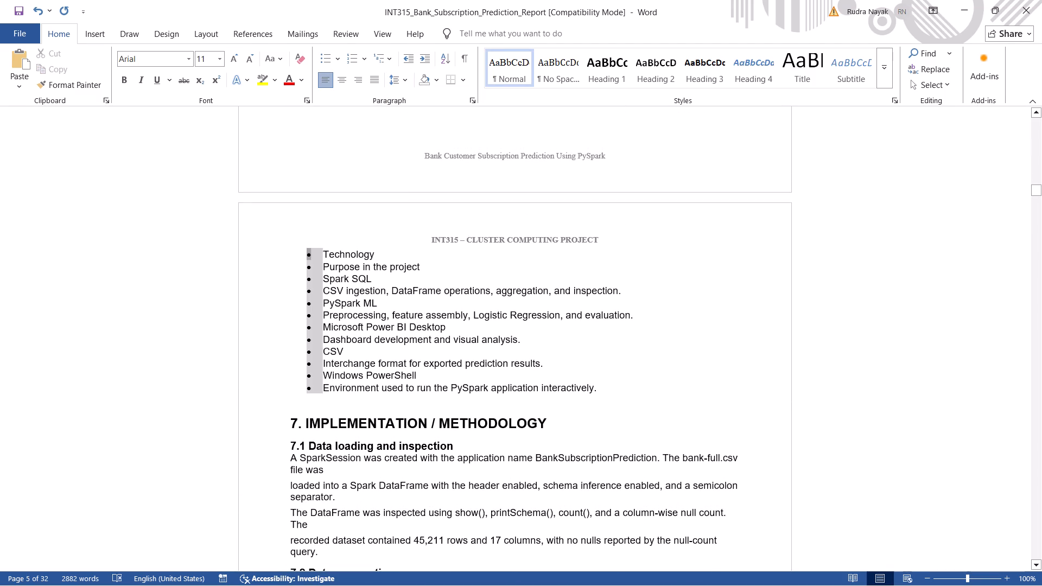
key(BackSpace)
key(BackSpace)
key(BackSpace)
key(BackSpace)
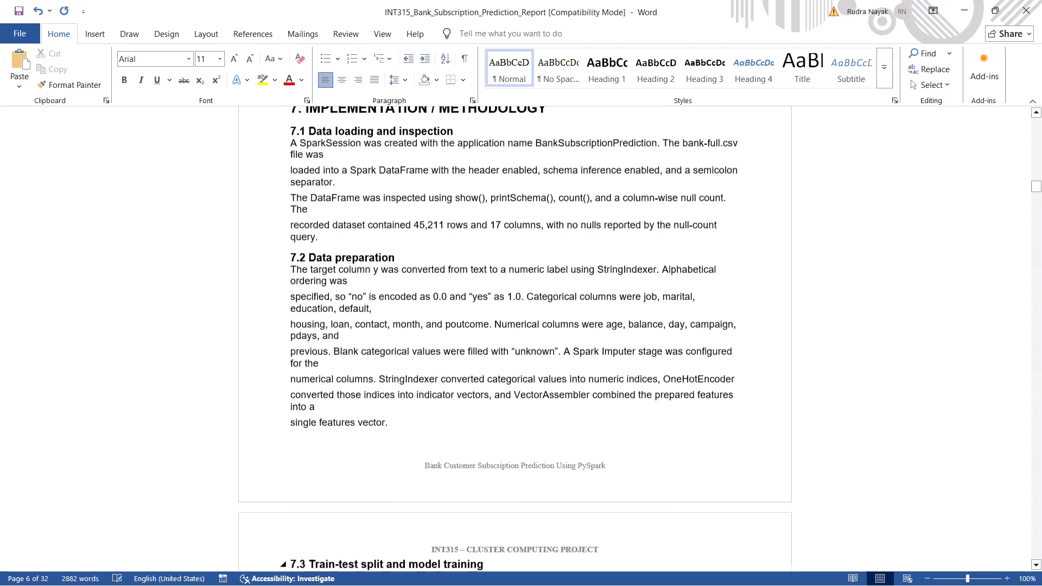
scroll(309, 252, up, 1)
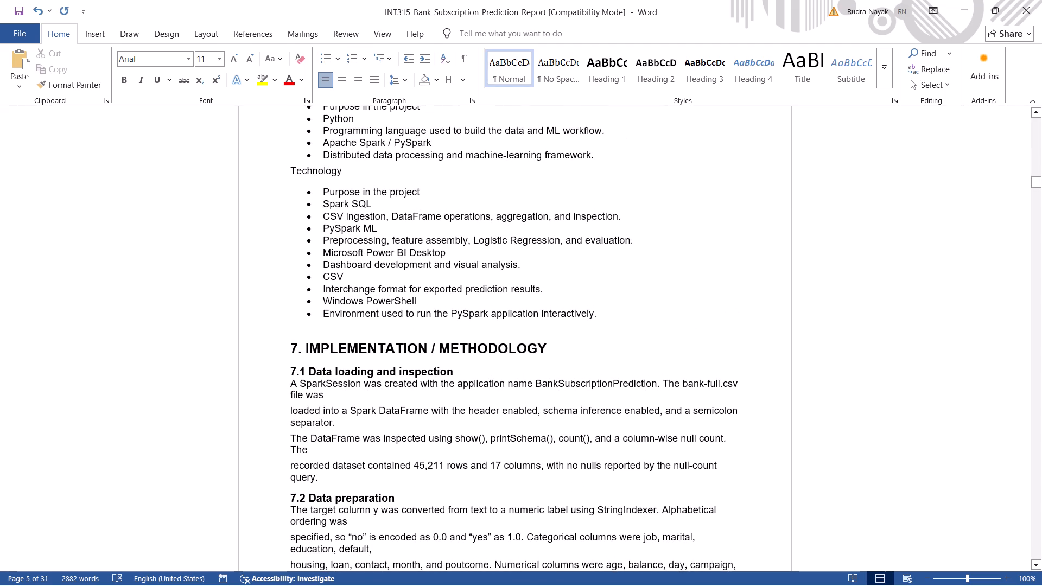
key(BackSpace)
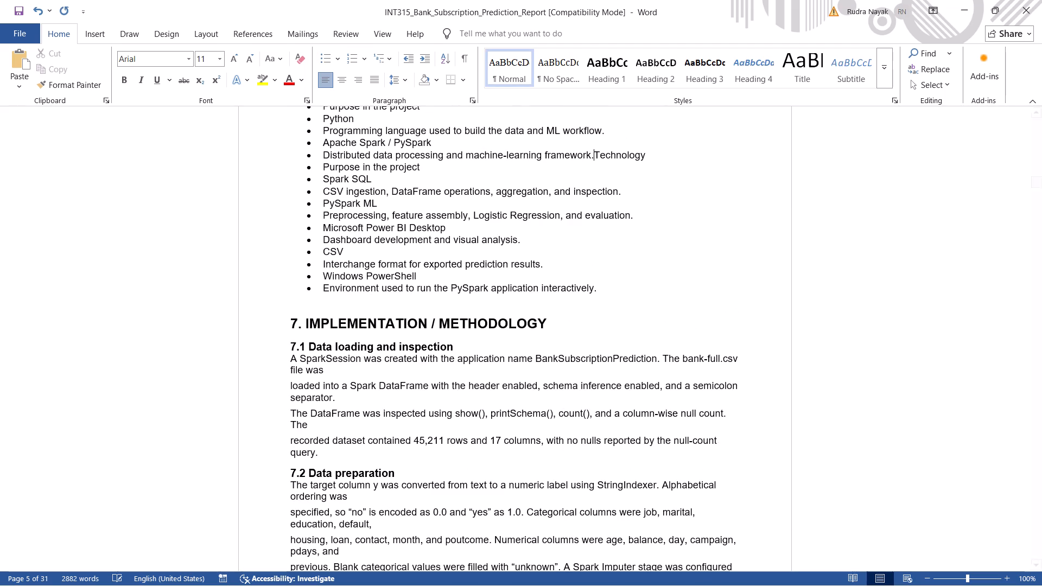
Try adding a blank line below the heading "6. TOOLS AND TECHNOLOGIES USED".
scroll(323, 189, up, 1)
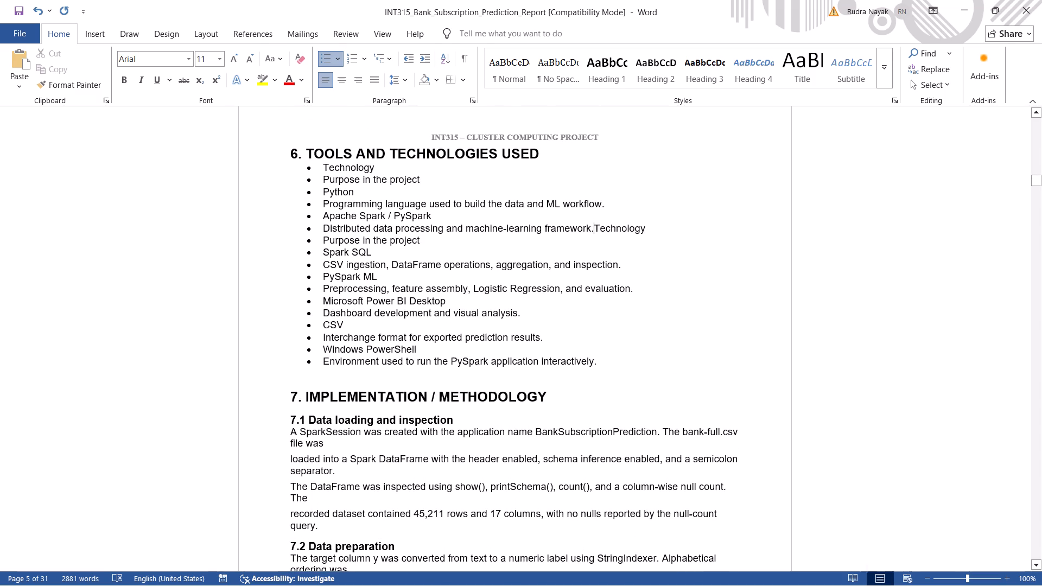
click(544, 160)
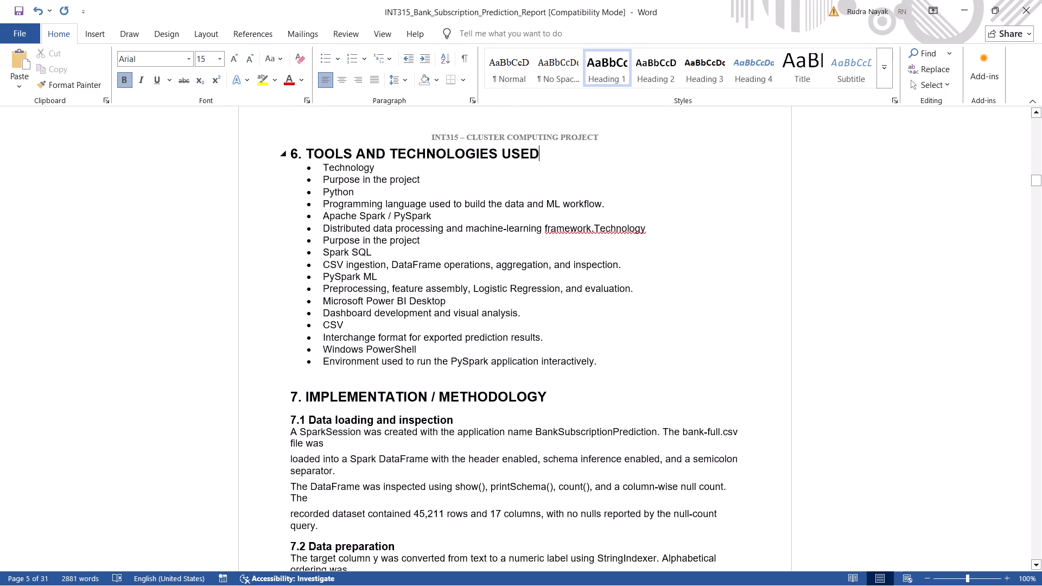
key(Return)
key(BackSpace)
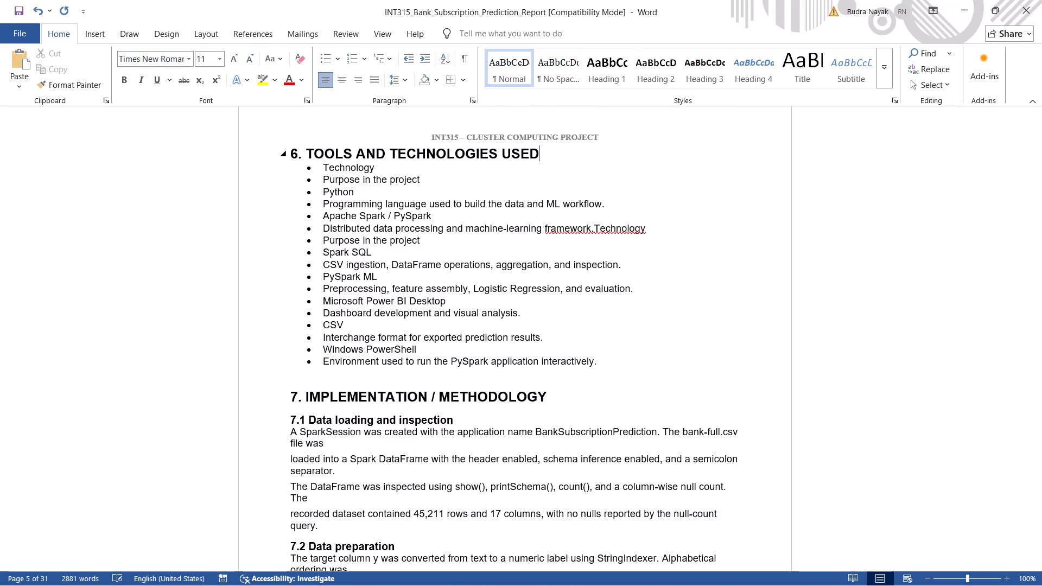
Examine the report's layout from section 7 through the source code to the dashboard image, and back up to section 4.
scroll(592, 264, down, 4)
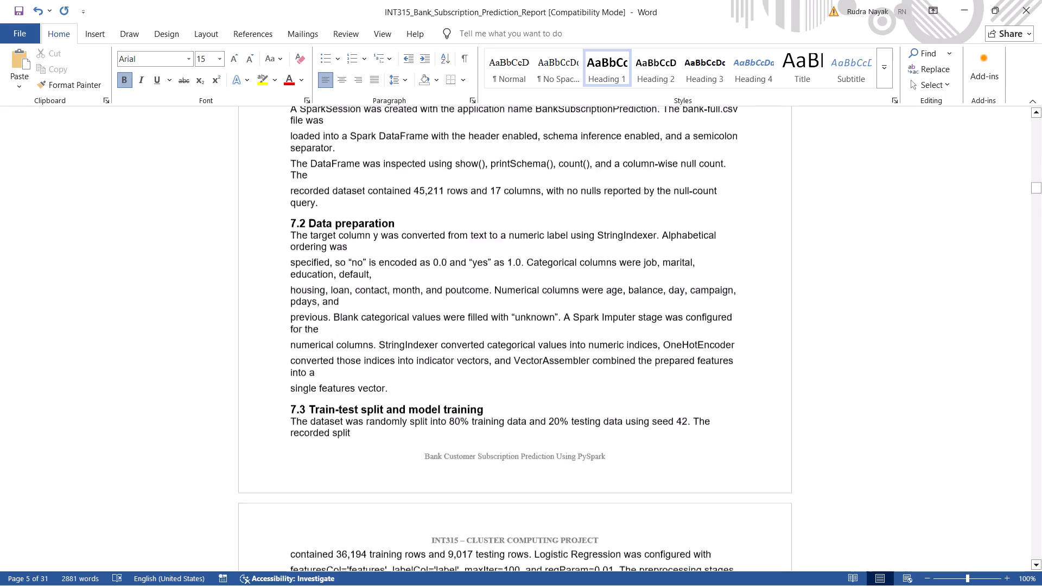
scroll(592, 264, down, 6)
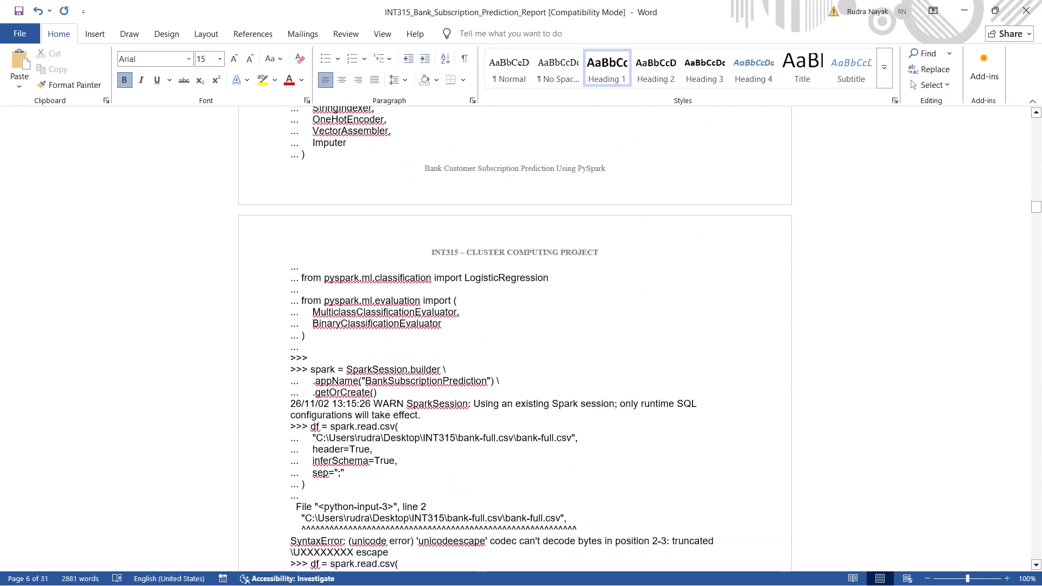
scroll(592, 264, down, 15)
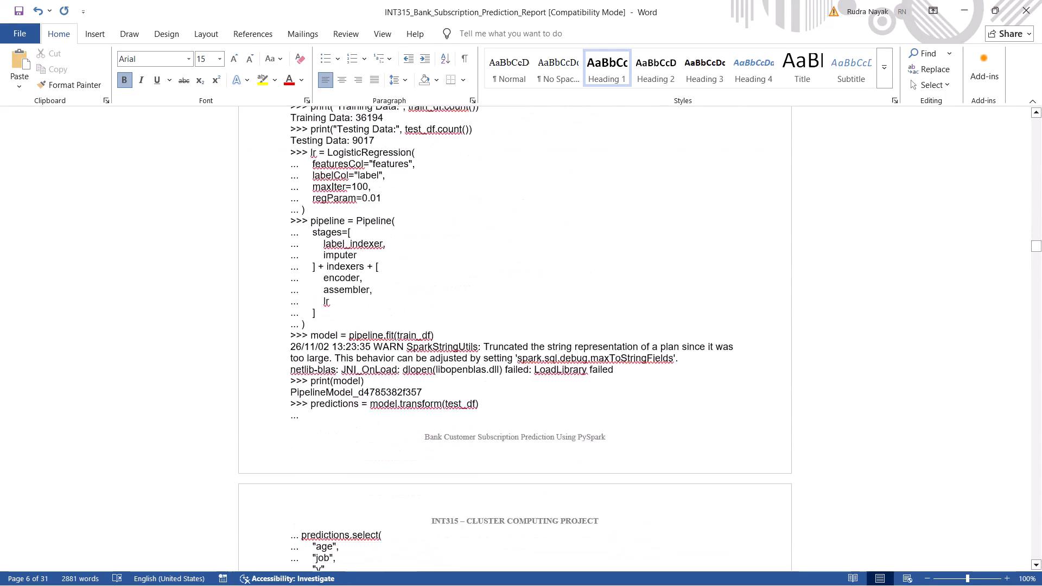
scroll(592, 264, down, 18)
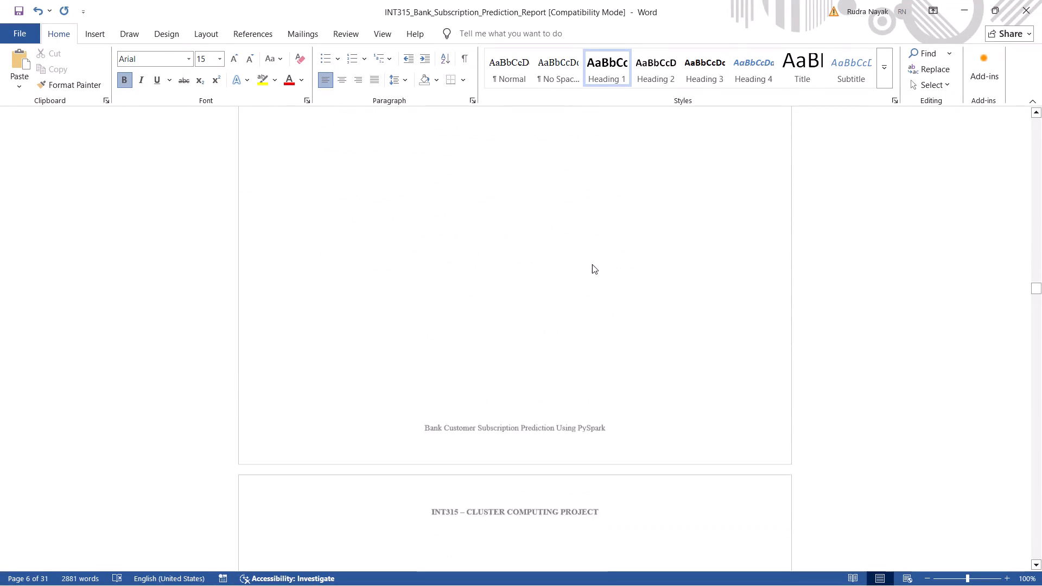
scroll(592, 264, down, 9)
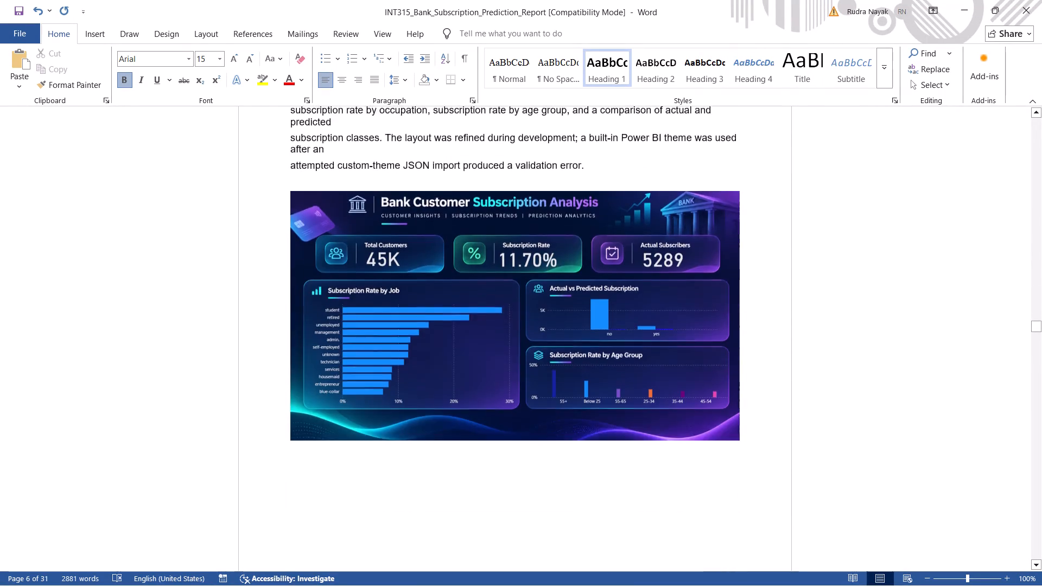
scroll(592, 264, up, 20)
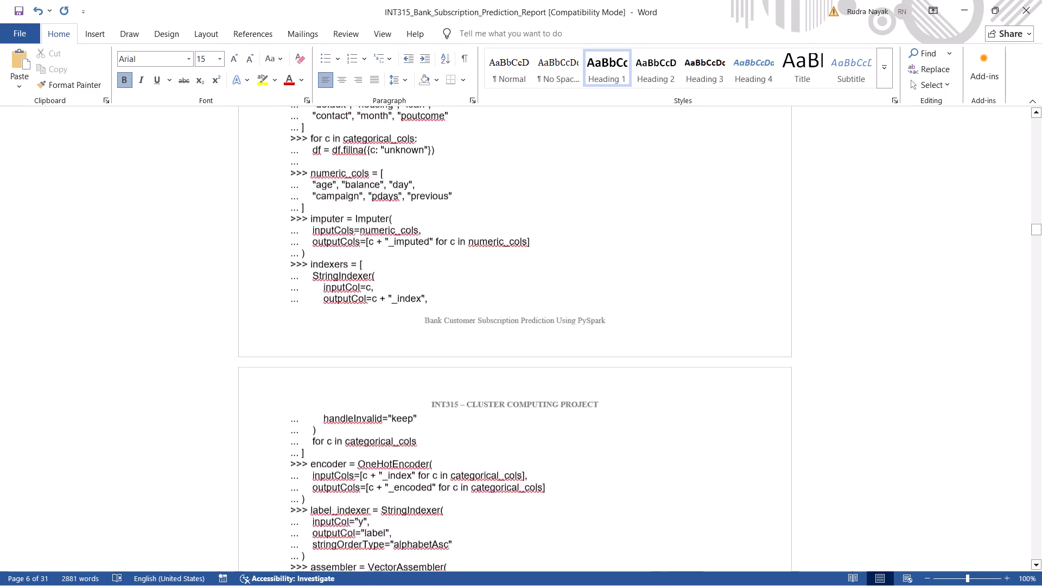
scroll(592, 264, up, 7)
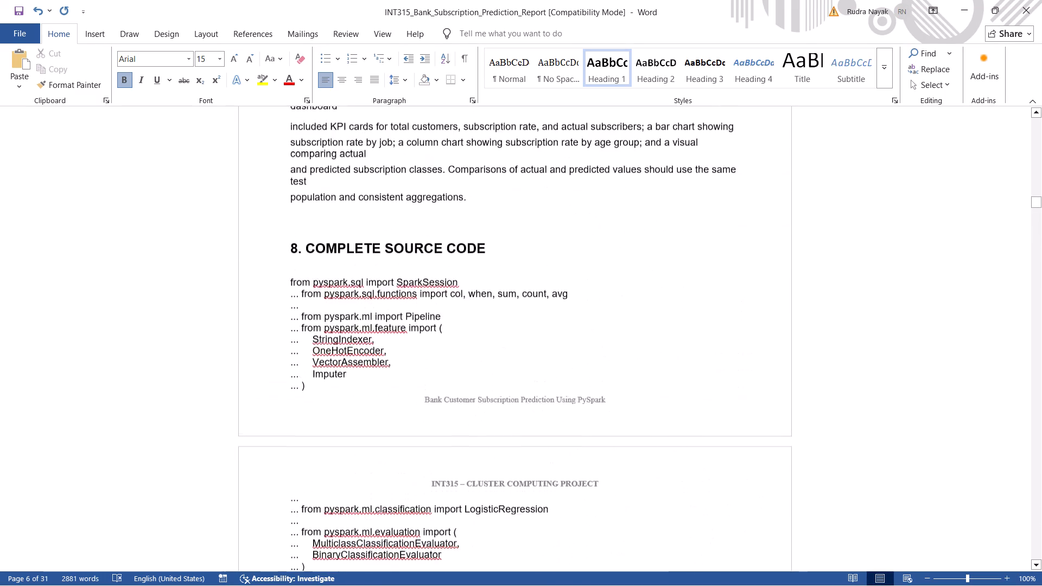
scroll(592, 264, up, 2)
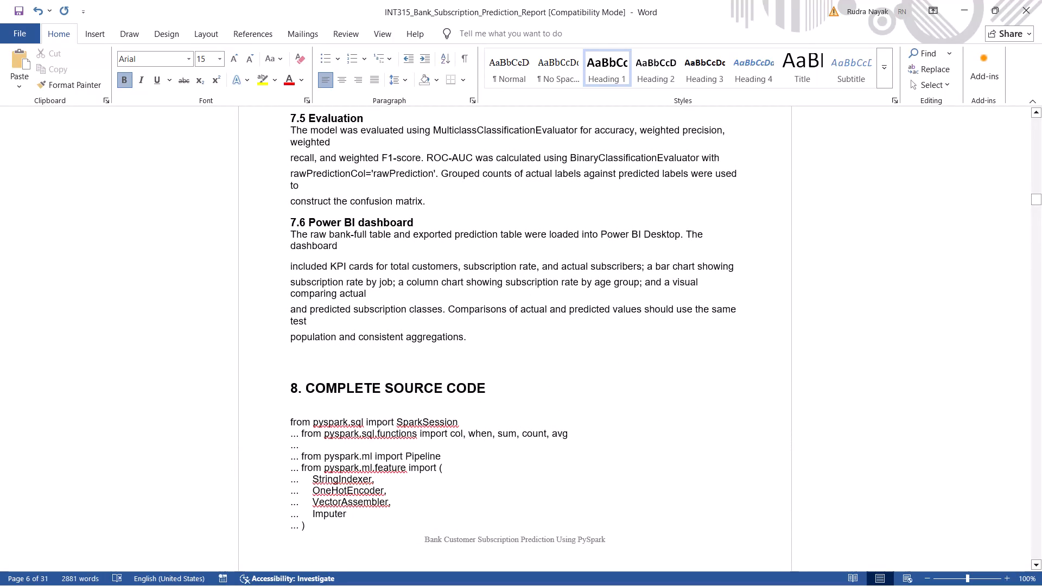
scroll(592, 264, up, 2)
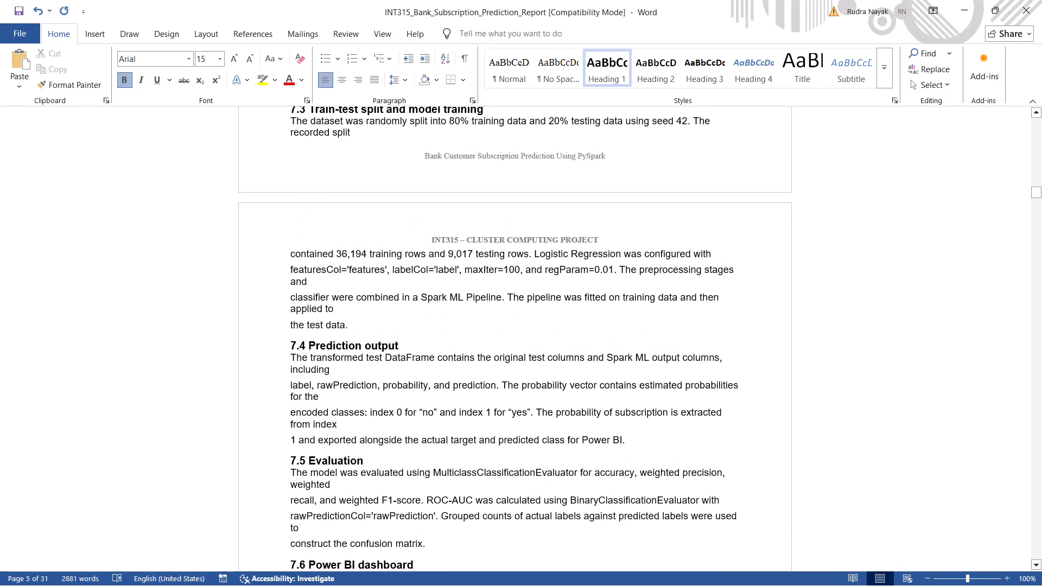
scroll(592, 264, up, 5)
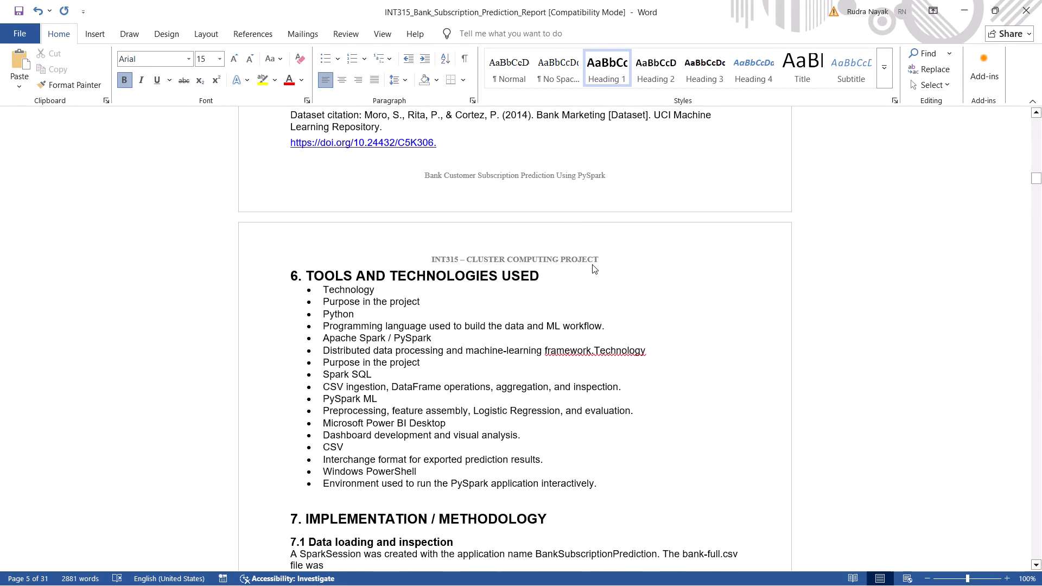
scroll(592, 264, up, 4)
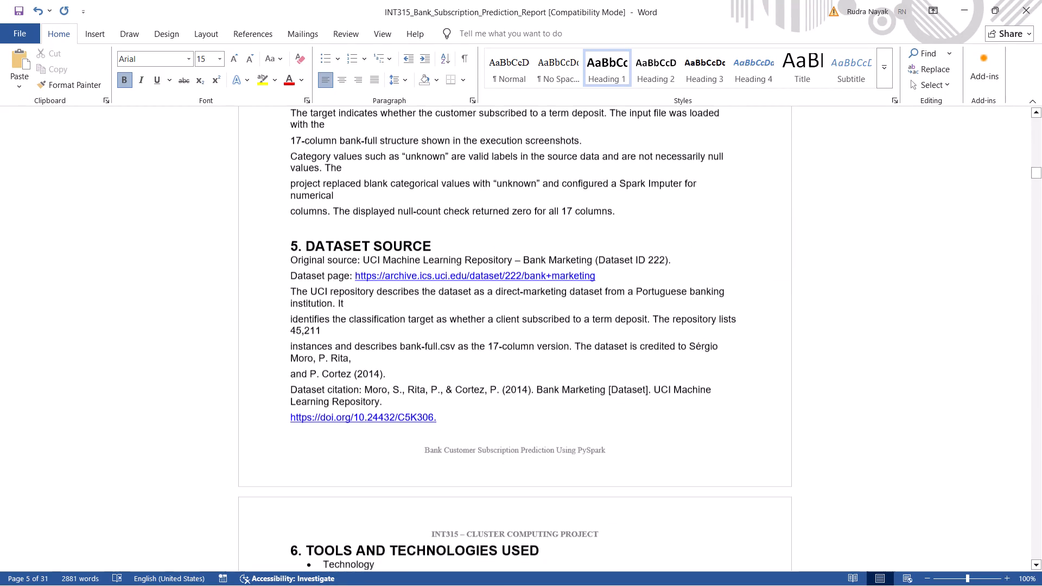
scroll(592, 264, up, 1)
scroll(545, 256, up, 3)
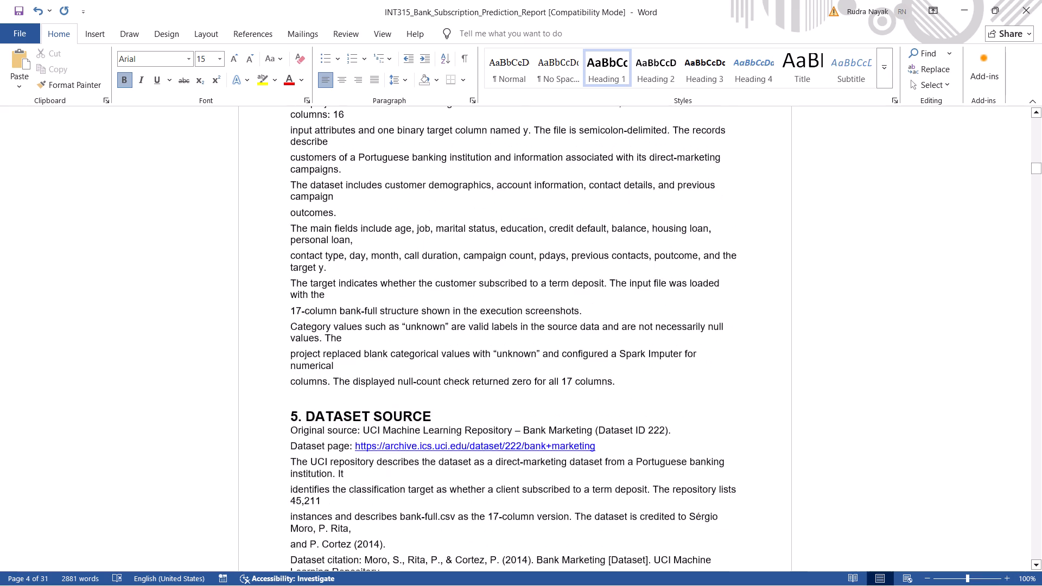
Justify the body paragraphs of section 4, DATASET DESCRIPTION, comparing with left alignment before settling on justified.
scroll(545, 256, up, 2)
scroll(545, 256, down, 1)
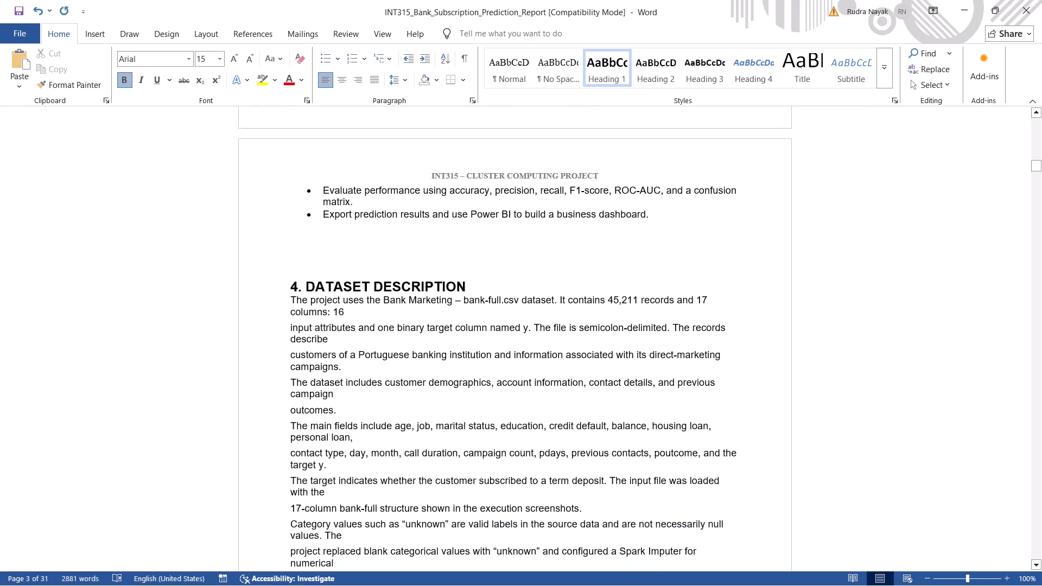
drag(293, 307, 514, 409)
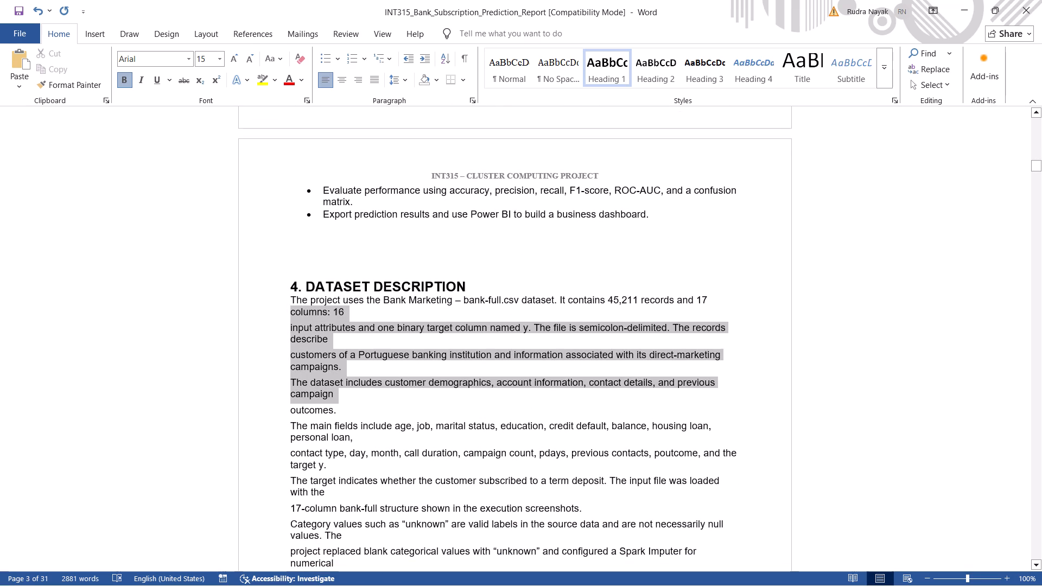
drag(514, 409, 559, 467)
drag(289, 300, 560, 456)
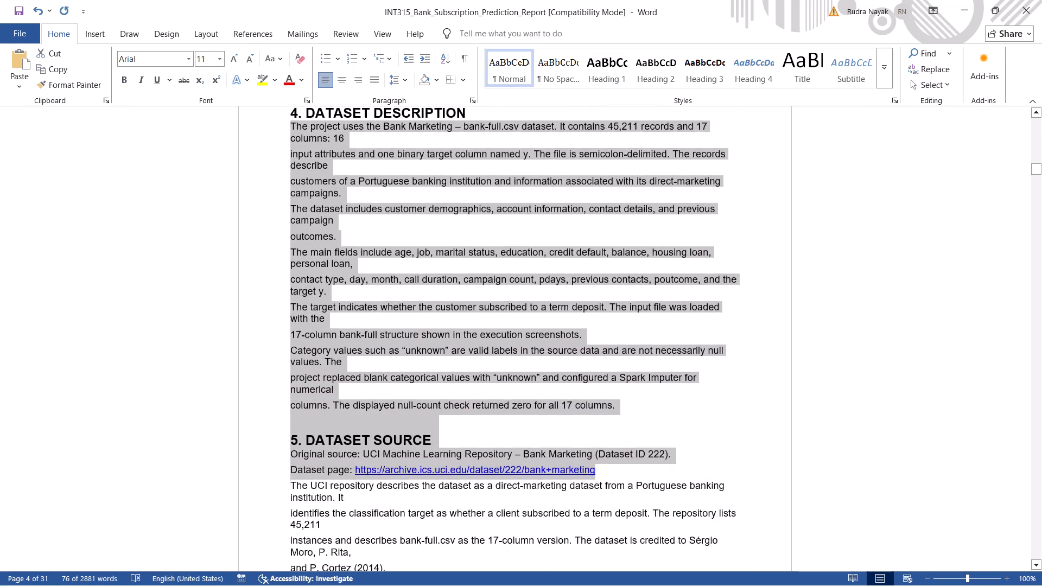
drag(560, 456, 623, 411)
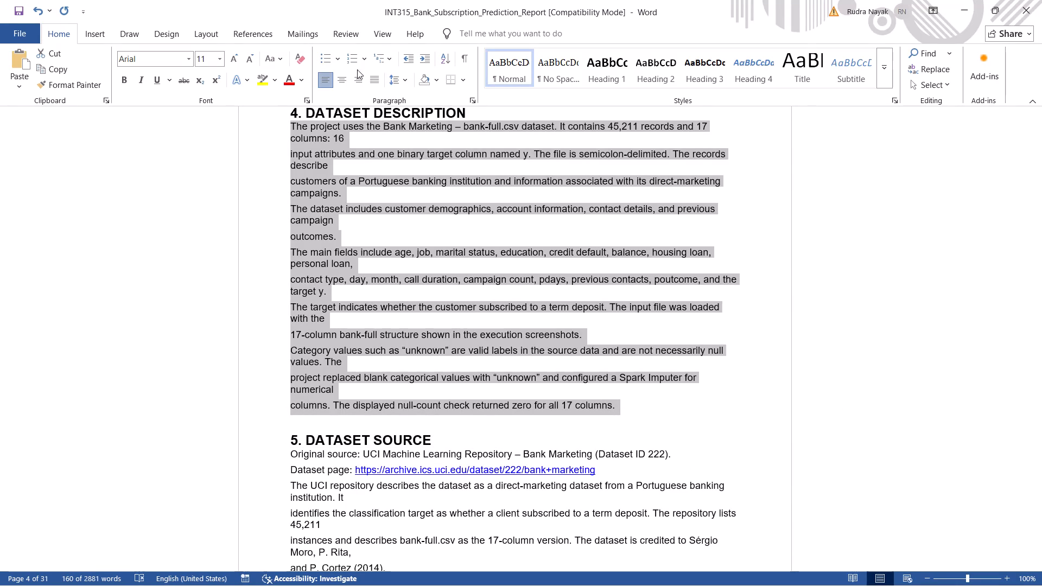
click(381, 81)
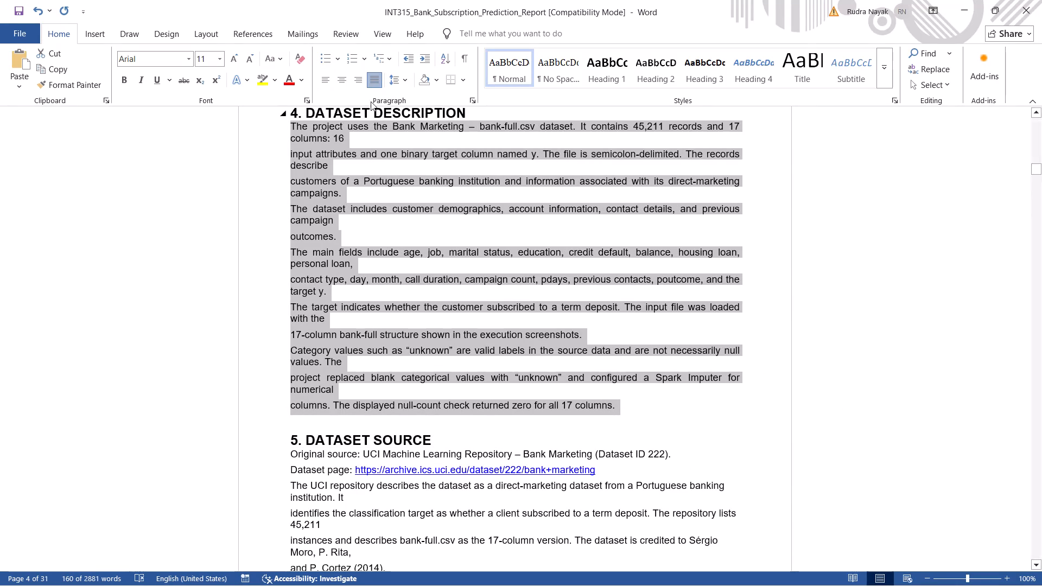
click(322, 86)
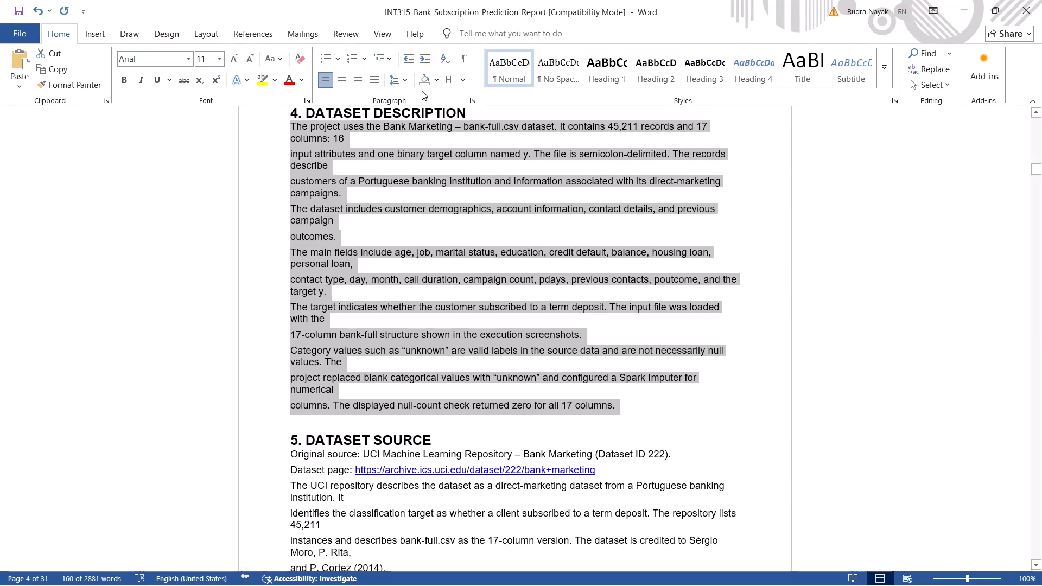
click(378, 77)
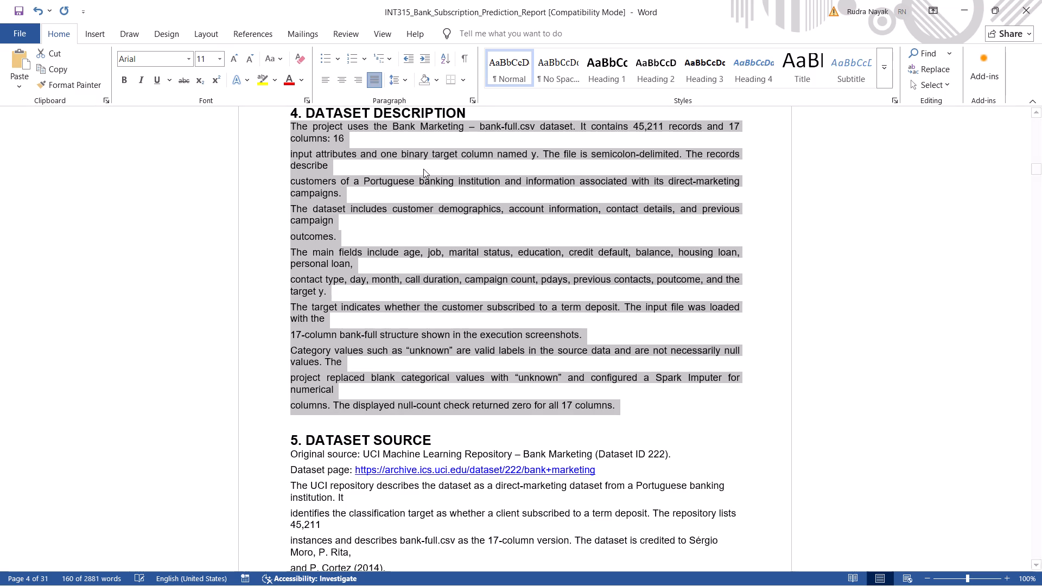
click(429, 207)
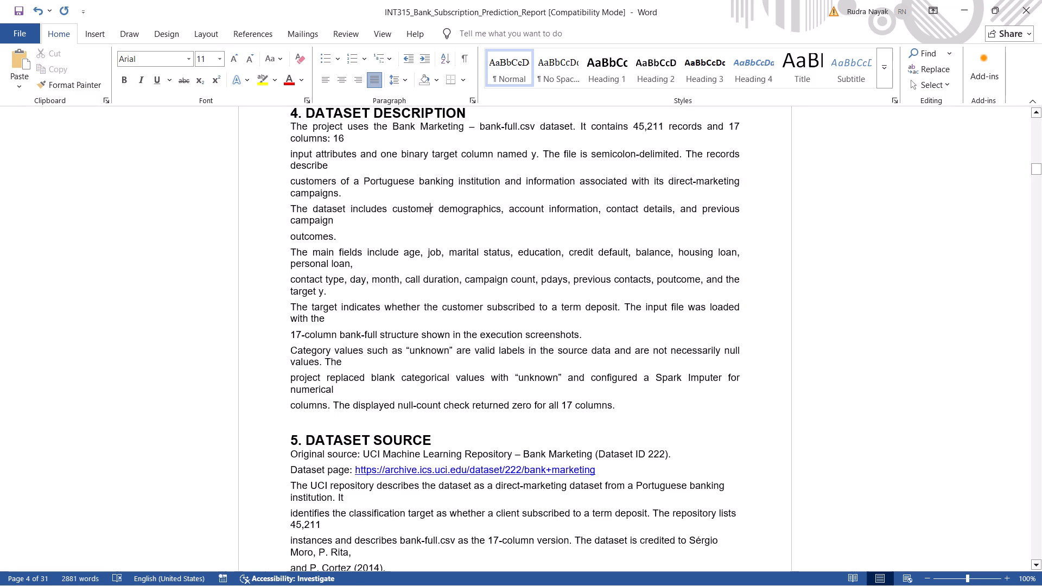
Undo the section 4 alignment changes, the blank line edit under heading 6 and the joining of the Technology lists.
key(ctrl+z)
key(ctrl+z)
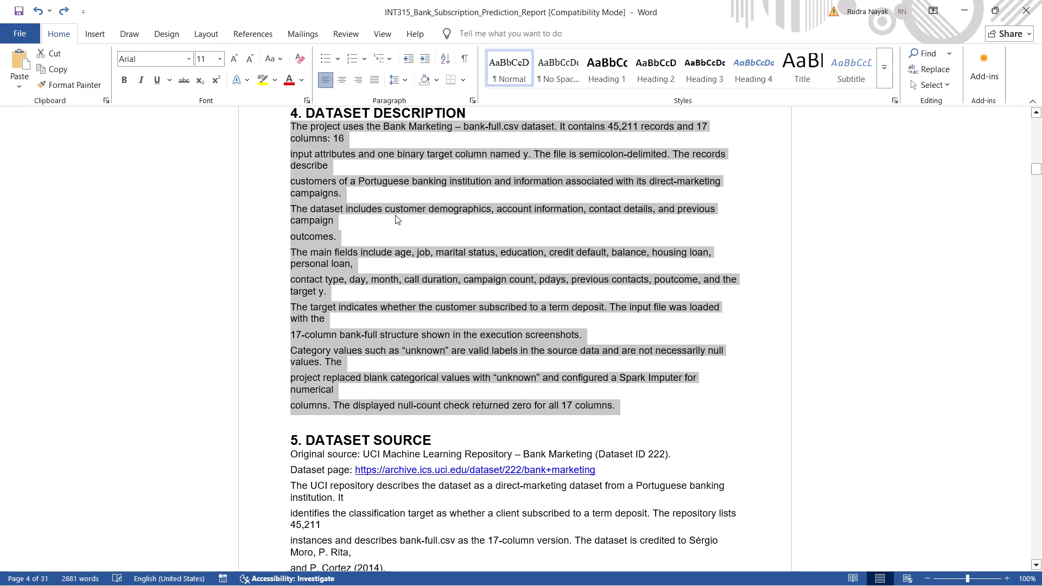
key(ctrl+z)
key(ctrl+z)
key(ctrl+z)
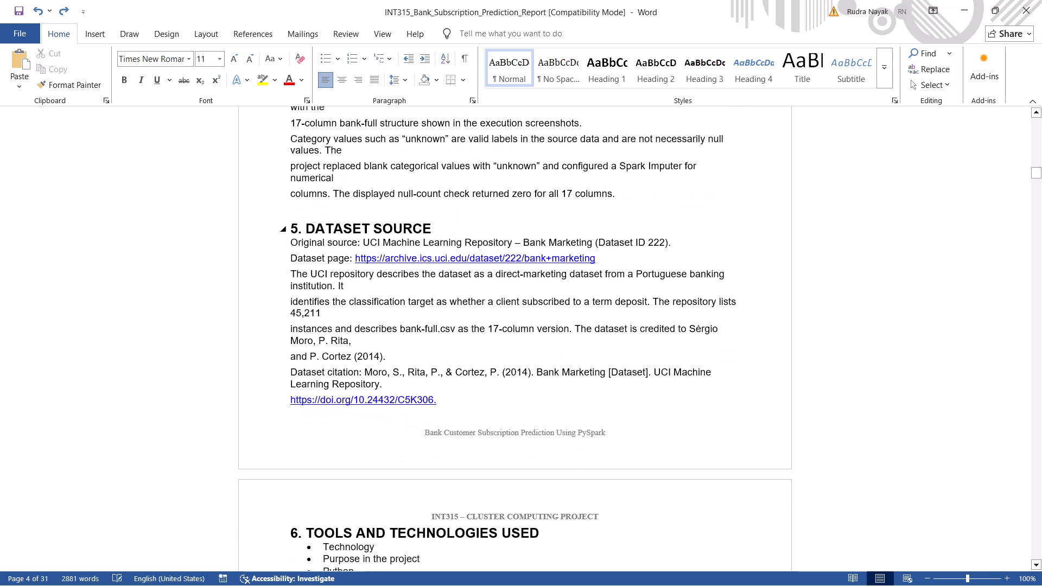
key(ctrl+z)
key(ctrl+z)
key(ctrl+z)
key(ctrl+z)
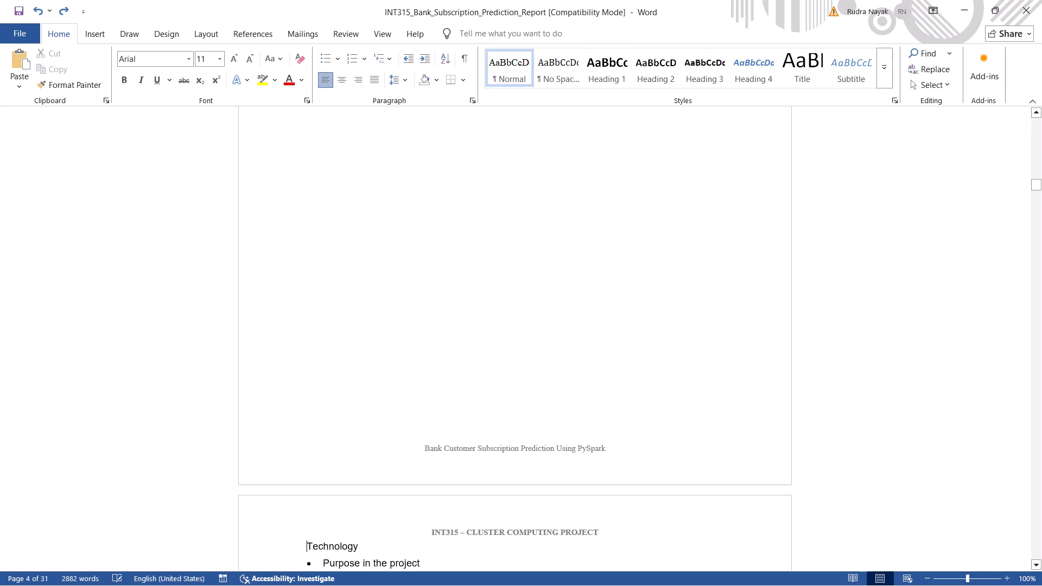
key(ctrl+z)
Undo the document-wide 1.0 line spacing and the Arial font change.
key(ctrl+z)
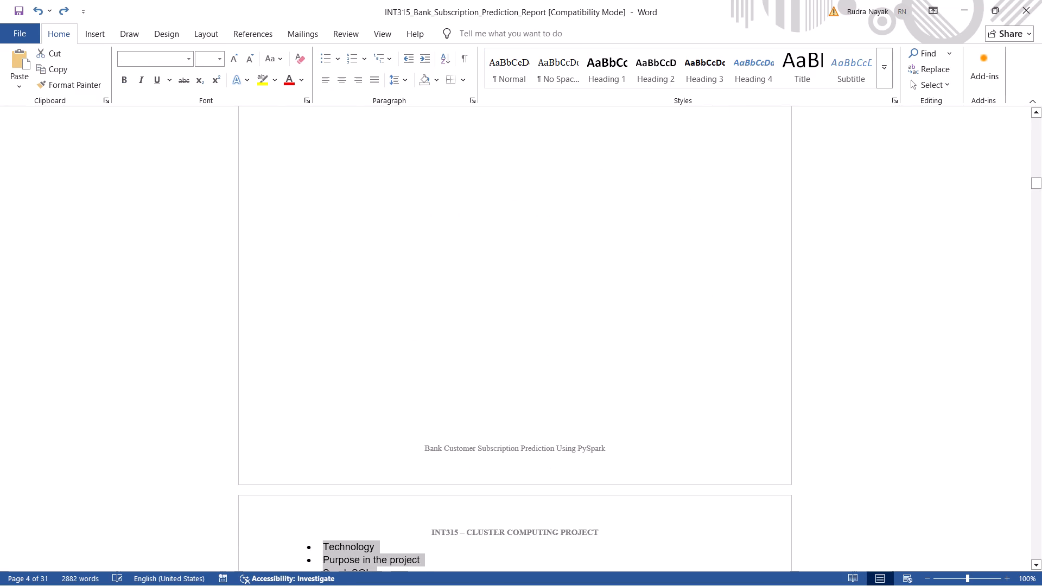
scroll(395, 215, up, 4)
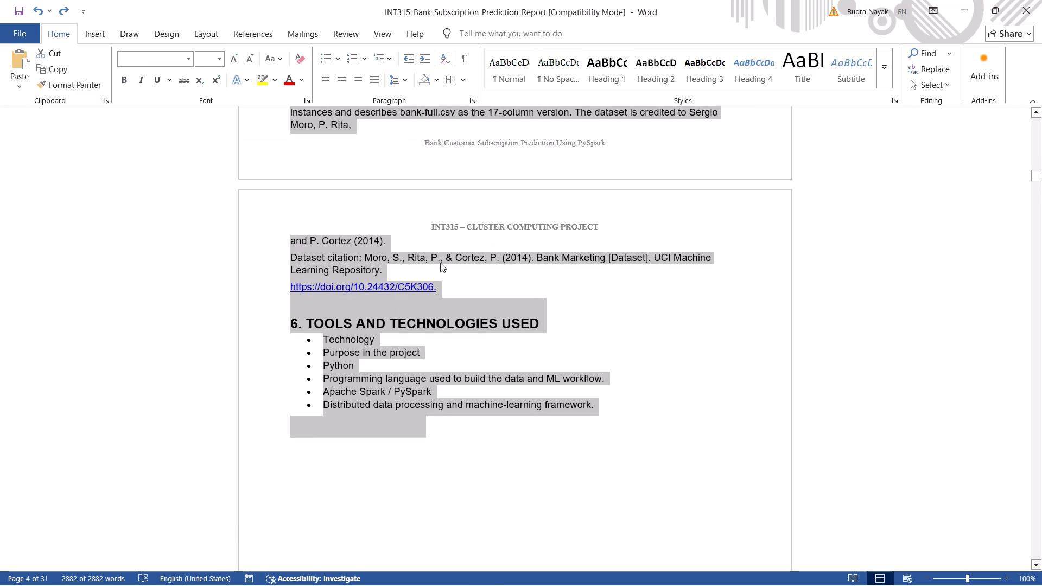
key(ctrl+z)
click(440, 263)
scroll(440, 263, up, 1)
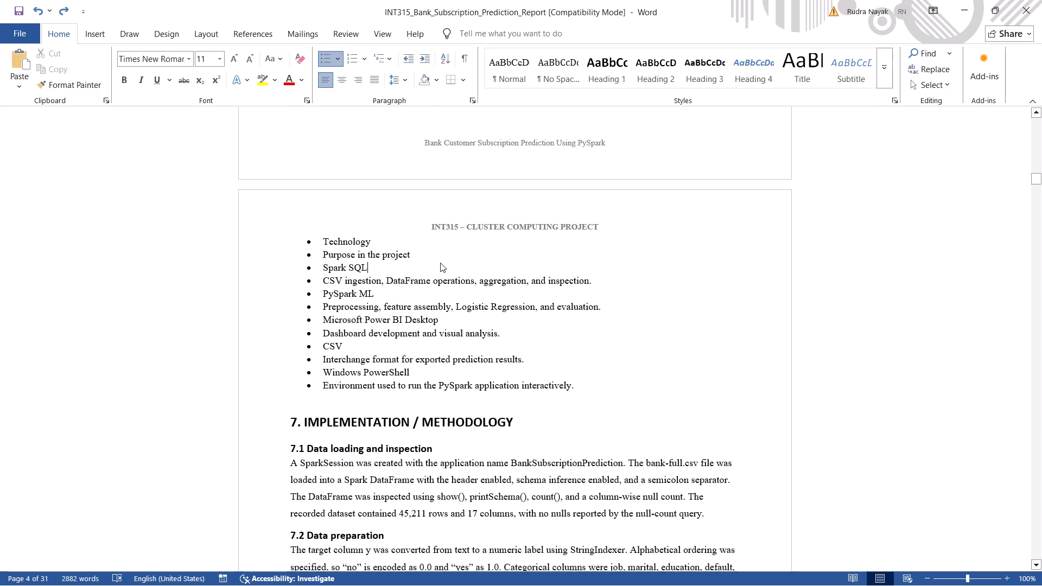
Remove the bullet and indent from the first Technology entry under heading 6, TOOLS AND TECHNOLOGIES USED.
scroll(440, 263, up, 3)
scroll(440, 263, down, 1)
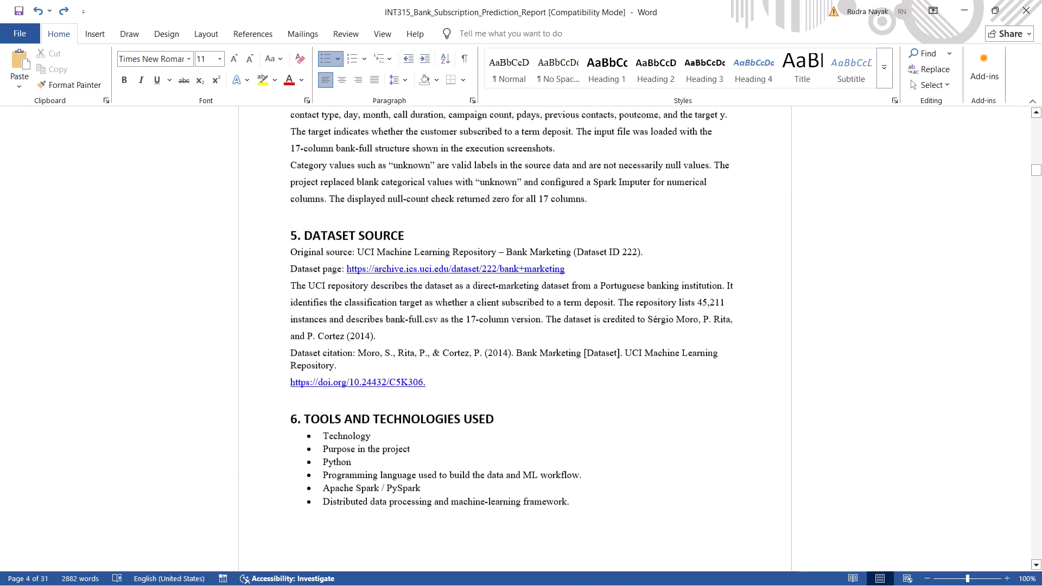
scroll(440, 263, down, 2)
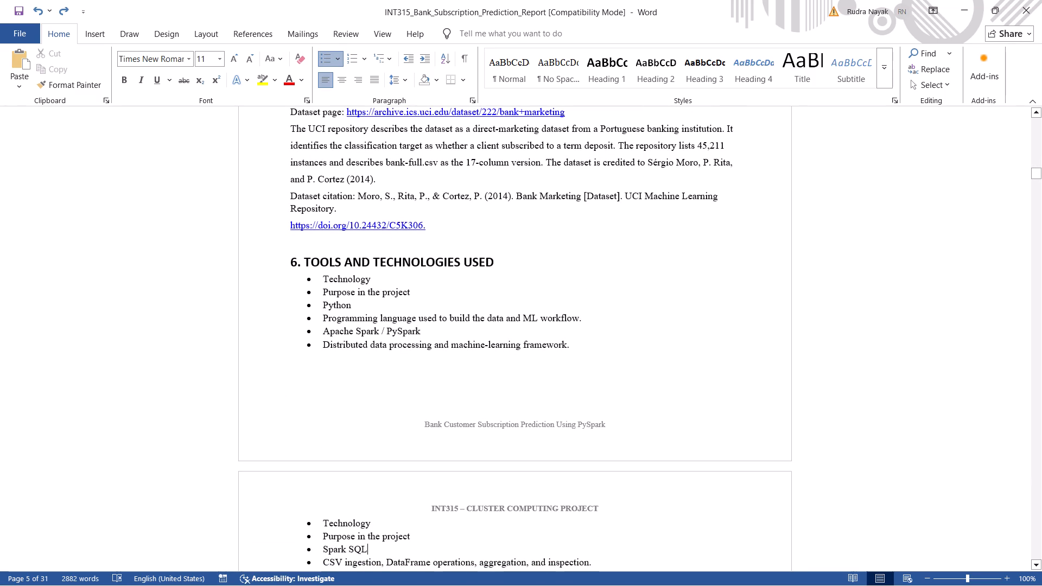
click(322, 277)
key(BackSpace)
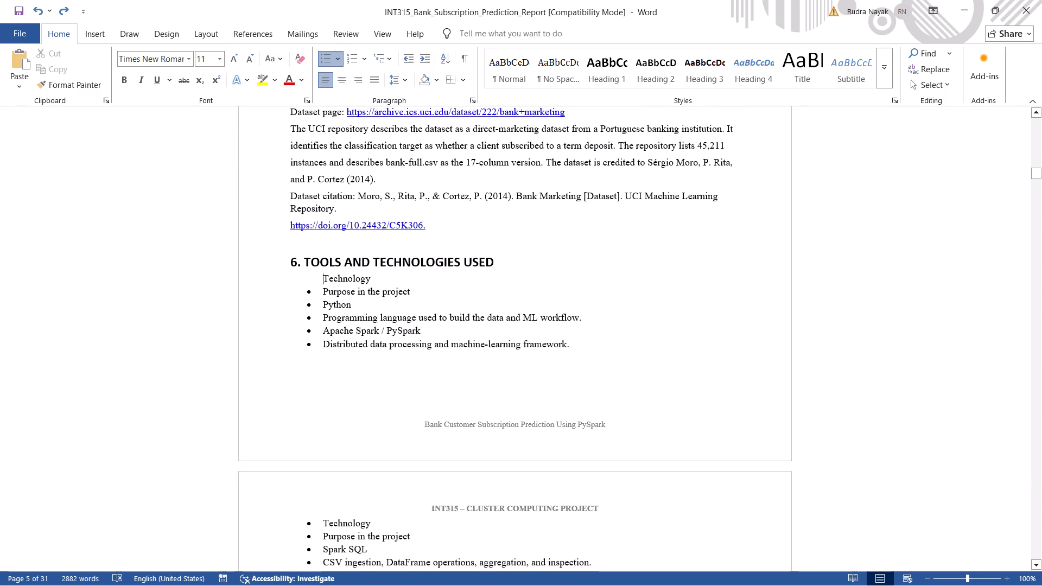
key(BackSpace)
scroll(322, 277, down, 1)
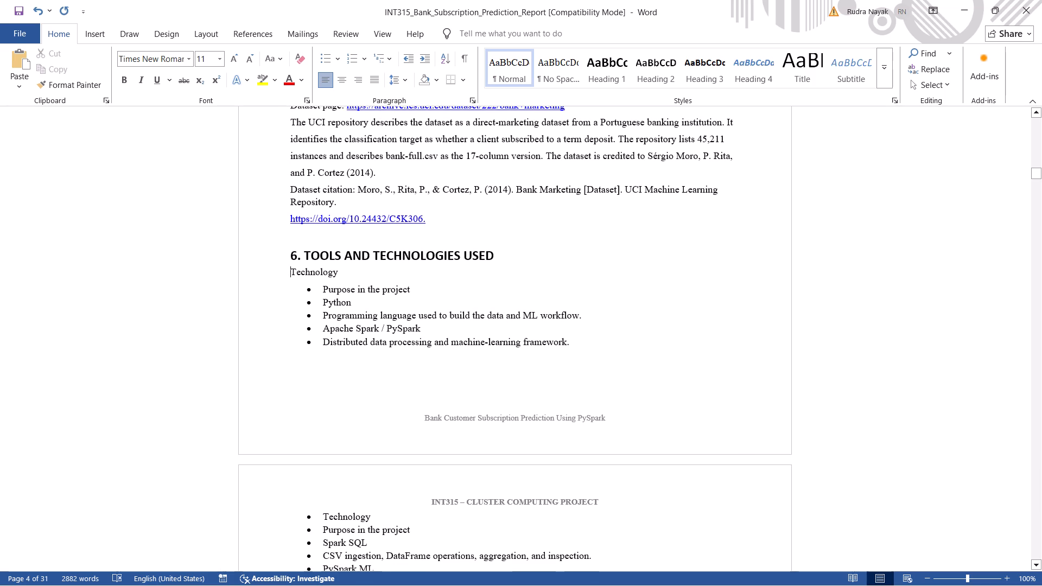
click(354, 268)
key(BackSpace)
Delete the text and list directly under heading 6, from Technology through "Distributed data processing and machine-learning framework.".
scroll(354, 268, down, 3)
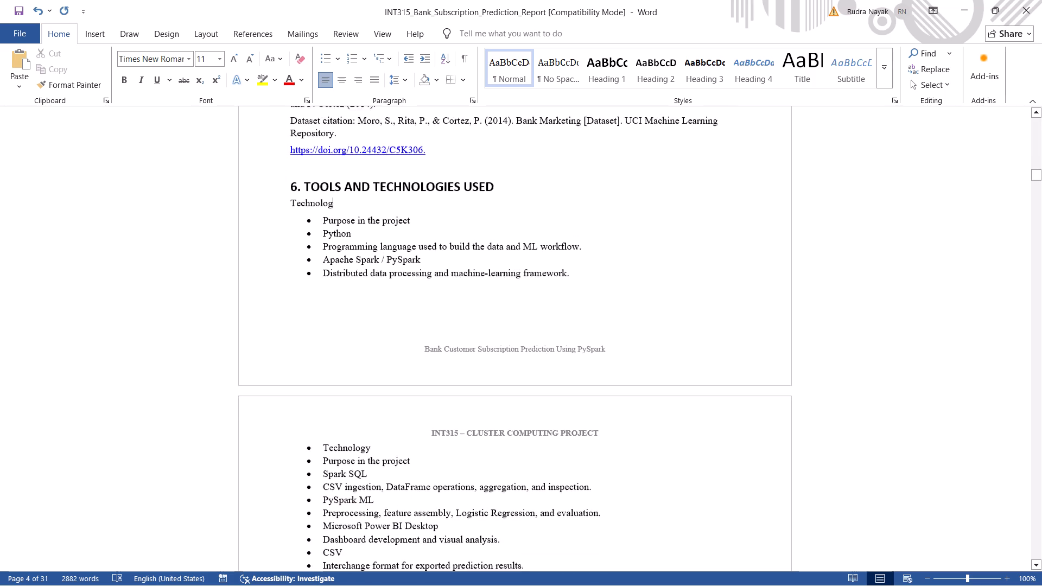
scroll(354, 268, down, 1)
scroll(471, 283, down, 1)
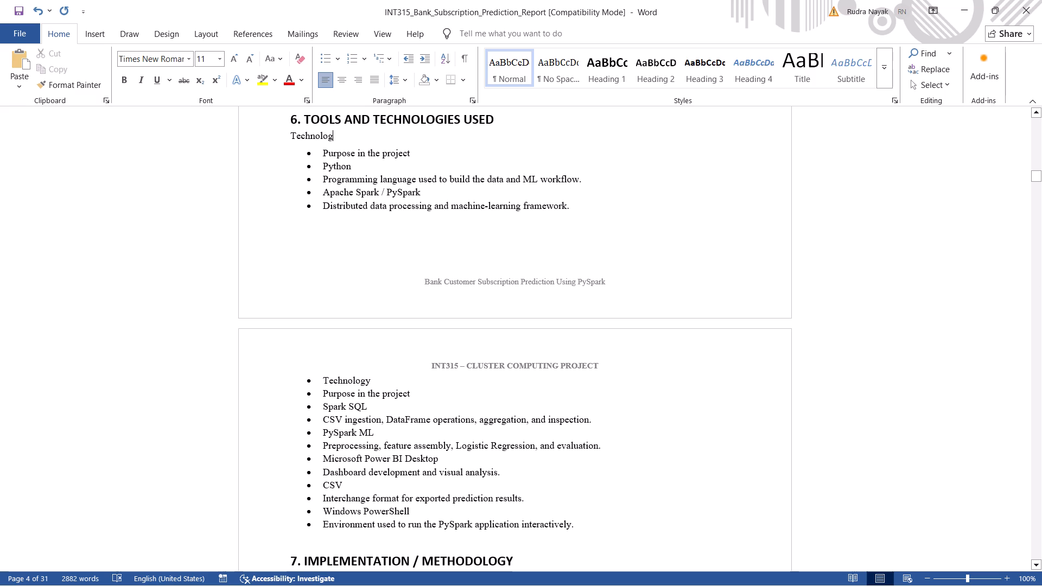
drag(576, 206, 340, 143)
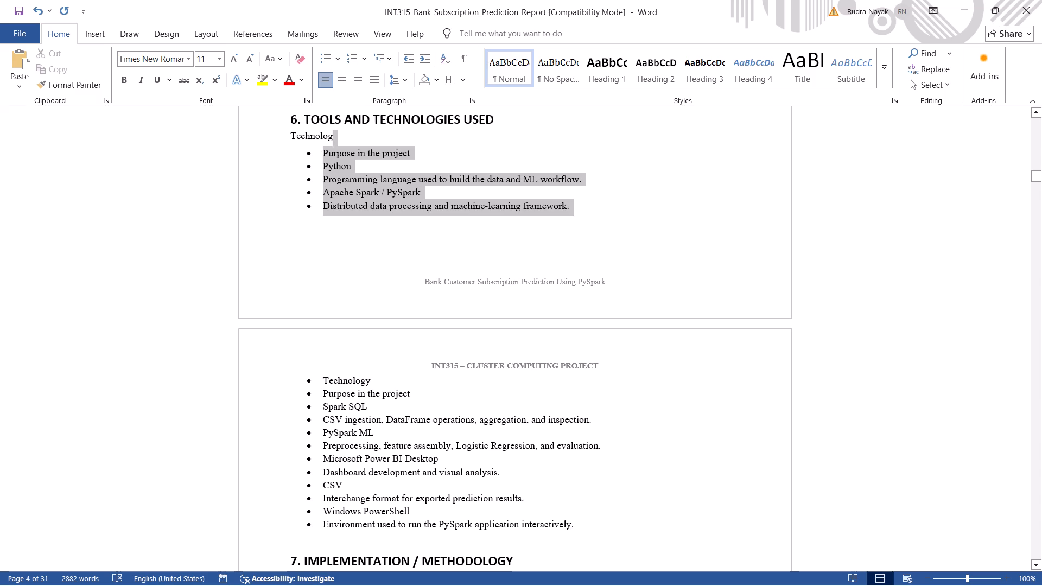
drag(340, 143, 293, 136)
key(BackSpace)
key(BackSpace)
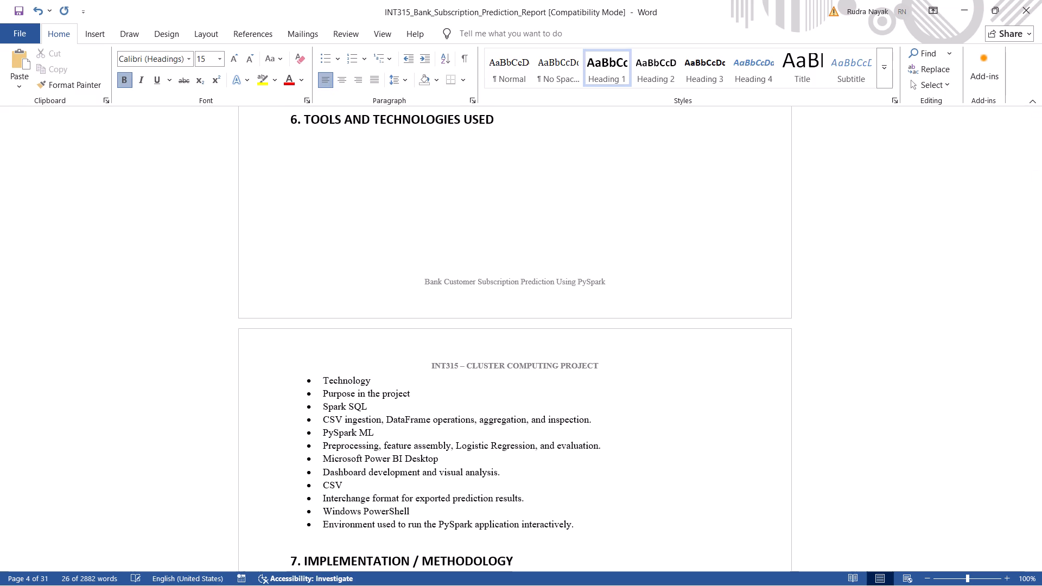
Insert four blank lines above heading 6, TOOLS AND TECHNOLOGIES USED, to push it onto the next page.
scroll(313, 155, up, 1)
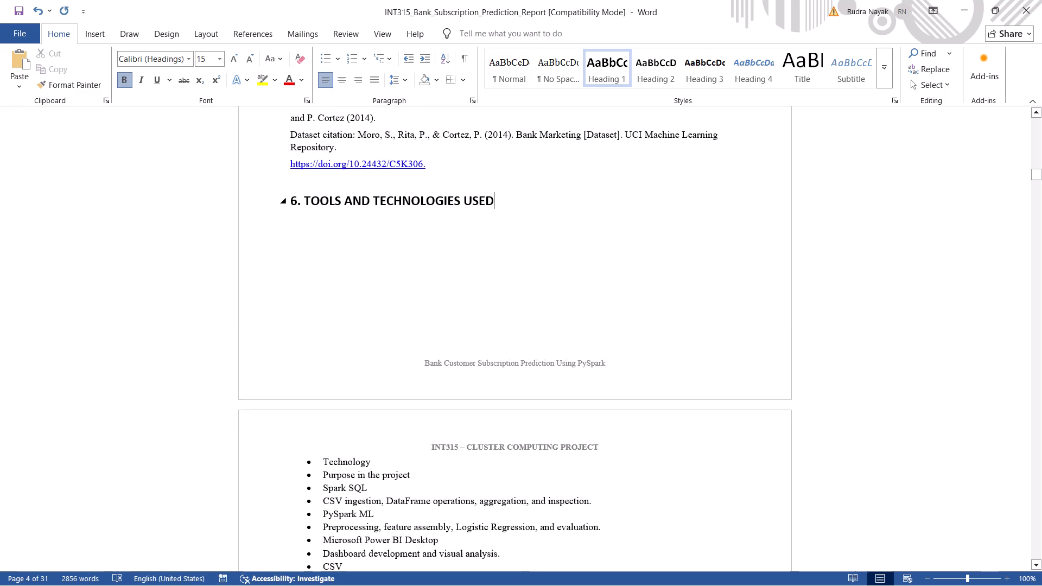
click(292, 200)
key(Return)
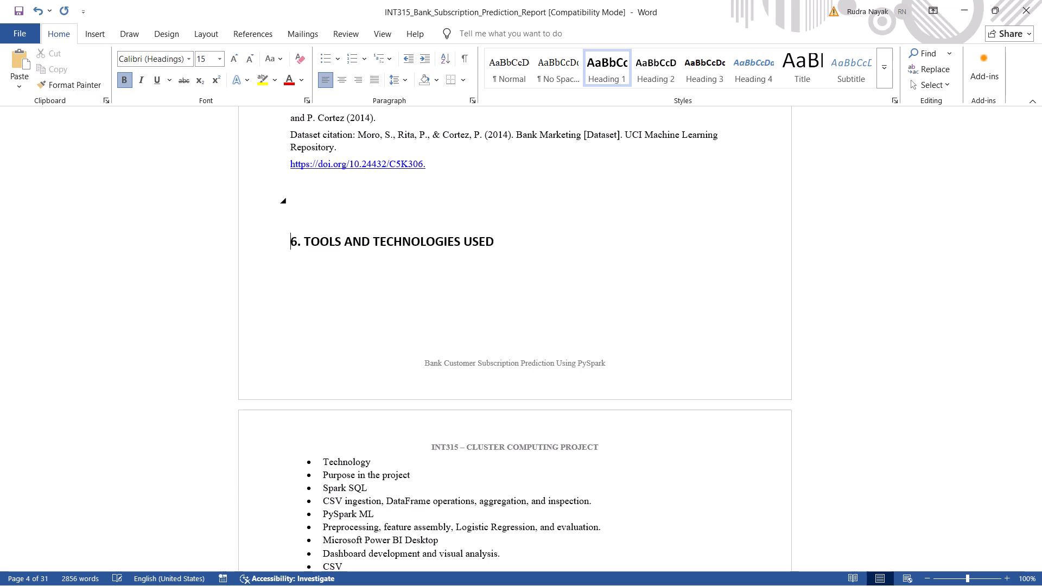
key(Return)
key(Return)
key(Return)
key(BackSpace)
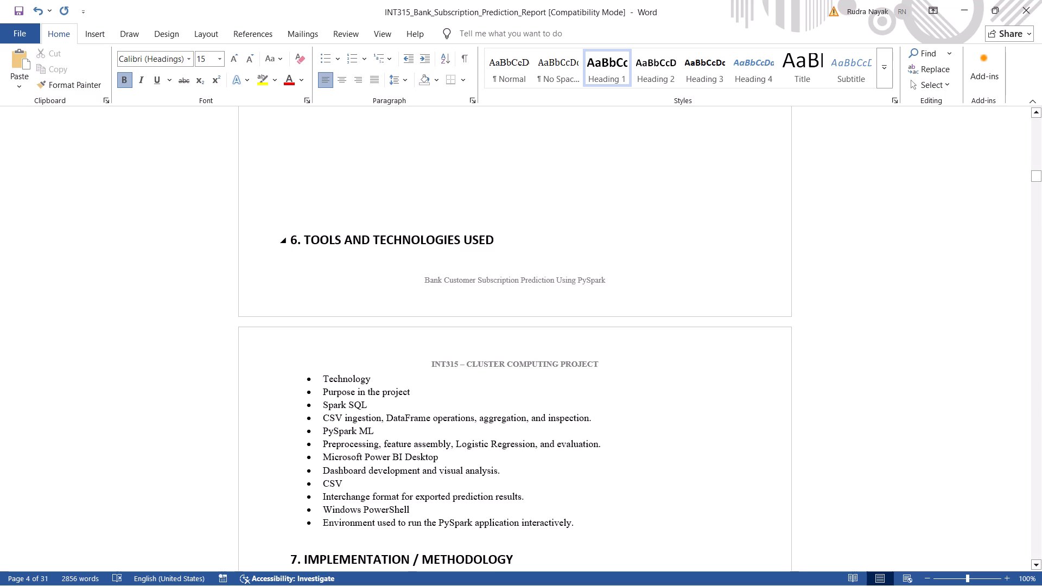
key(Return)
Select the blank lines at the top of the page above heading 6, try 1.0 line spacing on them, and delete them.
drag(320, 512, 274, 397)
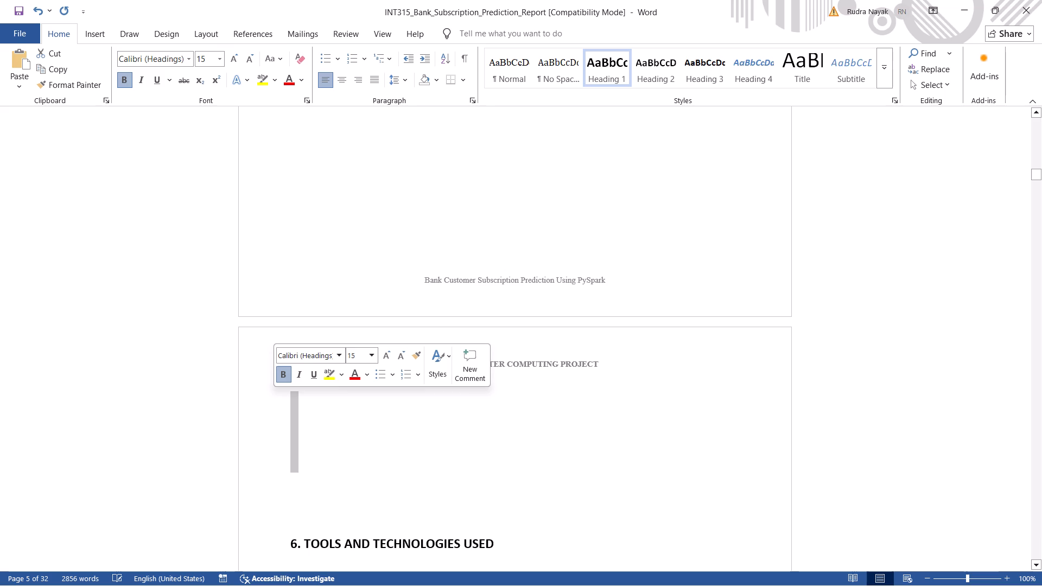
click(393, 74)
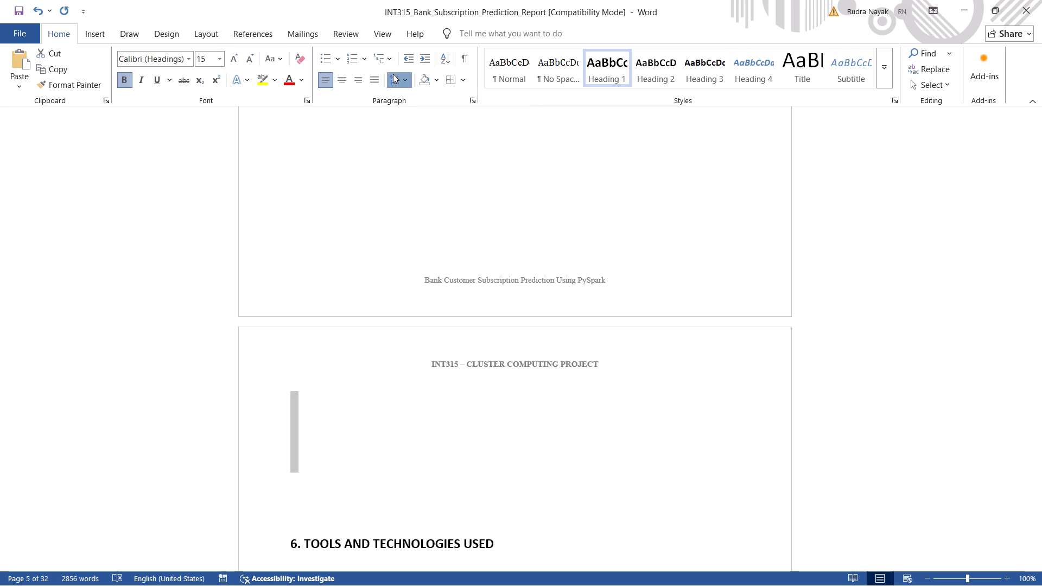
click(411, 94)
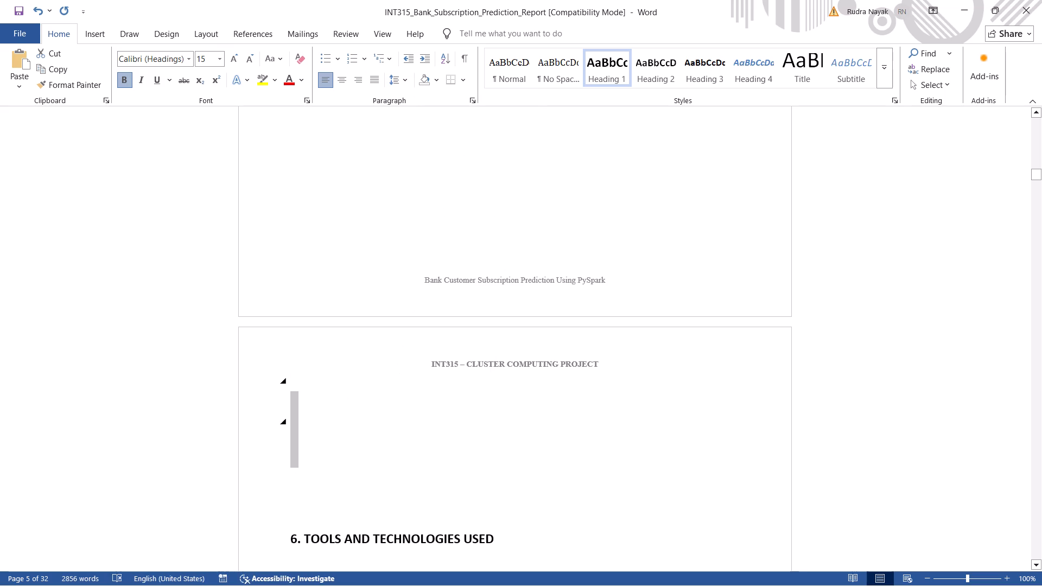
key(Delete)
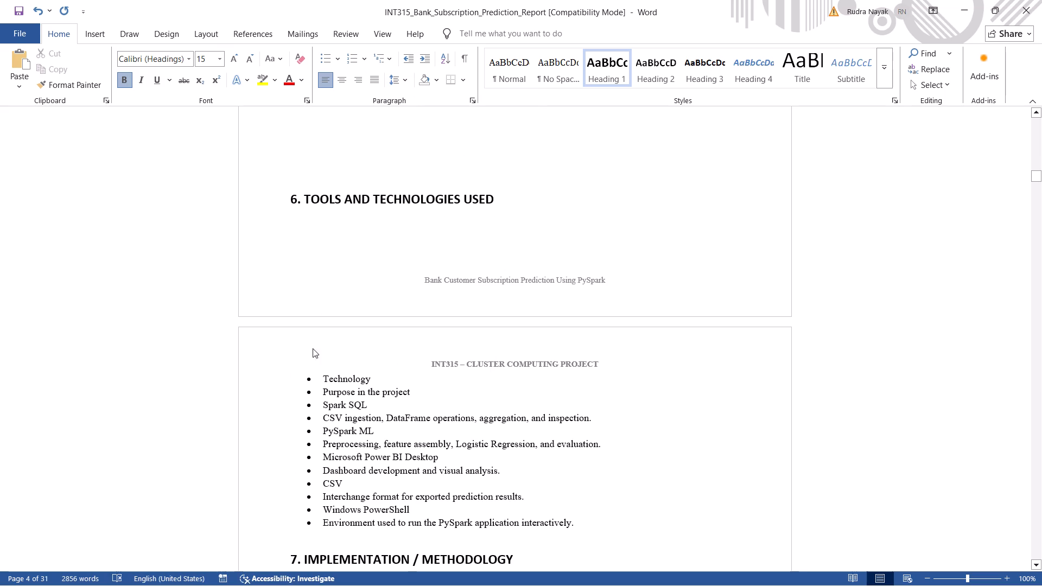
click(313, 354)
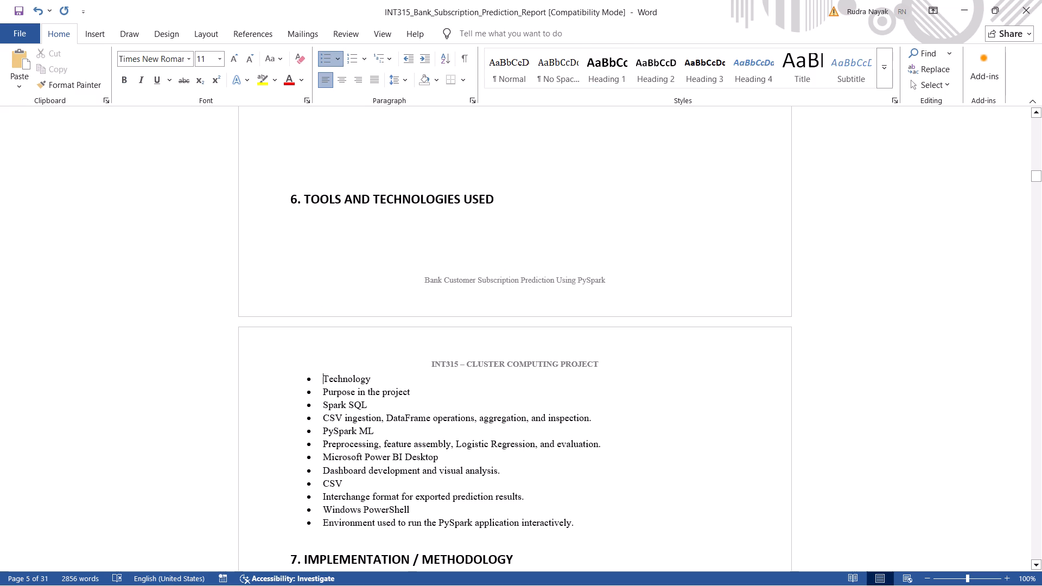
click(309, 275)
drag(309, 275, 300, 235)
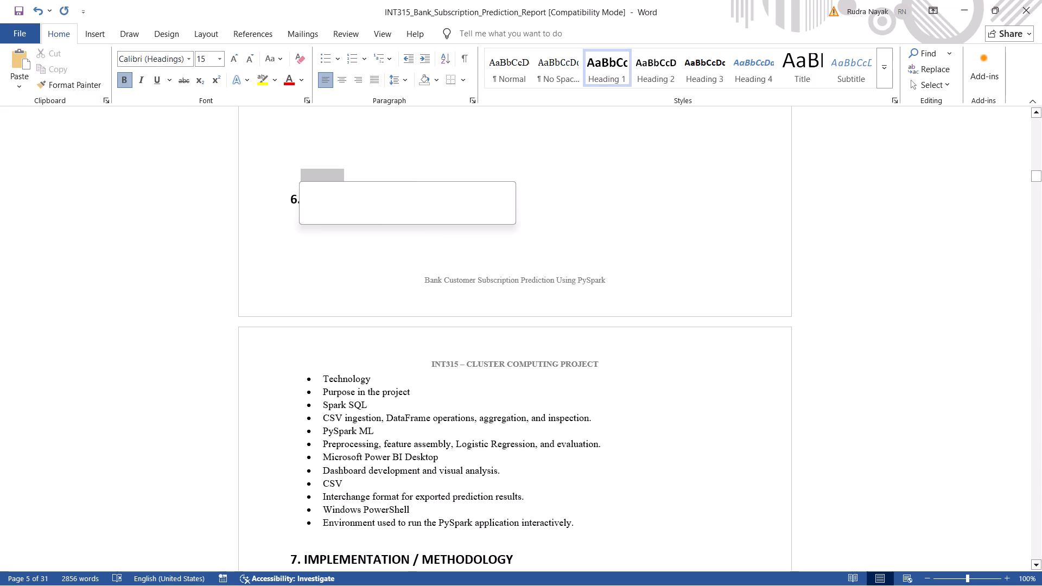
click(332, 235)
click(397, 229)
Remove the space before paragraphs for the CONTENTS entries from 1. Project Title through References.
scroll(397, 229, up, 1)
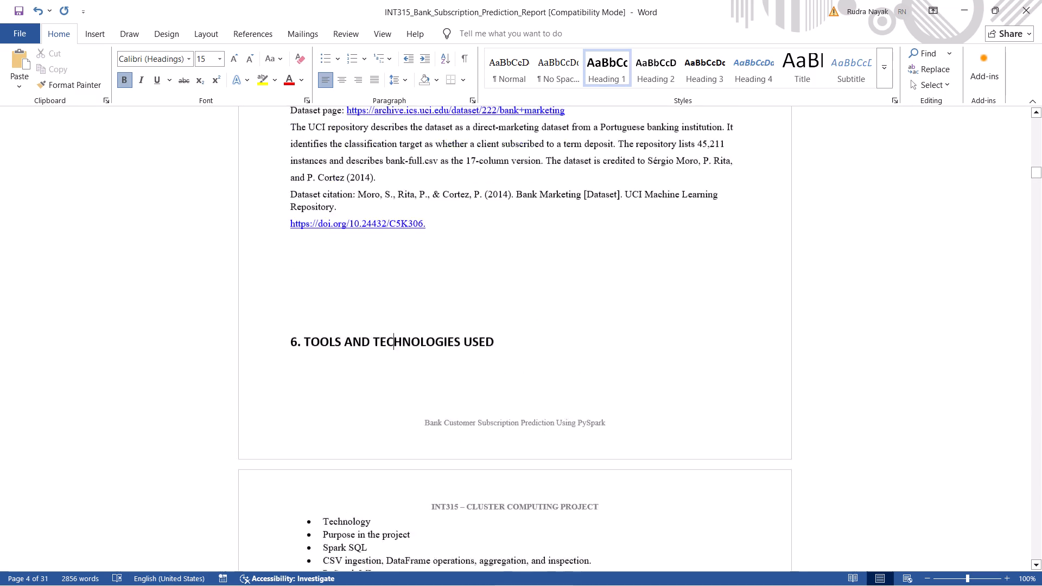
scroll(397, 229, up, 13)
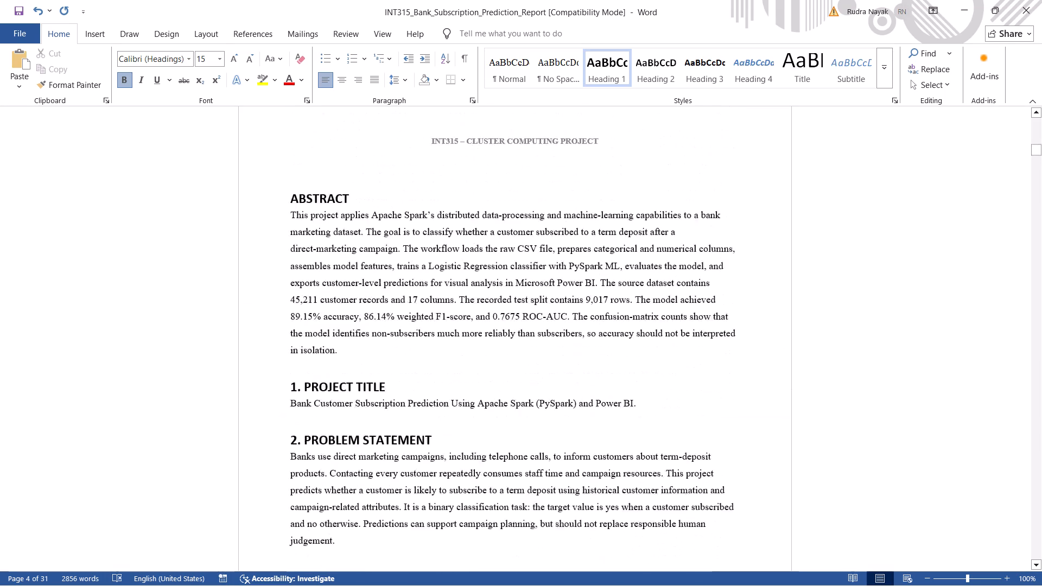
scroll(397, 229, up, 5)
scroll(397, 229, down, 2)
scroll(397, 229, up, 1)
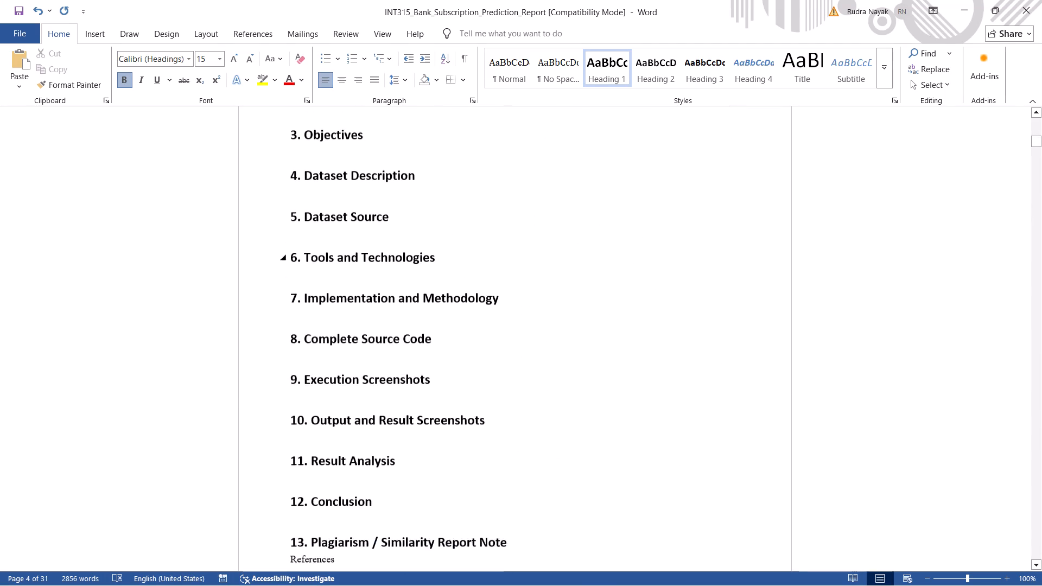
scroll(397, 229, up, 1)
drag(291, 146, 382, 246)
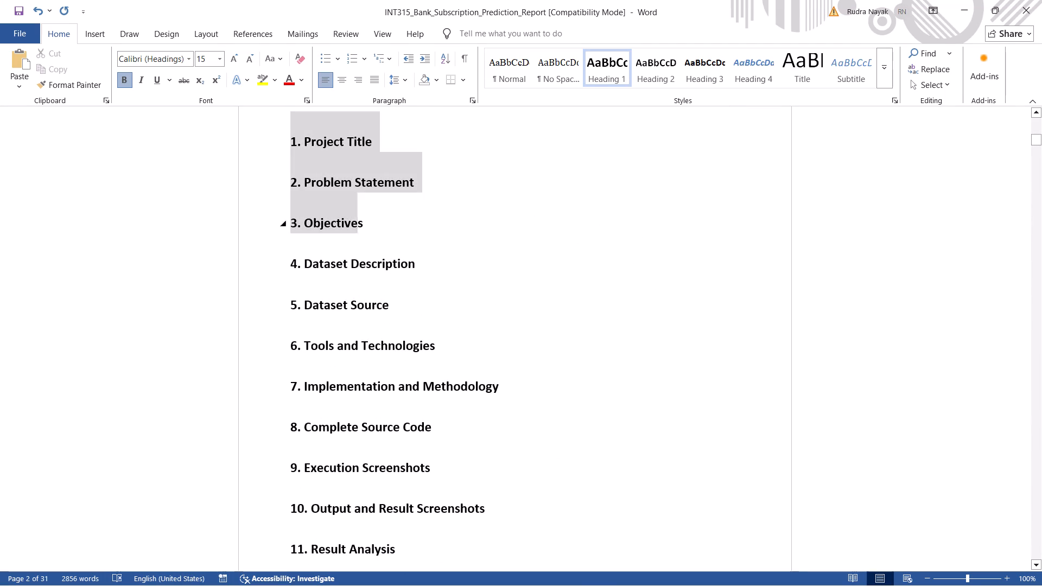
drag(382, 246, 435, 576)
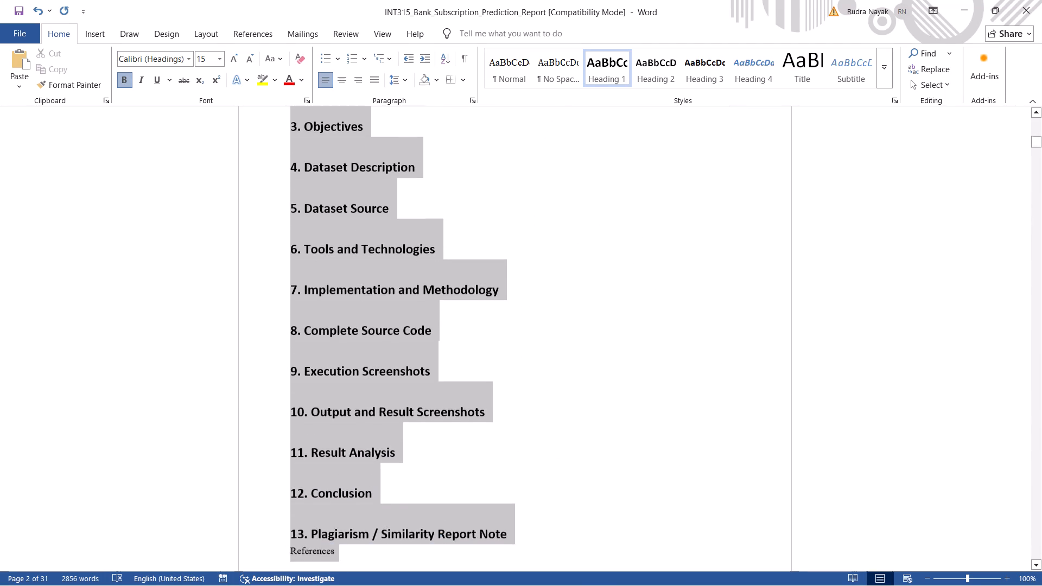
drag(435, 576, 377, 515)
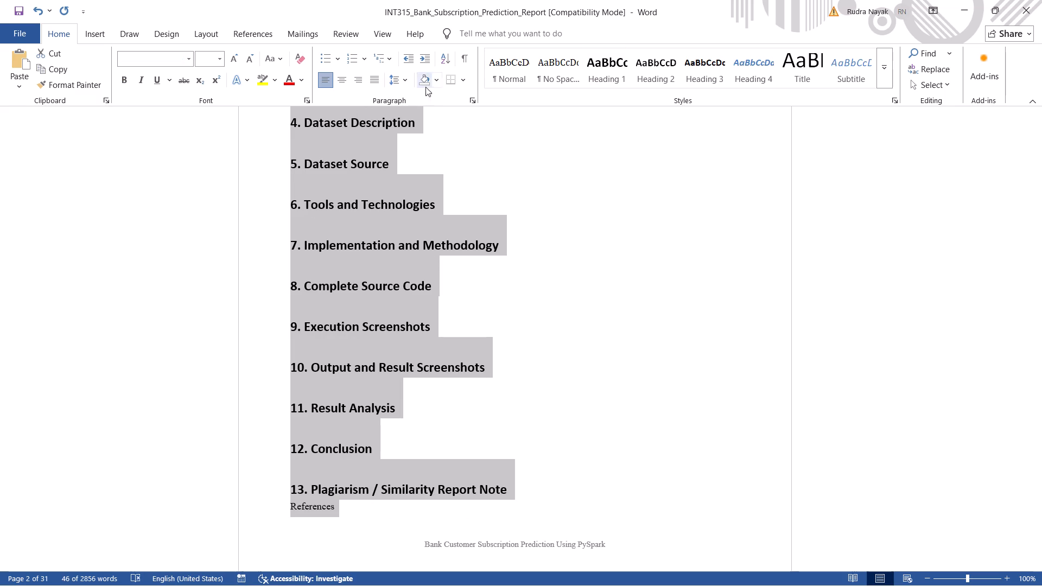
click(400, 81)
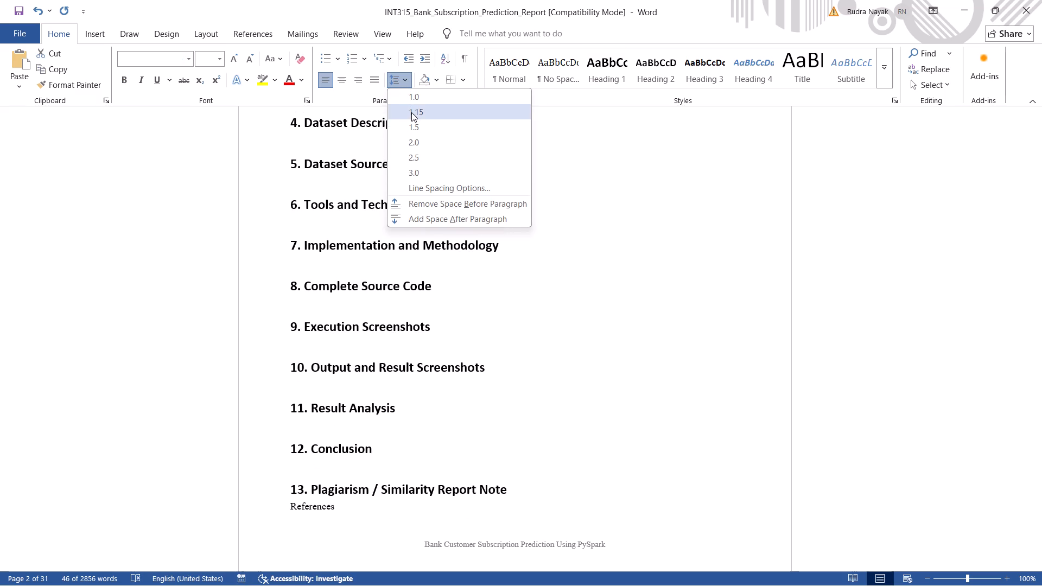
click(416, 207)
scroll(480, 262, up, 2)
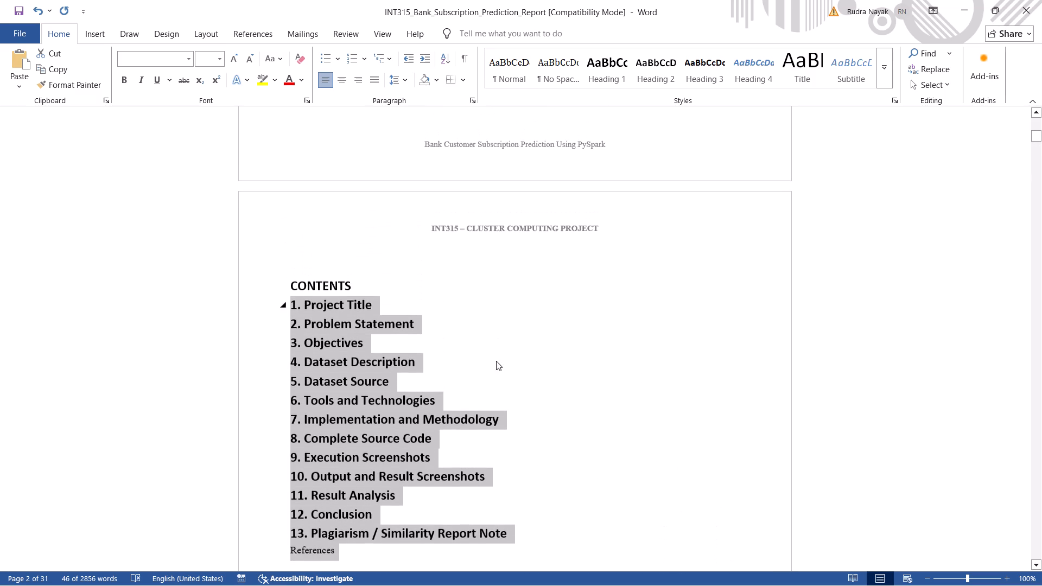
click(493, 374)
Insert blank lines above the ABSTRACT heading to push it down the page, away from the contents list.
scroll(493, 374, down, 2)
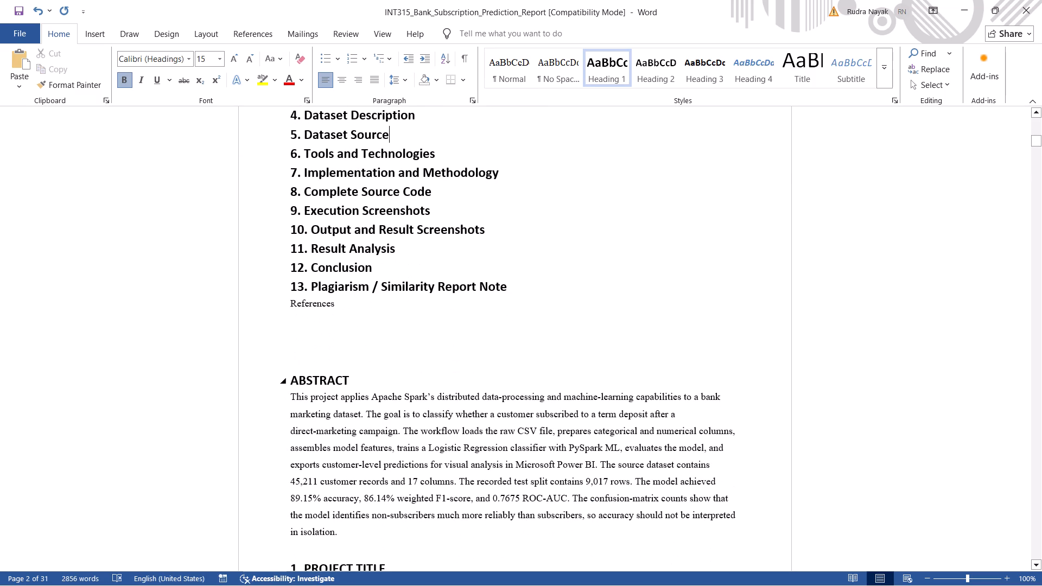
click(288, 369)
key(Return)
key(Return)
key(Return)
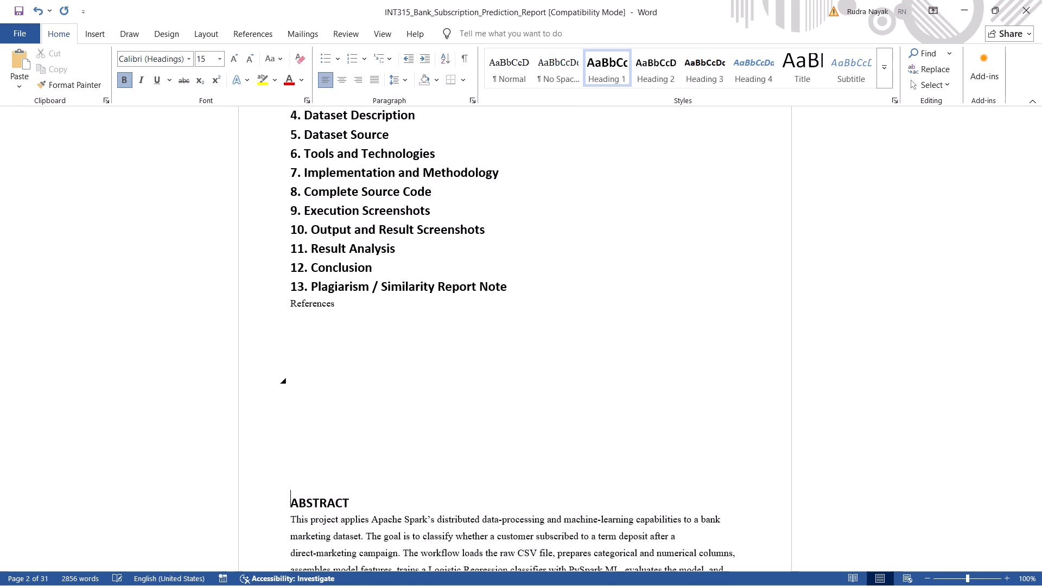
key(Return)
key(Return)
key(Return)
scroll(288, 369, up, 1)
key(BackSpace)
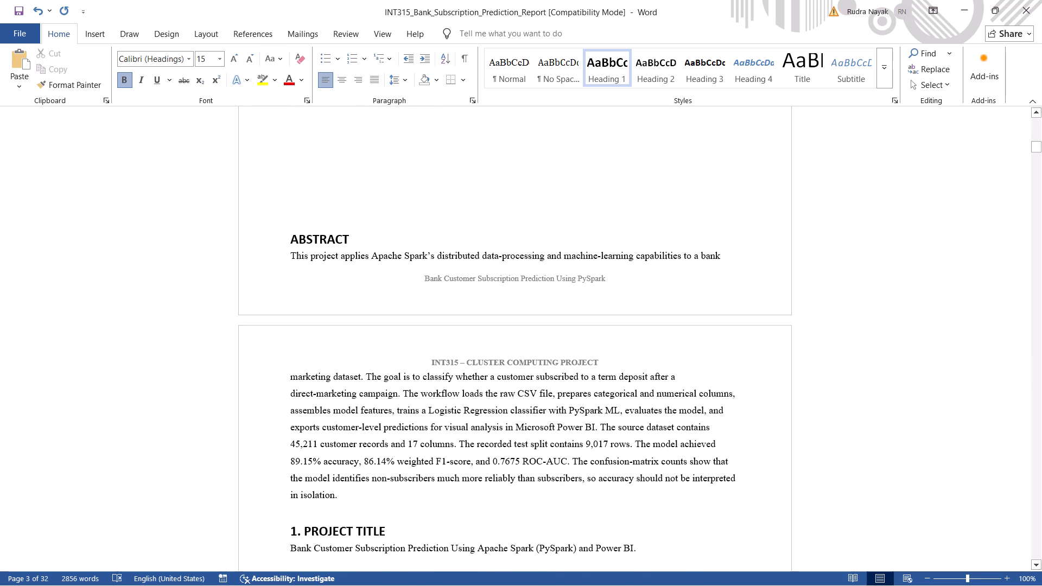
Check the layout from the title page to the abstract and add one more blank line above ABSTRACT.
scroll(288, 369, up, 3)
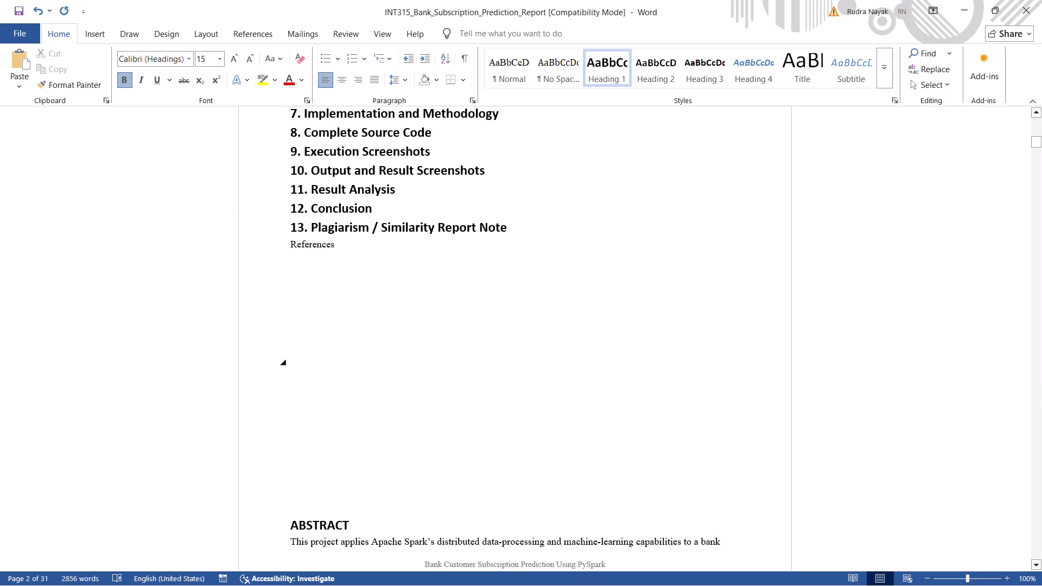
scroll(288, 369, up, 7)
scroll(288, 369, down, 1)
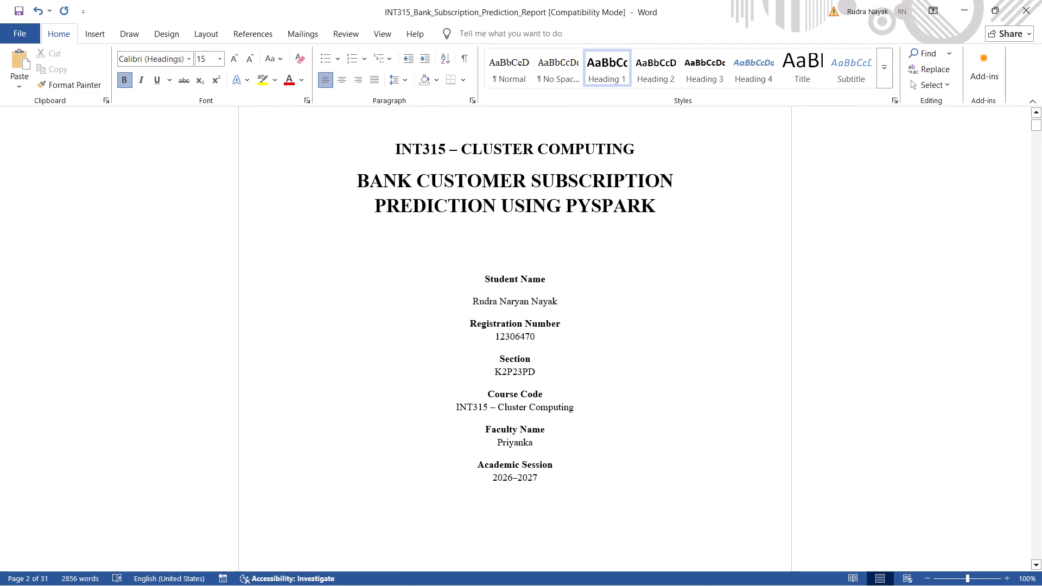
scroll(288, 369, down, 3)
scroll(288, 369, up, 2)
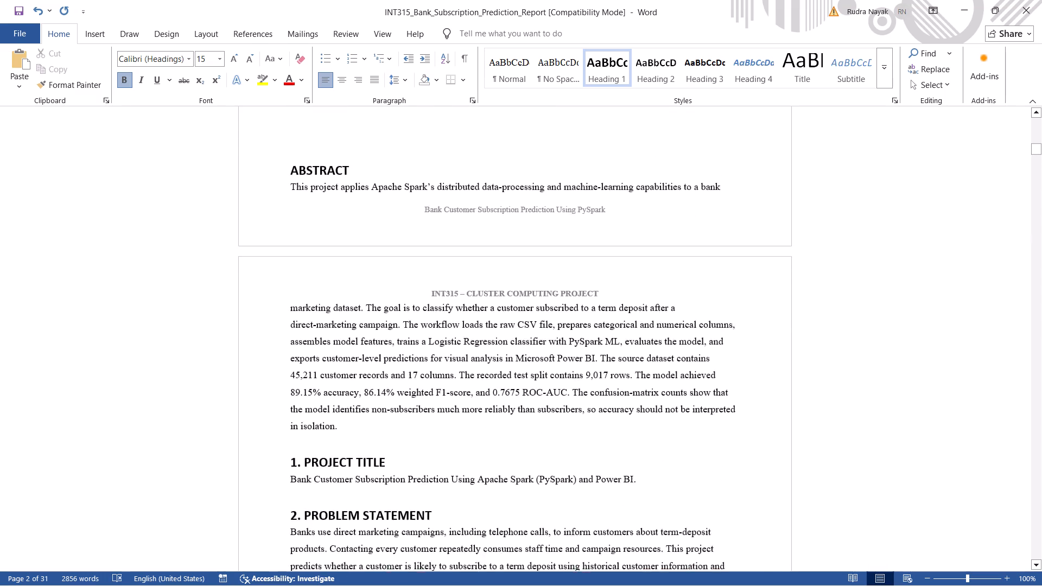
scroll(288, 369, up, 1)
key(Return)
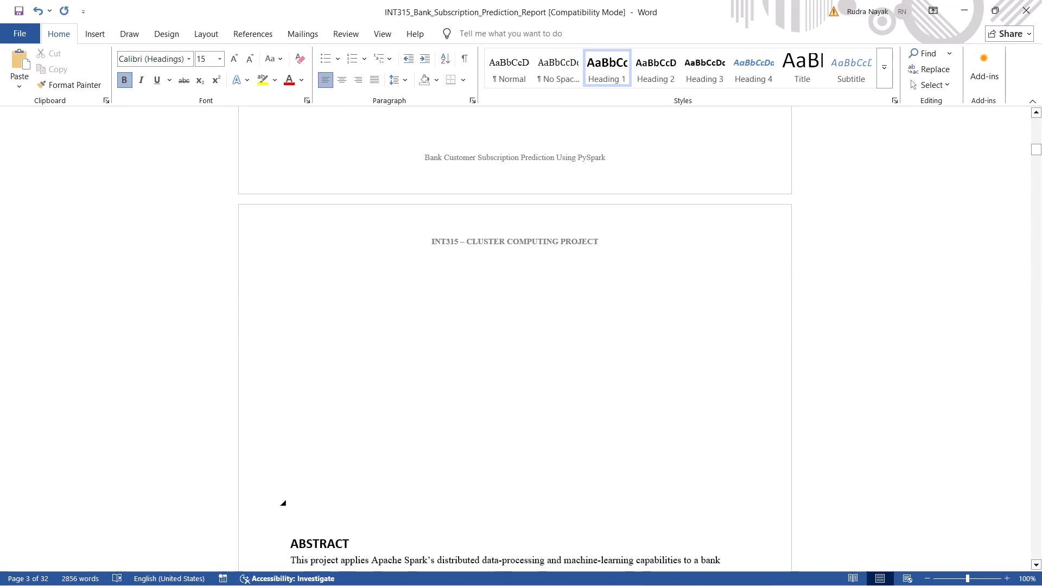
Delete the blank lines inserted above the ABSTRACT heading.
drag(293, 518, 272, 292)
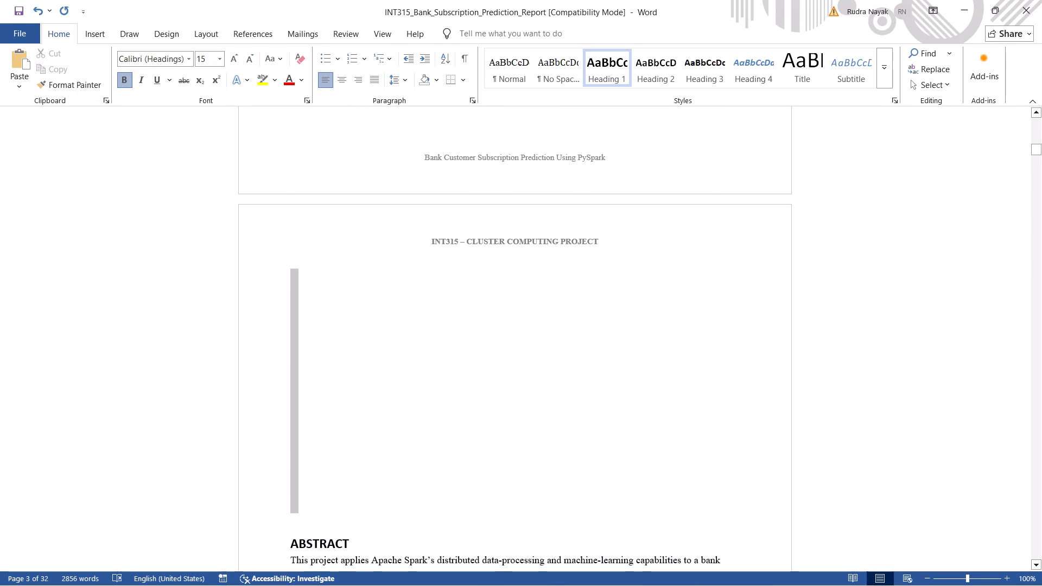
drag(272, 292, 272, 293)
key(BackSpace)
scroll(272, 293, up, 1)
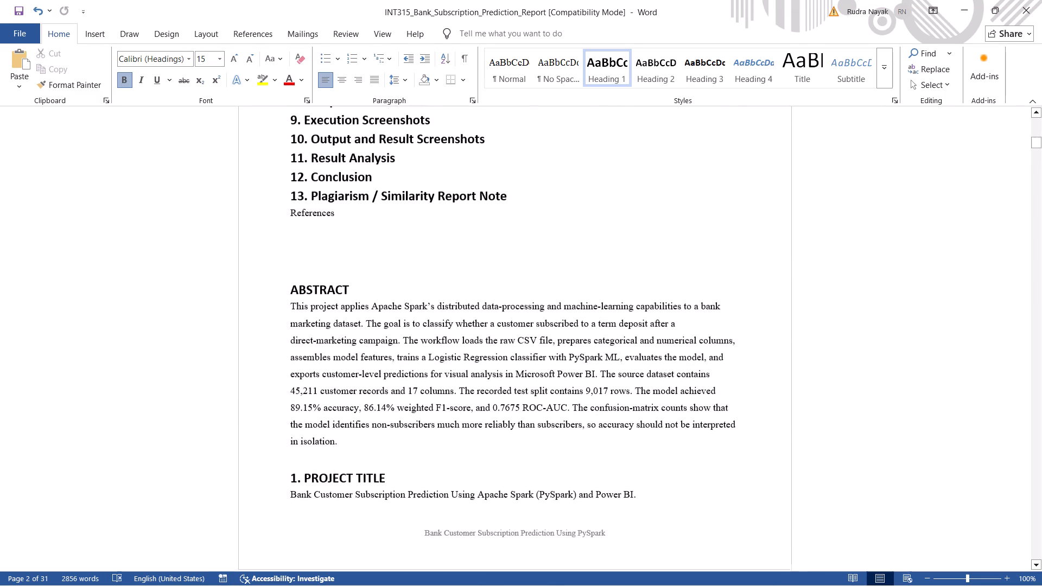
Insert a blank line before the 1. PROJECT TITLE heading so it starts on the page after the abstract.
scroll(272, 293, up, 1)
scroll(272, 293, down, 2)
click(297, 415)
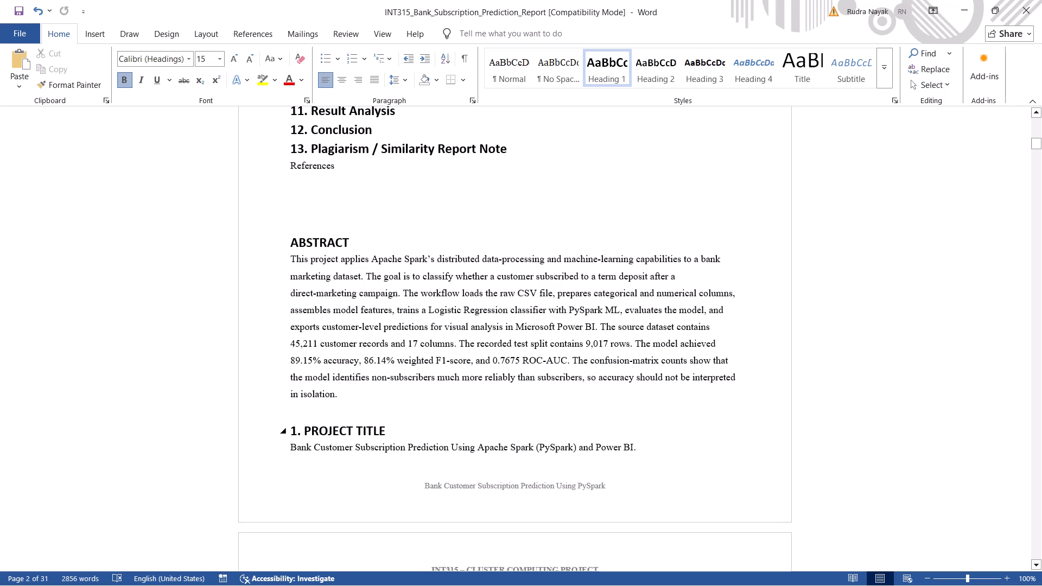
key(Left)
key(backslash)
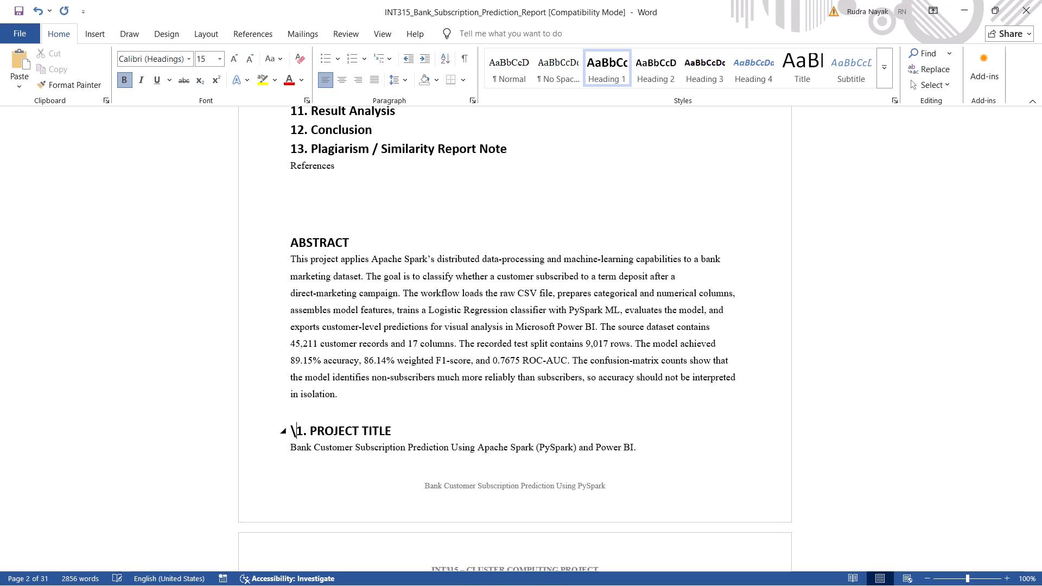
key(BackSpace)
key(Return)
Close the gap between the 6. TOOLS AND TECHNOLOGIES USED heading and its list by unbulleting Technology and joining it to the heading.
scroll(297, 415, down, 2)
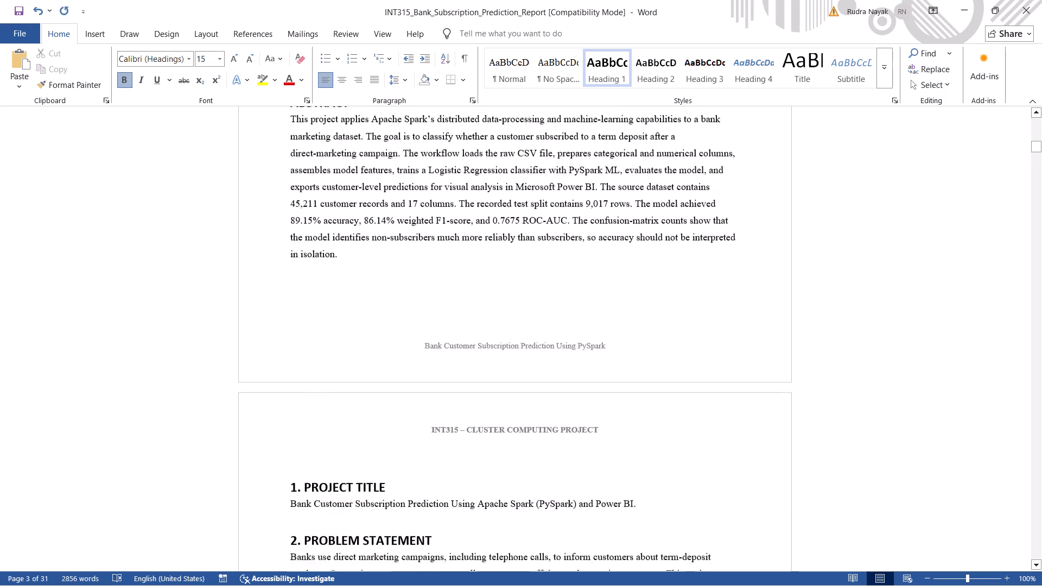
scroll(297, 415, down, 8)
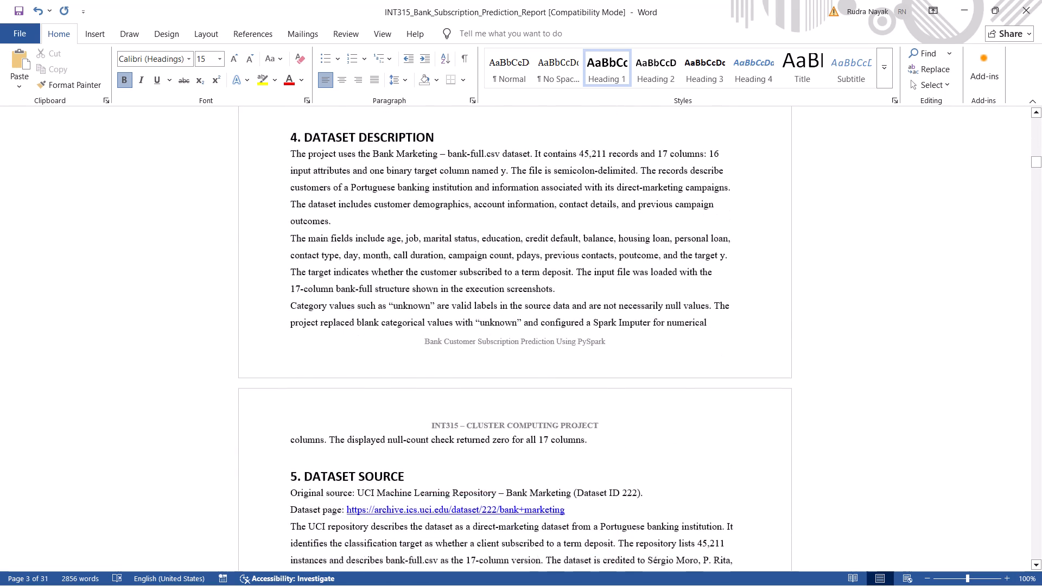
scroll(297, 415, down, 6)
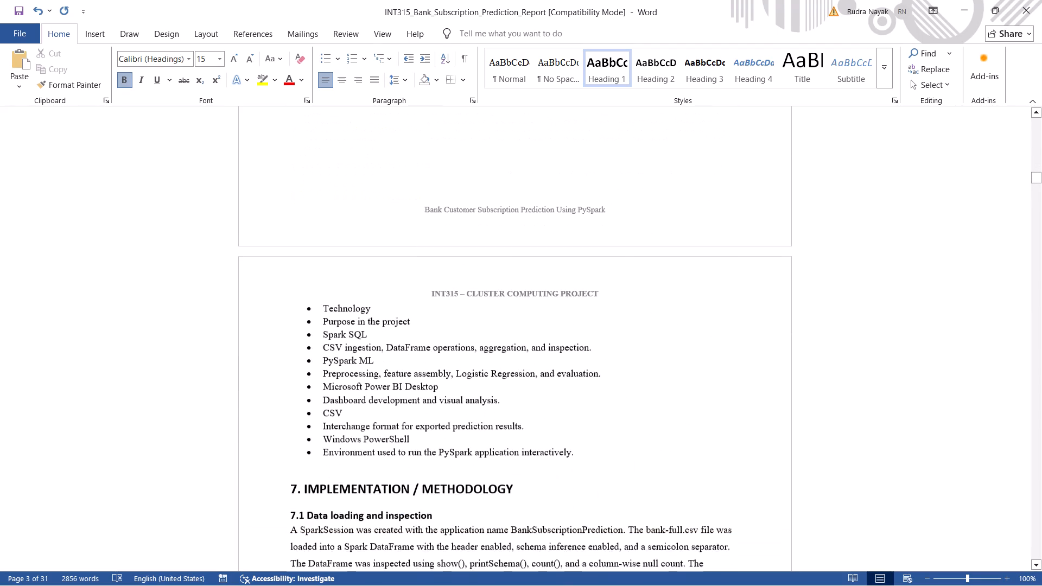
drag(322, 307, 420, 437)
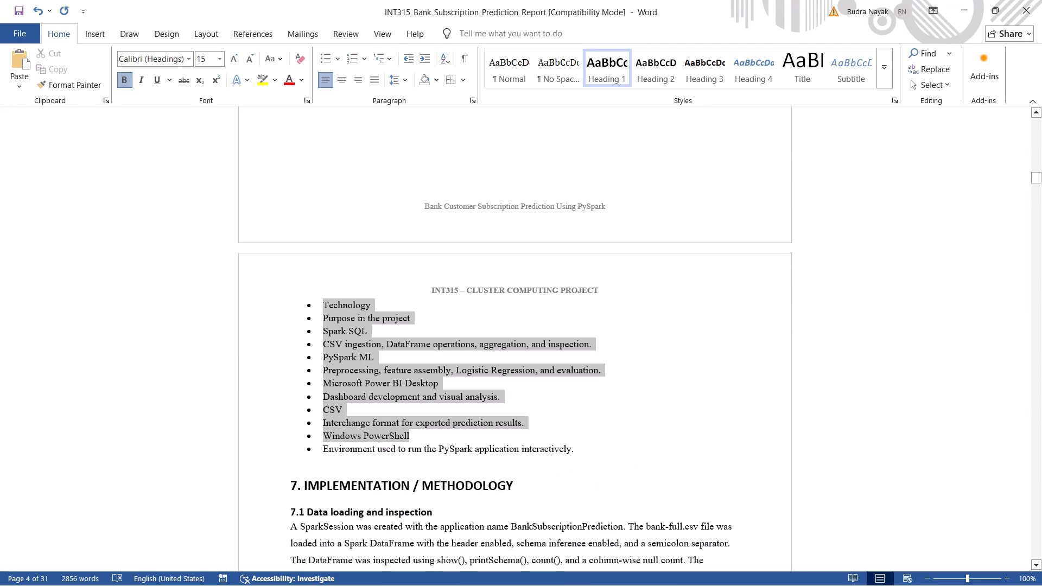
drag(420, 437, 315, 299)
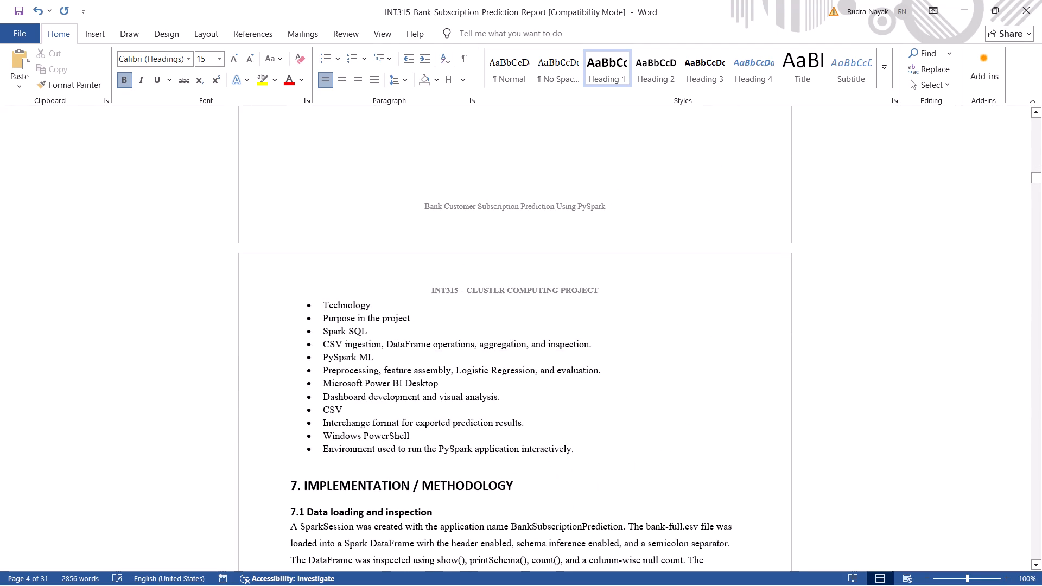
key(BackSpace)
key(BackSpace)
key(BackSpace)
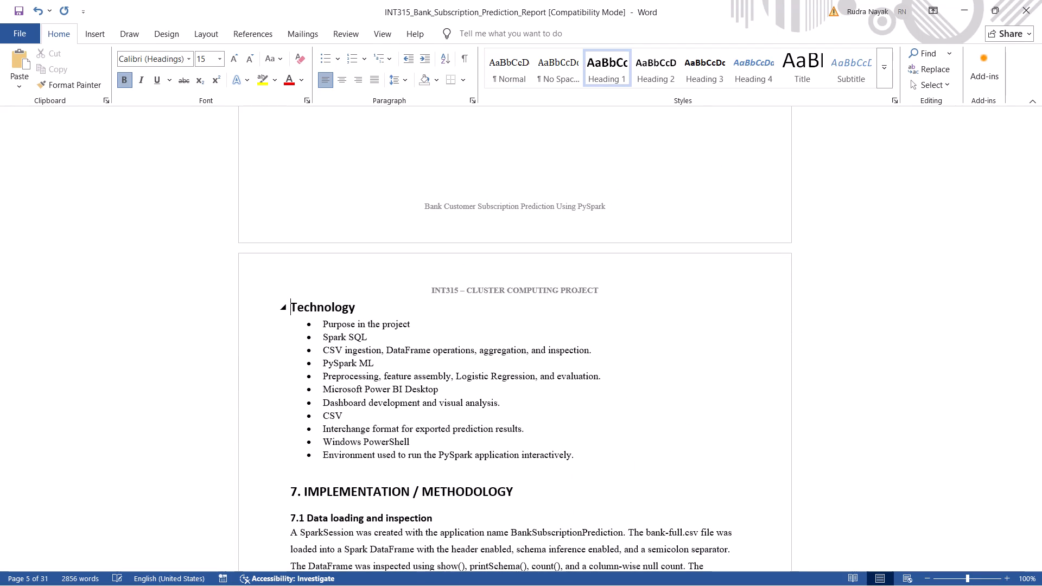
key(BackSpace)
Delete the extra blank lines above the 6. TOOLS AND TECHNOLOGIES USED heading, below the DOI link.
scroll(315, 299, up, 2)
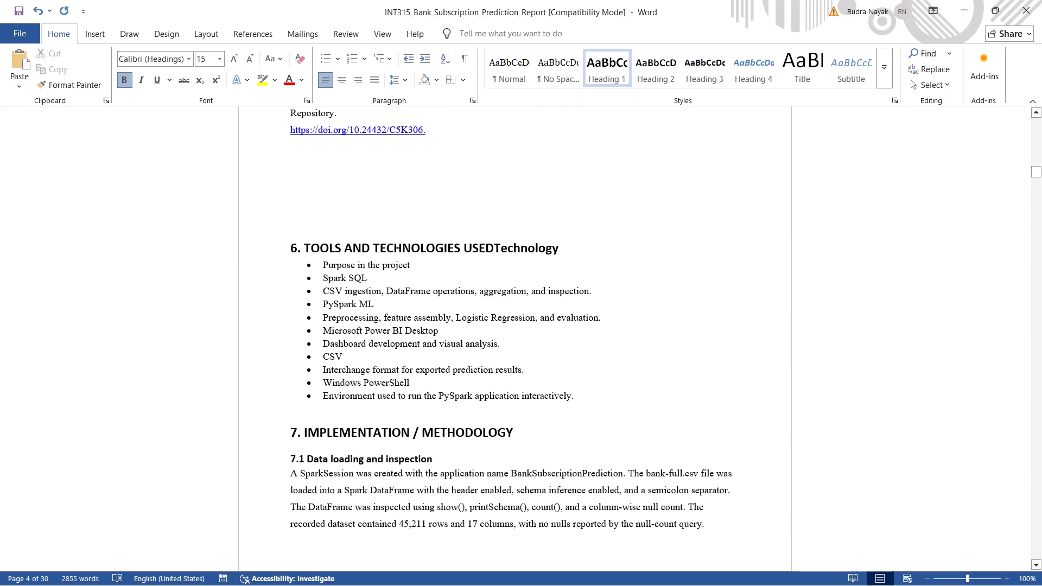
key(Left)
key(Left)
key(Left)
key(Left)
key(Left)
key(Left)
key(Left)
key(Left)
key(Left)
key(Left)
key(Left)
key(Left)
key(Left)
key(Left)
key(Left)
key(Left)
key(Left)
key(Left)
key(Left)
key(Left)
key(Left)
key(Left)
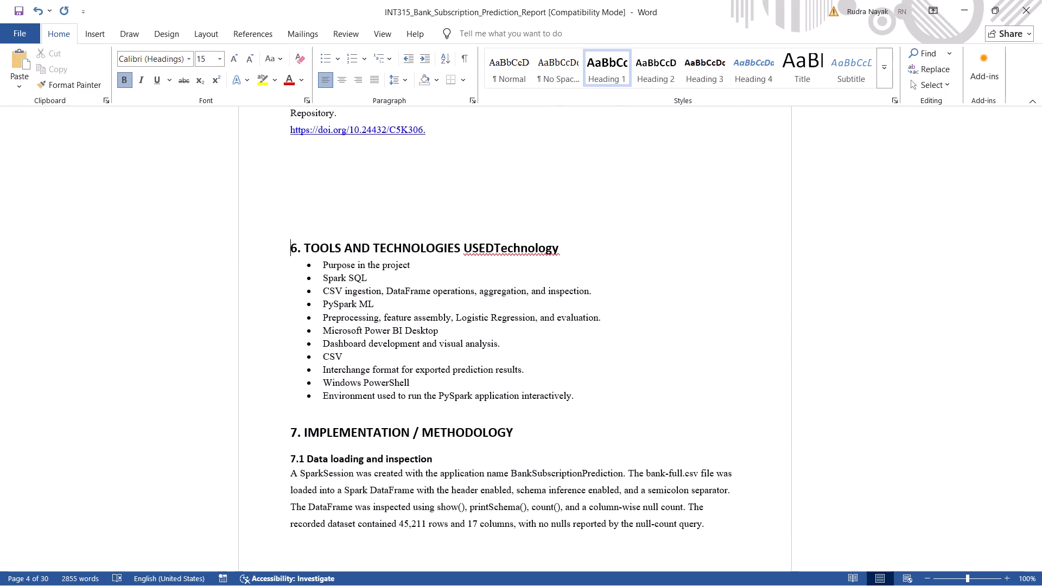
key(BackSpace)
key(BackSpace)
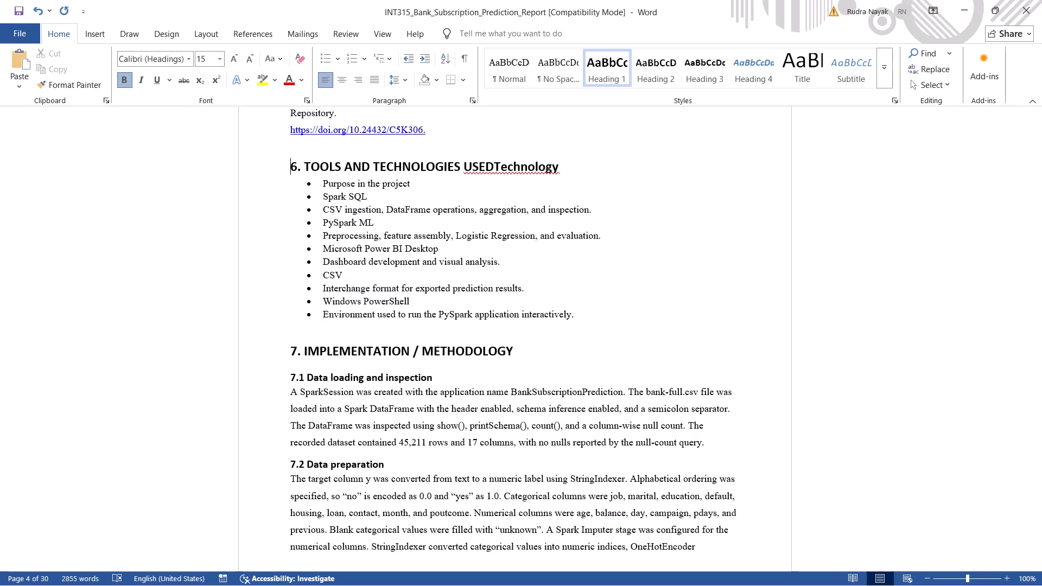
Delete the word Technology from the end of the 6. TOOLS AND TECHNOLOGIES USED heading.
scroll(315, 299, up, 3)
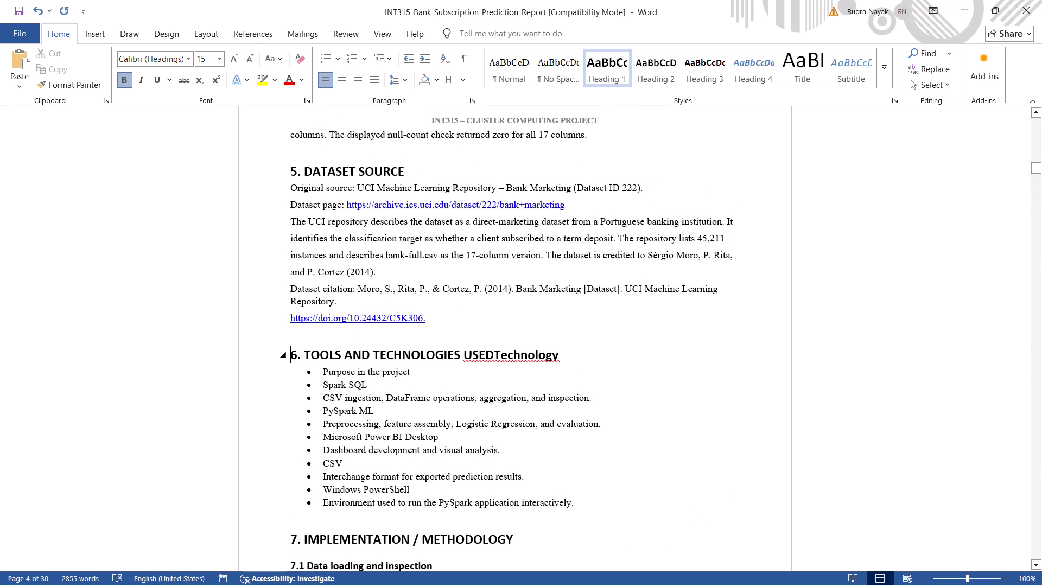
drag(494, 352, 560, 355)
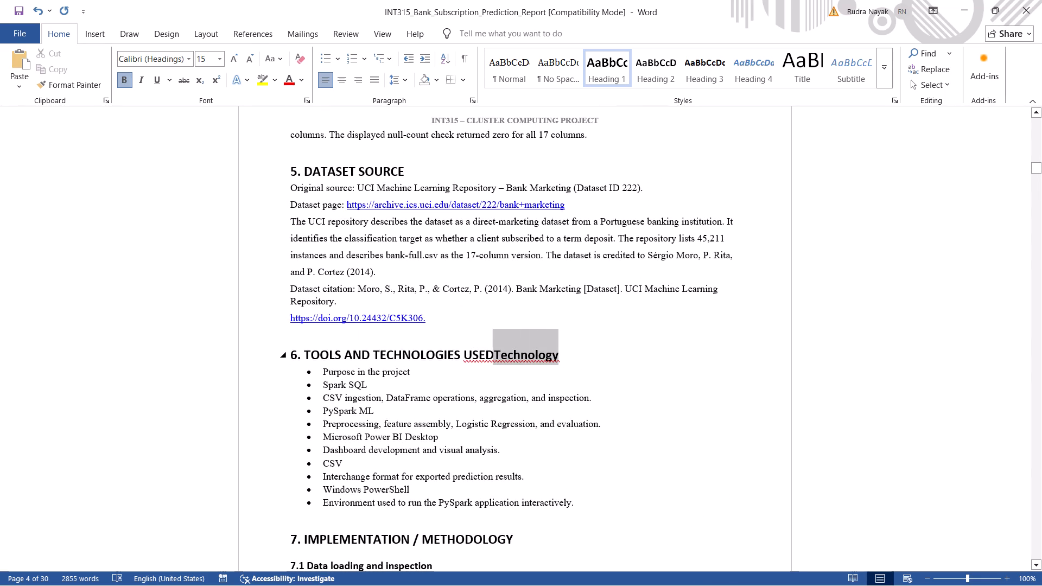
drag(560, 355, 557, 354)
key(BackSpace)
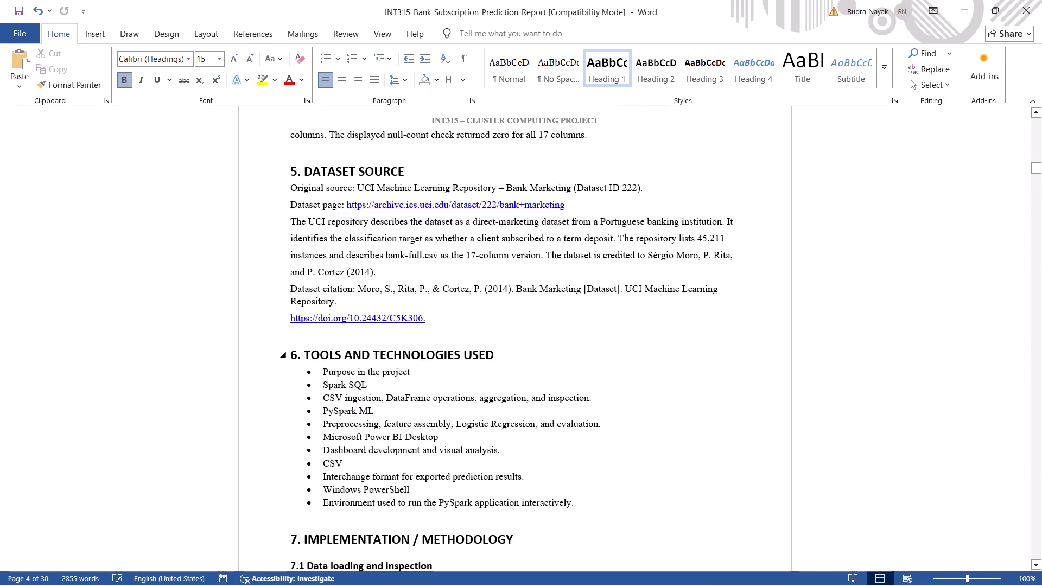
Delete the "Purpose in the project" bullet from the tools and technologies list.
drag(407, 372, 335, 373)
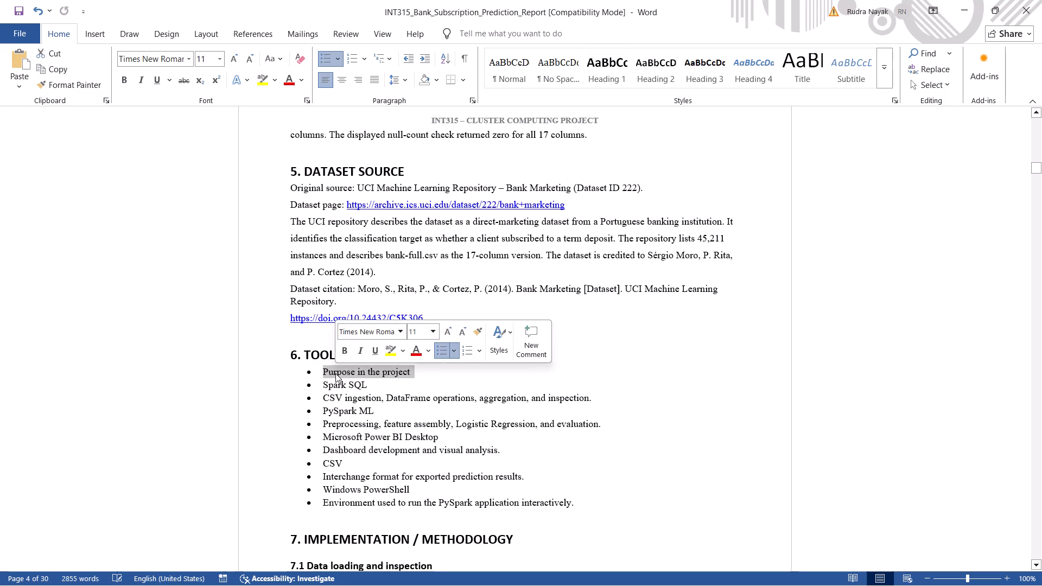
key(BackSpace)
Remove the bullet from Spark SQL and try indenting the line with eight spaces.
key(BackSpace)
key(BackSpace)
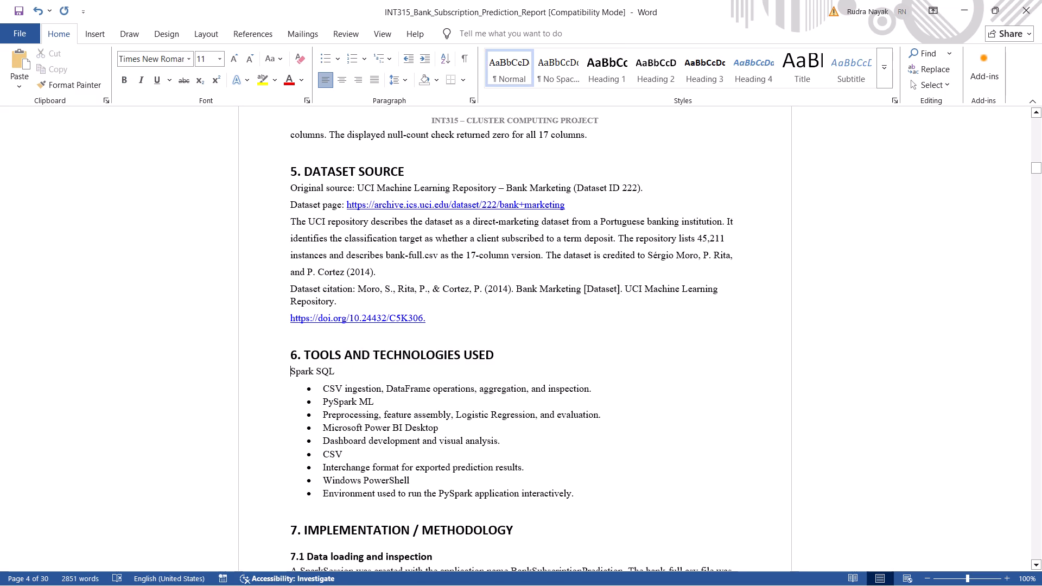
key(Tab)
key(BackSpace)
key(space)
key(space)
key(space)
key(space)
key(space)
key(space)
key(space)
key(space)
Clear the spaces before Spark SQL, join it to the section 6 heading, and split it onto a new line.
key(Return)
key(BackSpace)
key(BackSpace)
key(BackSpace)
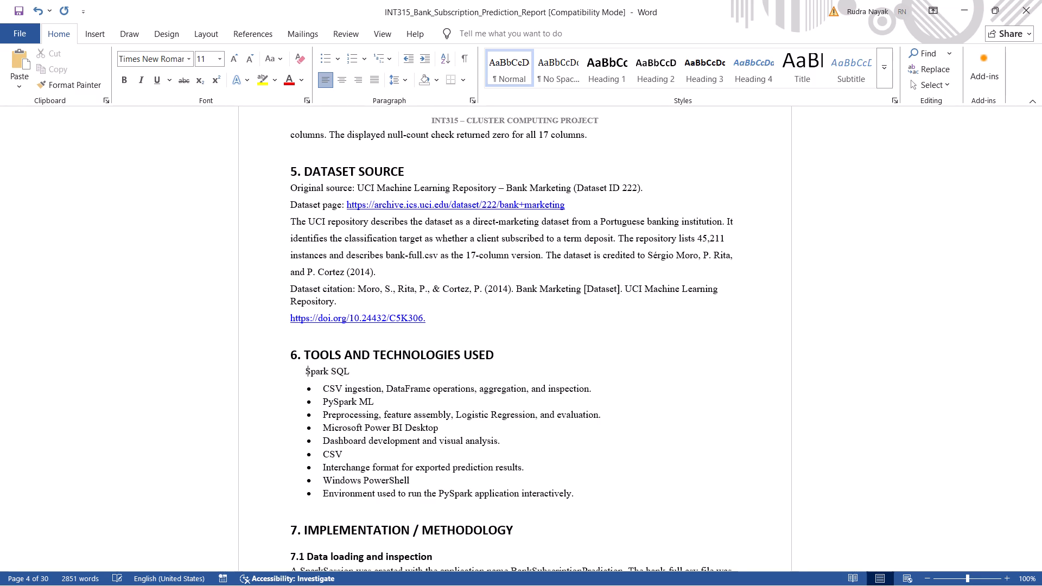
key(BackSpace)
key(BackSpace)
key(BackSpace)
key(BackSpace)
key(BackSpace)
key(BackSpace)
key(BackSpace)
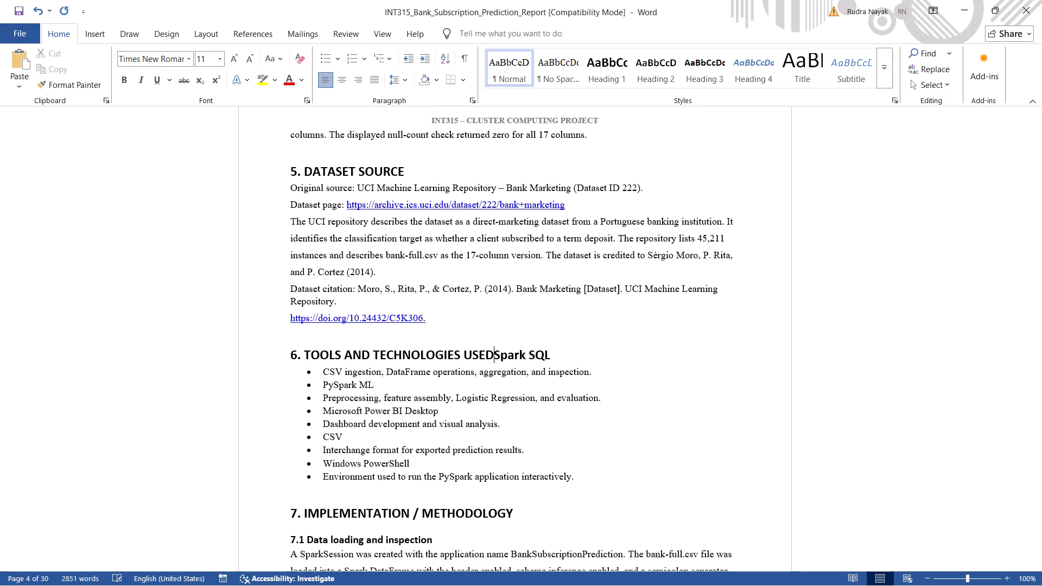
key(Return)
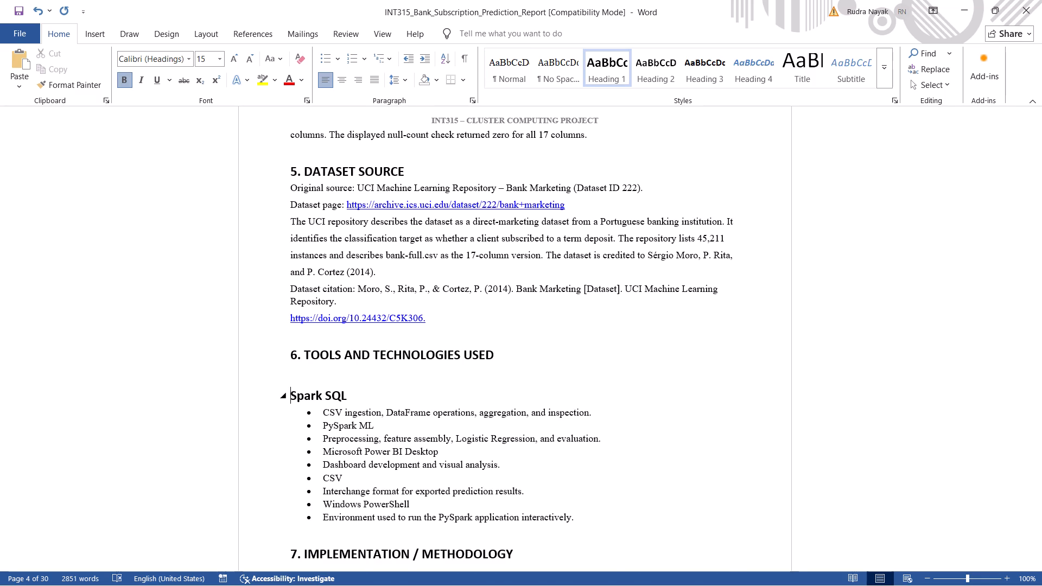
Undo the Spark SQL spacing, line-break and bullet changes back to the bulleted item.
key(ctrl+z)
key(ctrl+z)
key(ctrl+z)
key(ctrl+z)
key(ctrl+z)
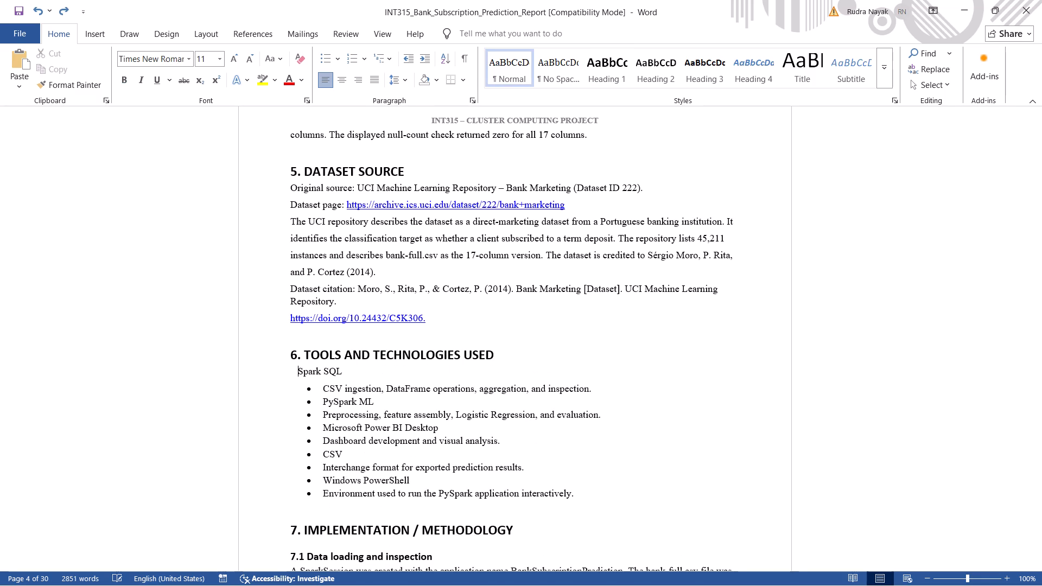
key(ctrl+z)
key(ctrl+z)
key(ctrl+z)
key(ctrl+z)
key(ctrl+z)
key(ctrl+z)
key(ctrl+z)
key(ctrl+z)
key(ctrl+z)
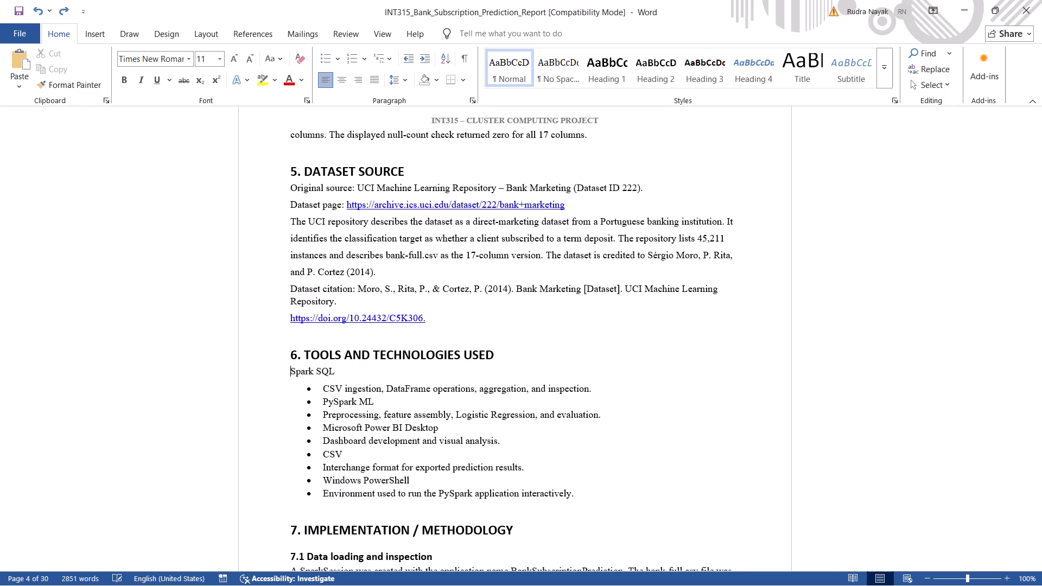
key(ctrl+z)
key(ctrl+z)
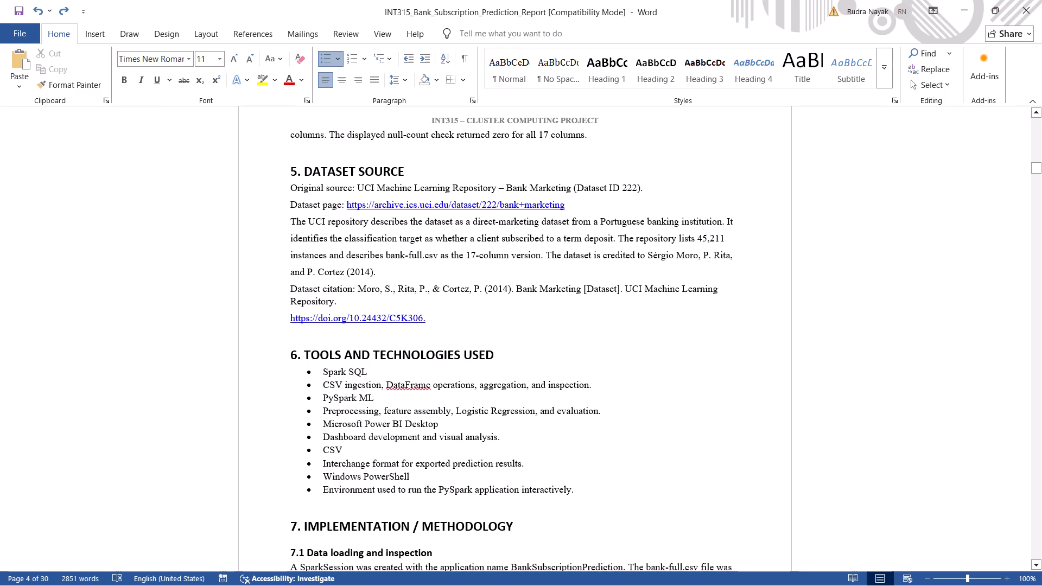
Place the cursor at the PySpark ML bullet and review the report through to 9. EXECUTION SCREENSHOTS.
click(416, 397)
scroll(416, 397, down, 11)
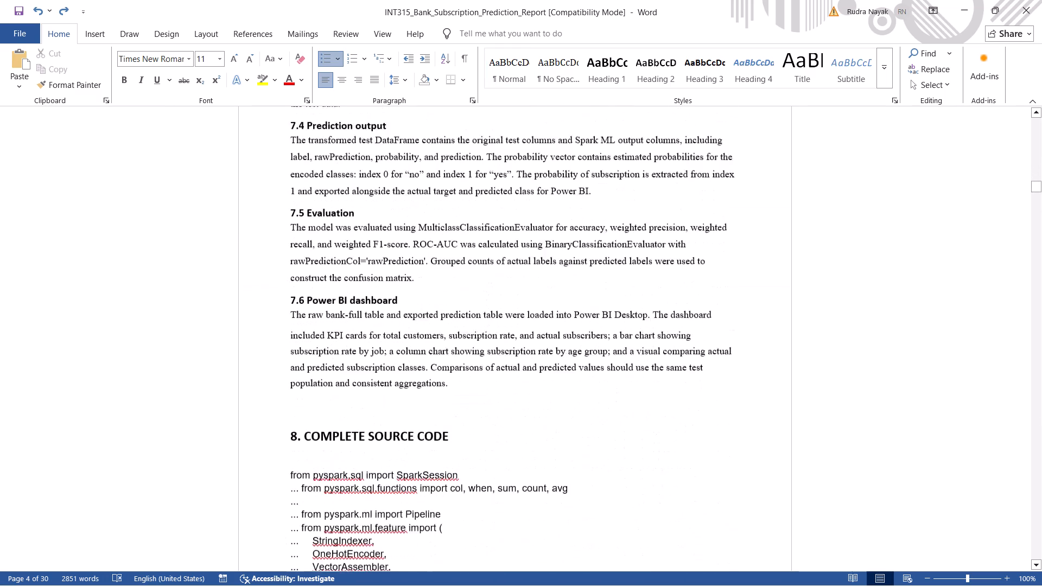
scroll(416, 397, down, 13)
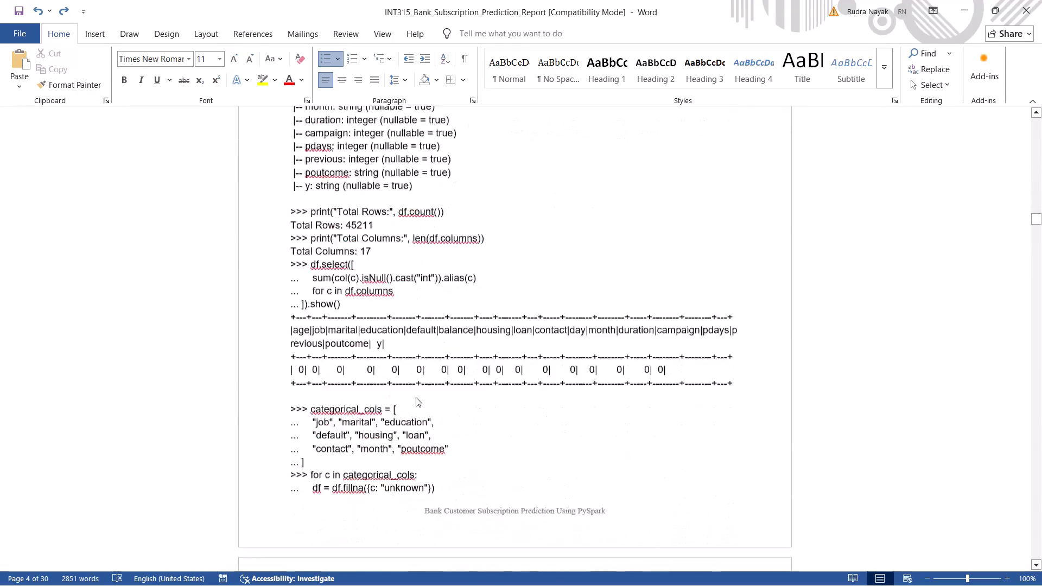
scroll(416, 397, down, 14)
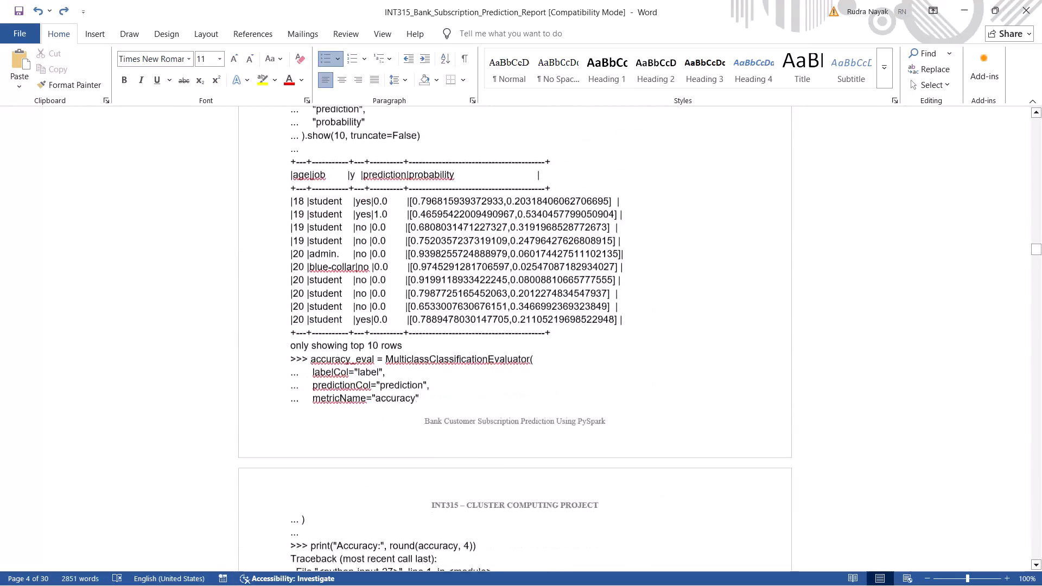
scroll(416, 397, down, 9)
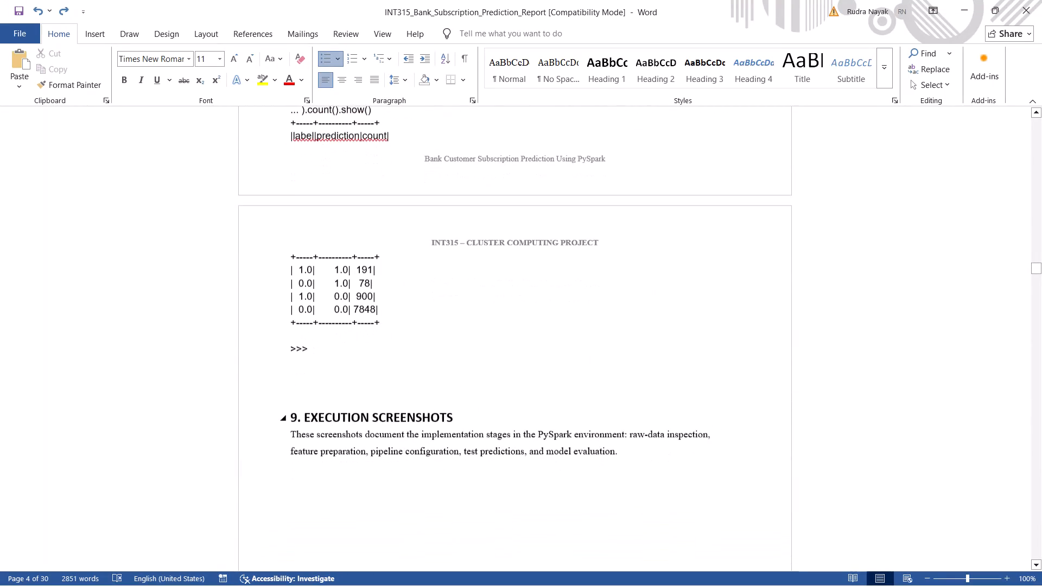
scroll(416, 397, down, 3)
scroll(342, 250, up, 1)
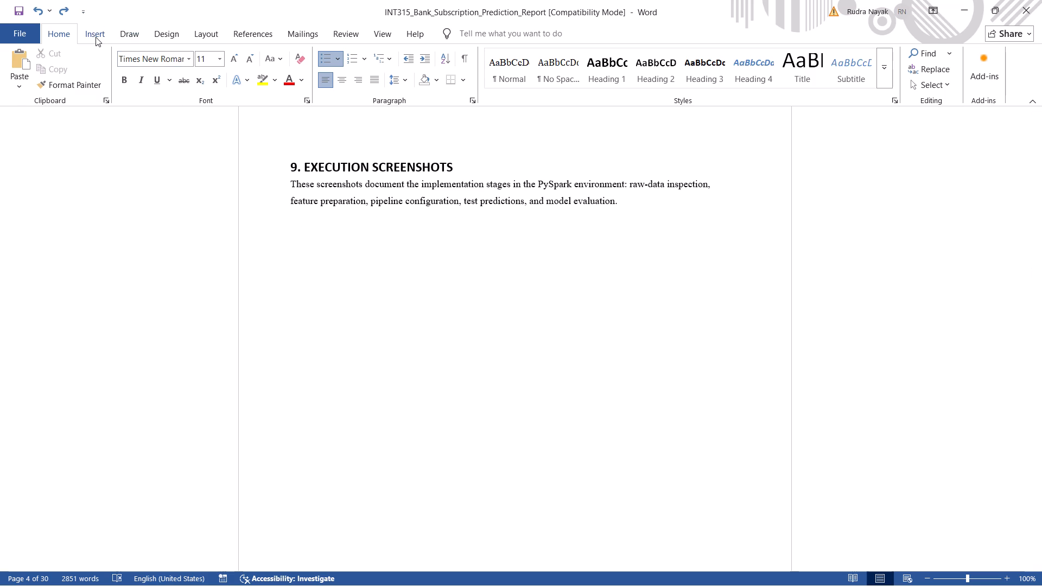
Insert the picture Screenshot (1573) from the device's Gallery at the cursor after PySpark ML.
click(96, 37)
click(156, 75)
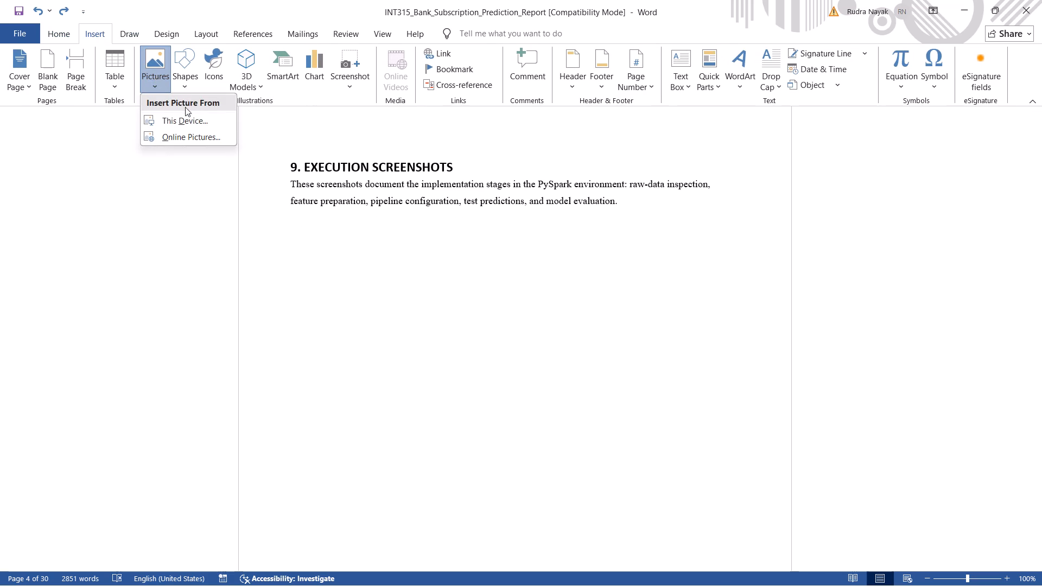
click(189, 118)
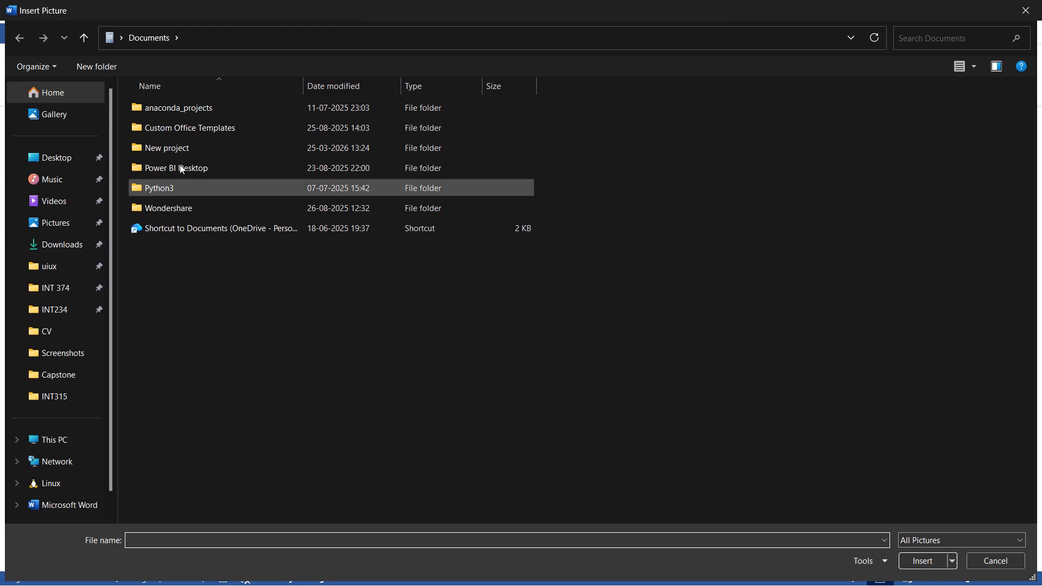
click(50, 111)
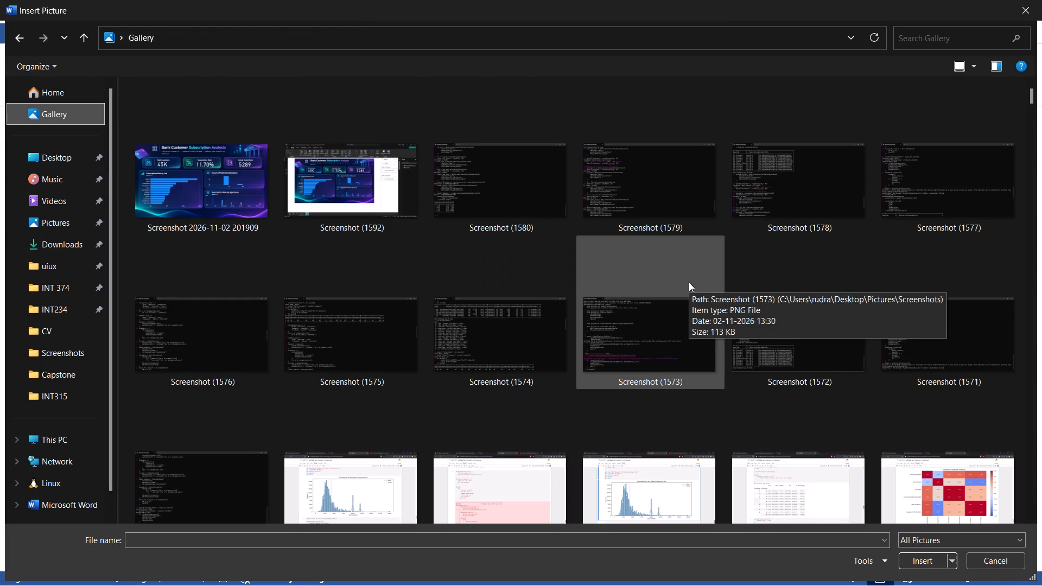
double_click(623, 298)
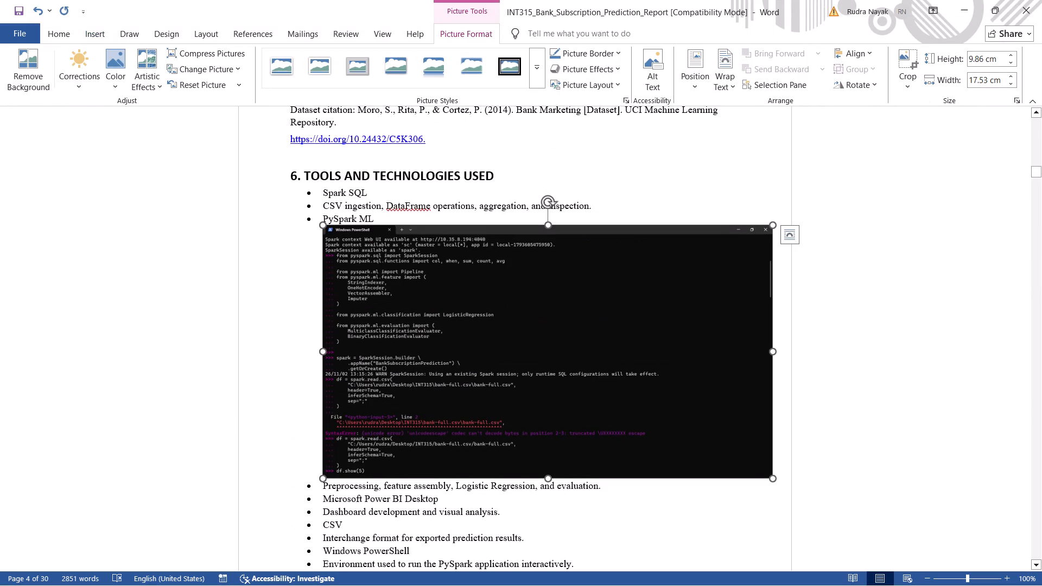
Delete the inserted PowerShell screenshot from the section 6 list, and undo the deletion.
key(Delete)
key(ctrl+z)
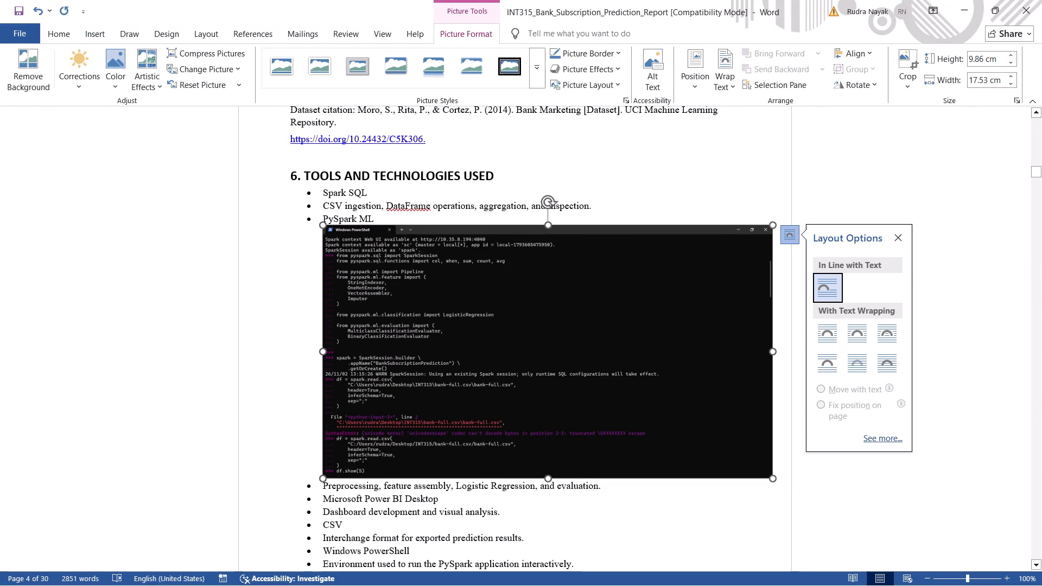
Undo the insertion of the PowerShell screenshot in the section 6 list after PySpark ML.
key(ctrl+z)
double_click(648, 378)
key(ctrl+z)
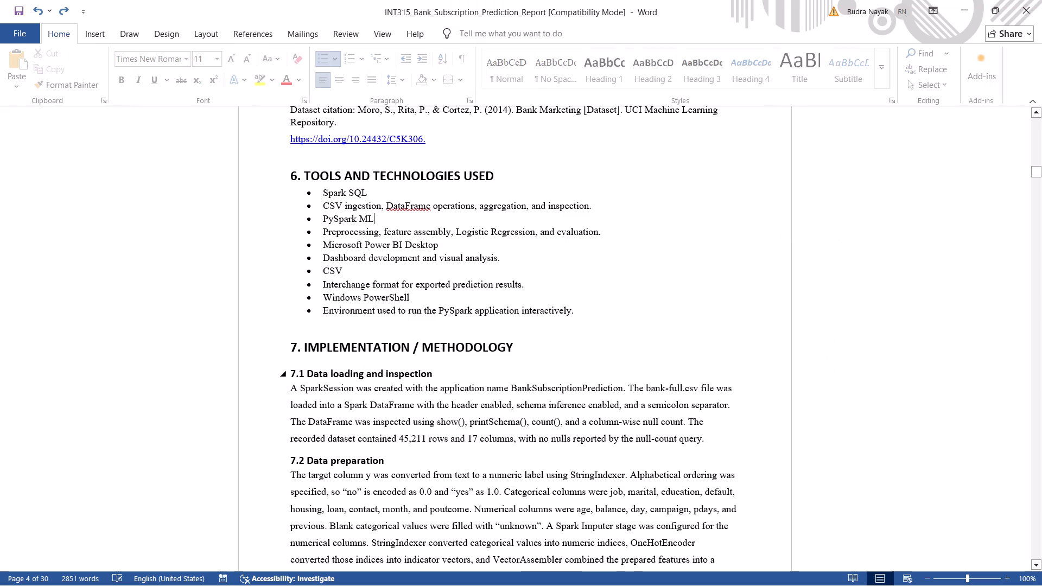
Start a new empty line below the introductory paragraph of 9. EXECUTION SCREENSHOTS.
scroll(648, 378, down, 11)
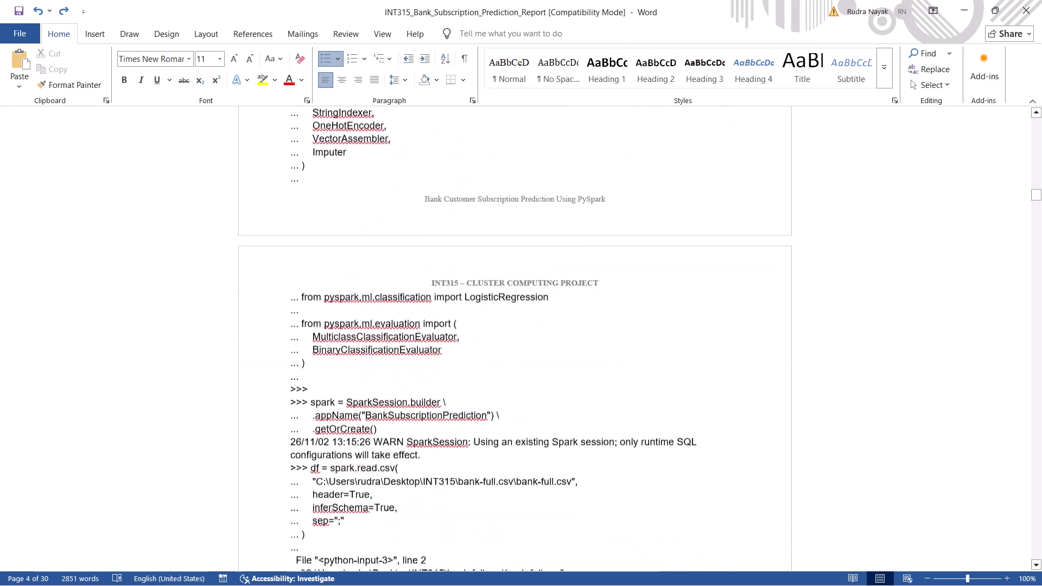
scroll(648, 378, down, 19)
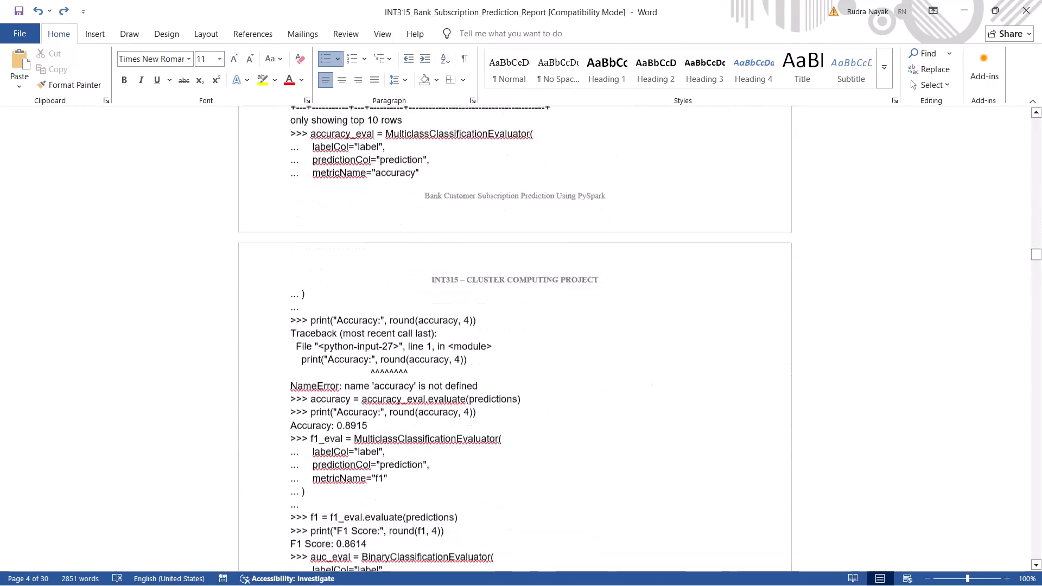
scroll(648, 378, down, 14)
scroll(648, 378, up, 3)
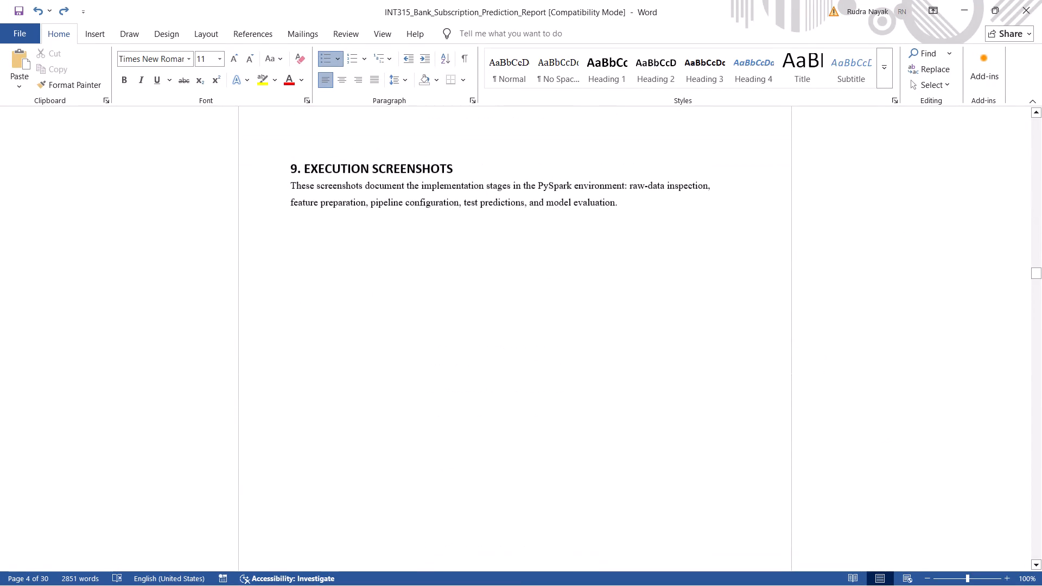
scroll(648, 378, up, 2)
click(644, 257)
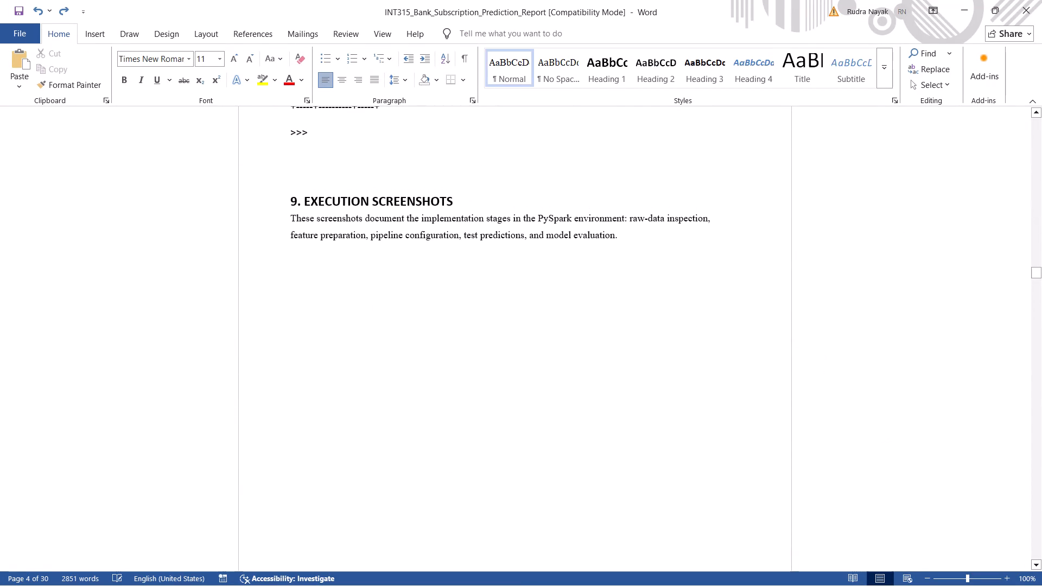
key(Return)
key(BackSpace)
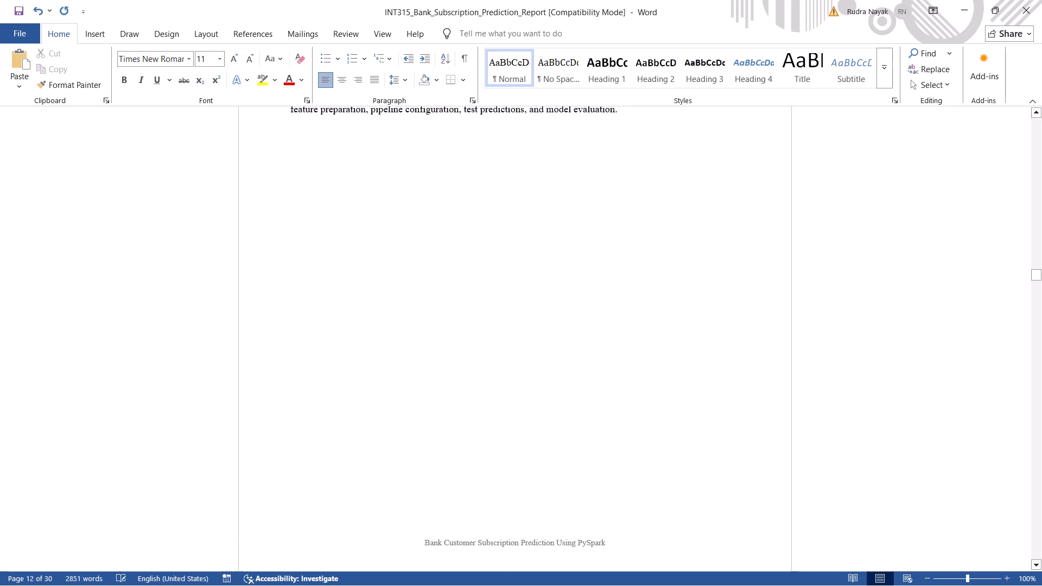
key(BackSpace)
key(Return)
Insert the picture Screenshot (1573) from the device's Gallery below the section 9 introduction, followed by a new line.
click(96, 36)
click(155, 81)
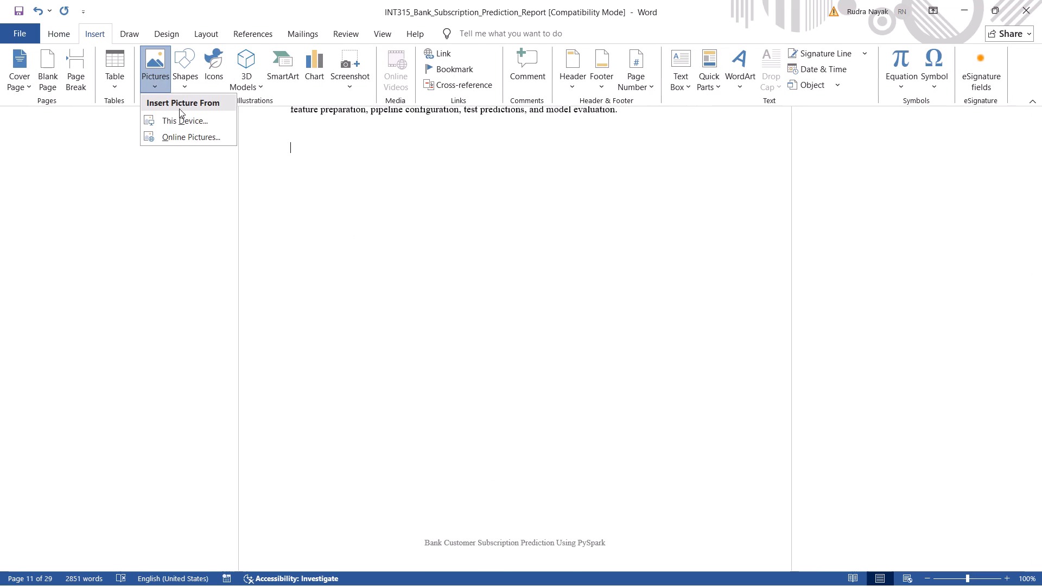
click(190, 124)
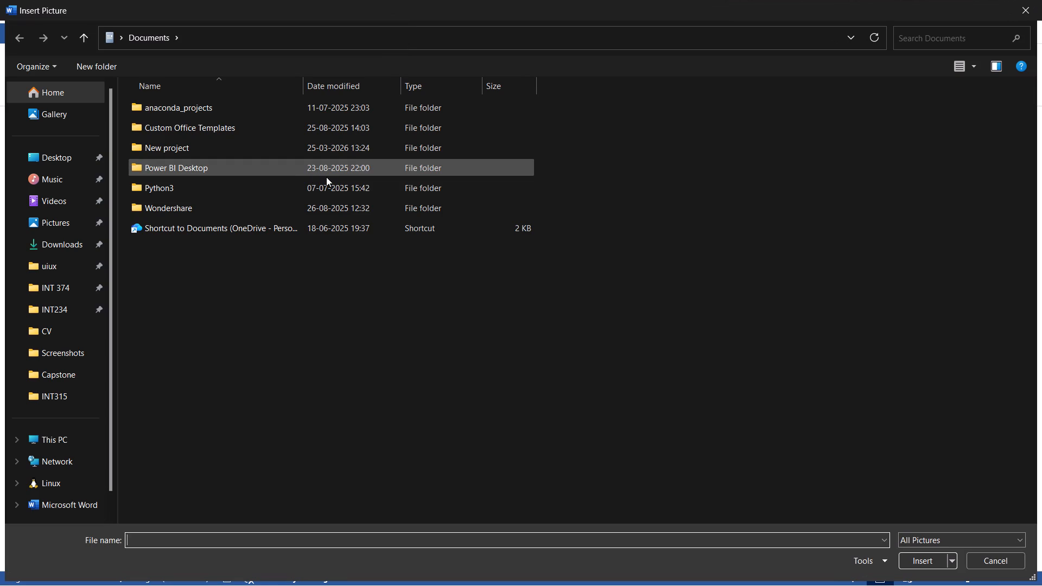
click(55, 122)
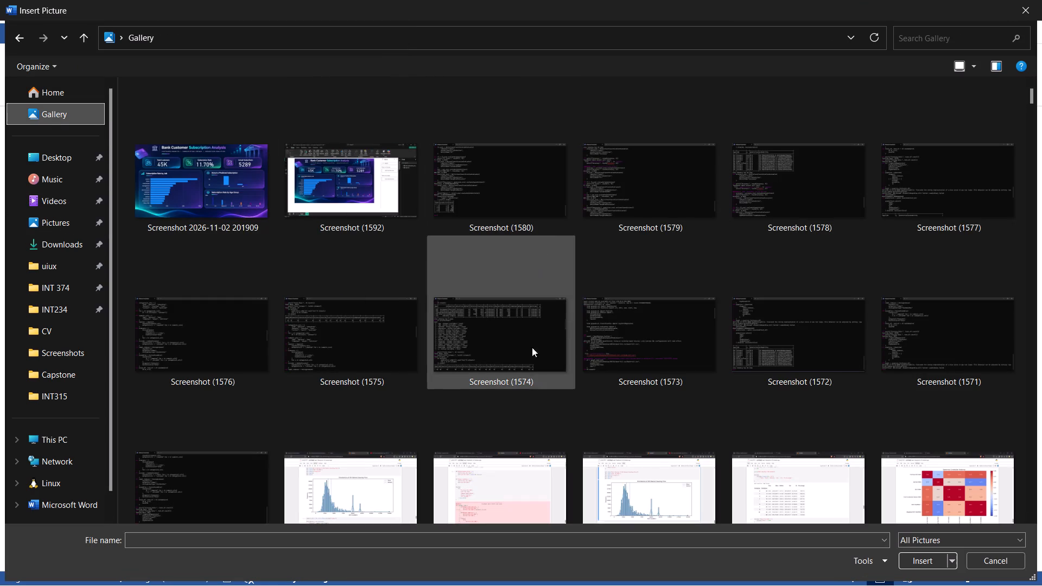
double_click(639, 320)
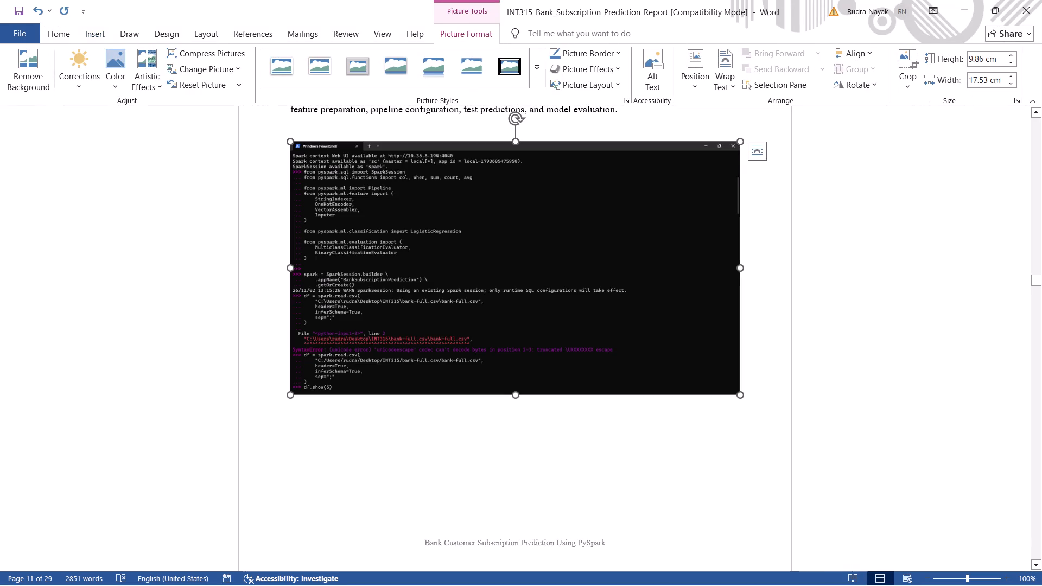
click(758, 384)
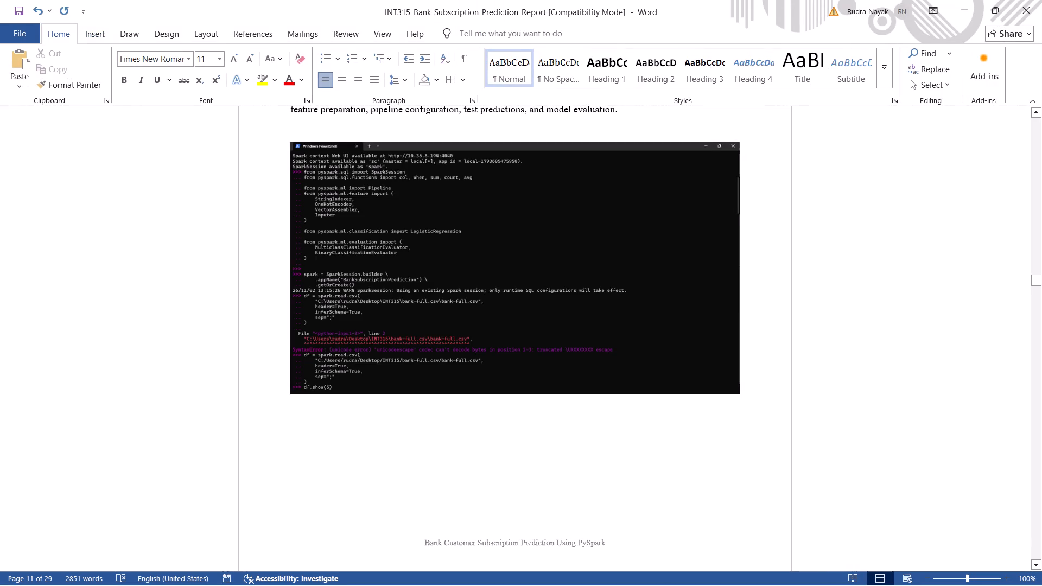
key(Return)
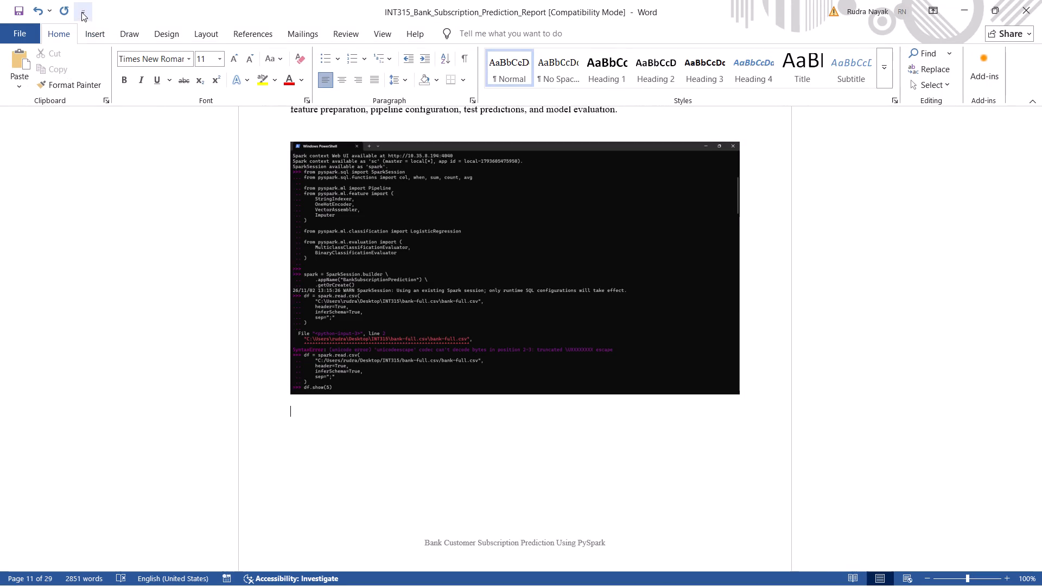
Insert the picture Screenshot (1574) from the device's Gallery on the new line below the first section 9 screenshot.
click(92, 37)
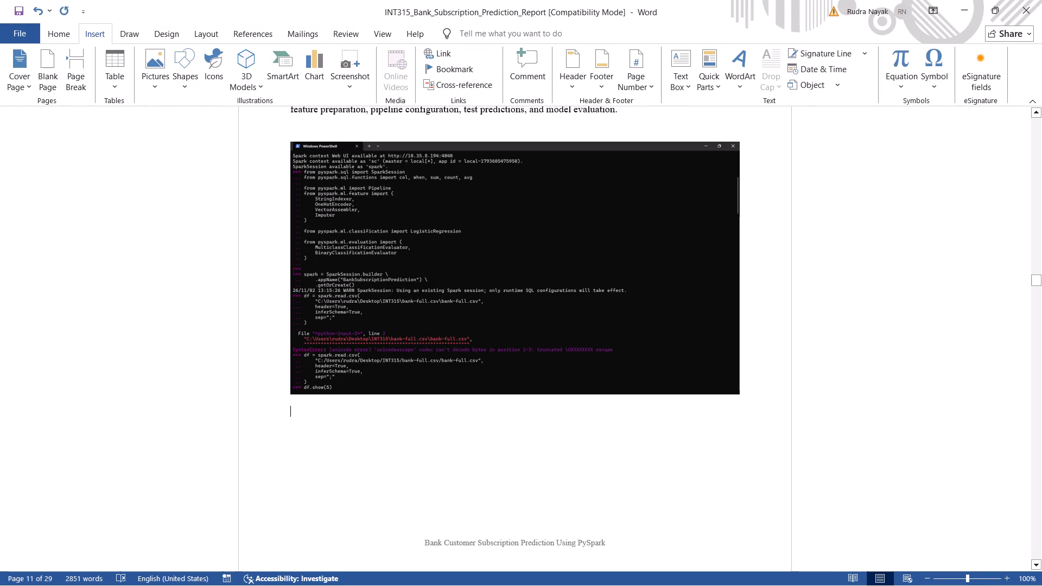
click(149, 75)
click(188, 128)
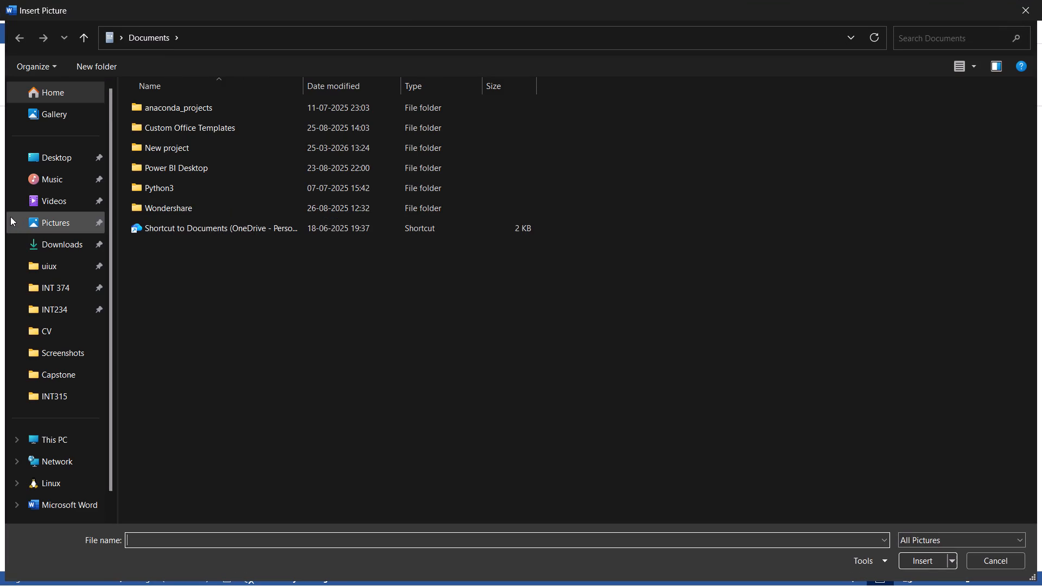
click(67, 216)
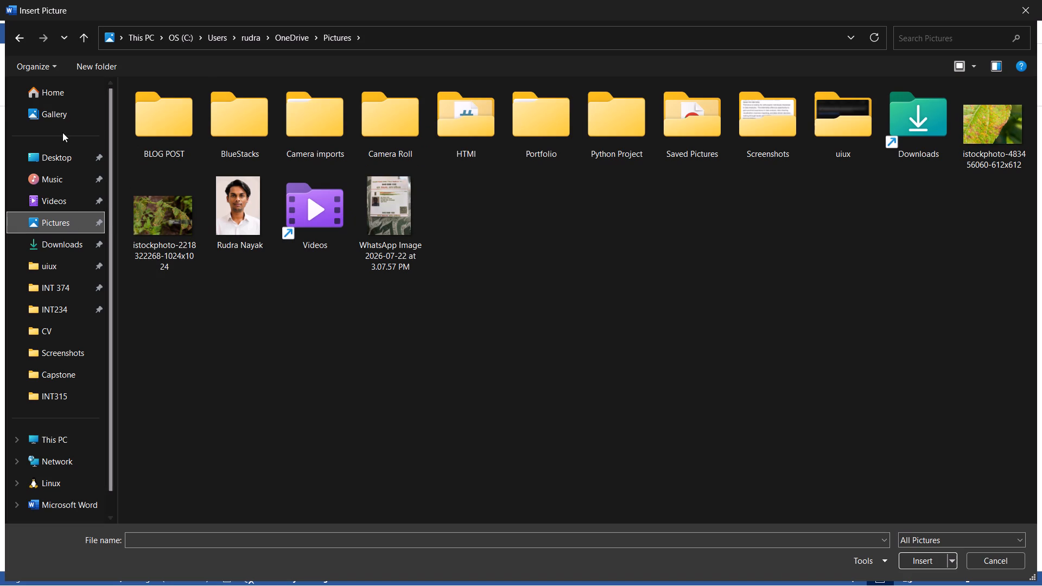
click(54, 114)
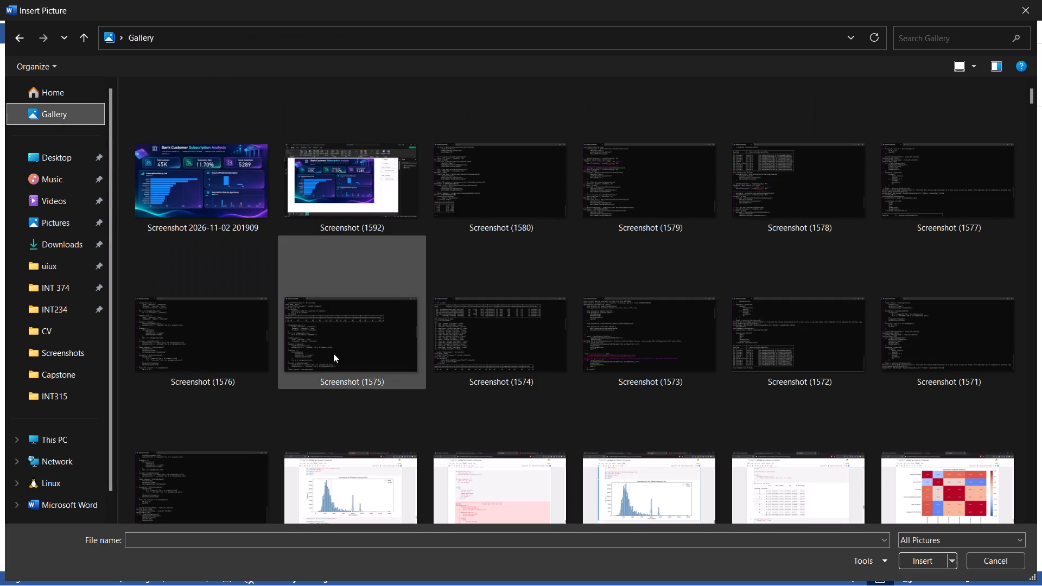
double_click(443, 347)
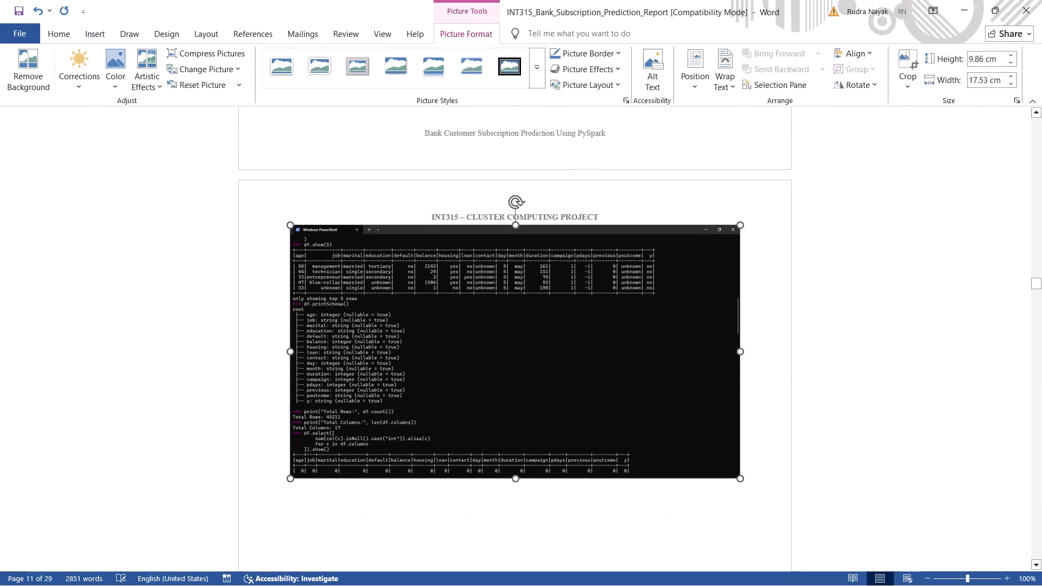
Insert the picture Screenshot (1575) from the device's Gallery in place of the selected second section 9 screenshot.
scroll(523, 388, down, 1)
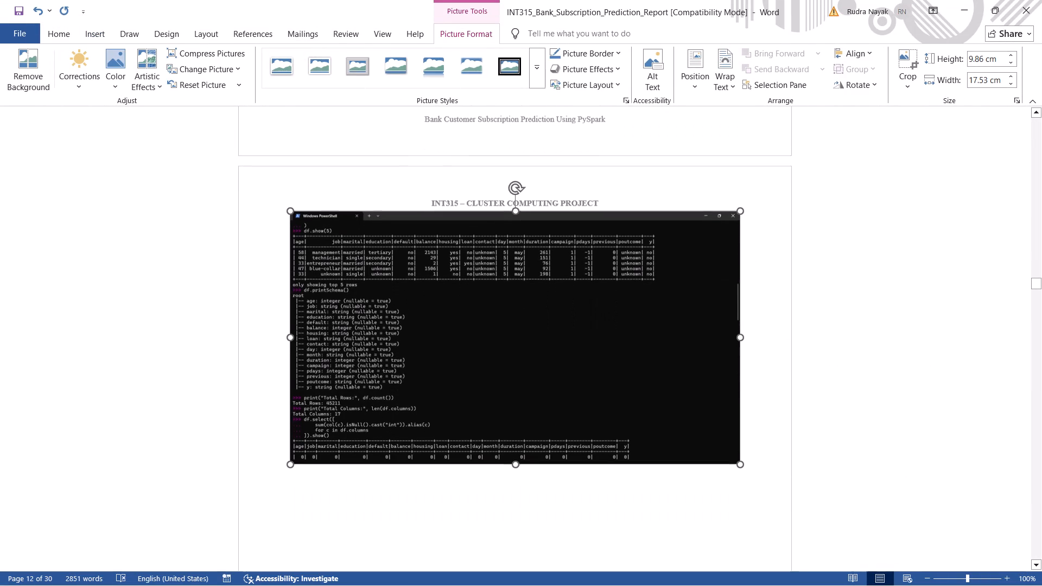
scroll(523, 388, down, 1)
click(109, 37)
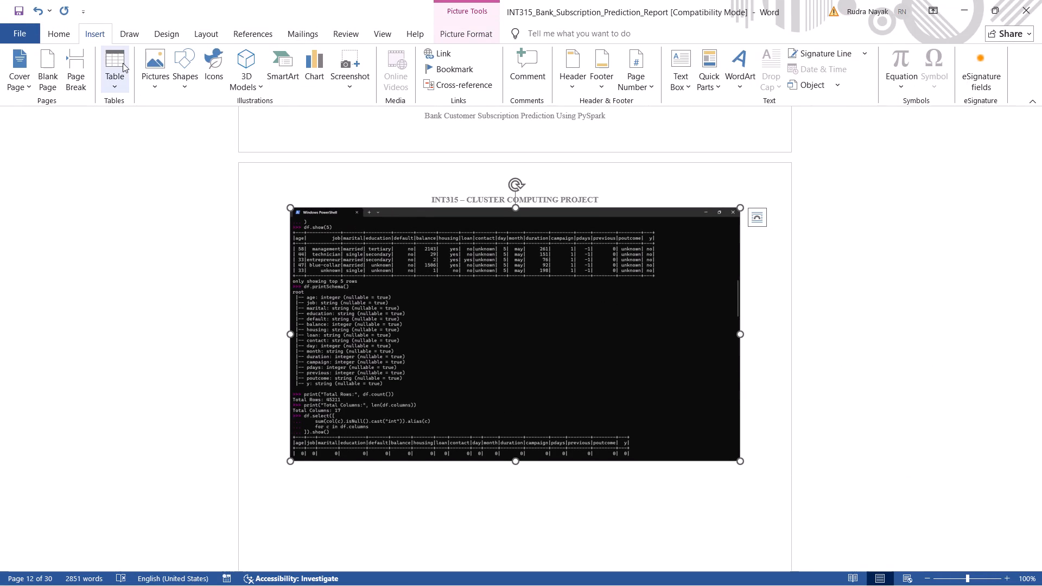
click(137, 74)
click(144, 79)
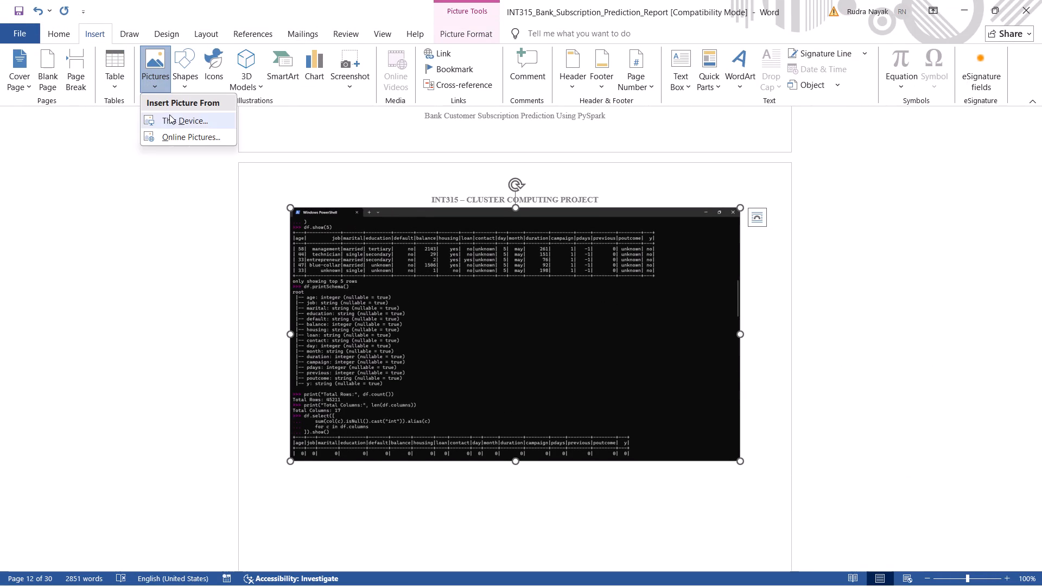
click(170, 116)
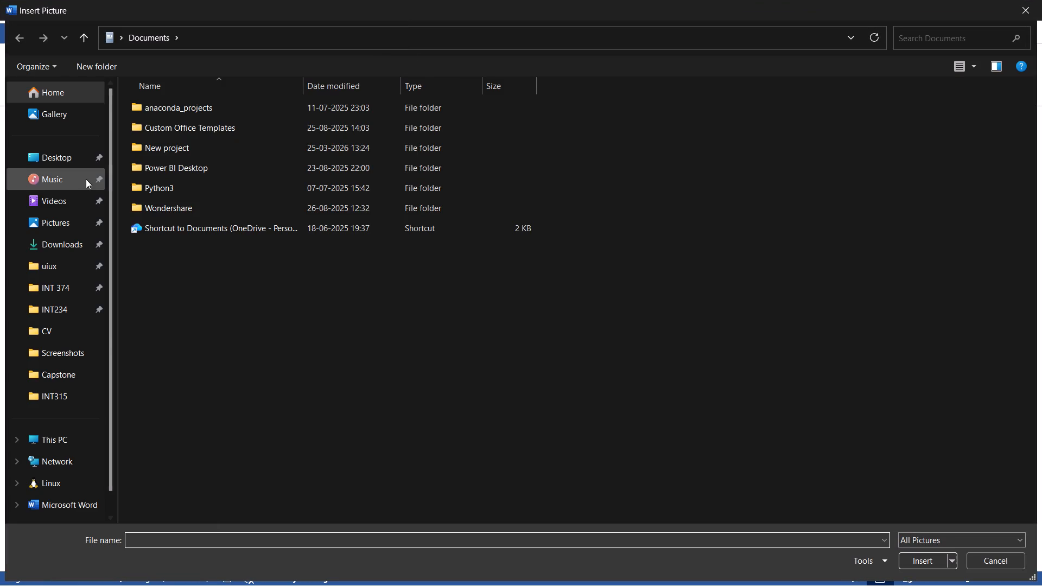
click(59, 118)
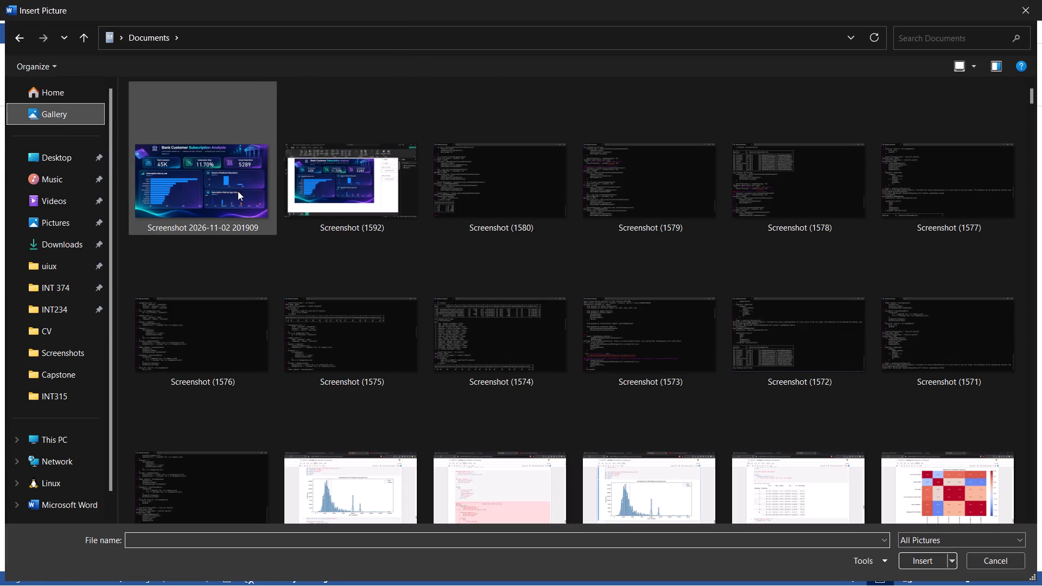
double_click(372, 335)
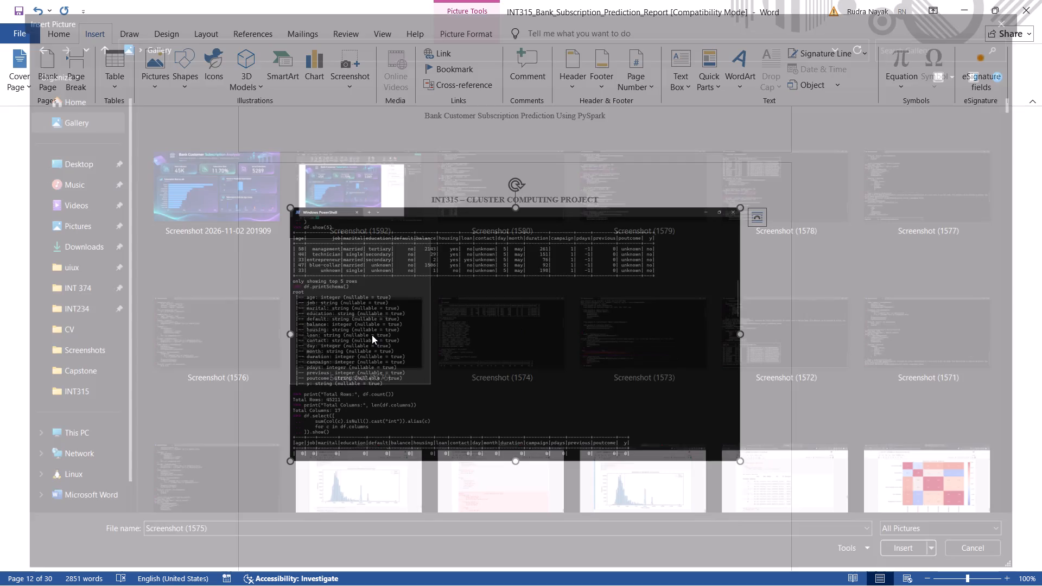
Check the inserted section 9 screenshots and add a new line below the Screenshot (1575) picture.
scroll(421, 365, up, 3)
scroll(421, 365, down, 1)
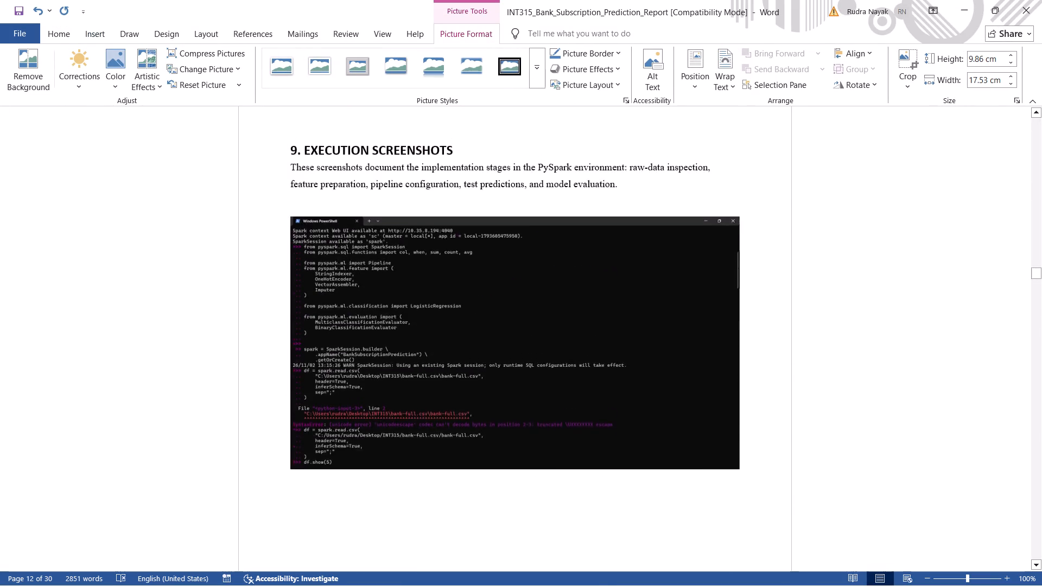
scroll(421, 365, down, 3)
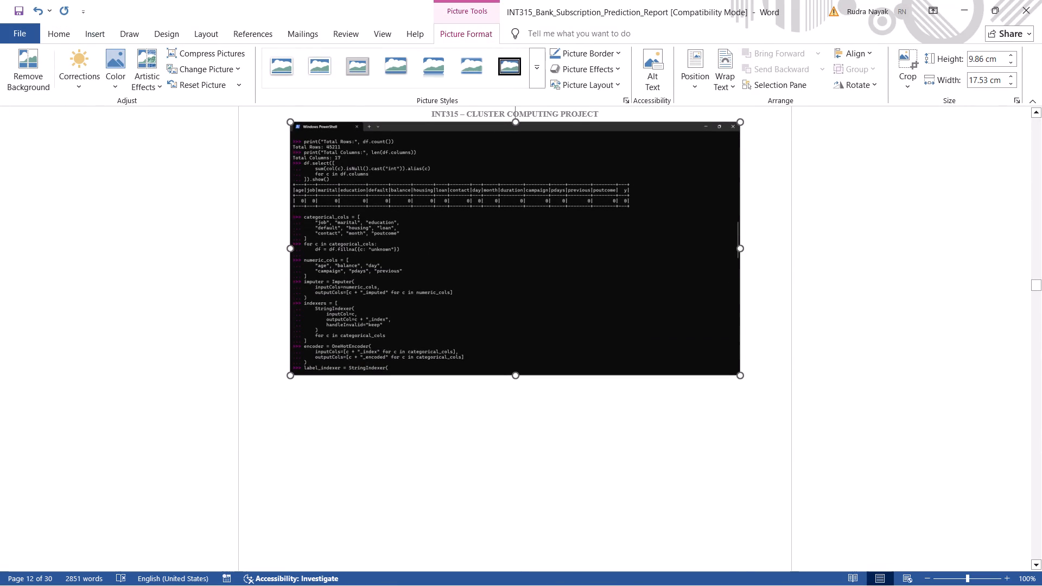
scroll(471, 313, up, 1)
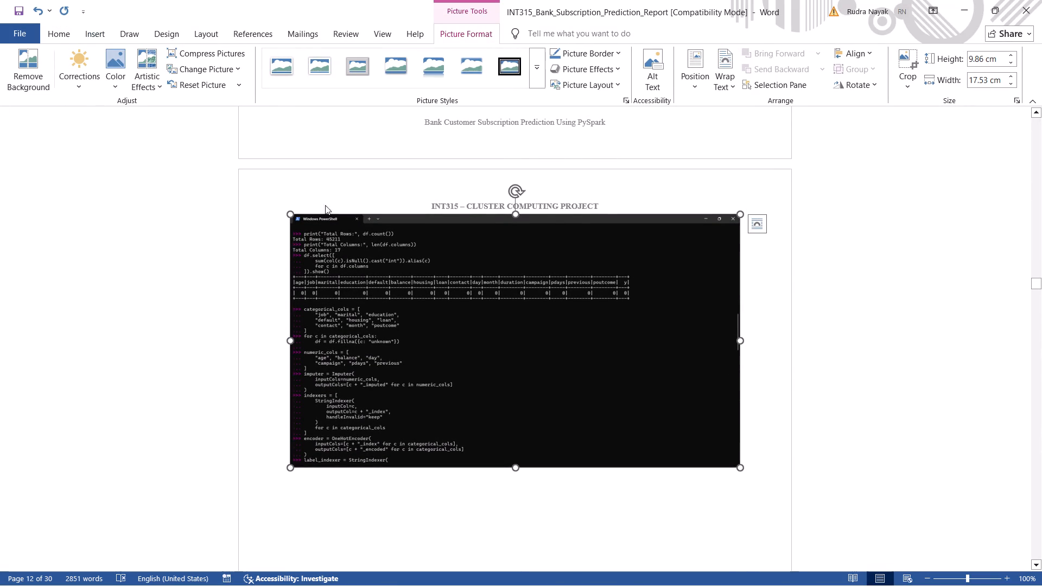
click(399, 301)
click(754, 451)
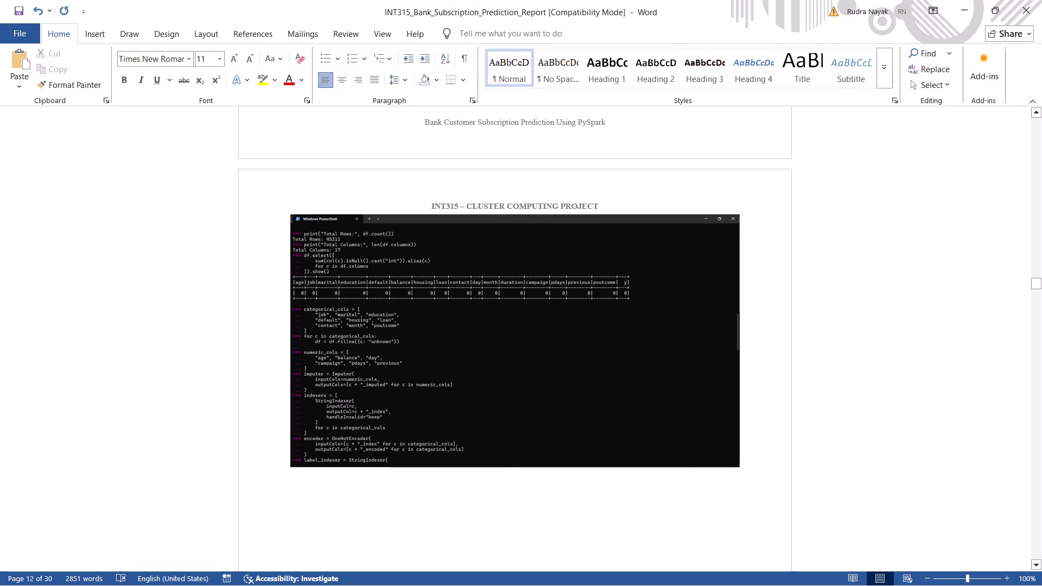
key(Return)
Review the pages from the end of the code output through the section 9 screenshots to the dashboard image.
scroll(754, 451, up, 8)
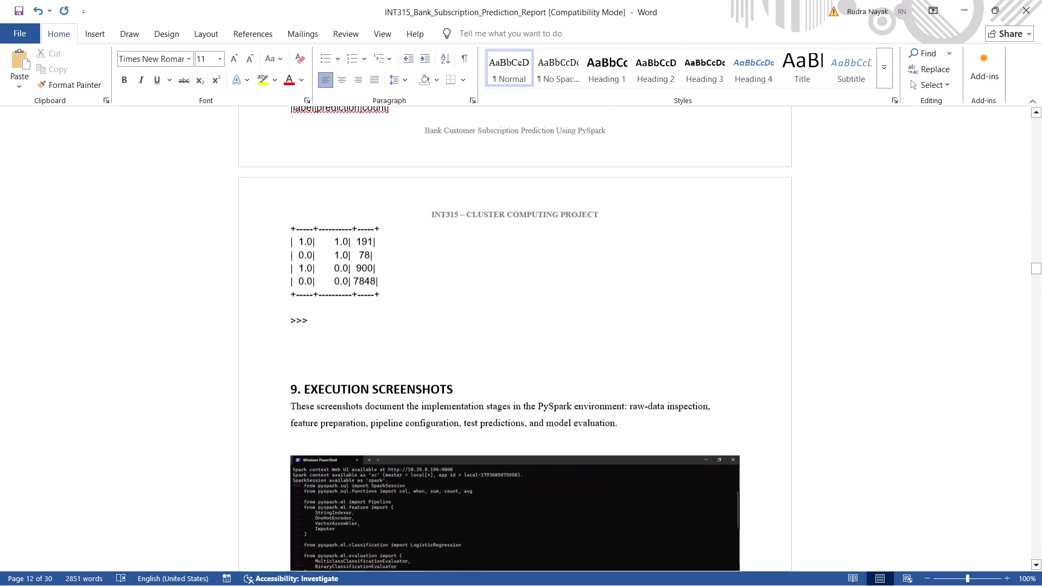
scroll(754, 451, down, 12)
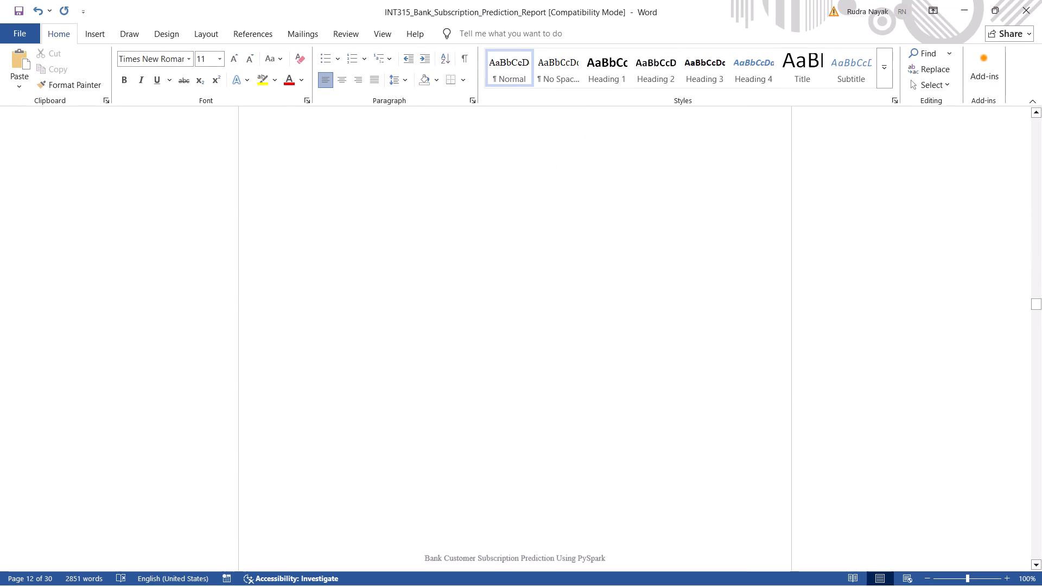
scroll(754, 451, down, 12)
scroll(754, 451, up, 3)
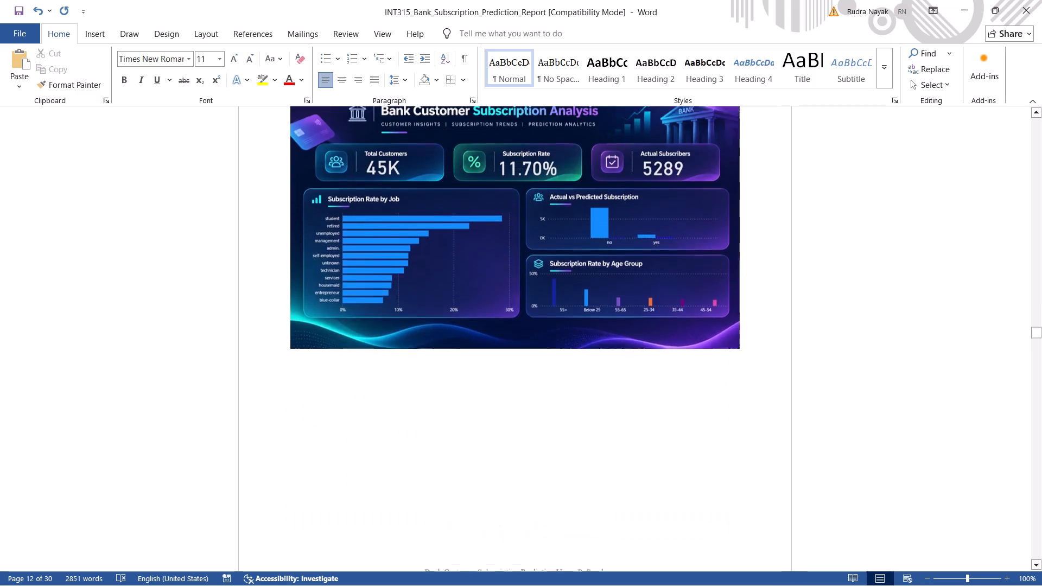
scroll(754, 451, up, 13)
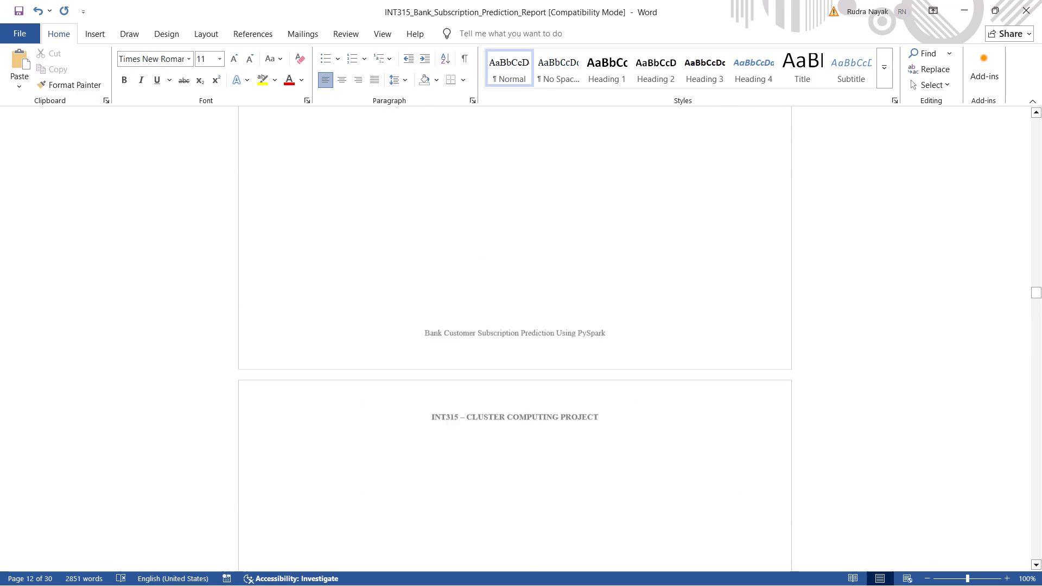
scroll(754, 451, up, 3)
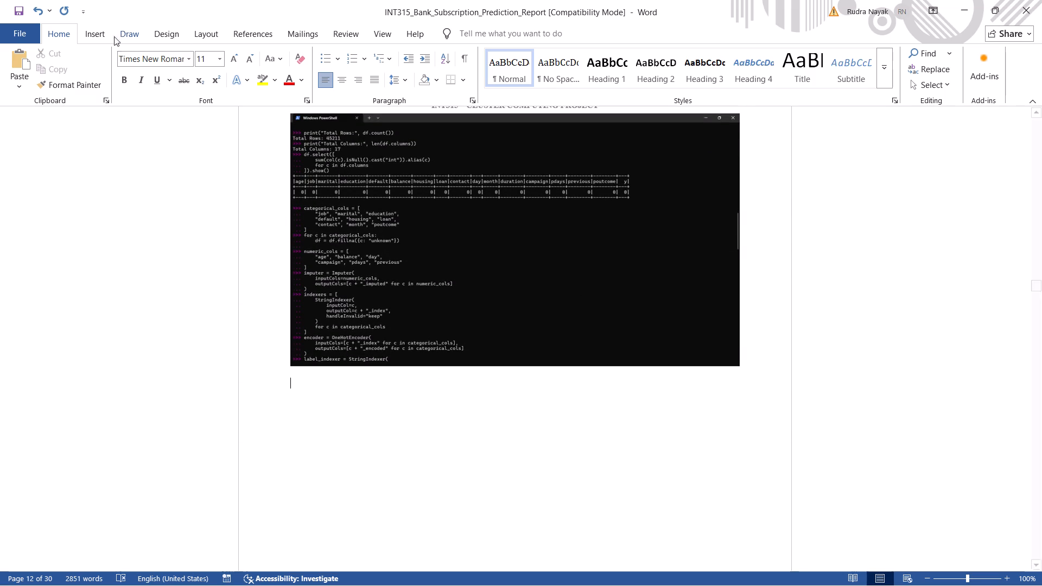
Insert the picture Screenshot (1576) from the device's Gallery on the new line below the Screenshot (1575) picture.
click(97, 32)
click(158, 79)
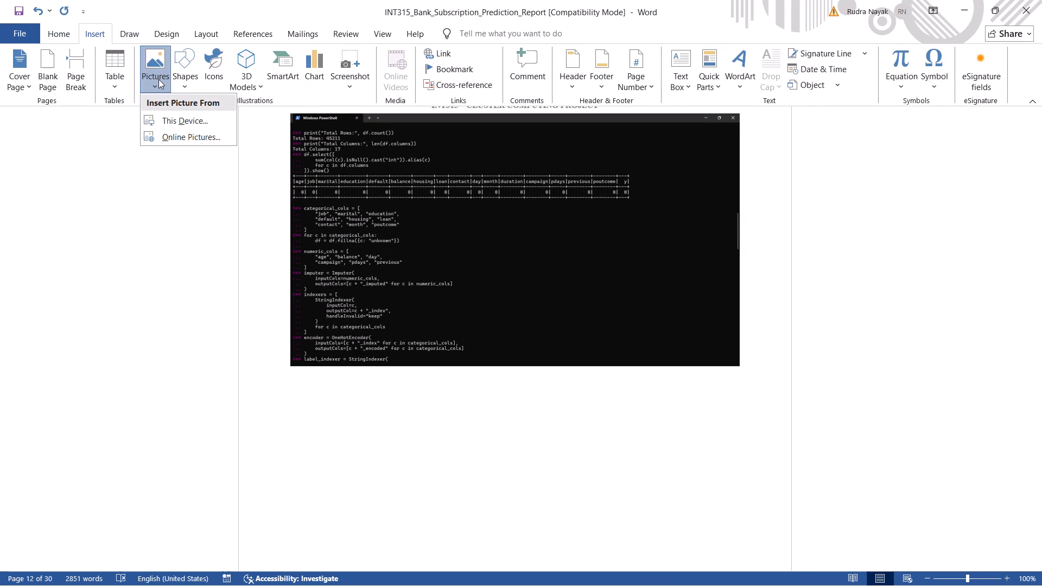
click(182, 114)
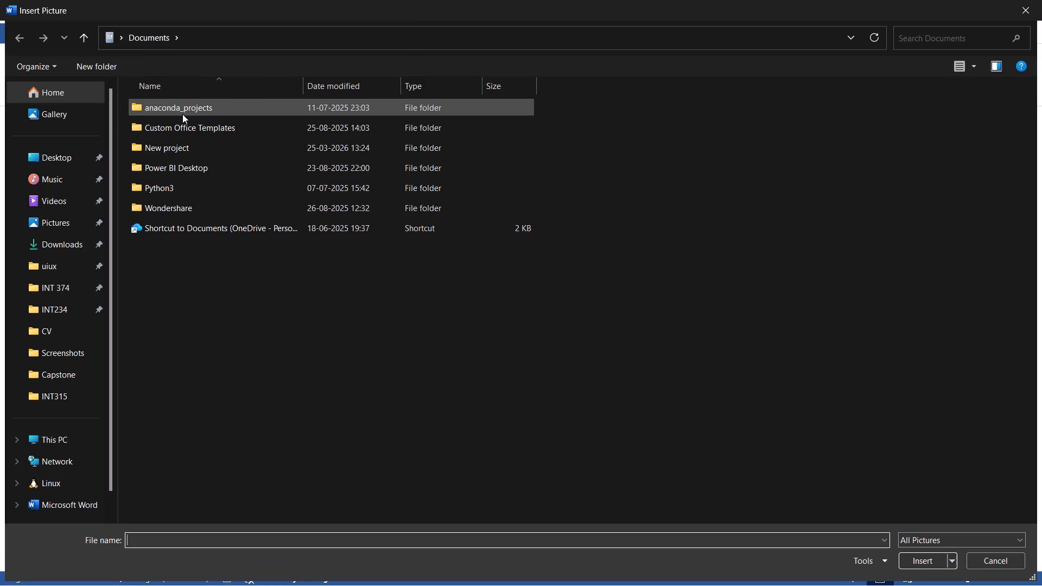
click(46, 119)
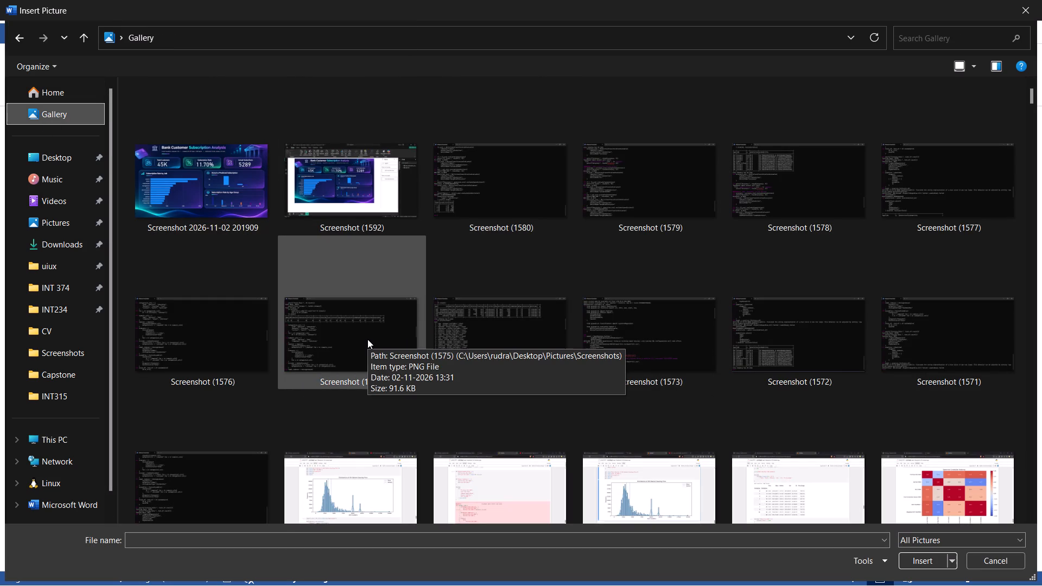
double_click(258, 336)
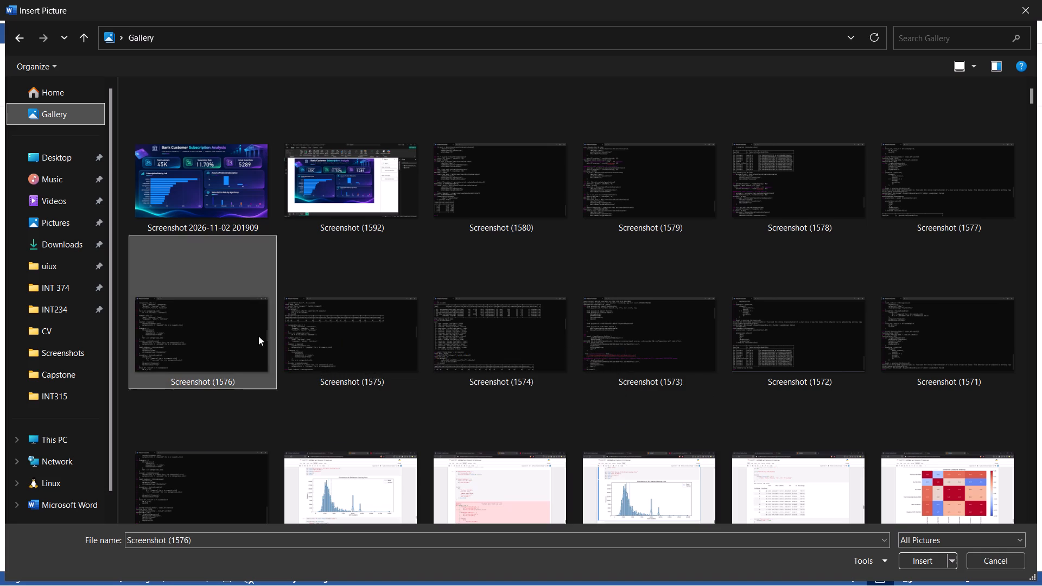
Add a new line below the Screenshot (1576) picture and insert Screenshot (1577) from the device's Gallery there.
scroll(423, 409, down, 3)
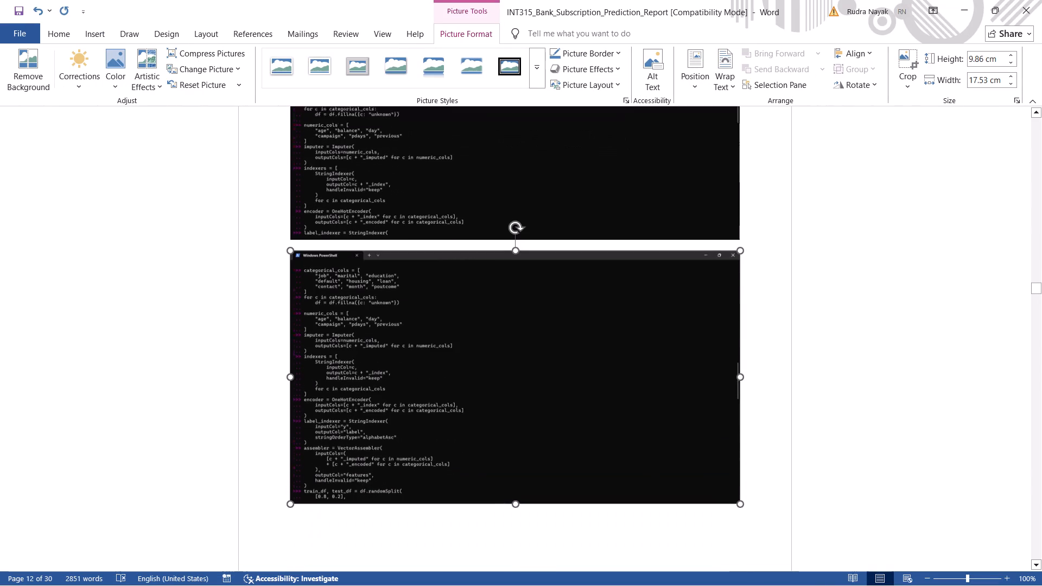
scroll(423, 409, down, 1)
scroll(423, 409, right, 1)
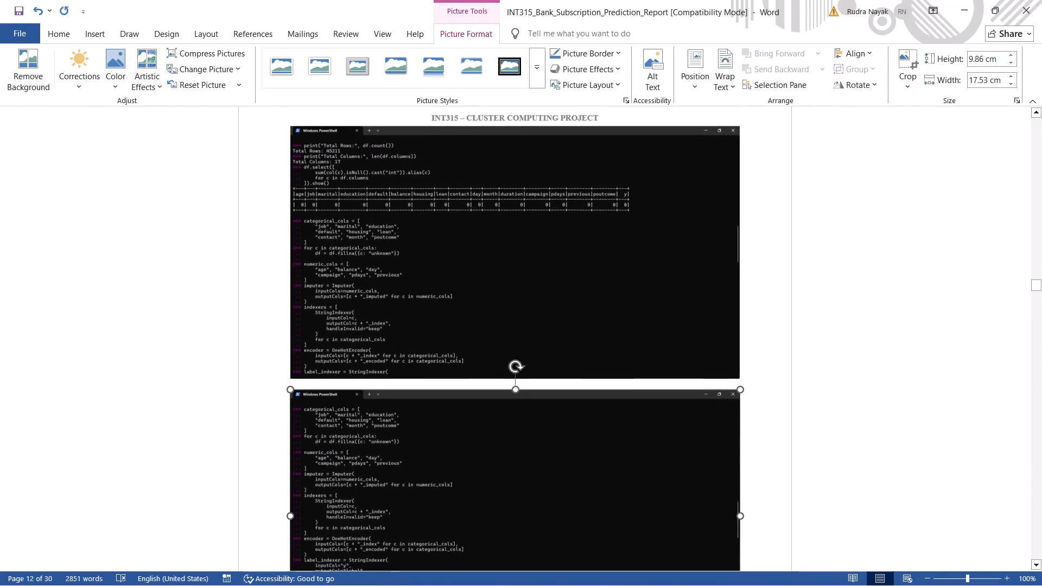
scroll(423, 409, right, 1)
click(771, 464)
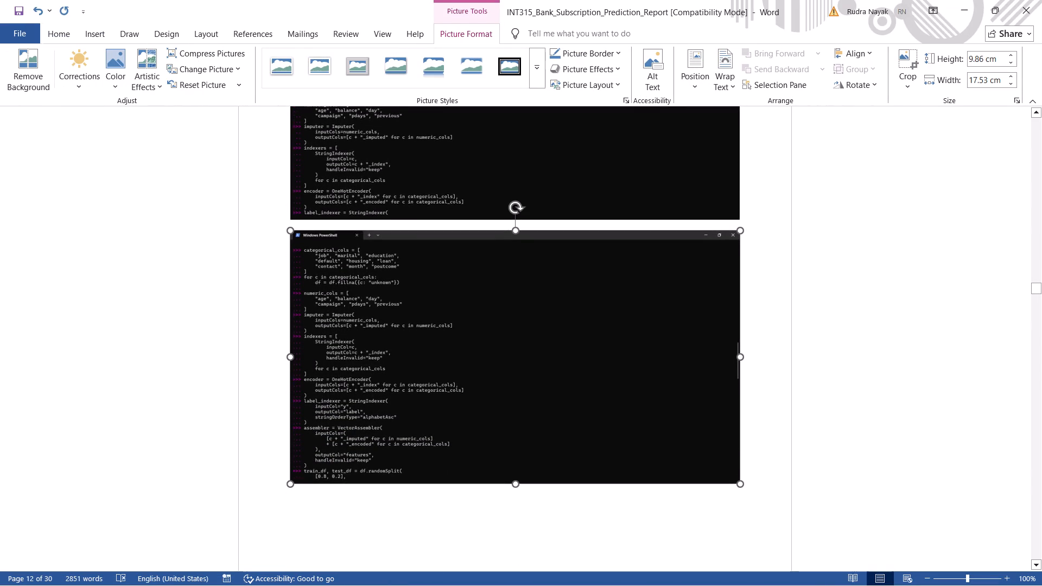
key(Return)
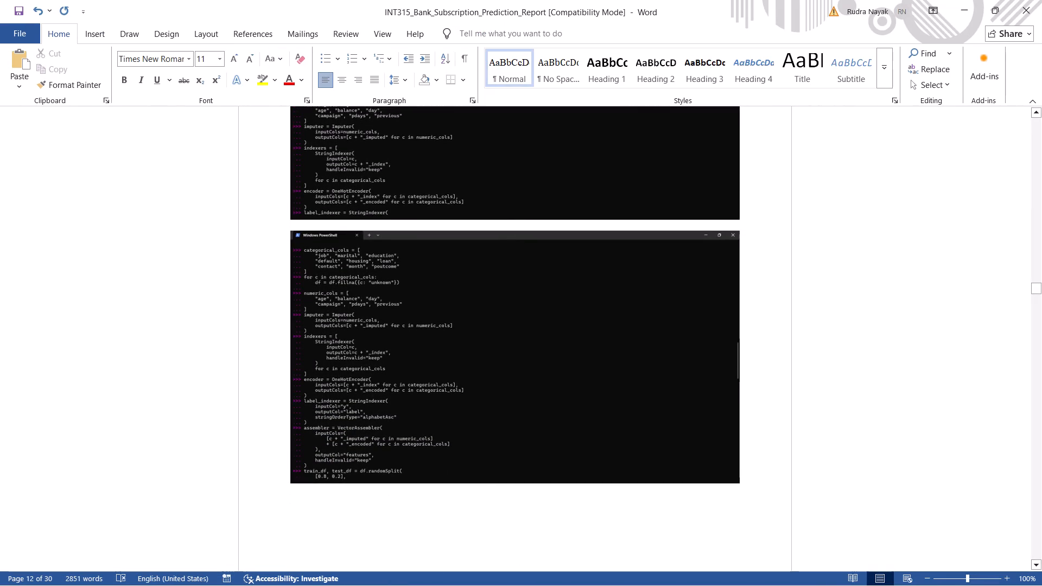
click(81, 31)
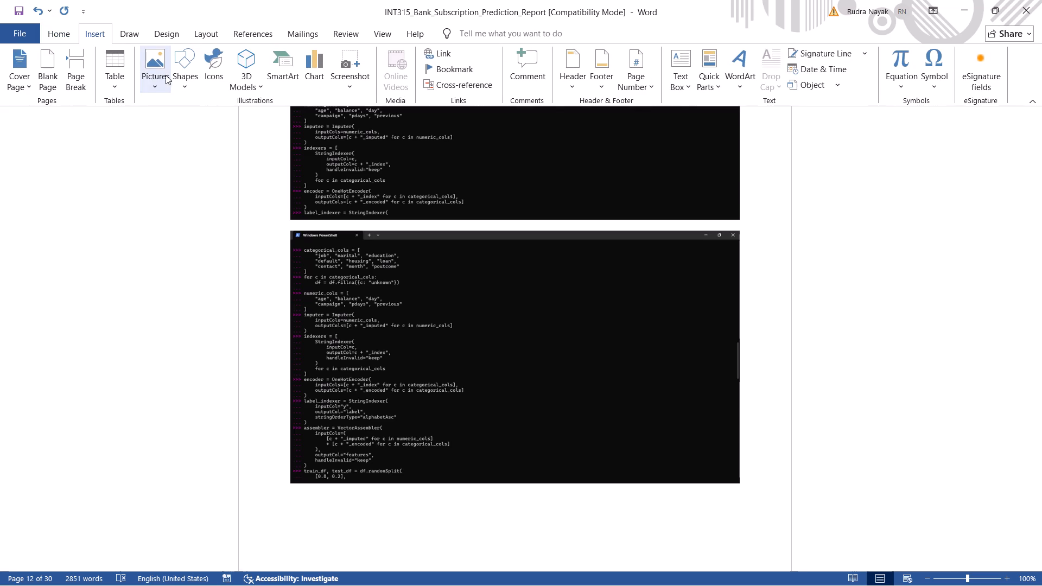
click(163, 75)
click(176, 119)
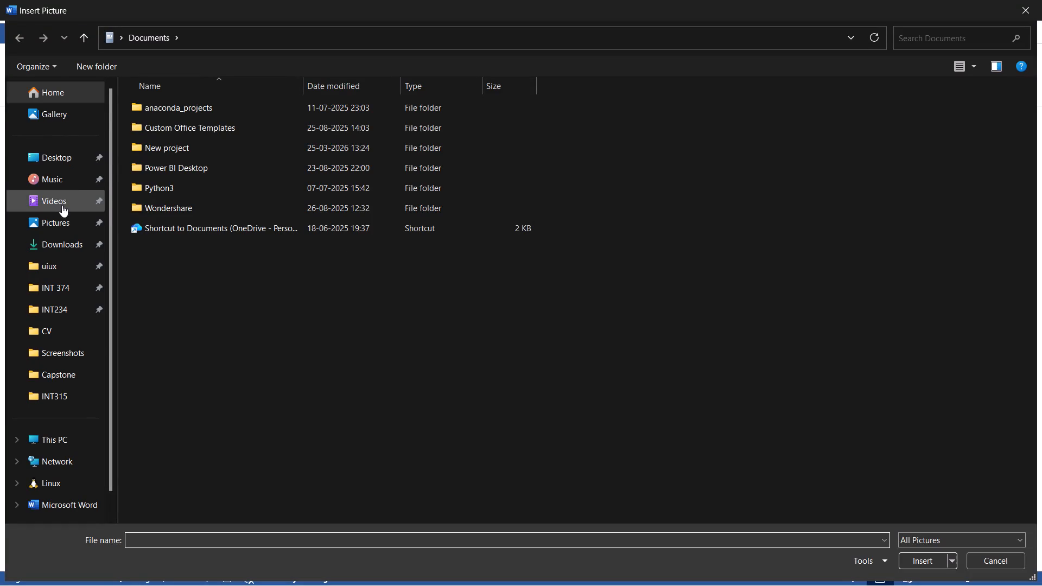
click(46, 115)
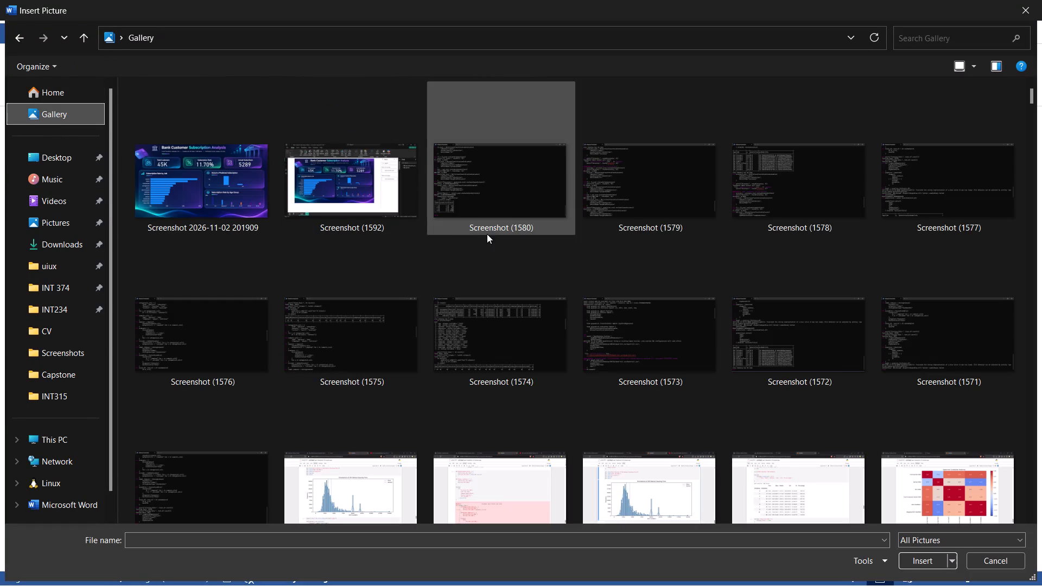
double_click(939, 164)
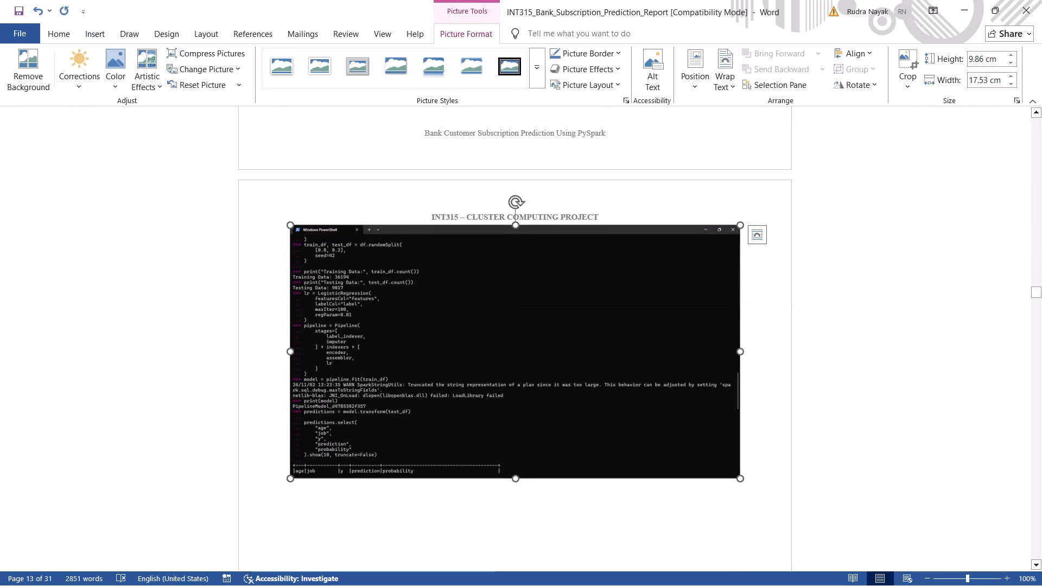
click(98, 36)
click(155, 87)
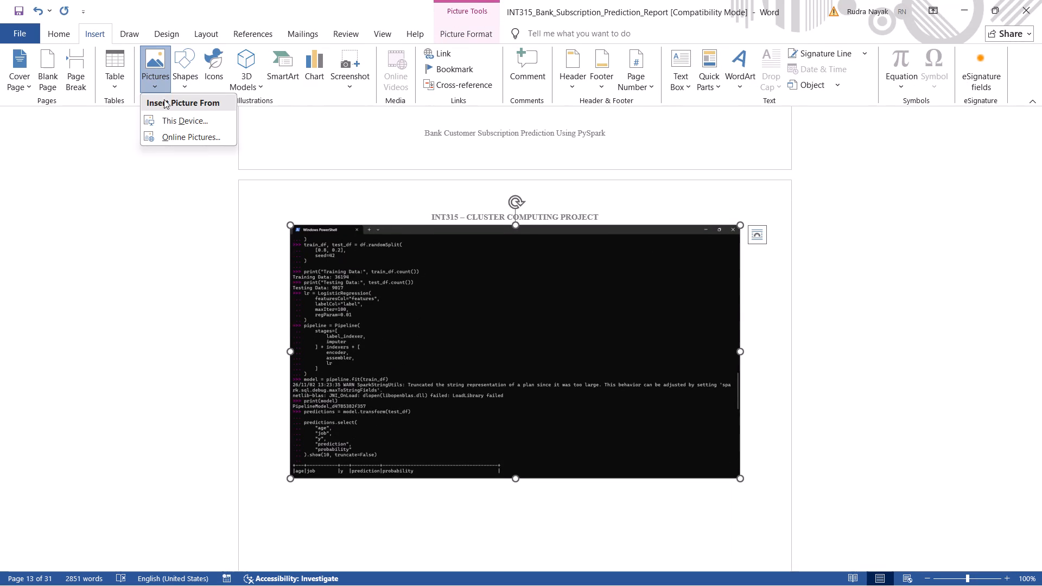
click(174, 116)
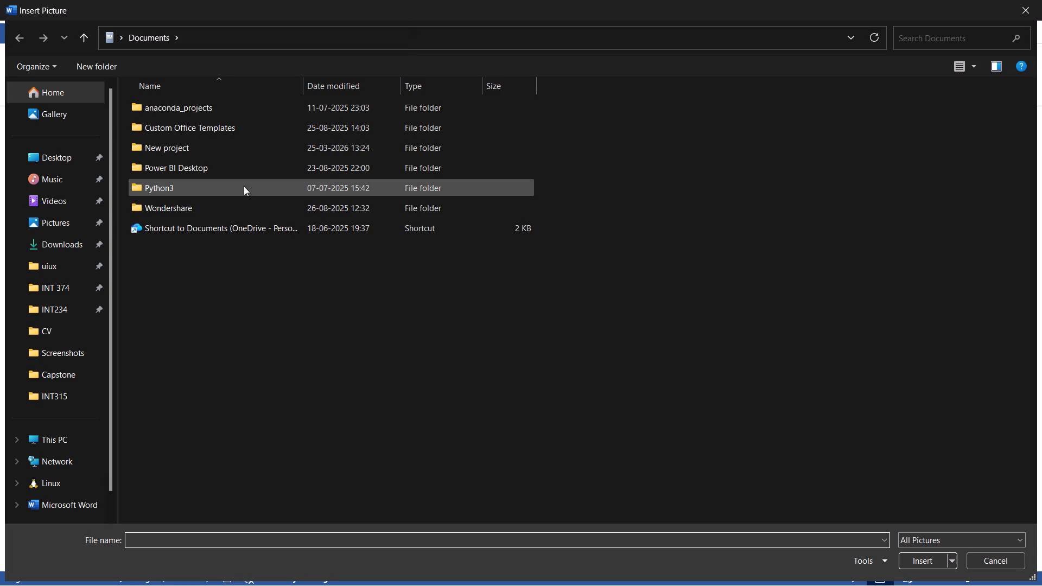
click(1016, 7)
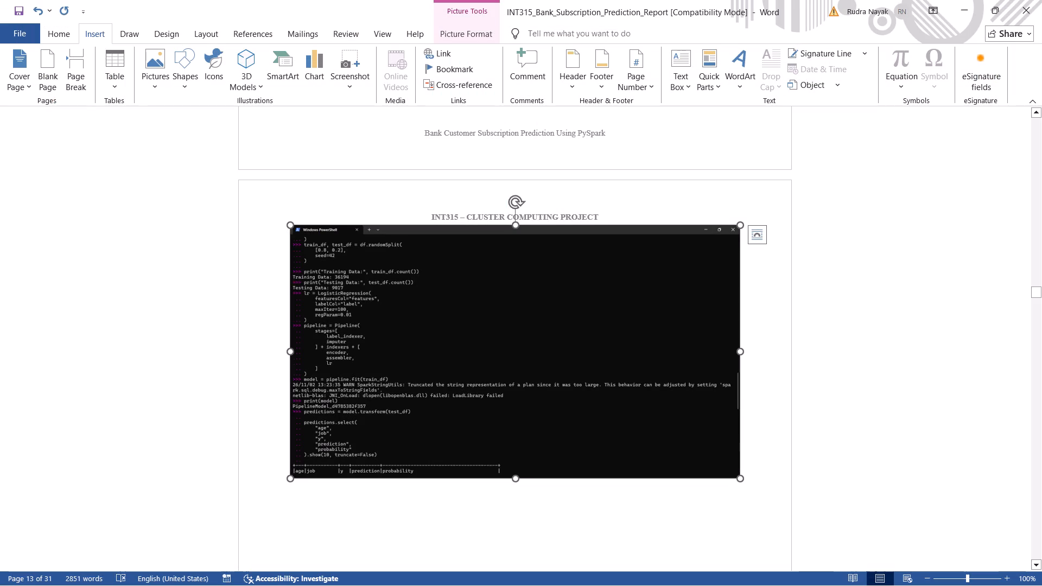
Add a new line below the Screenshot (1577) picture and insert Screenshot (1578) from the device's Gallery there.
click(749, 473)
key(Return)
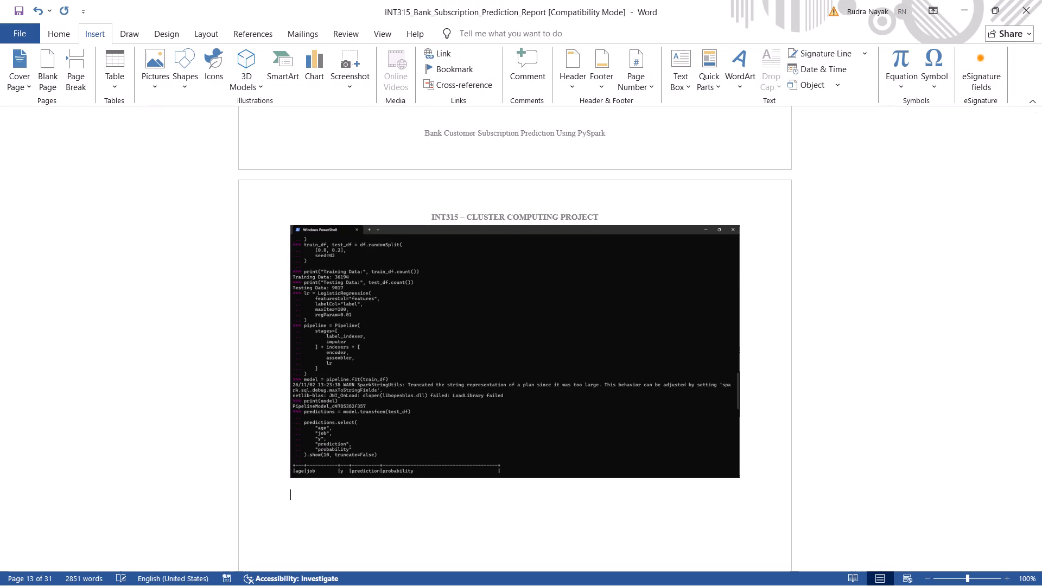
click(151, 78)
click(180, 115)
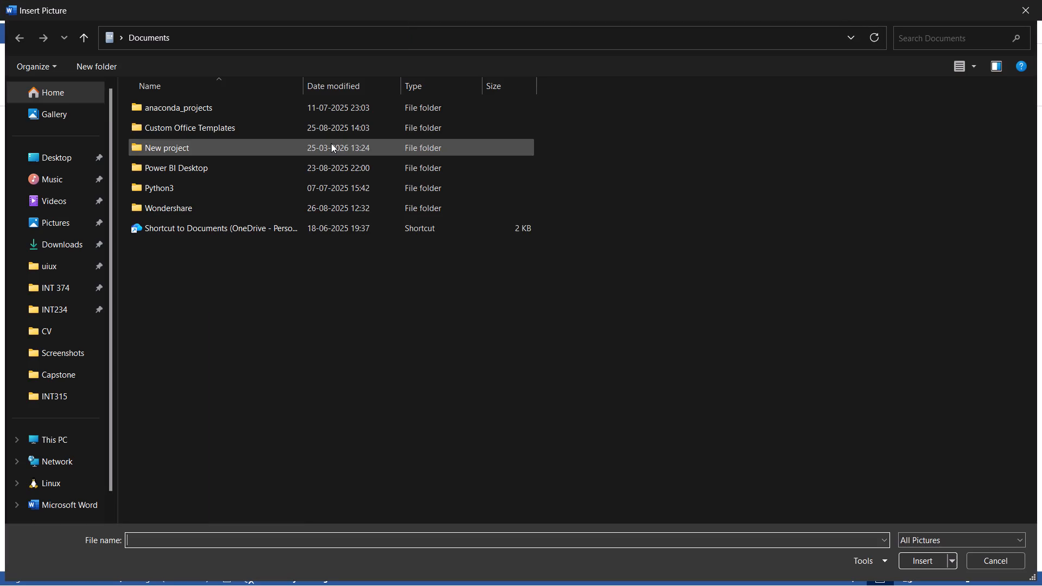
click(56, 113)
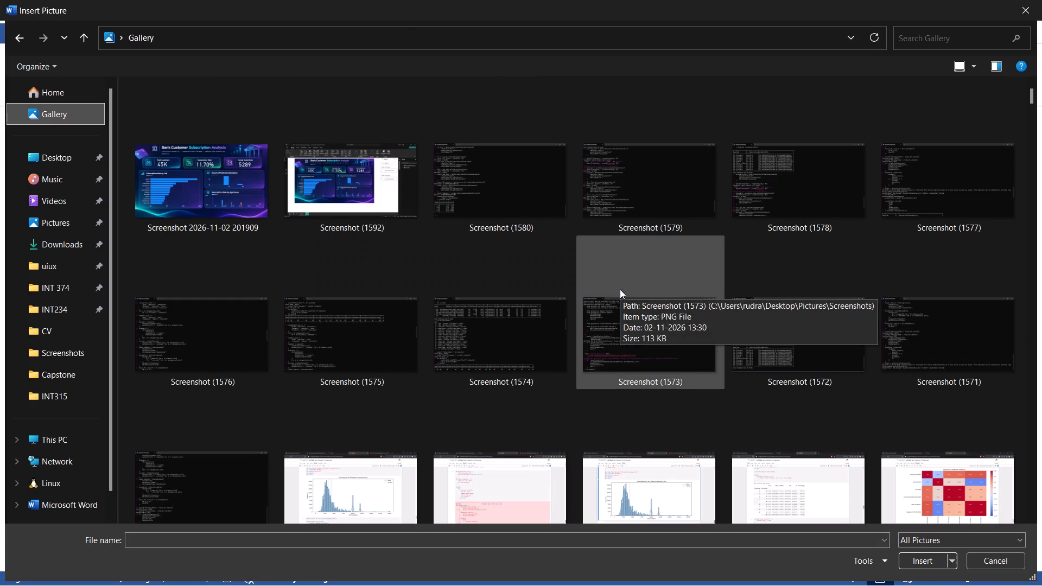
double_click(763, 212)
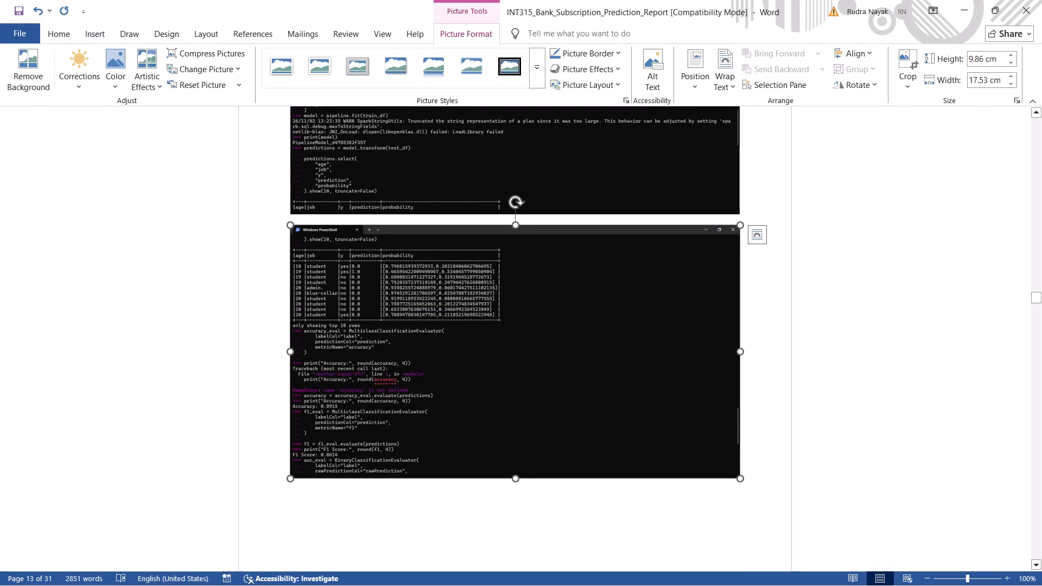
Add a new line below the Screenshot (1578) picture and insert Screenshot (1579) from the device's Gallery there.
click(756, 451)
key(Return)
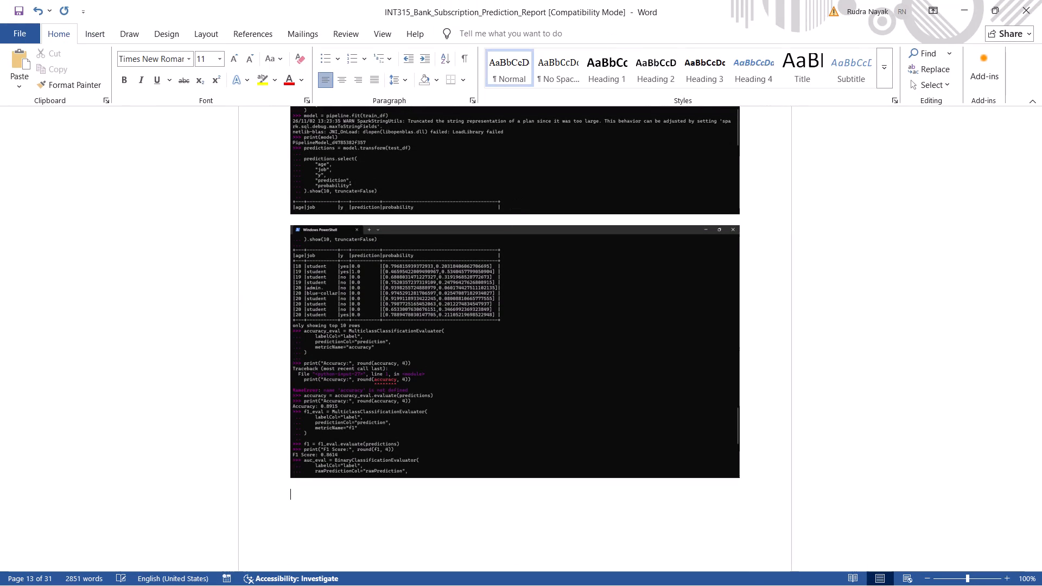
click(93, 33)
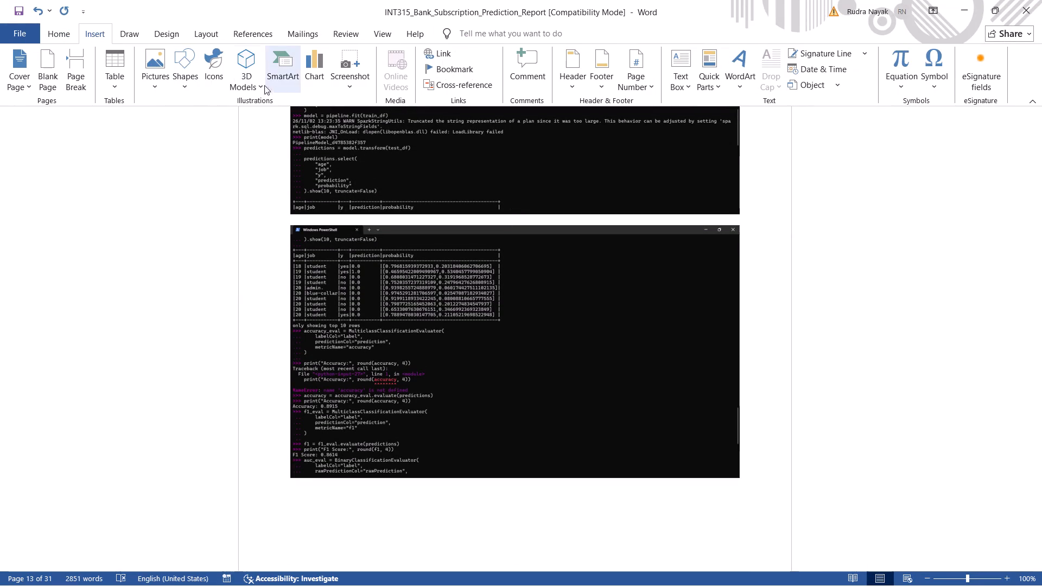
click(144, 75)
click(186, 118)
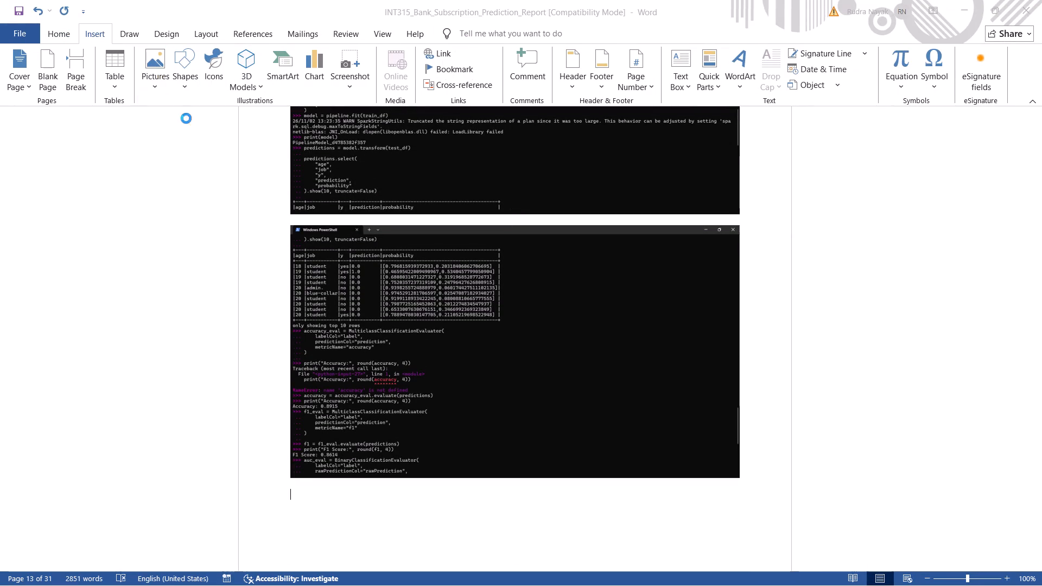
click(71, 117)
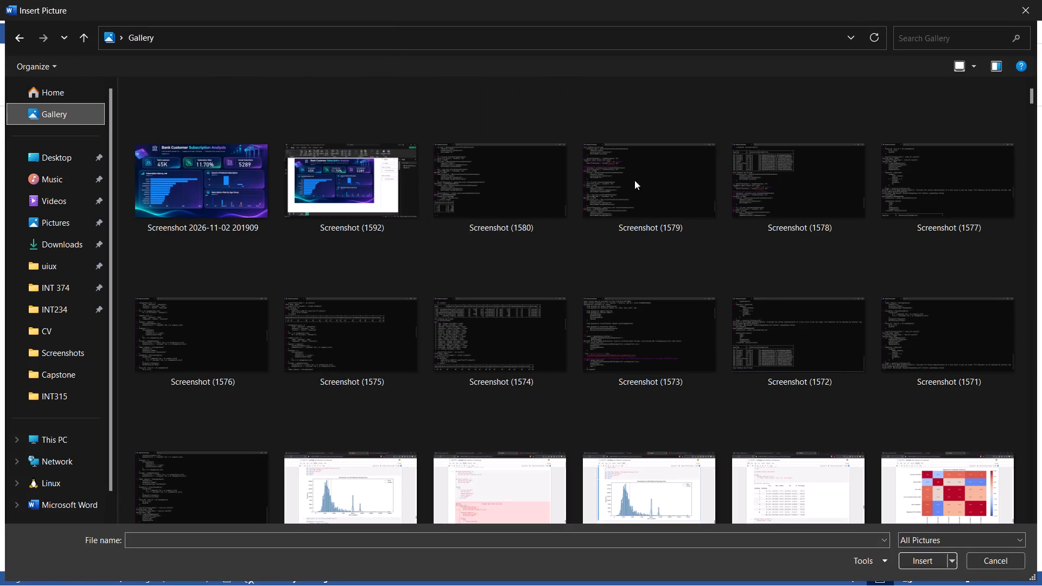
double_click(634, 180)
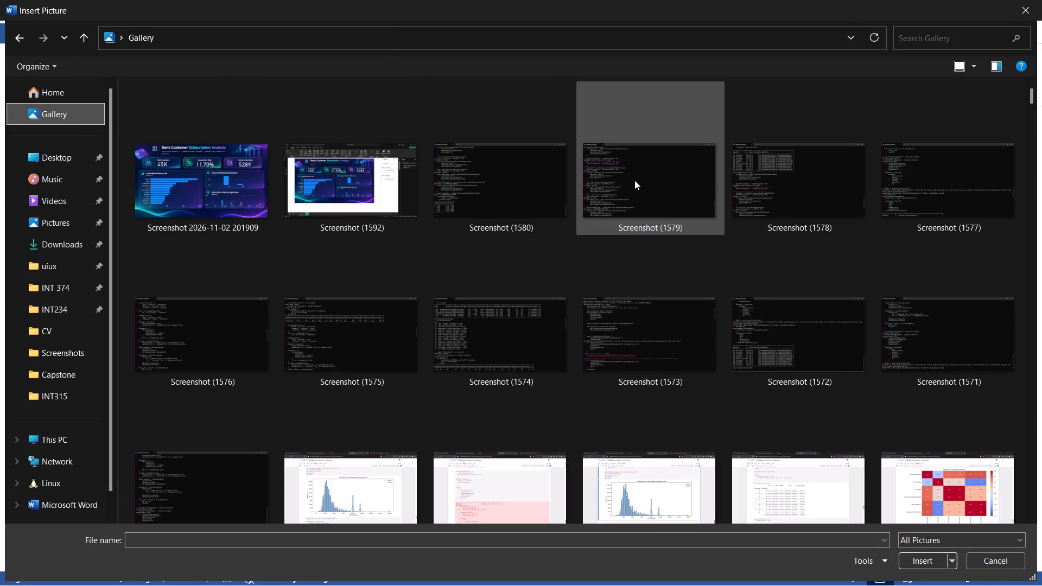
Add a new line below the Screenshot (1579) picture and insert Screenshot (1580) from the device's Gallery there.
scroll(638, 226, up, 4)
scroll(638, 226, down, 3)
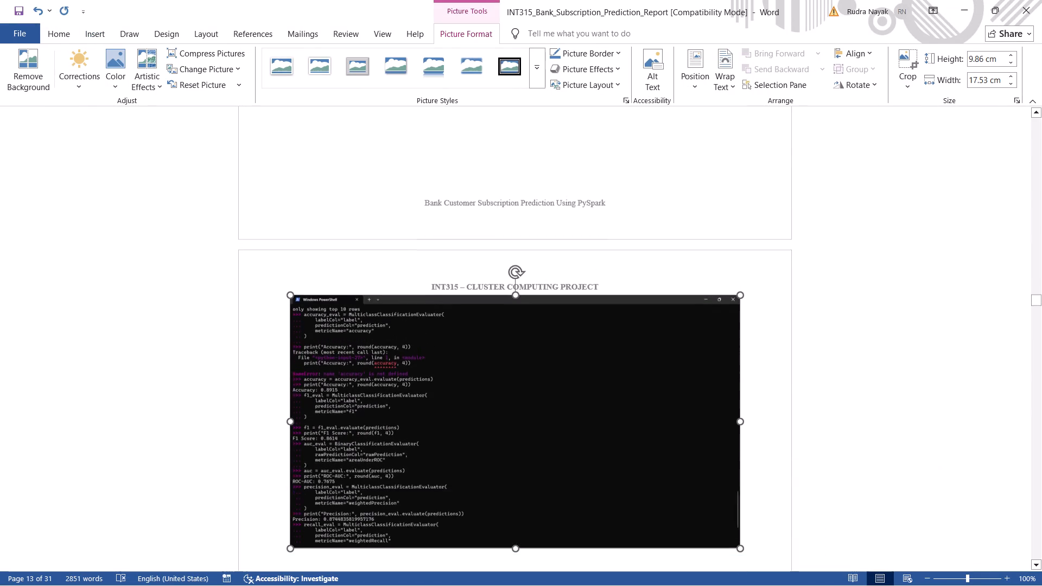
click(752, 298)
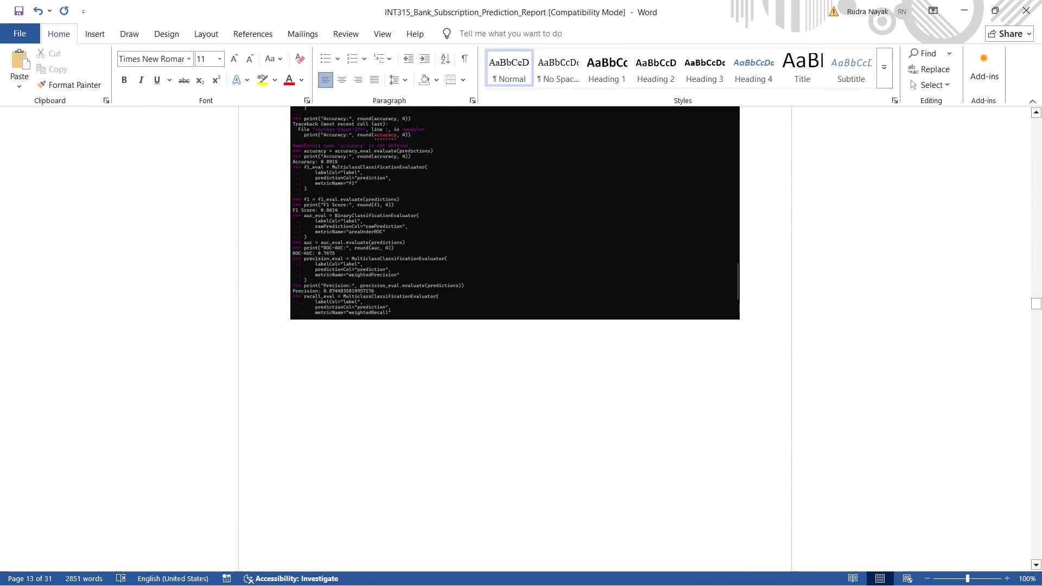
key(Return)
click(86, 27)
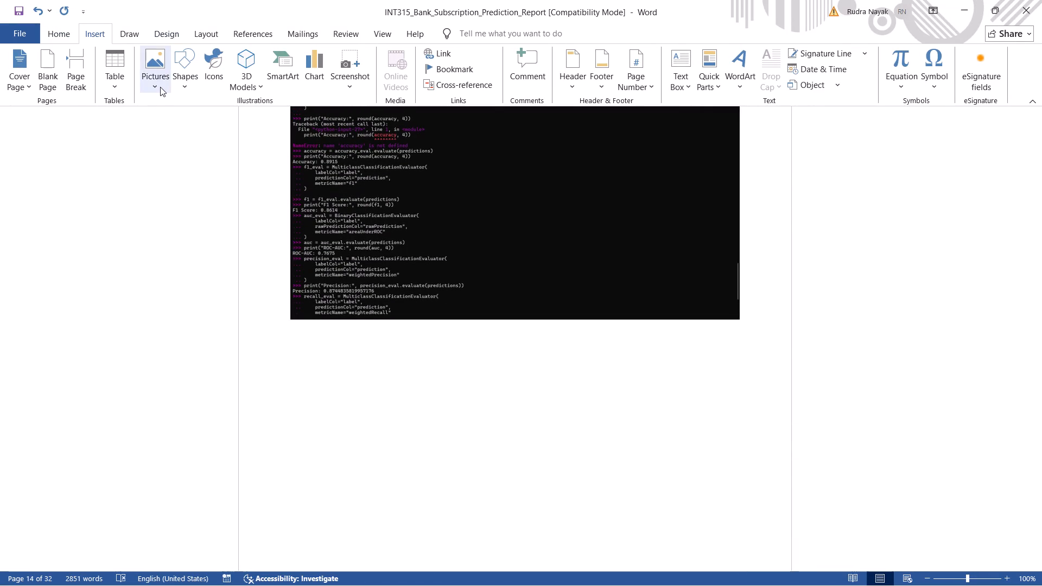
click(160, 87)
click(173, 121)
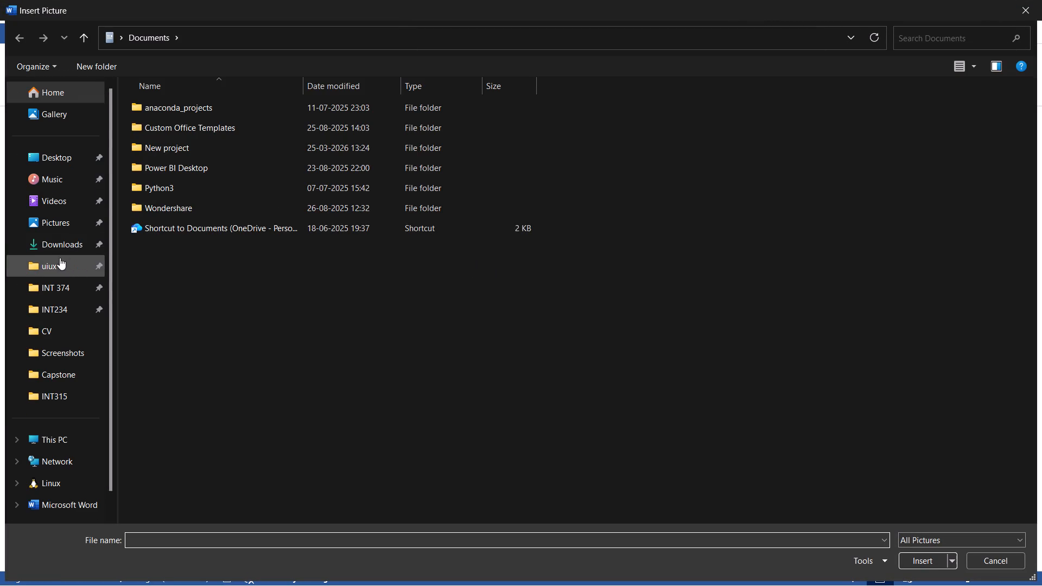
click(61, 120)
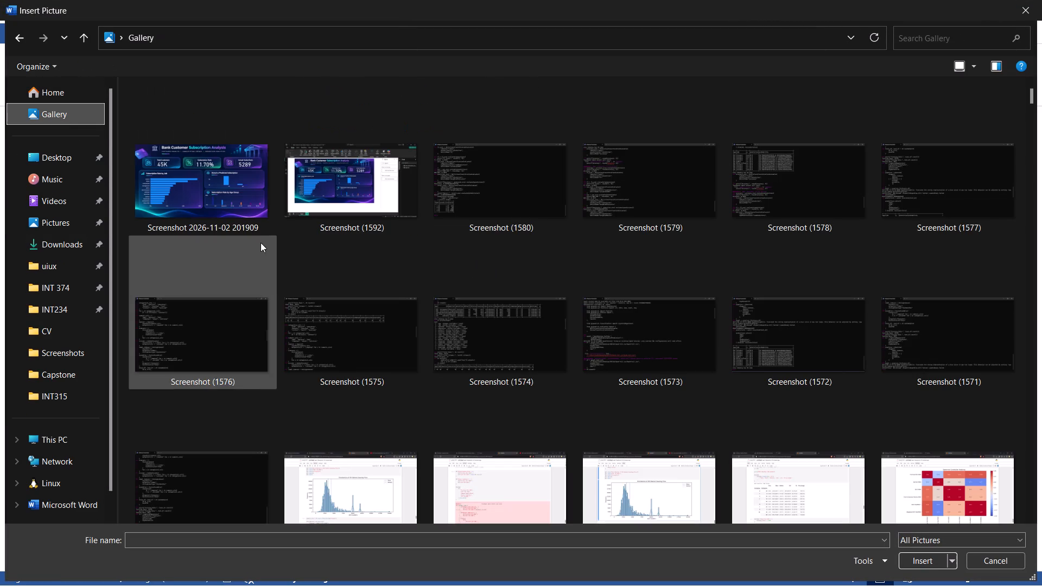
double_click(486, 209)
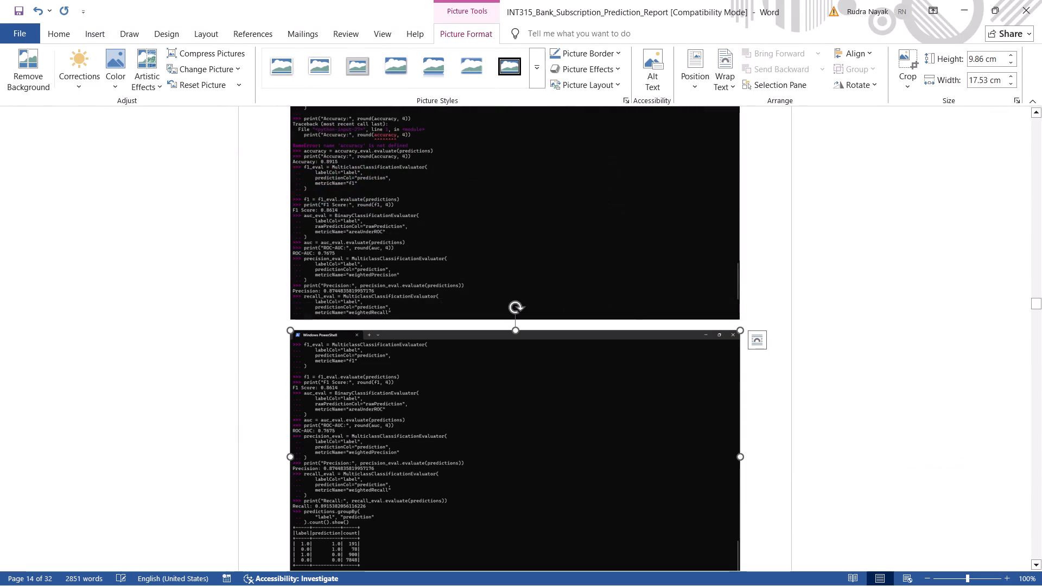
Delete the blank space and empty pages before the "10. OUTPUT" heading that follows the section 9 screenshots.
scroll(516, 298, down, 6)
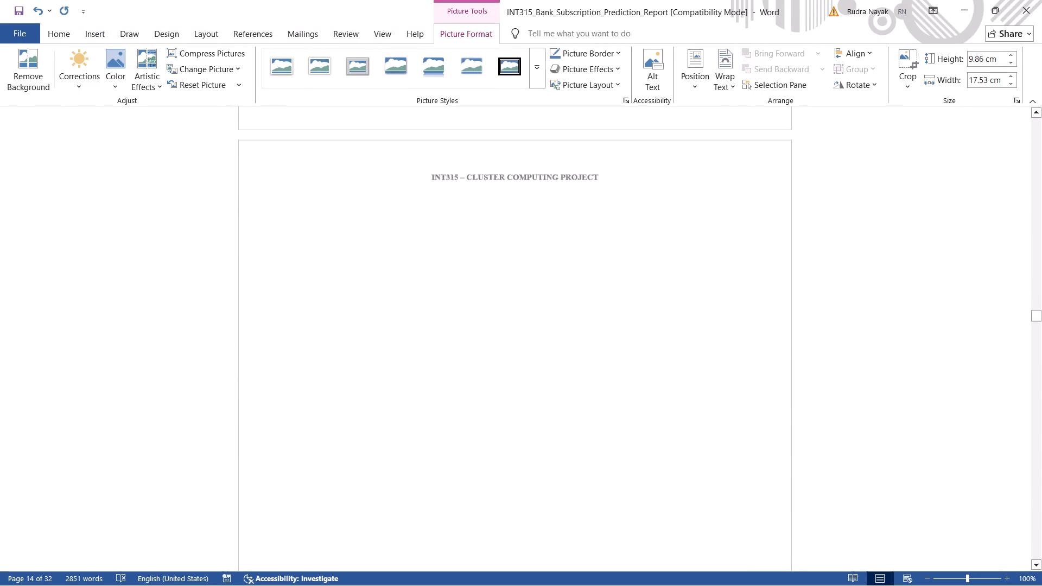
scroll(516, 298, down, 10)
scroll(516, 298, up, 2)
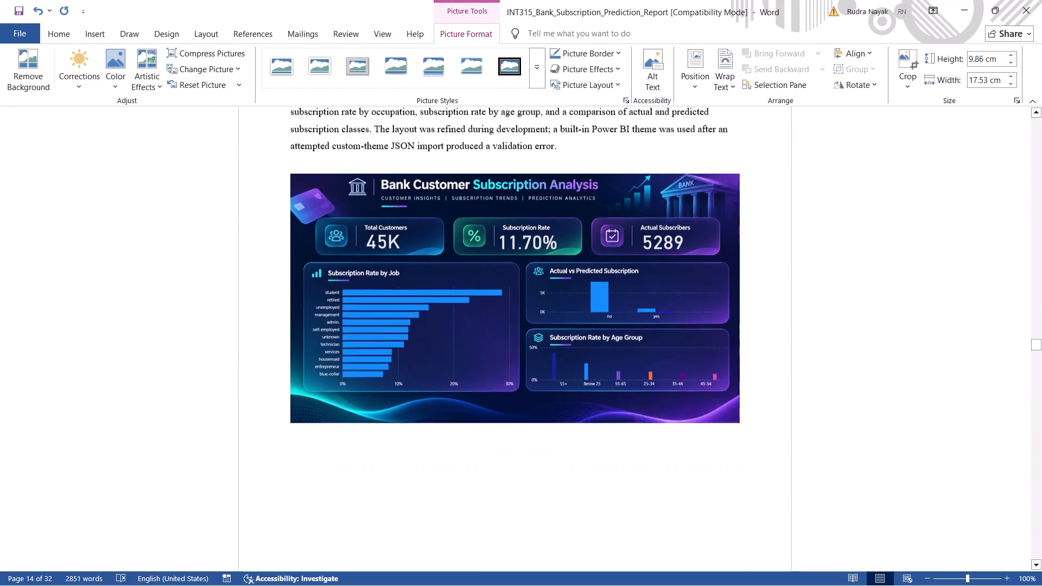
scroll(516, 298, up, 2)
click(291, 299)
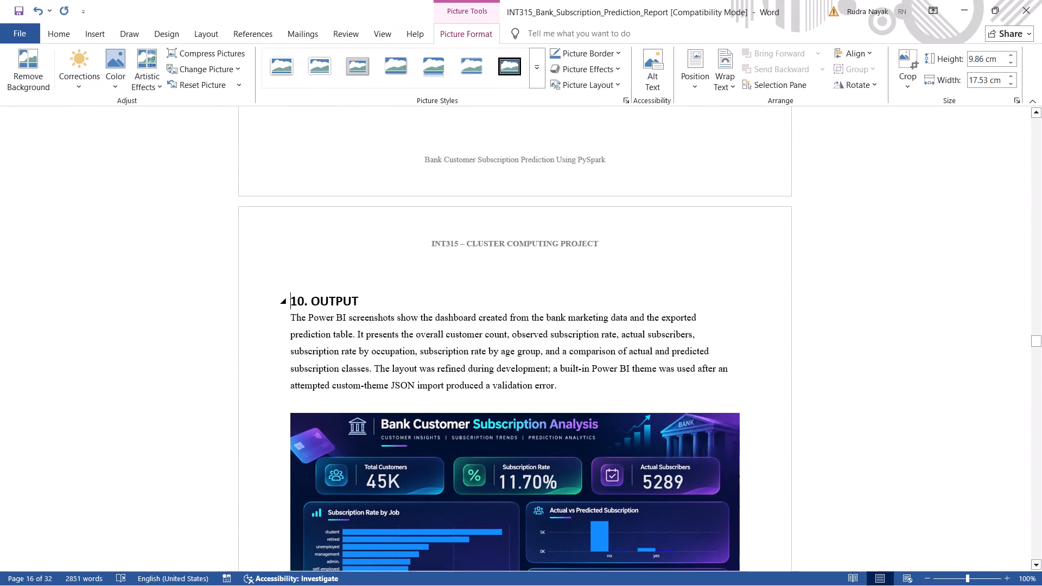
key(BackSpace)
key(BackSpace)
key(BackSpace)
key(BackSpace)
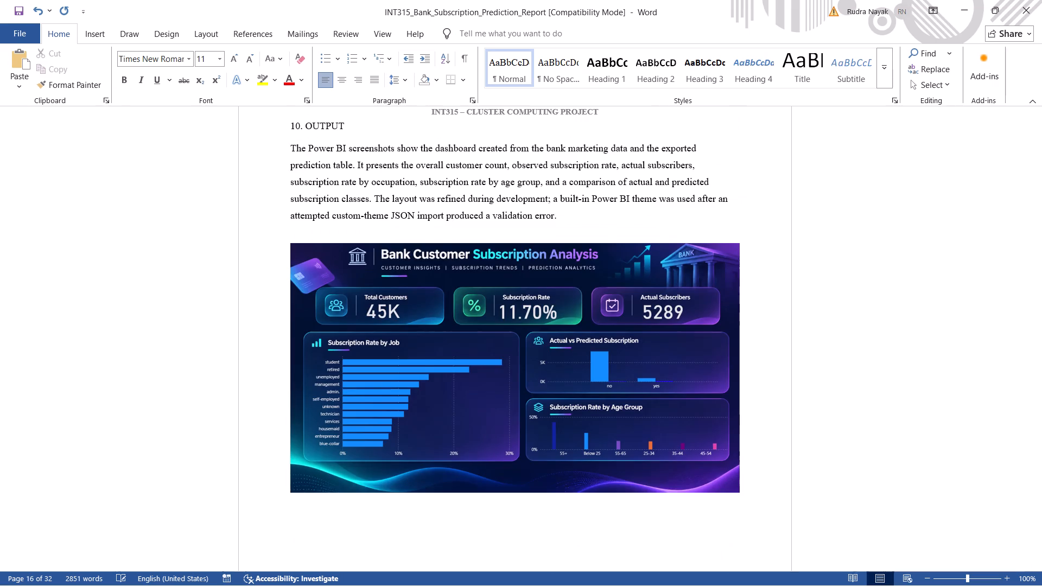
key(BackSpace)
key(BackSpace)
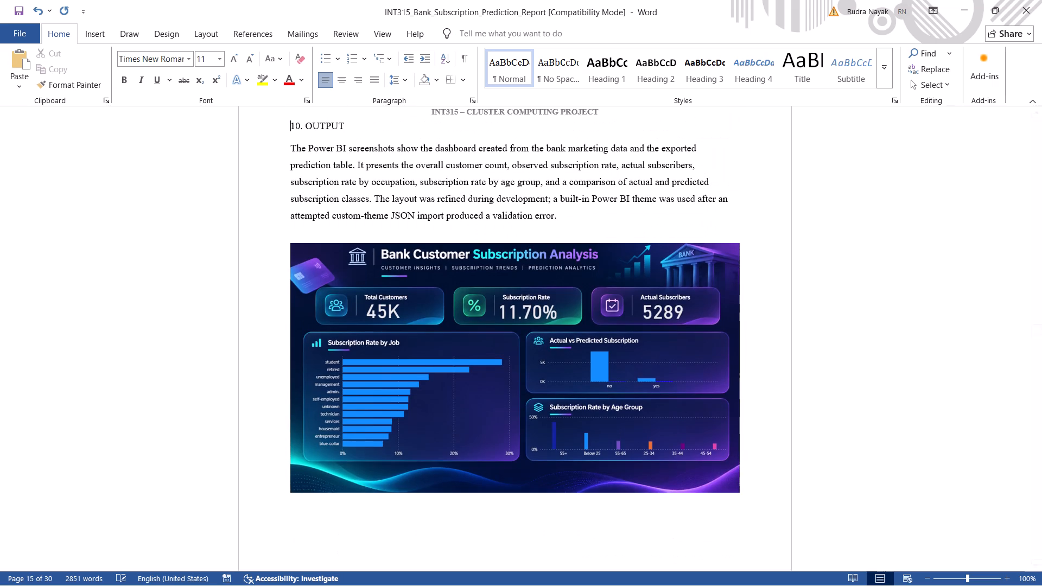
Remove the remaining break before the "10. OUTPUT" heading so it sits directly below the last section 9 screenshot.
key(BackSpace)
scroll(291, 299, up, 2)
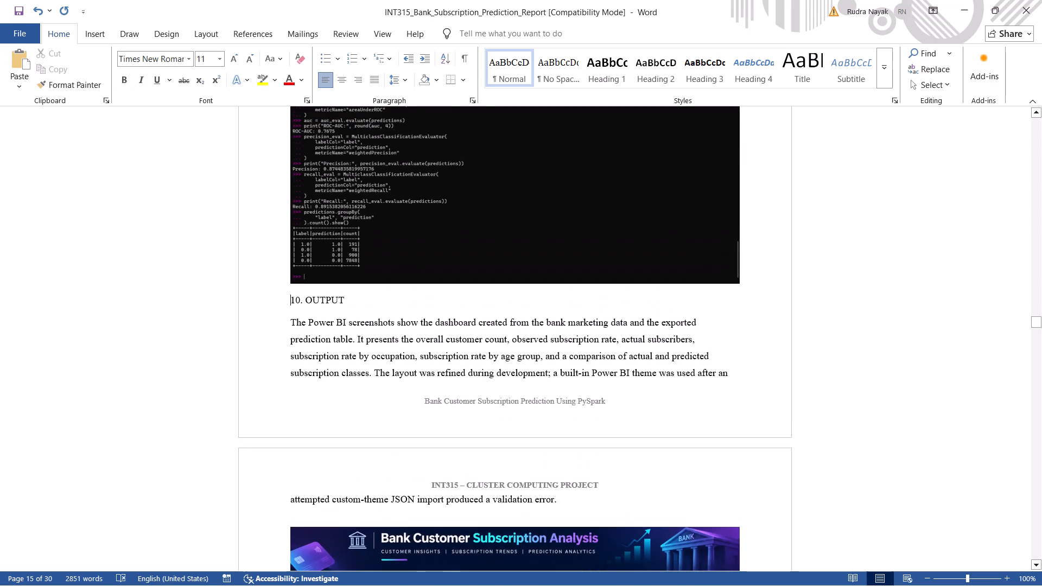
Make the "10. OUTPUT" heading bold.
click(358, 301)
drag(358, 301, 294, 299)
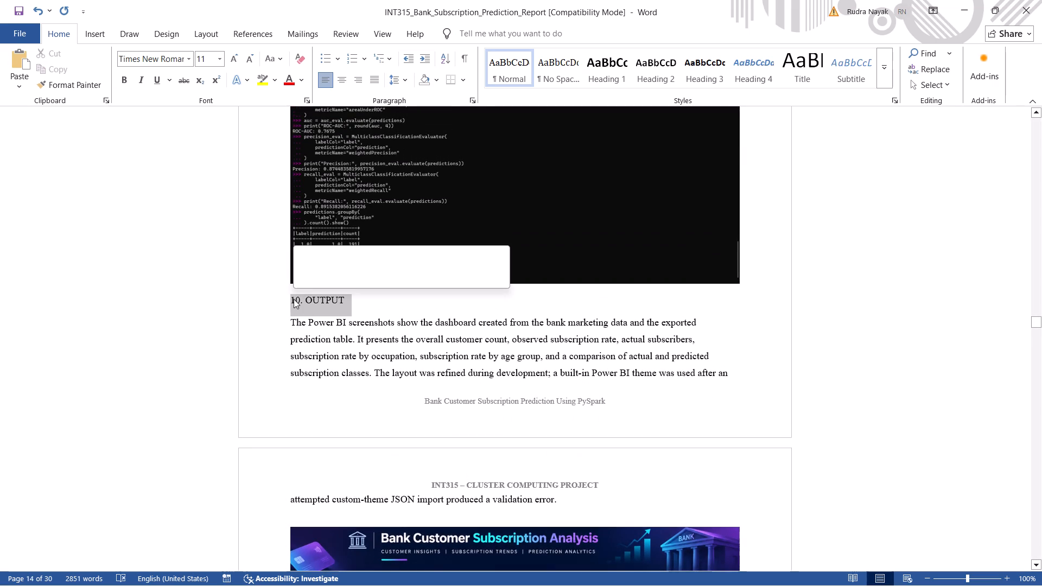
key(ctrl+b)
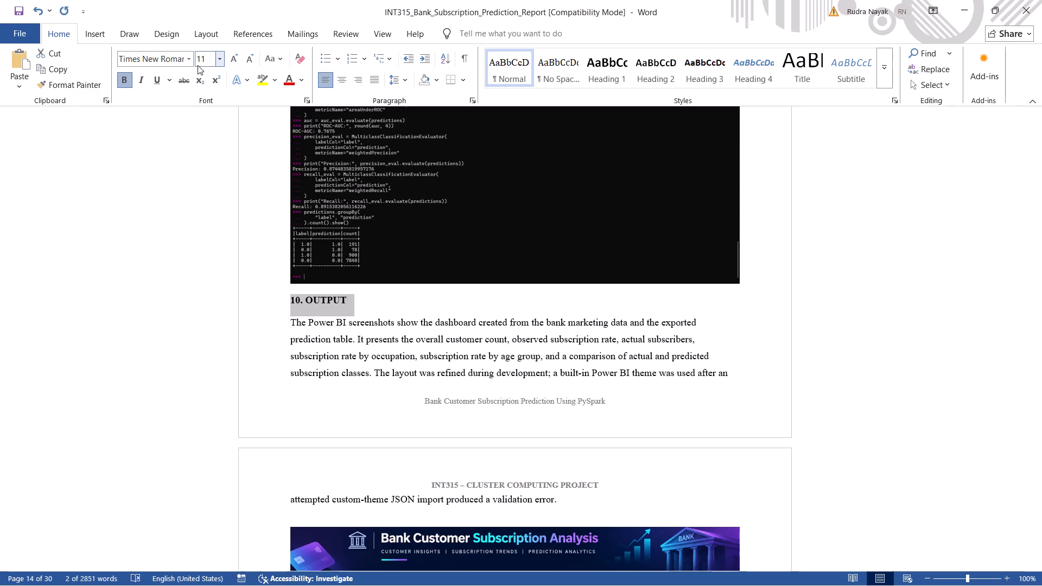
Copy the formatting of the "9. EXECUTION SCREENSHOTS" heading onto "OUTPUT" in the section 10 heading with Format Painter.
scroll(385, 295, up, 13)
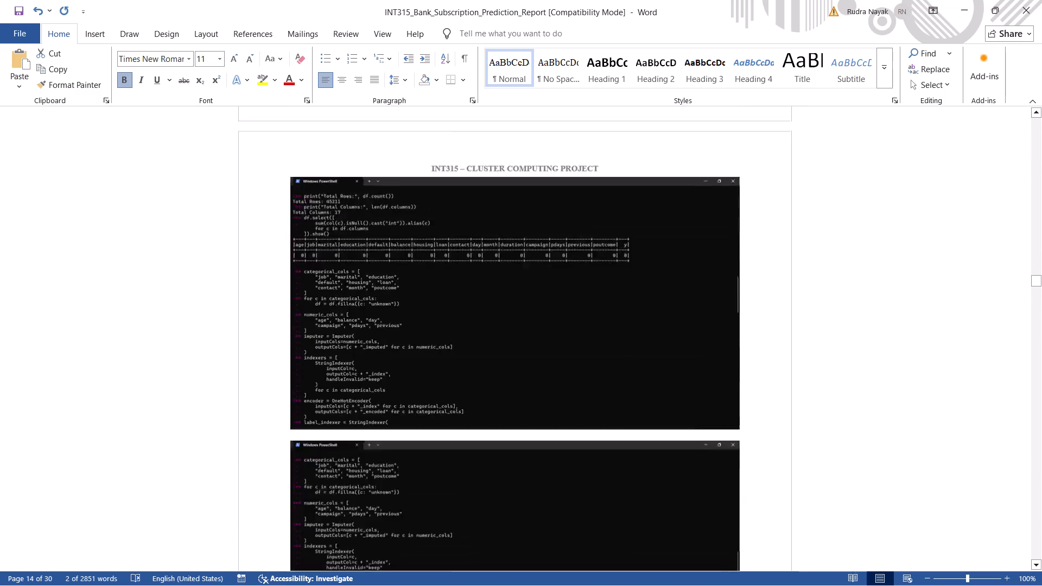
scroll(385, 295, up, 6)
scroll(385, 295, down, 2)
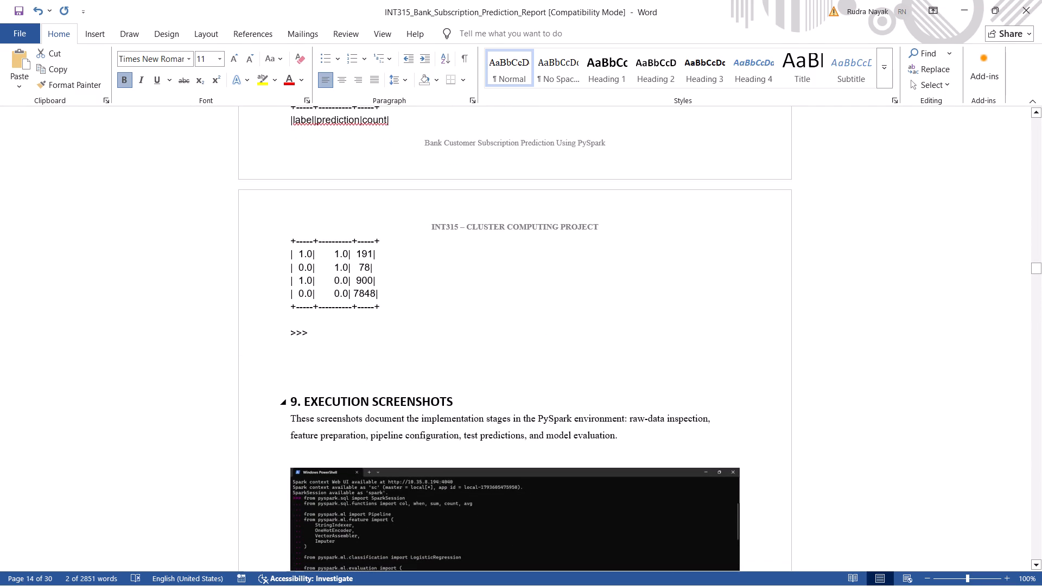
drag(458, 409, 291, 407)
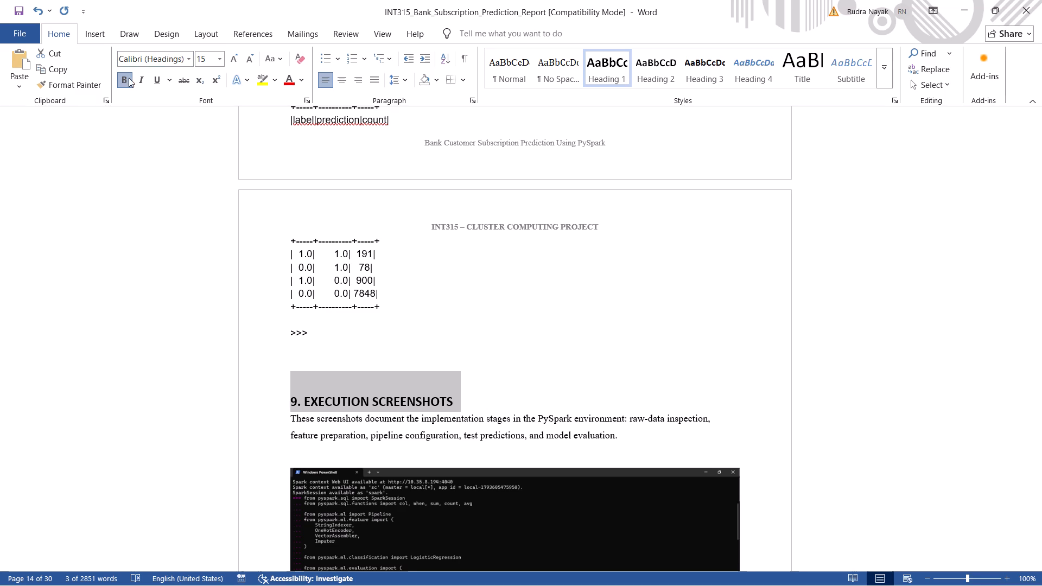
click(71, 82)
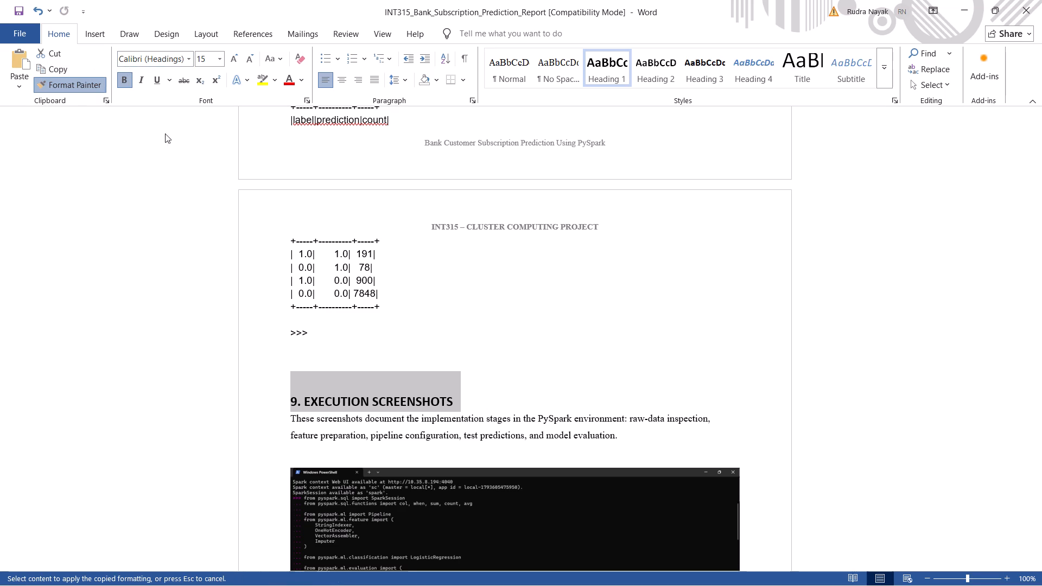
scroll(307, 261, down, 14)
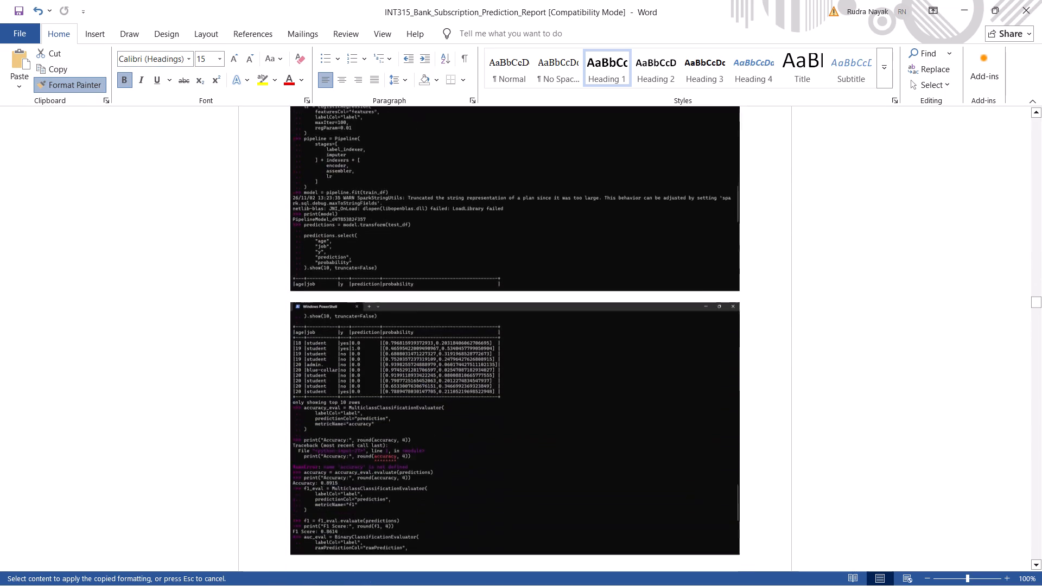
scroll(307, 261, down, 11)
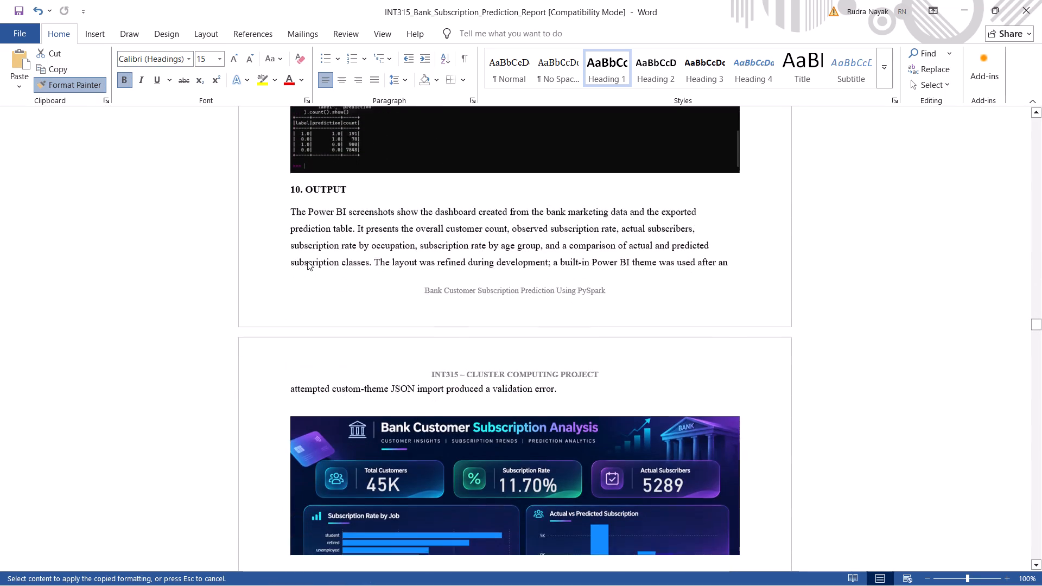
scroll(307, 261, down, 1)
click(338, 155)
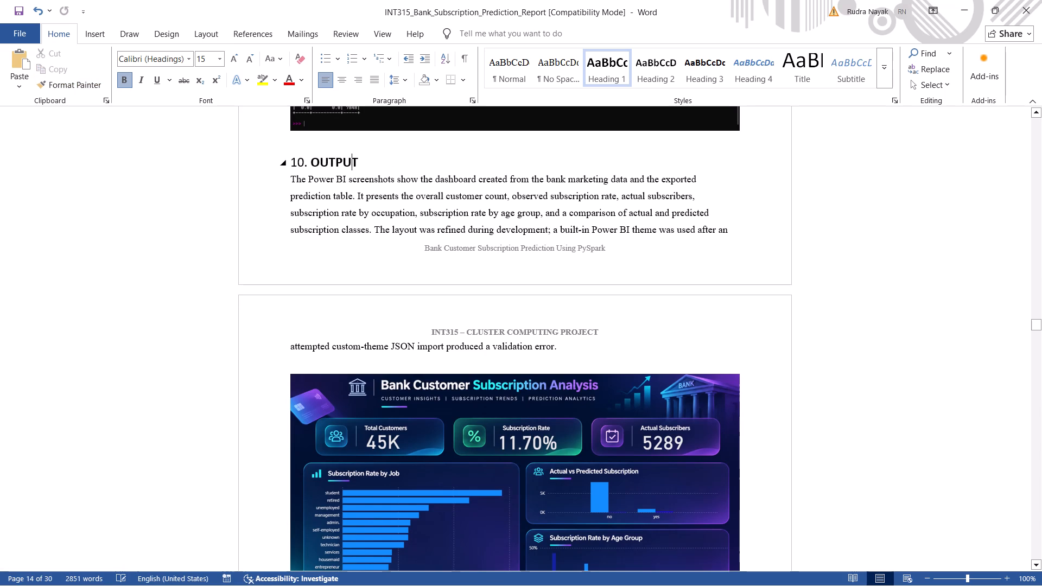
Apply the Heading 1 style to the entire "10. OUTPUT" heading, including its number.
click(357, 165)
drag(357, 165, 285, 176)
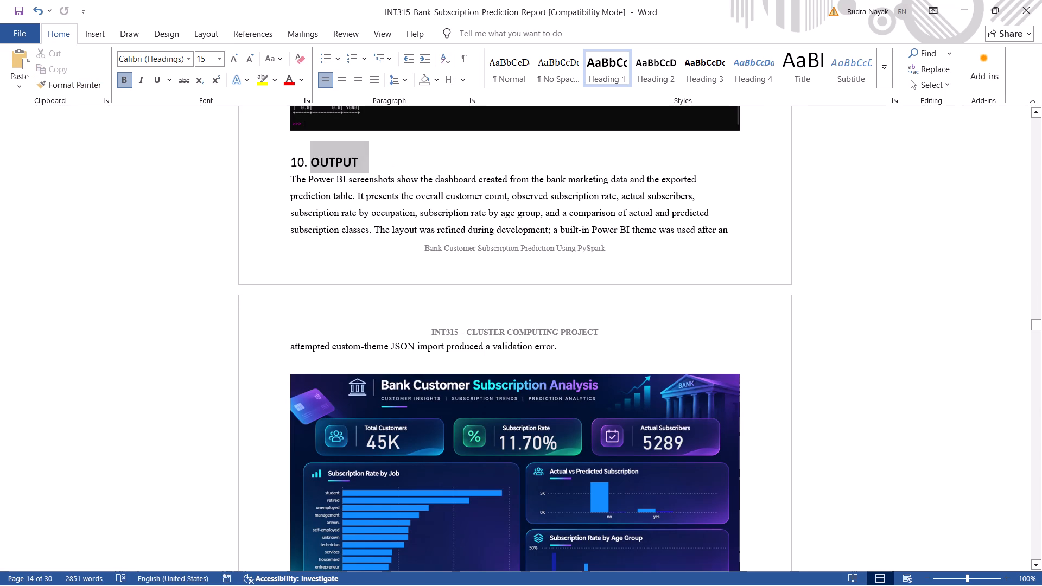
drag(285, 176, 281, 169)
click(359, 163)
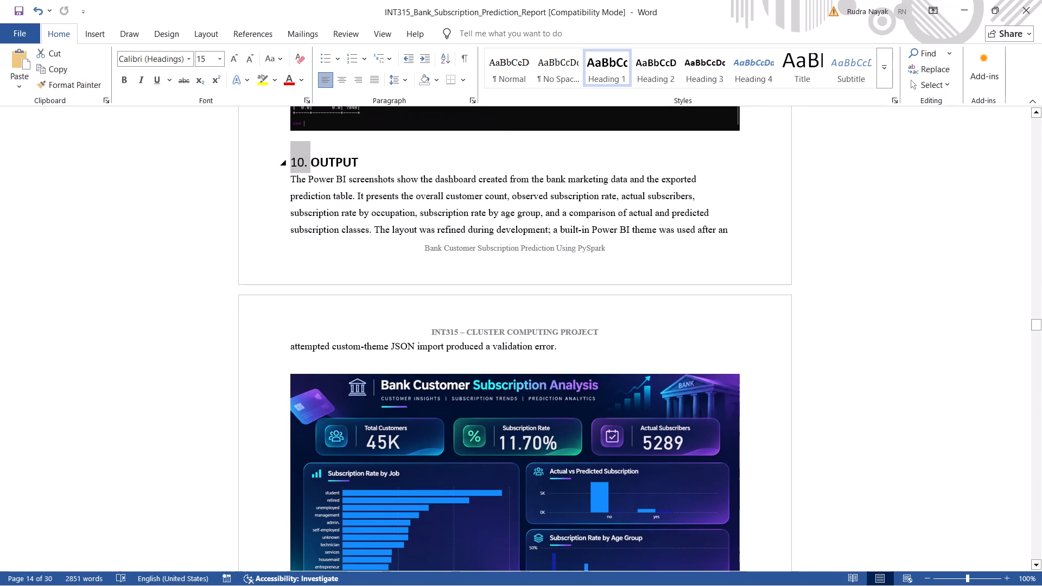
drag(359, 163, 283, 163)
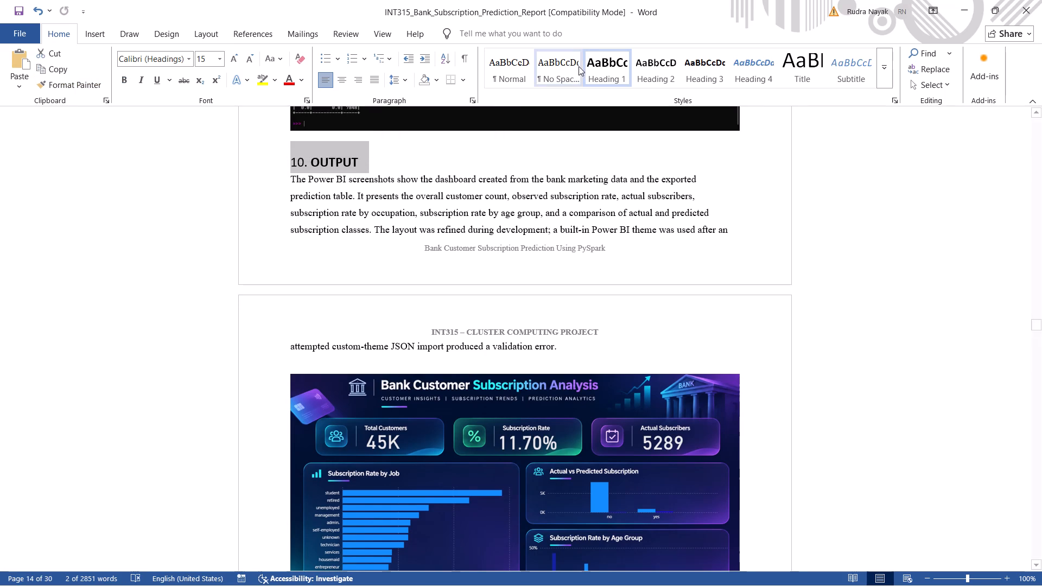
click(521, 198)
drag(361, 169, 361, 169)
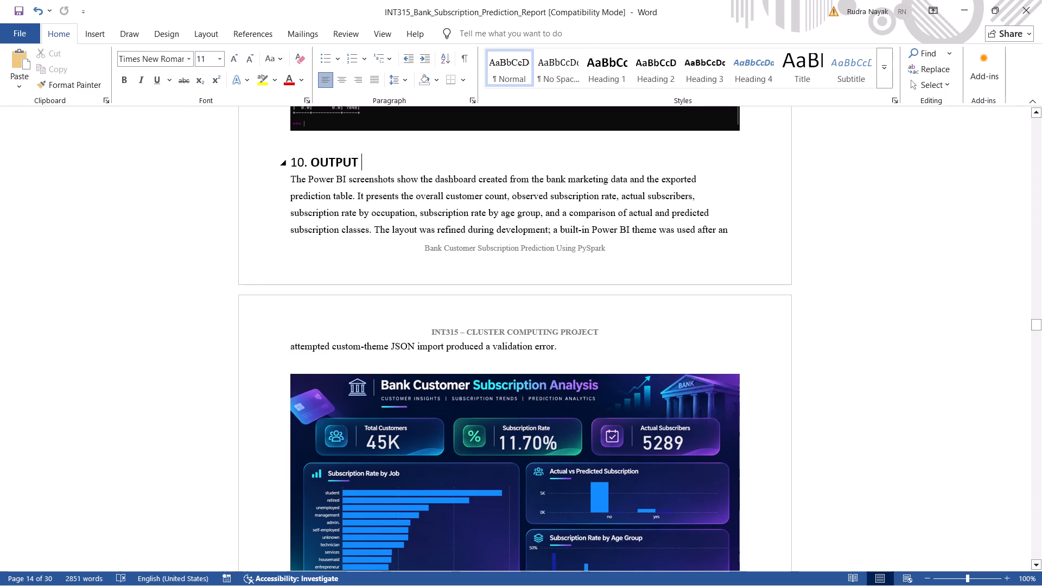
drag(361, 169, 289, 158)
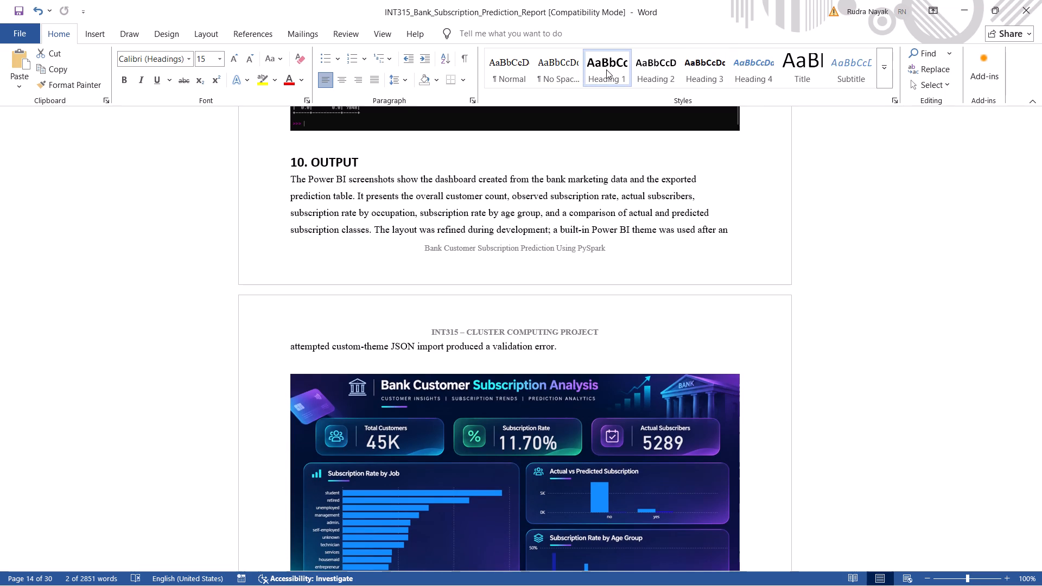
click(606, 69)
click(601, 266)
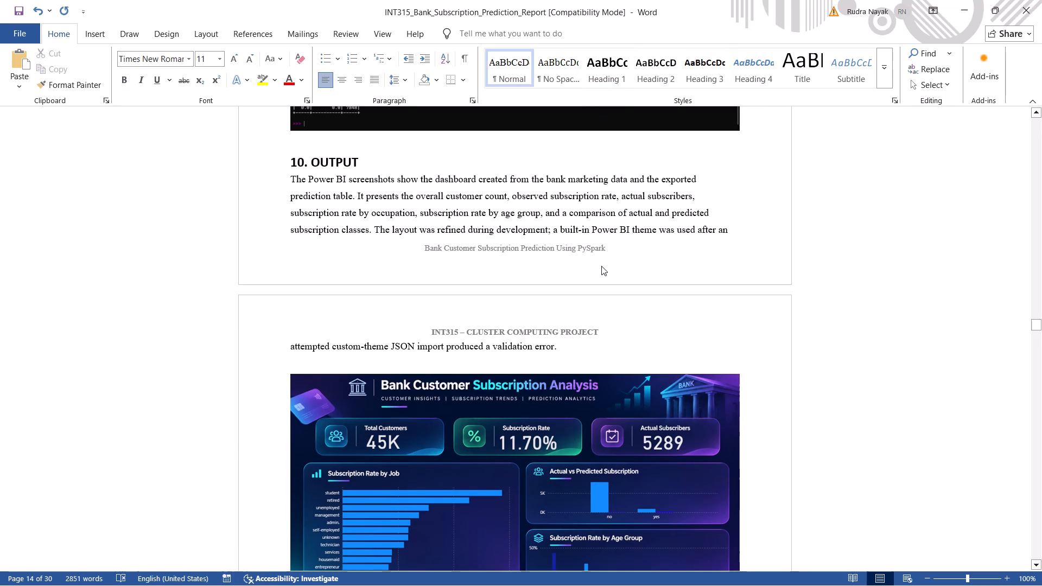
Remove the page gap before "11. RESULT ANALYSIS" and place that heading on its own line below the dashboard picture.
scroll(601, 266, down, 11)
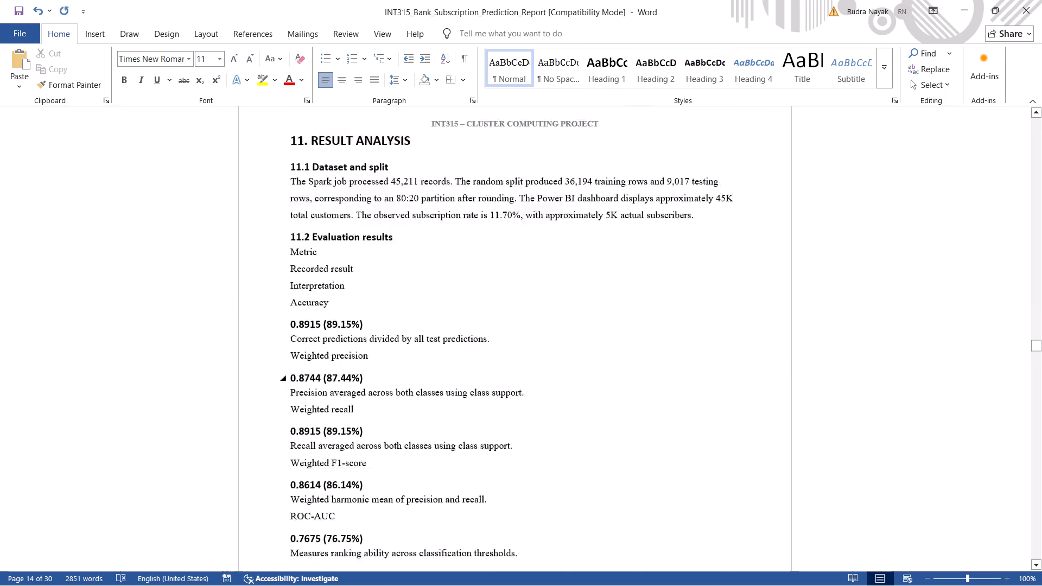
scroll(601, 266, up, 4)
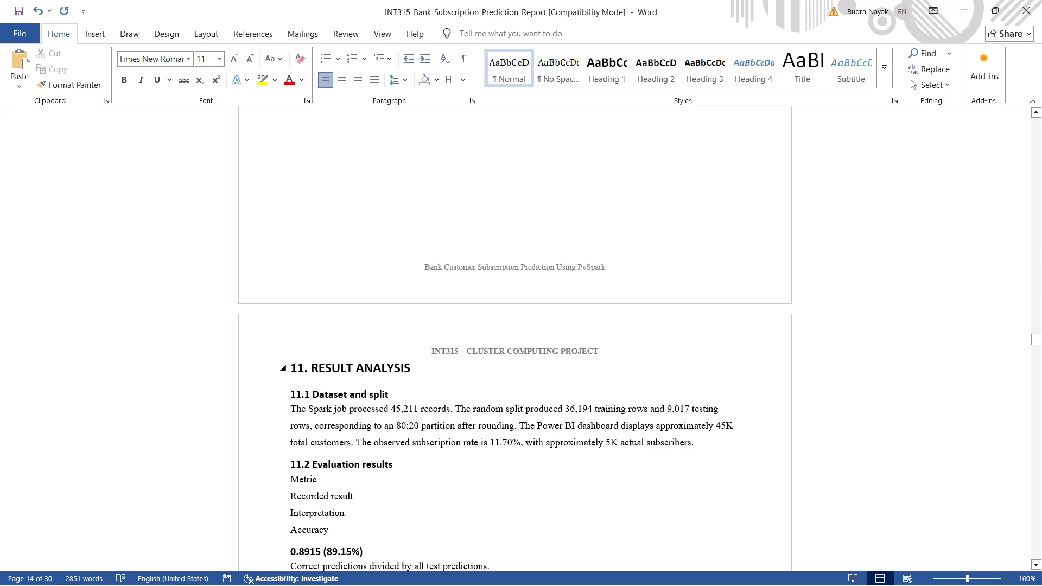
click(291, 364)
key(BackSpace)
key(BackSpace)
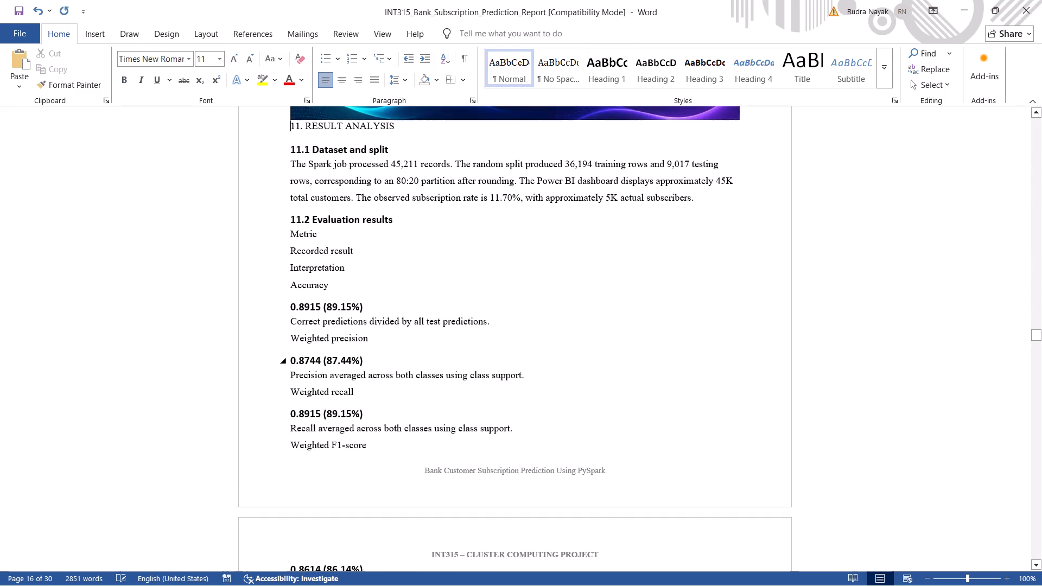
scroll(291, 364, up, 1)
key(Return)
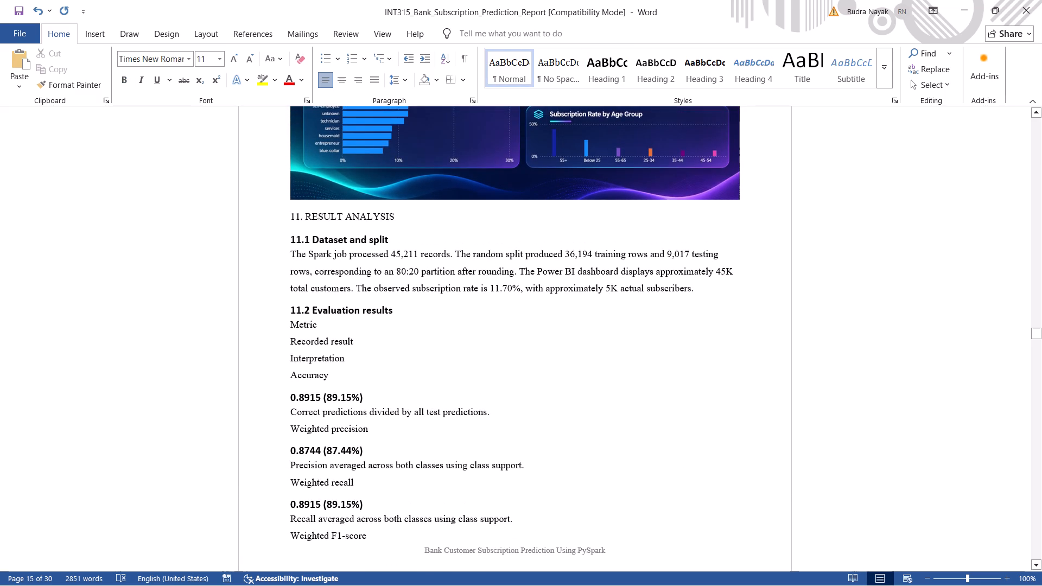
Apply the Heading 1 style to the "11. RESULT ANALYSIS" heading.
drag(401, 213, 281, 221)
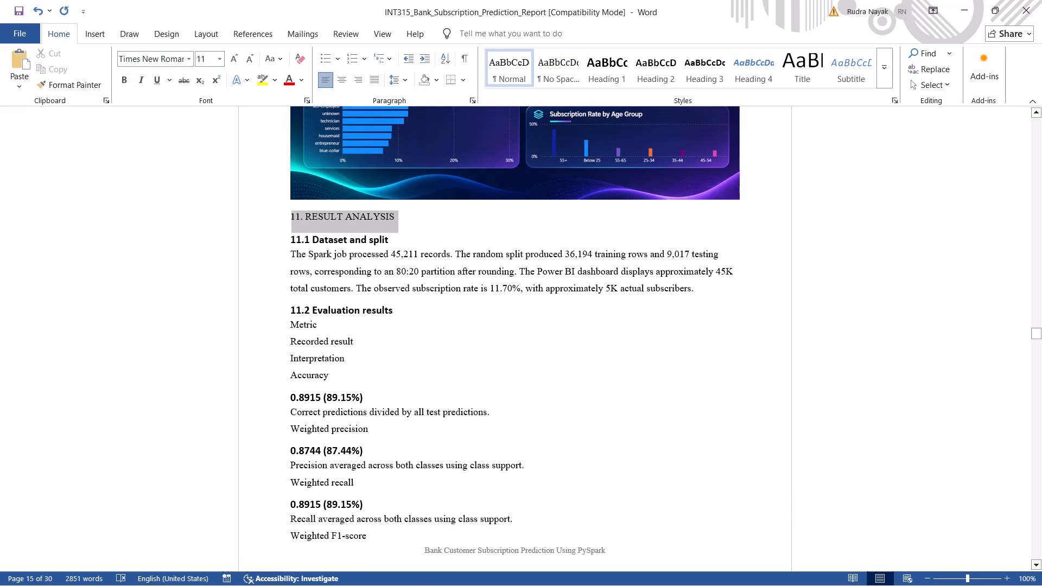
drag(281, 221, 274, 221)
click(622, 61)
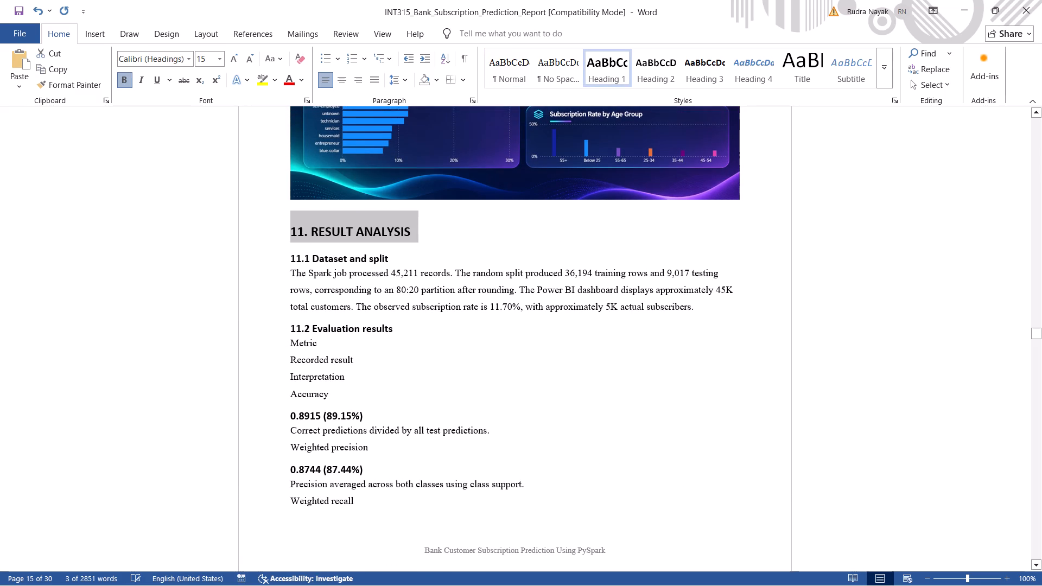
click(597, 312)
Delete the multi-line text passage on page 17, beyond the section 11 evaluation results.
scroll(597, 312, up, 6)
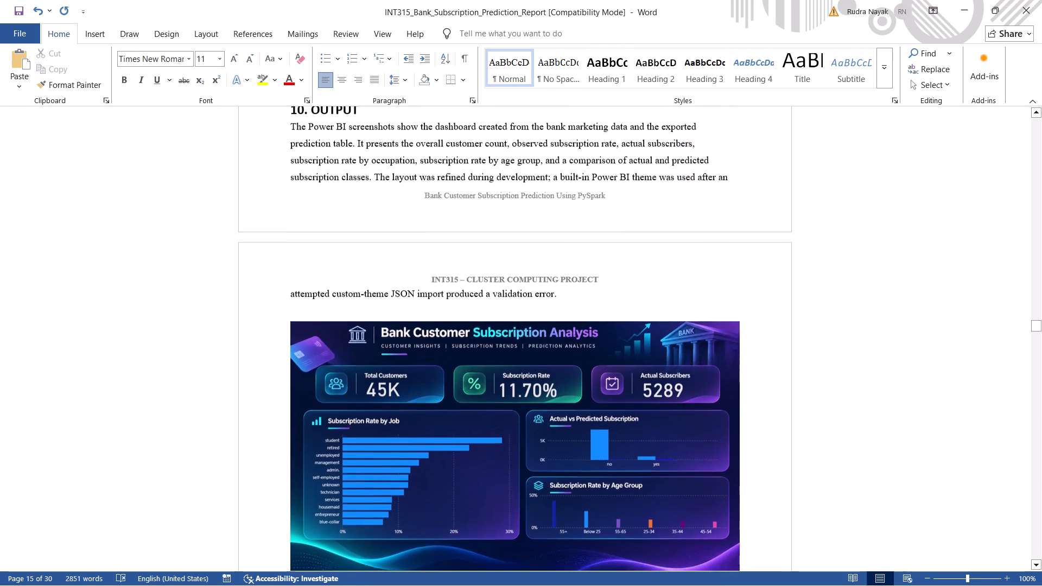
scroll(597, 312, up, 2)
scroll(597, 312, down, 19)
scroll(597, 312, up, 1)
drag(604, 272, 295, 152)
key(BackSpace)
Change the font of the entire paragraph under "ABSTRACT" to Calibri (Headings).
scroll(295, 152, up, 12)
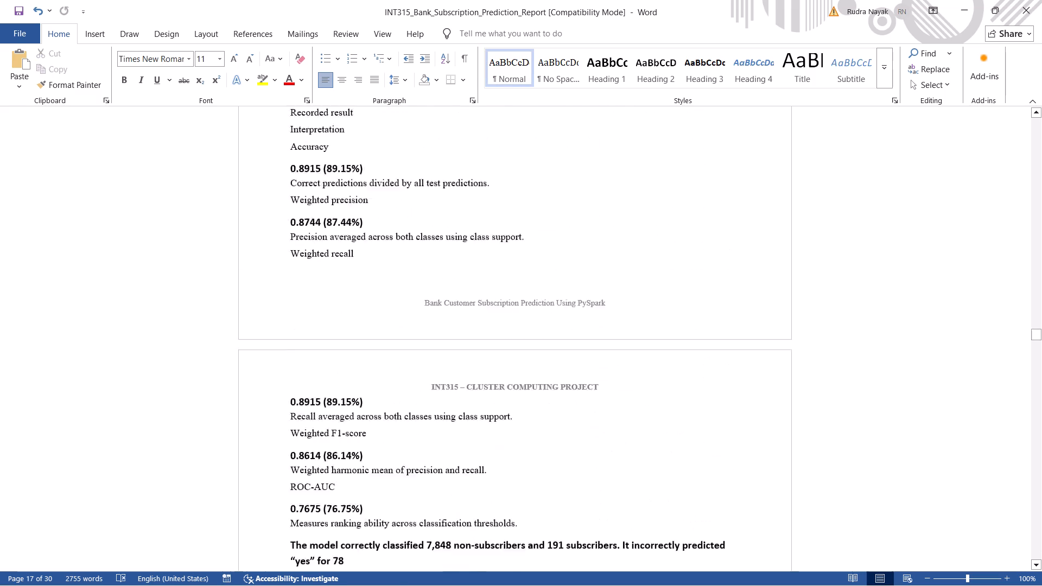
scroll(295, 152, up, 11)
scroll(295, 152, up, 12)
scroll(295, 152, up, 9)
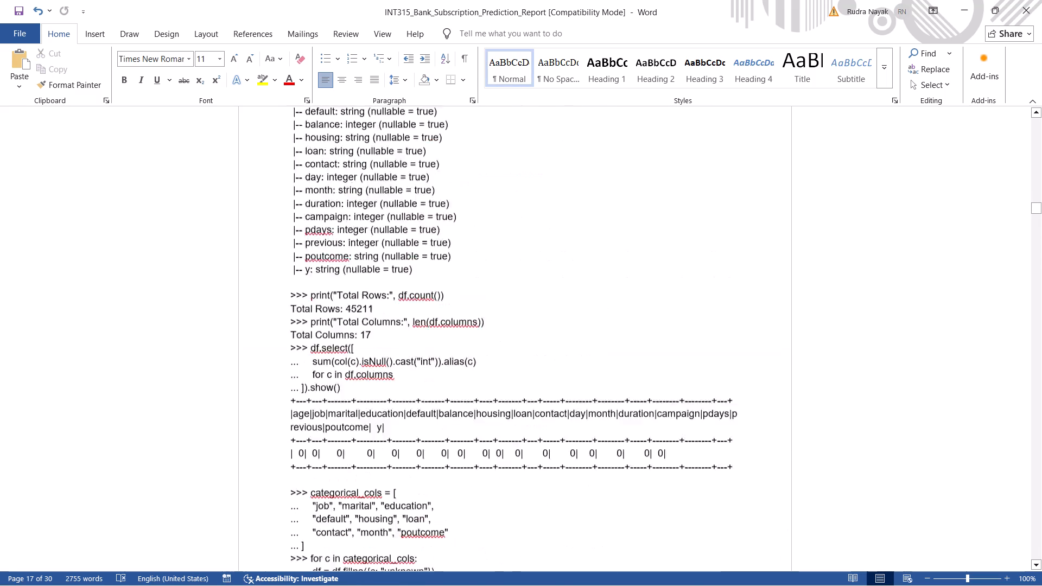
scroll(295, 152, up, 14)
scroll(295, 152, down, 4)
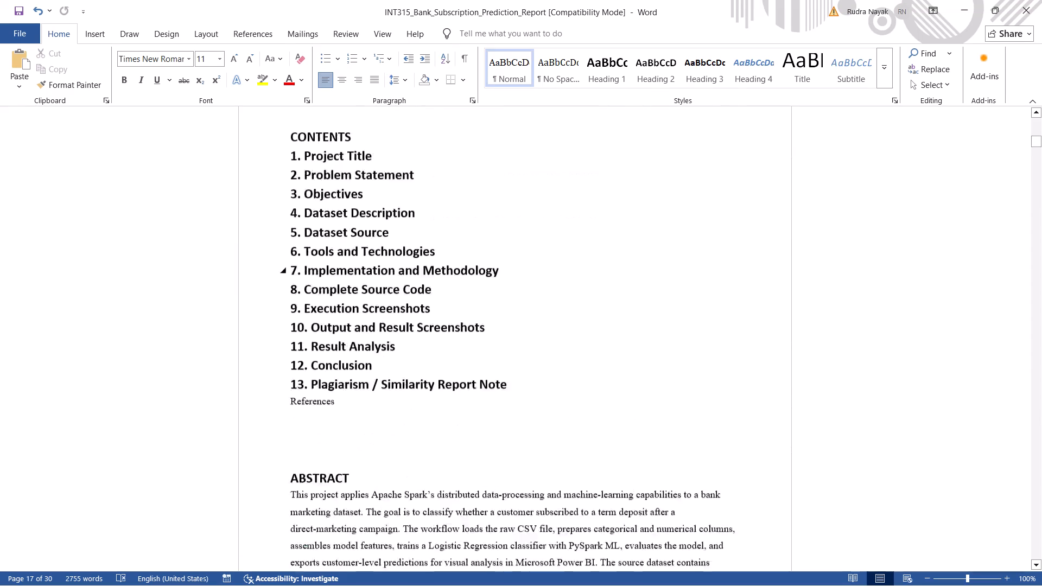
scroll(295, 152, down, 1)
drag(291, 275, 339, 409)
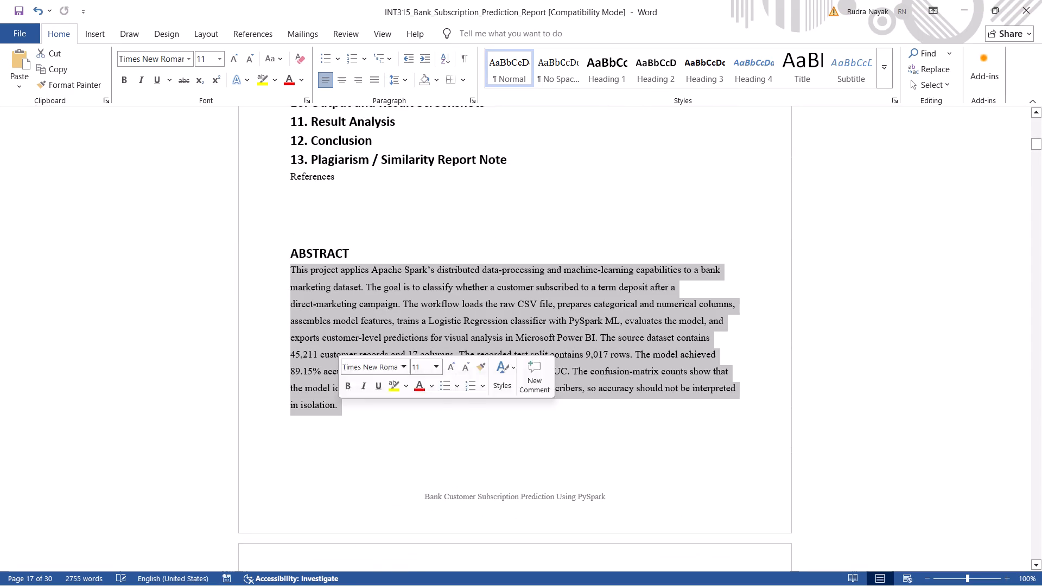
click(188, 61)
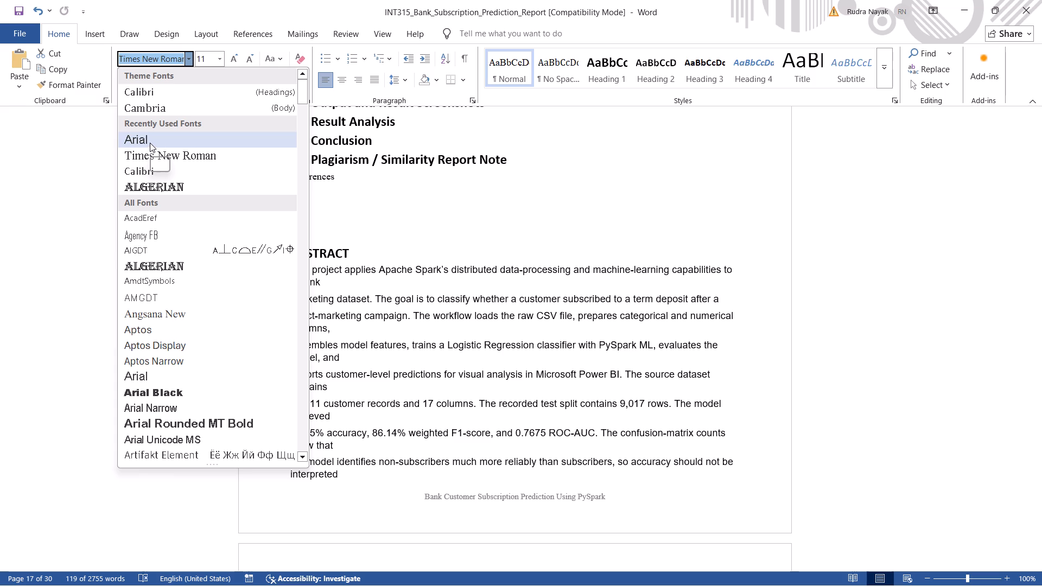
click(151, 95)
click(357, 299)
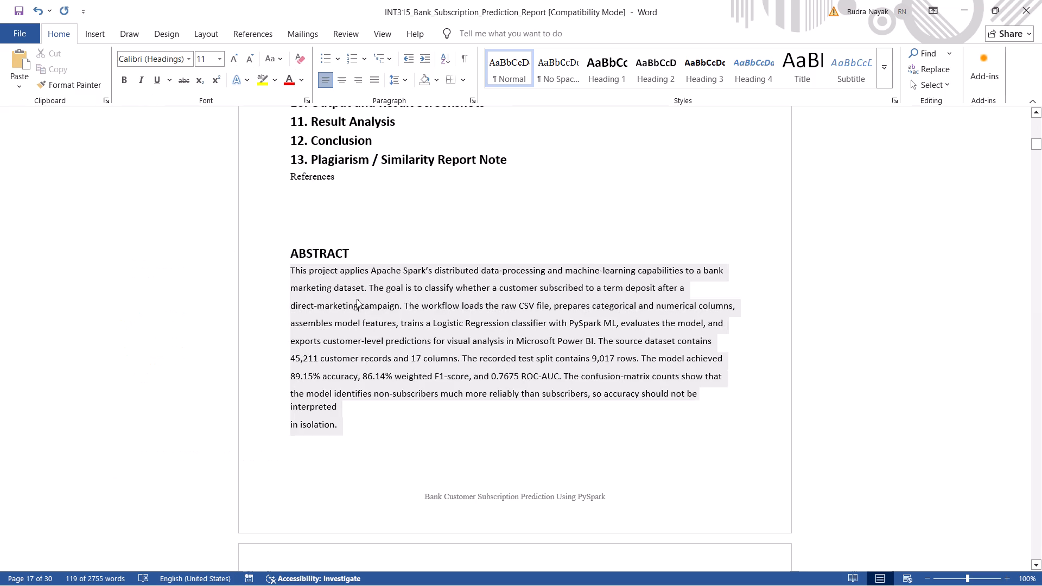
Change the font of the line under "1. PROJECT TITLE" to Calibri.
scroll(402, 413, down, 2)
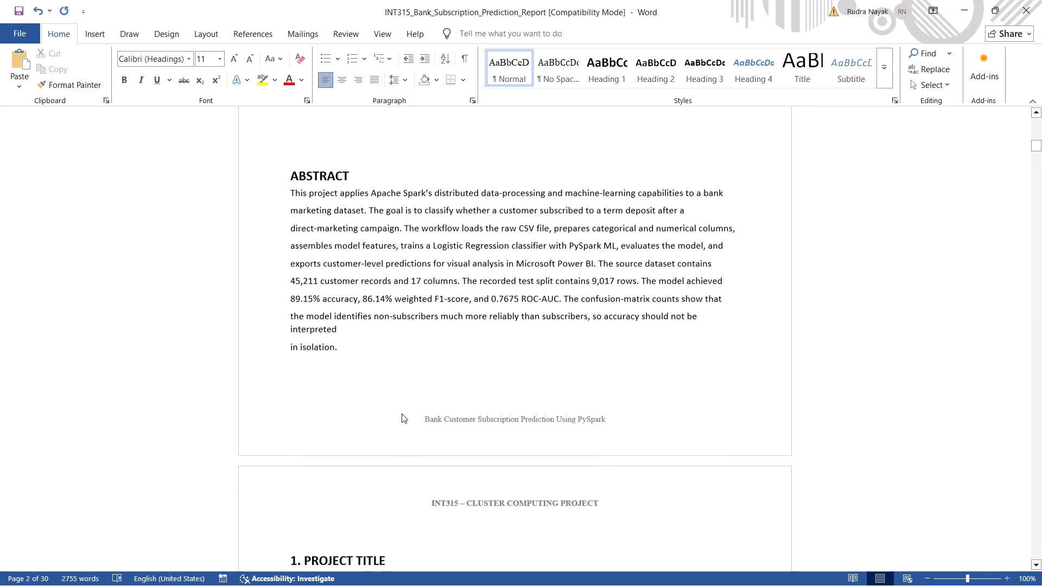
scroll(402, 413, down, 2)
drag(288, 336, 639, 337)
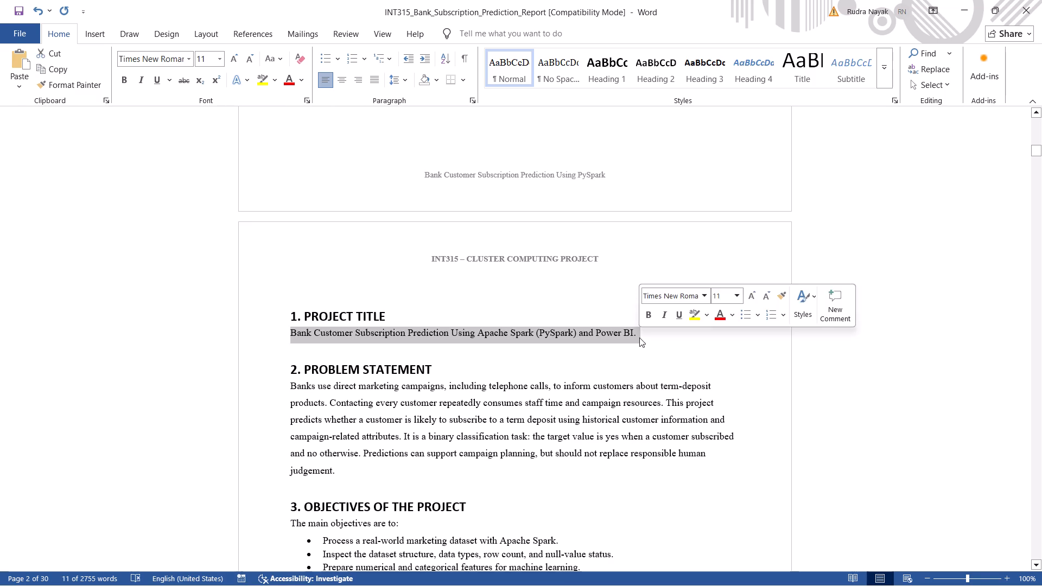
click(191, 63)
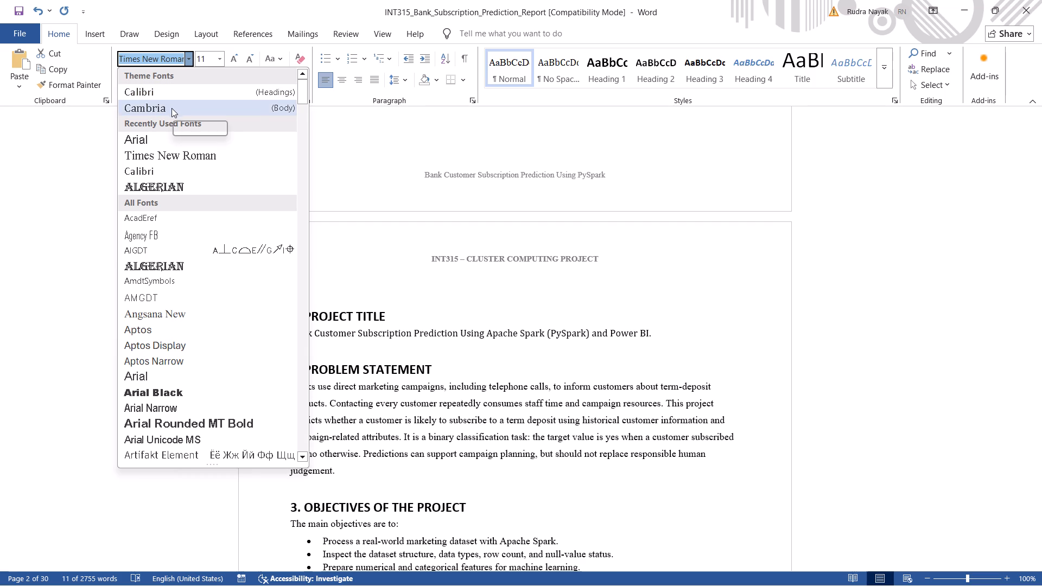
click(170, 165)
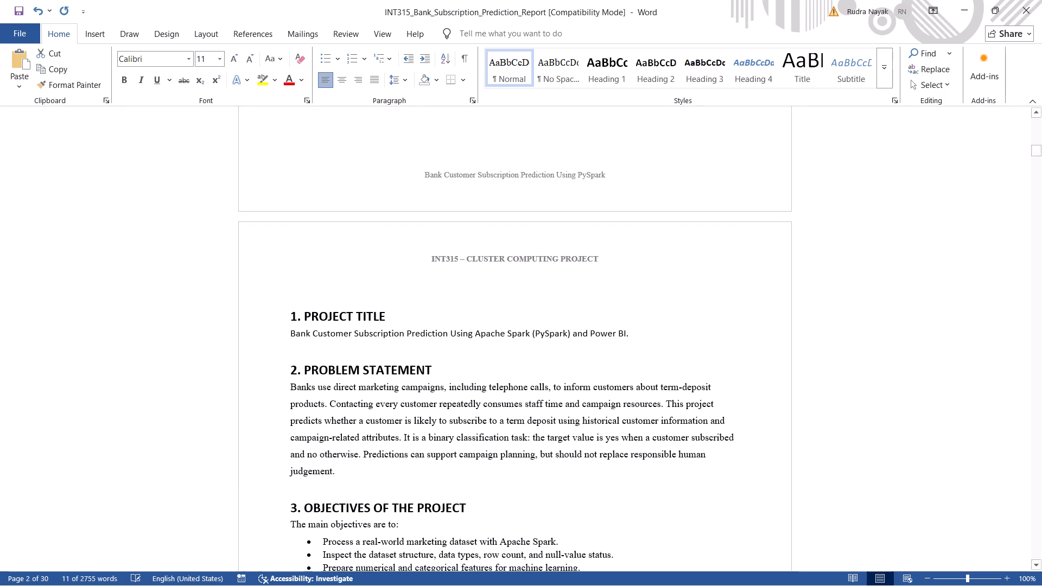
click(433, 285)
Change the font of the whole paragraph under "2. PROBLEM STATEMENT" to Calibri.
scroll(433, 285, down, 1)
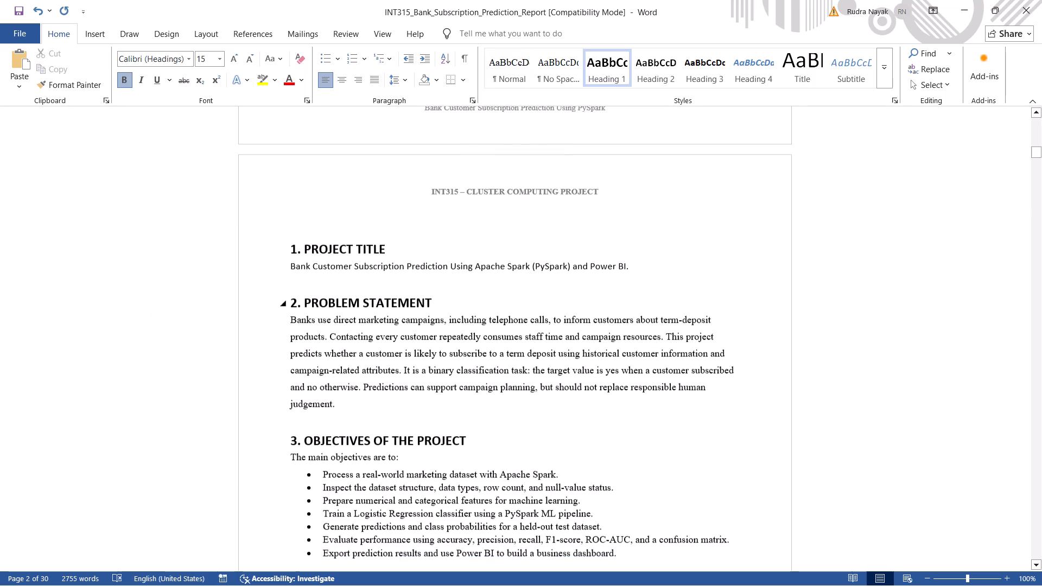
drag(285, 320, 340, 396)
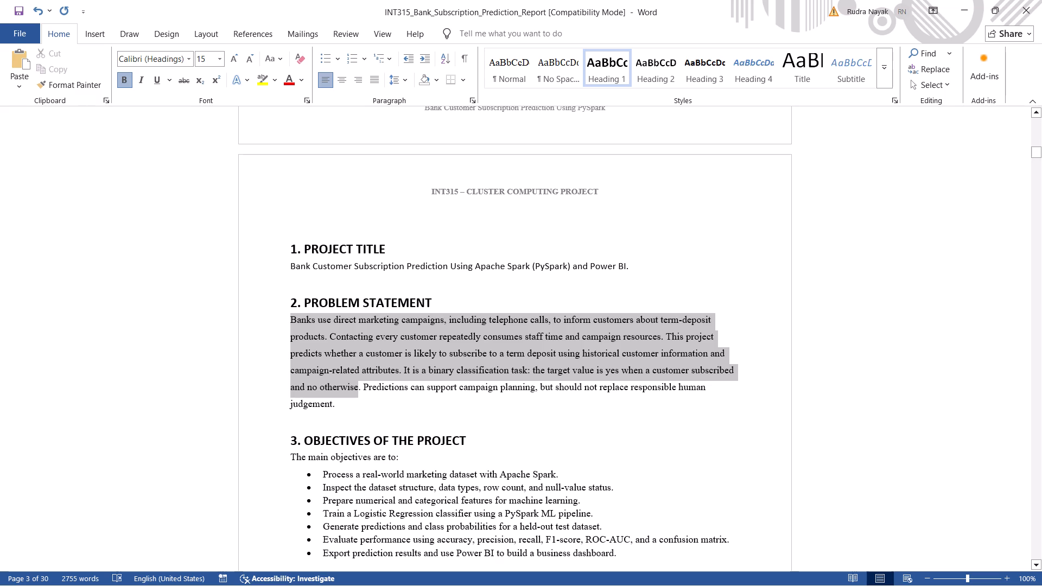
drag(340, 396, 338, 402)
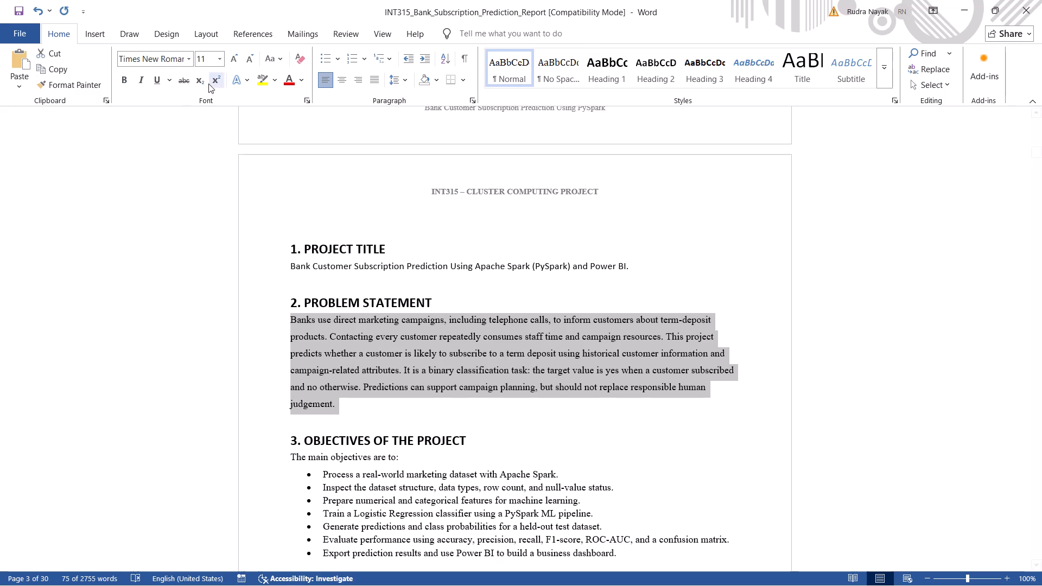
click(188, 62)
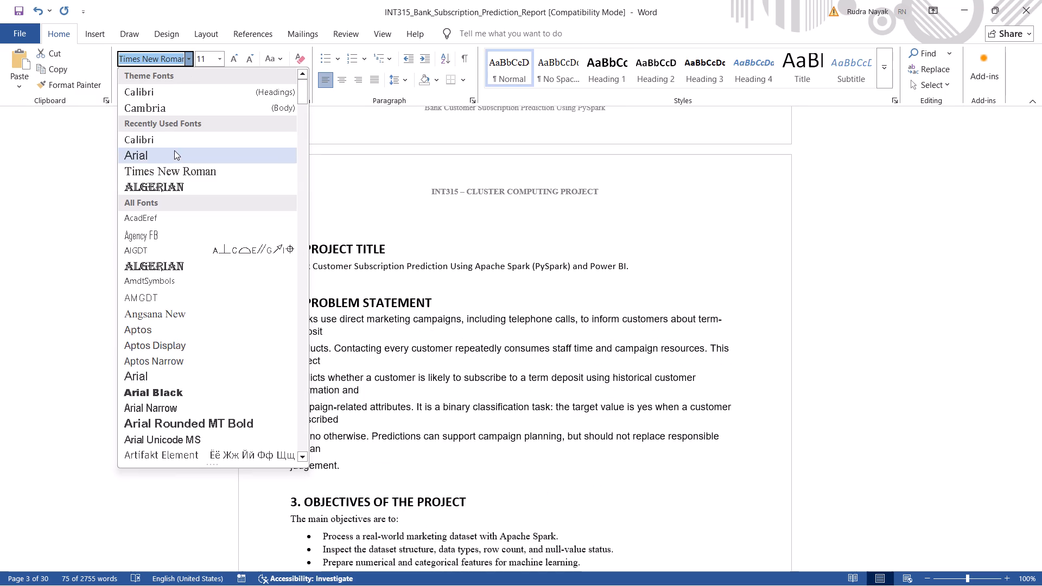
click(174, 146)
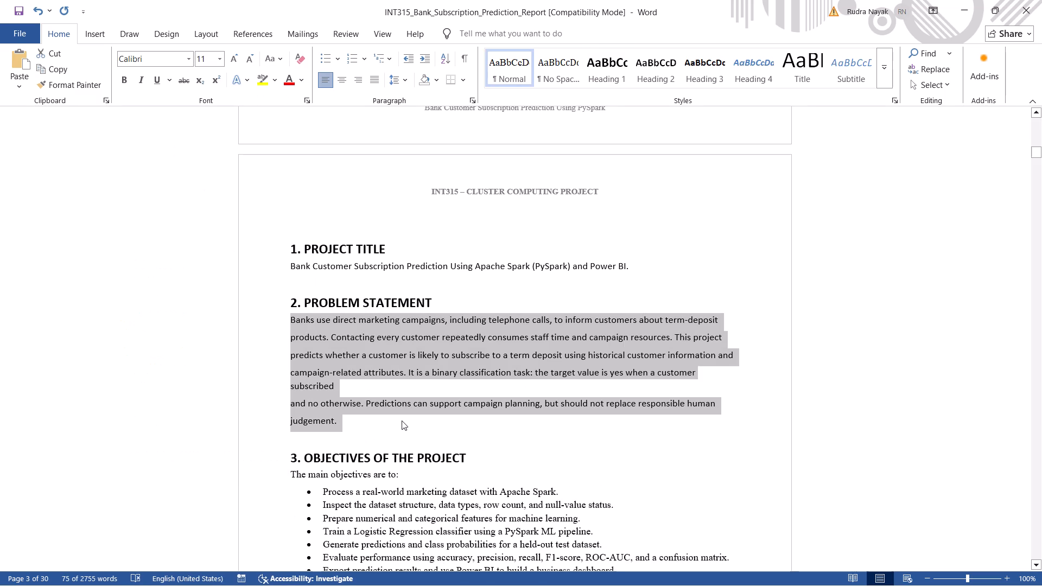
click(402, 421)
Change the font of the intro line and all bullets under "3. OBJECTIVES OF THE PROJECT" to Calibri.
scroll(402, 421, down, 3)
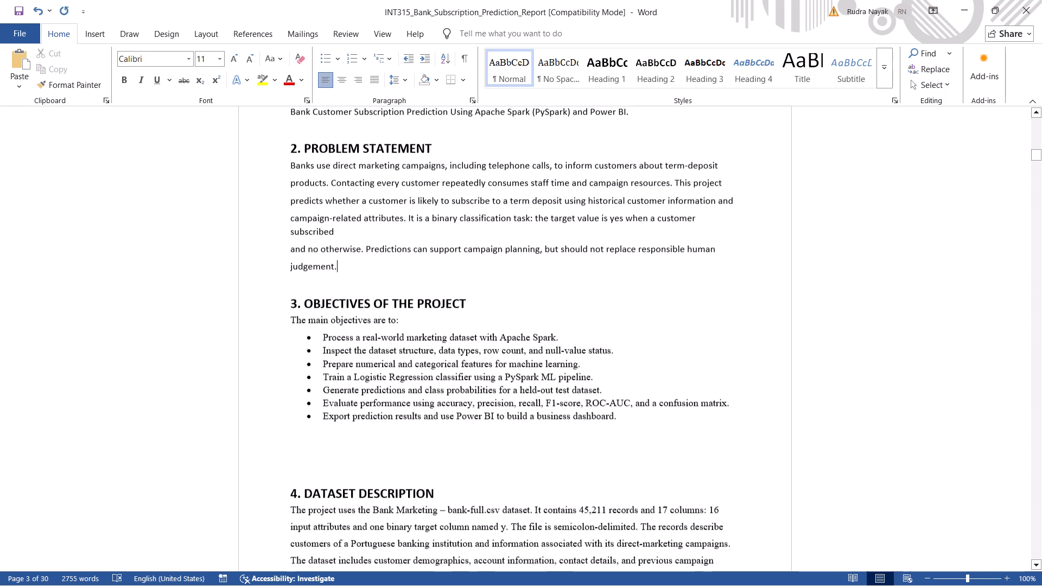
drag(292, 321, 536, 397)
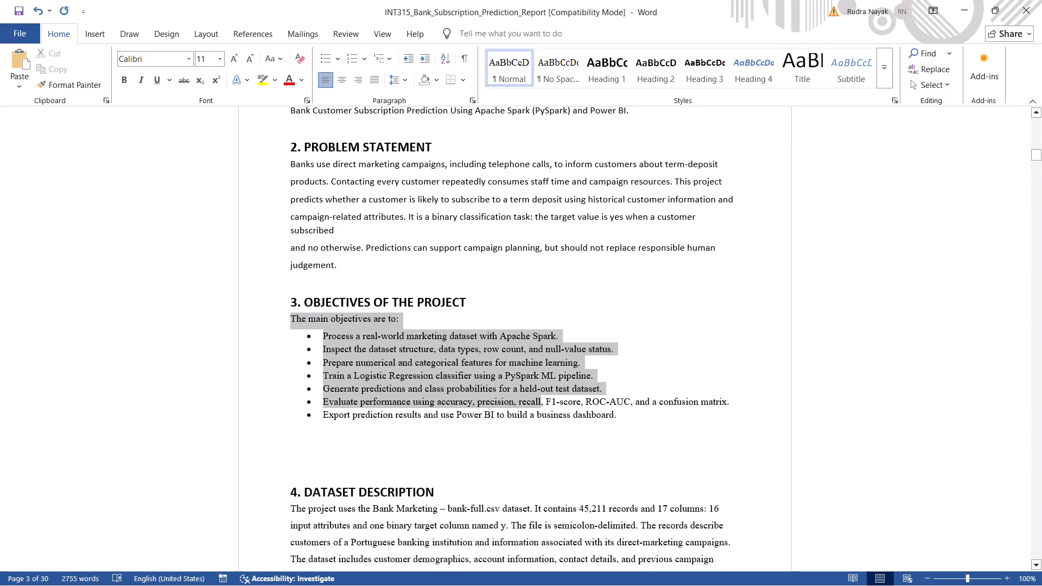
drag(536, 397, 661, 414)
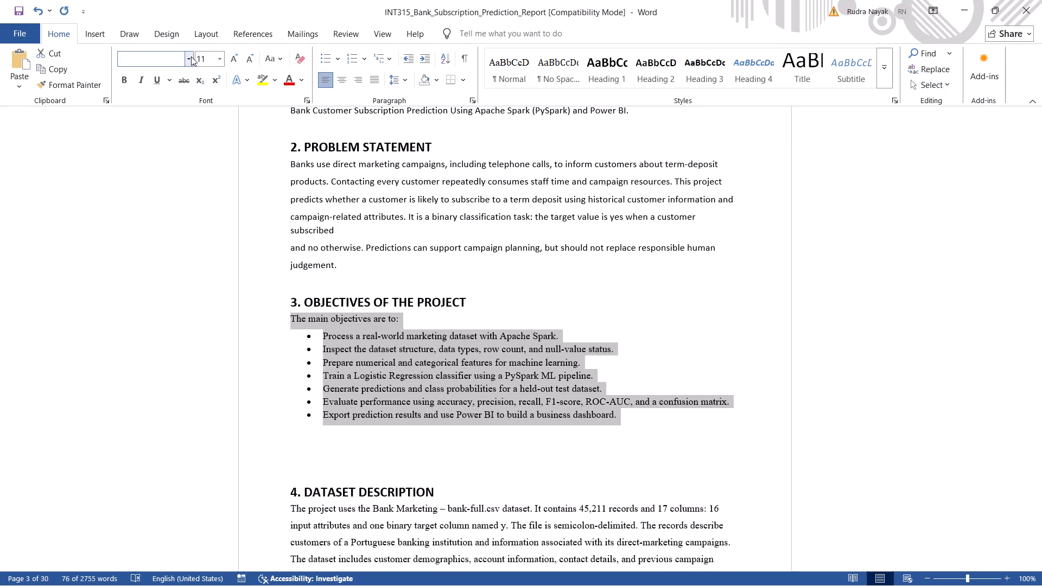
click(187, 60)
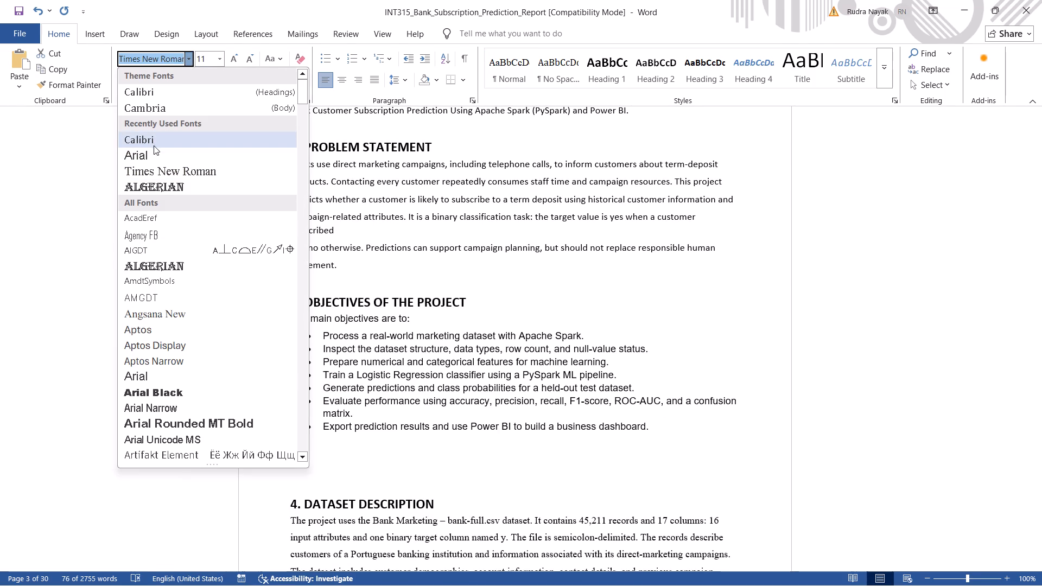
click(151, 141)
click(492, 372)
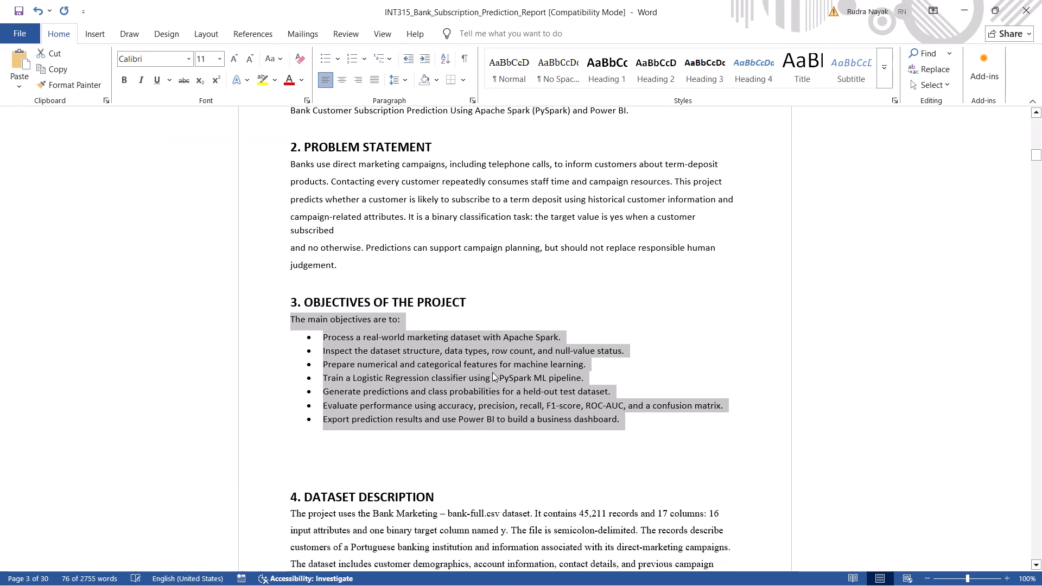
Change the font of both paragraphs directly under "4. DATASET DESCRIPTION" on page 3 to Calibri.
scroll(492, 372, down, 2)
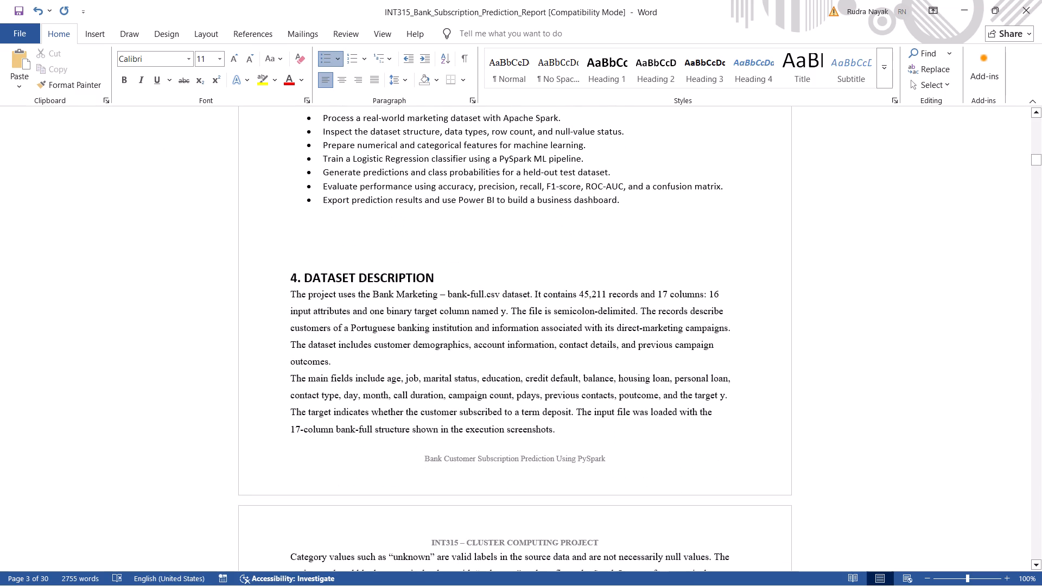
drag(292, 290, 523, 385)
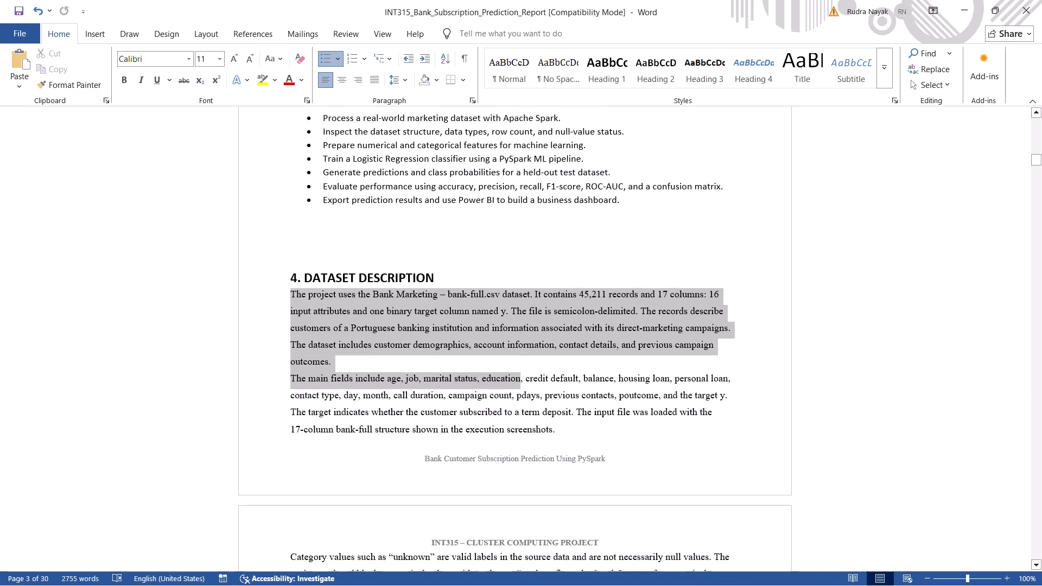
drag(523, 385, 627, 428)
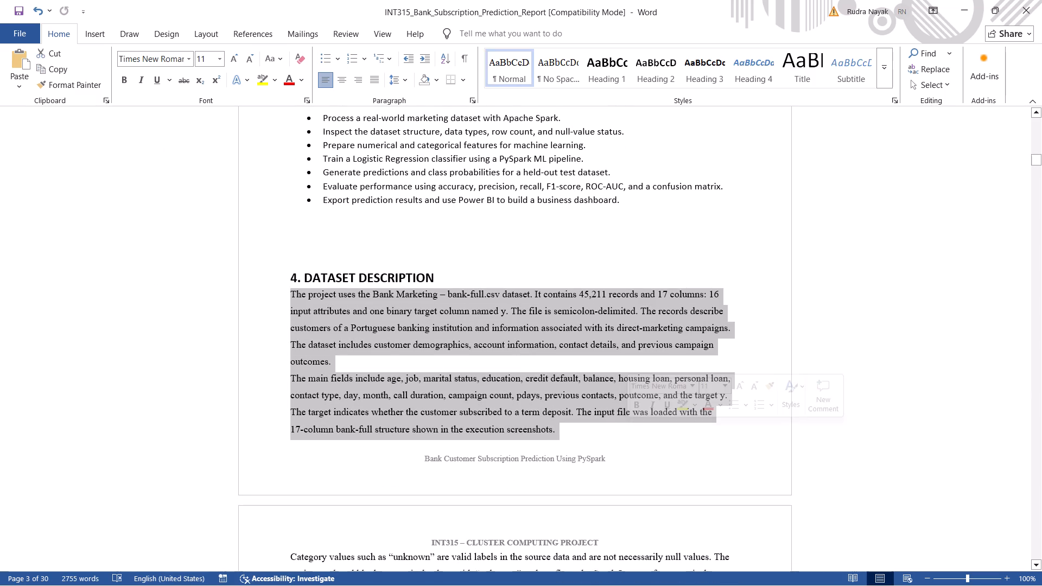
click(190, 61)
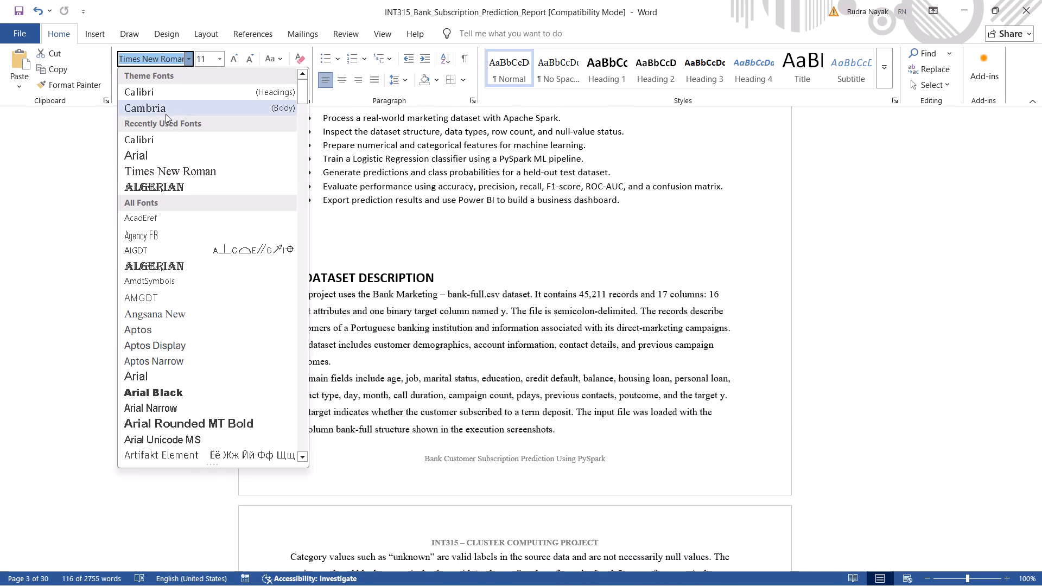
click(164, 142)
click(351, 314)
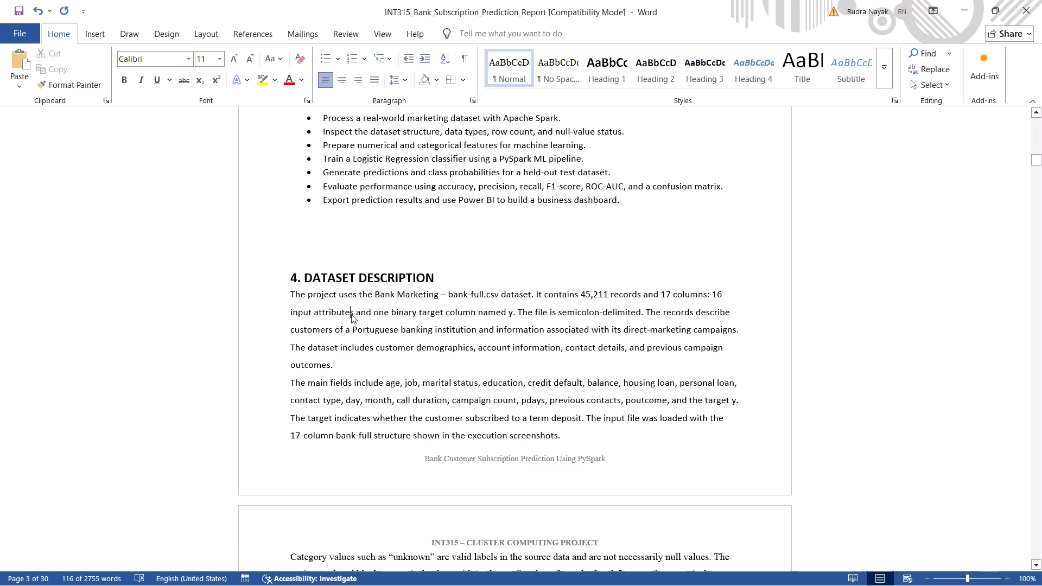
Change the font of the "Category values such as…" paragraph on page 4, above section 5, to Calibri.
scroll(351, 314, down, 2)
scroll(351, 314, up, 1)
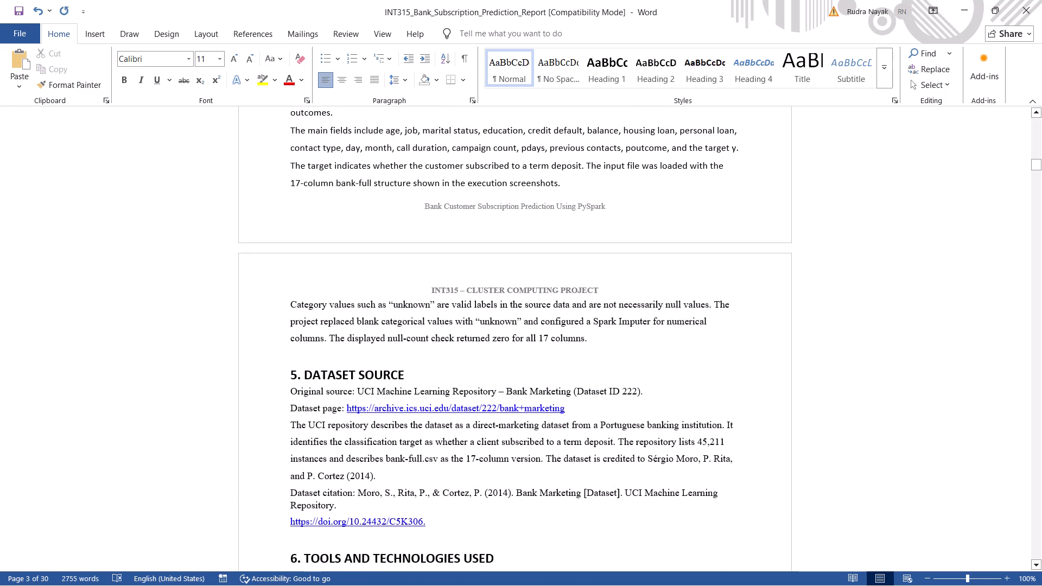
drag(287, 305, 568, 340)
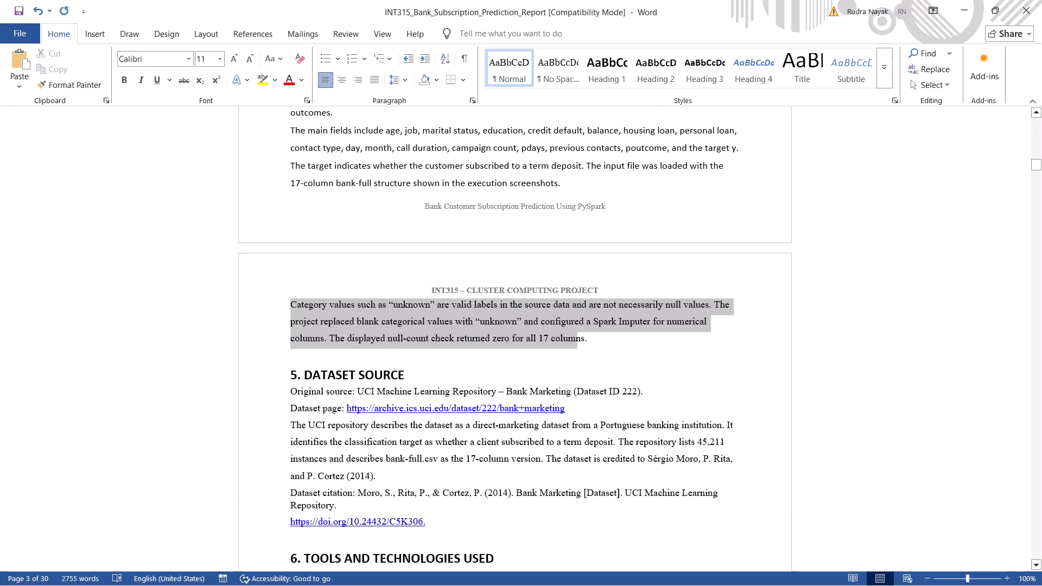
drag(568, 340, 618, 340)
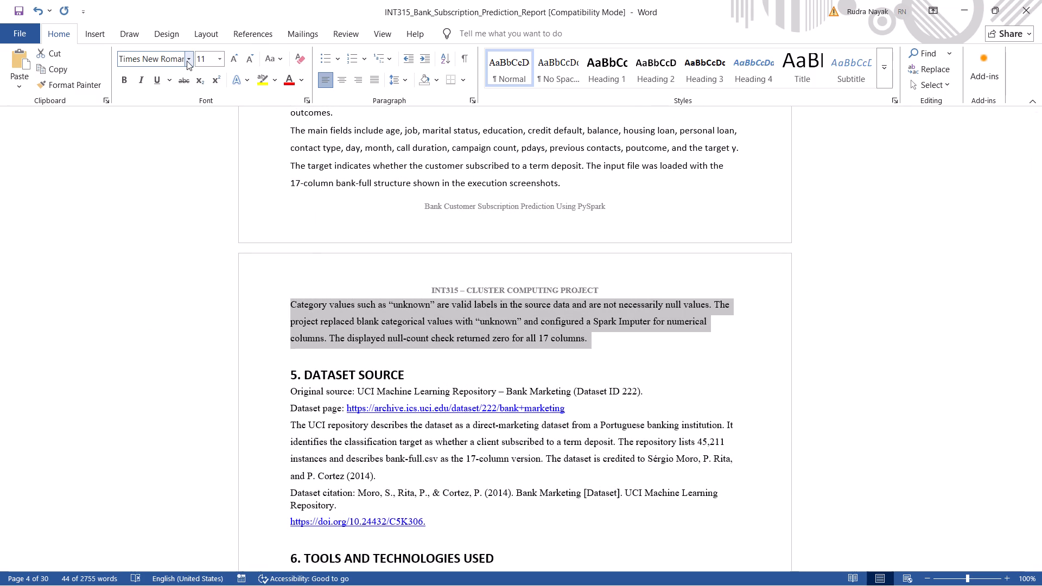
click(187, 61)
click(162, 138)
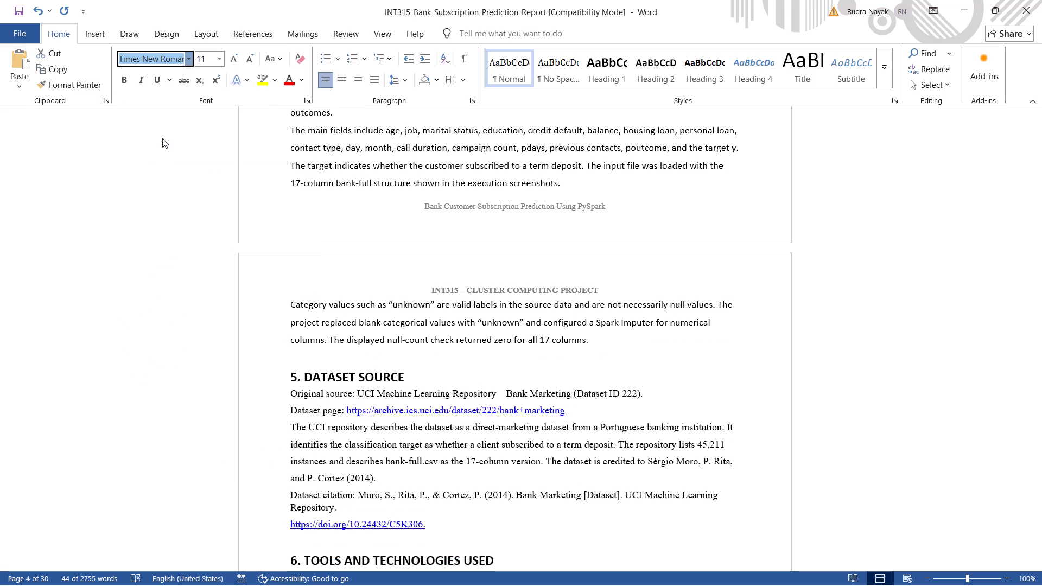
Change the font of all text under "5. DATASET SOURCE", including the dataset links and citation, to Calibri.
scroll(307, 289, down, 2)
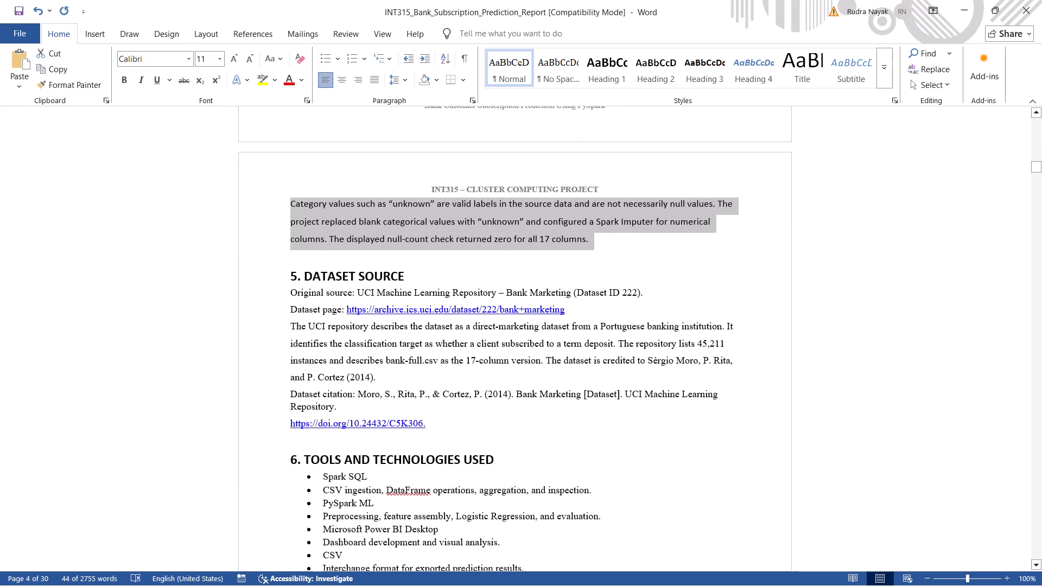
drag(291, 291, 423, 420)
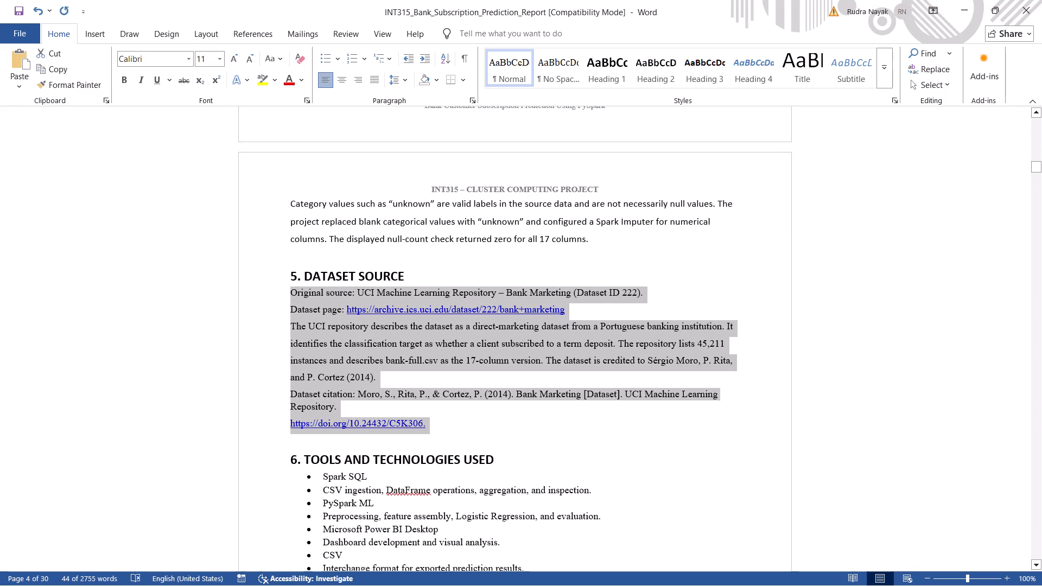
drag(423, 420, 422, 420)
click(187, 65)
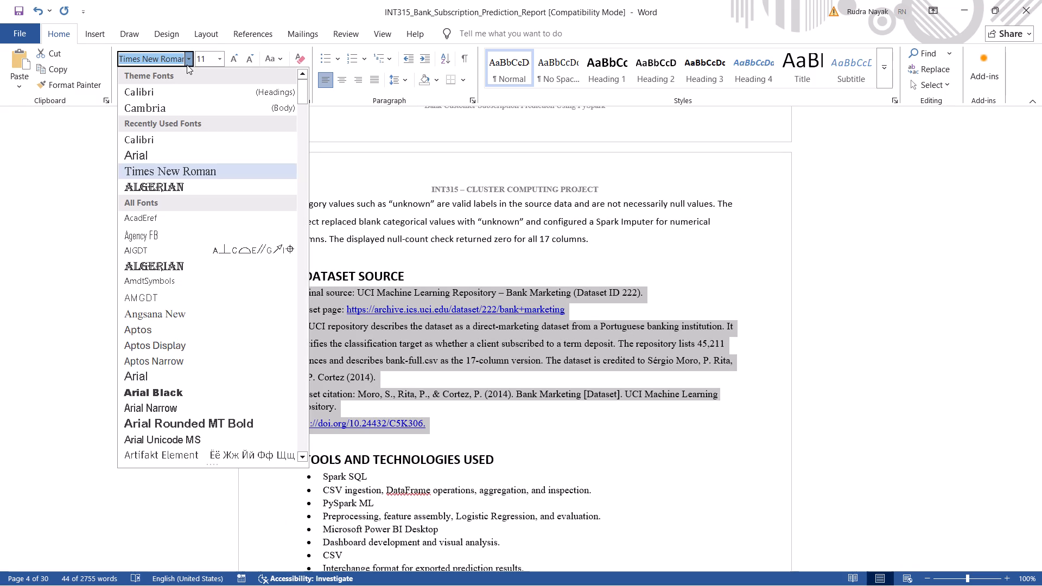
click(179, 137)
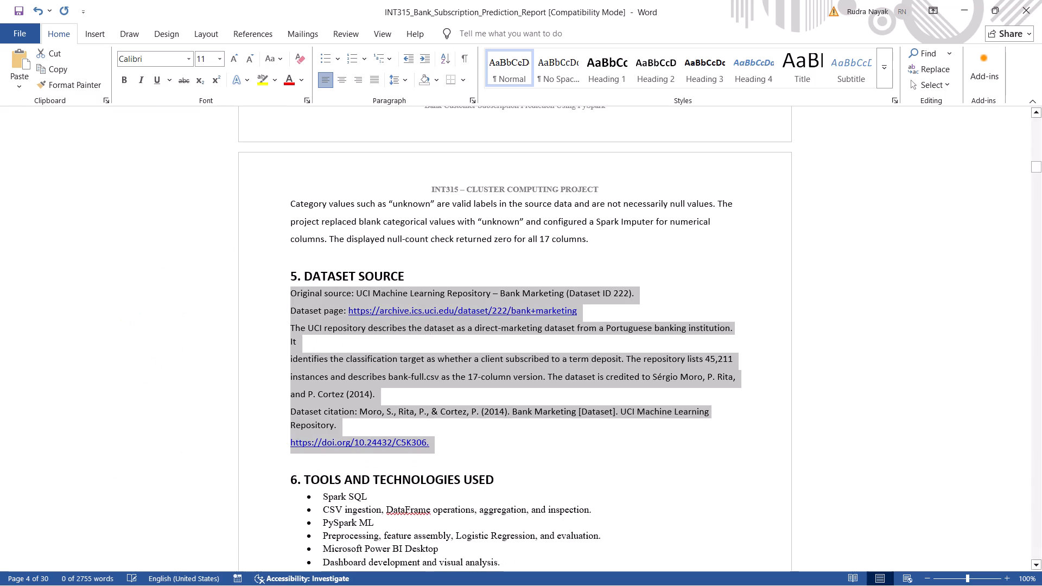
click(478, 370)
Select the whole bullet list under "6. TOOLS AND TECHNOLOGIES USED", from "Spark SQL" to the last bullet.
scroll(478, 370, down, 3)
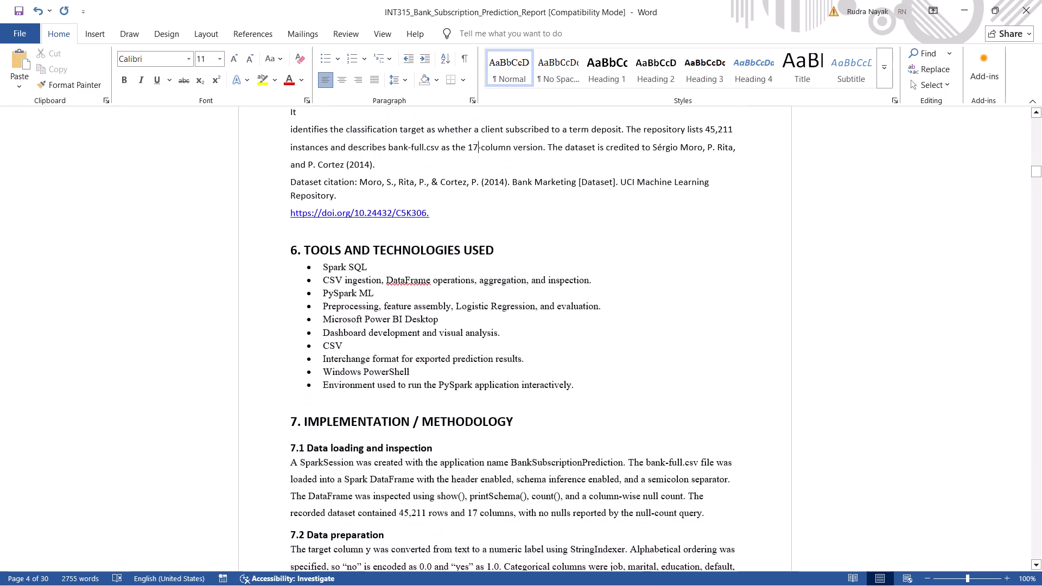
drag(315, 258, 323, 262)
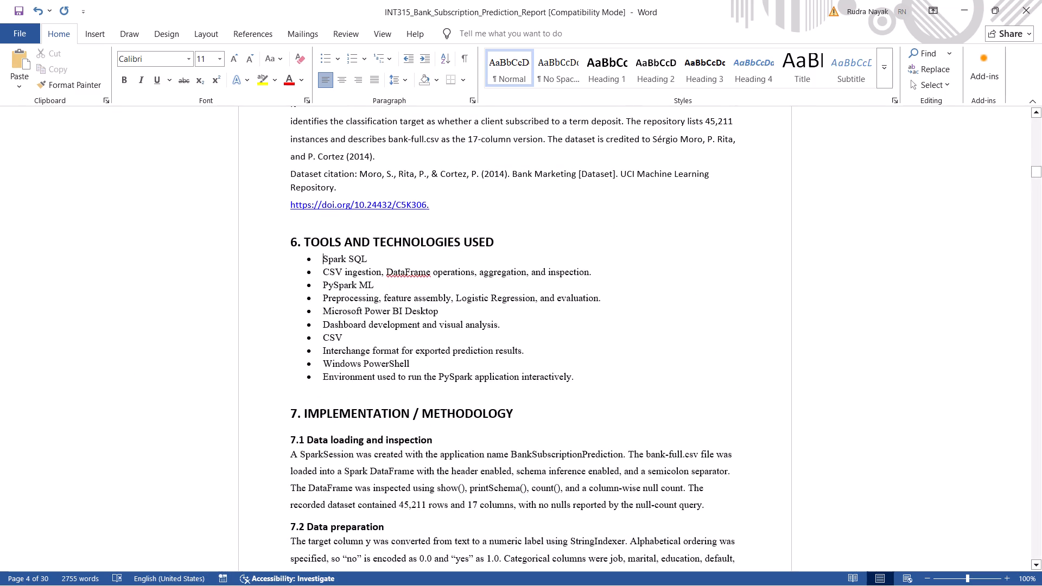
drag(323, 262, 544, 374)
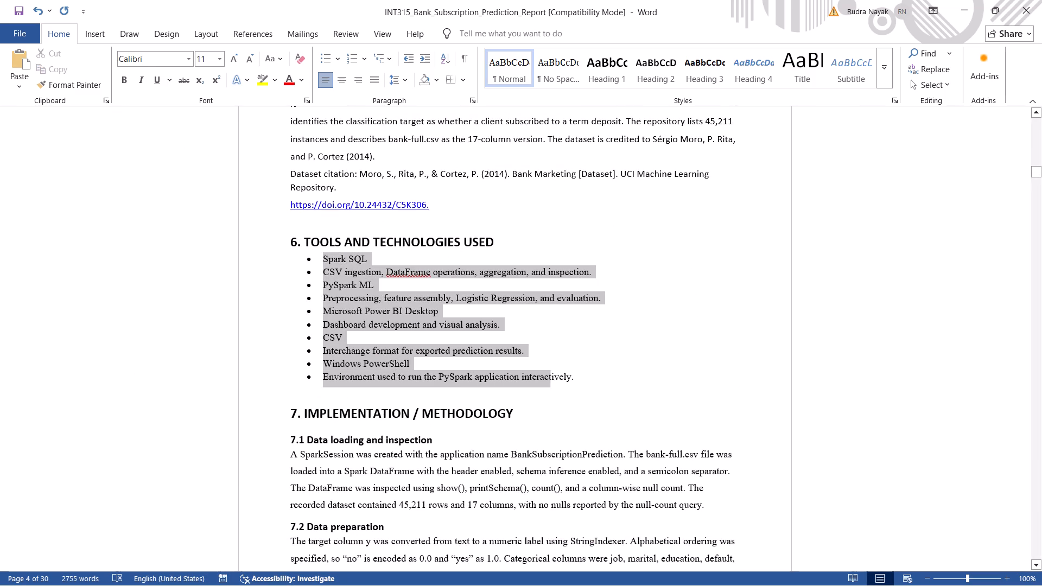
drag(544, 374, 614, 373)
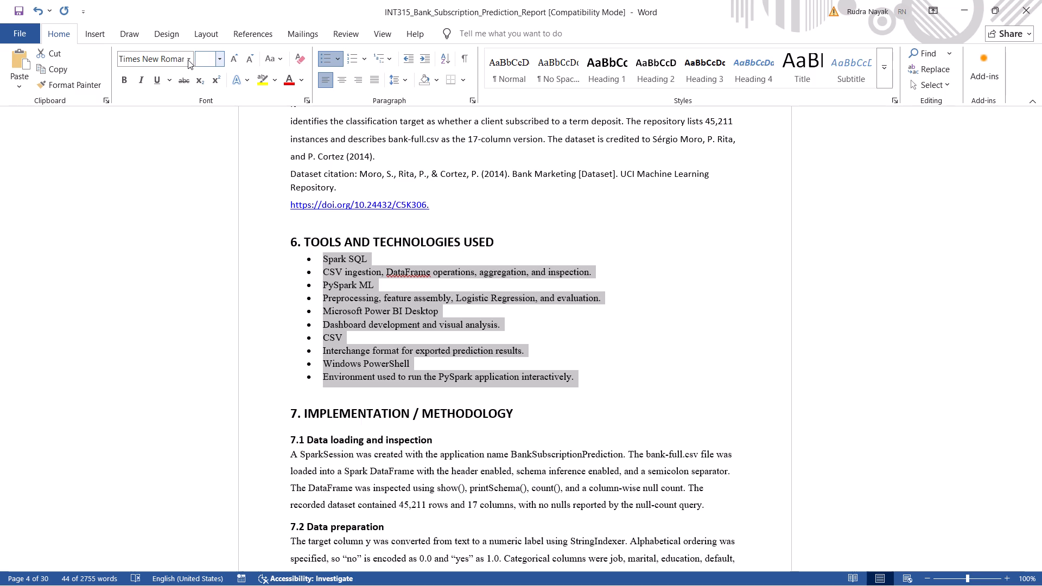
Search the computer for the Kuro app and launch it.
key(super+s)
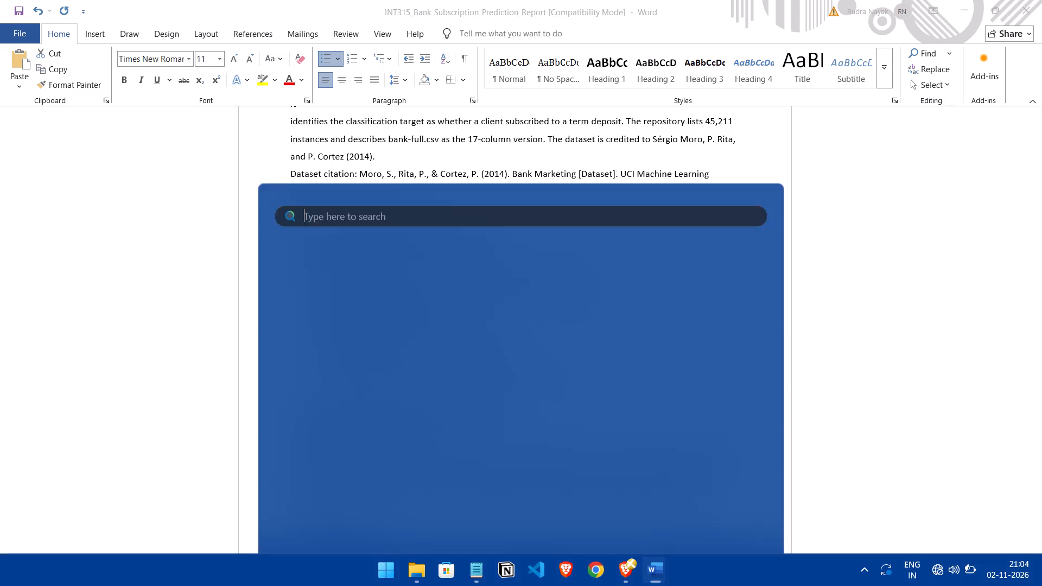
key(k)
text(uo)
key(Return)
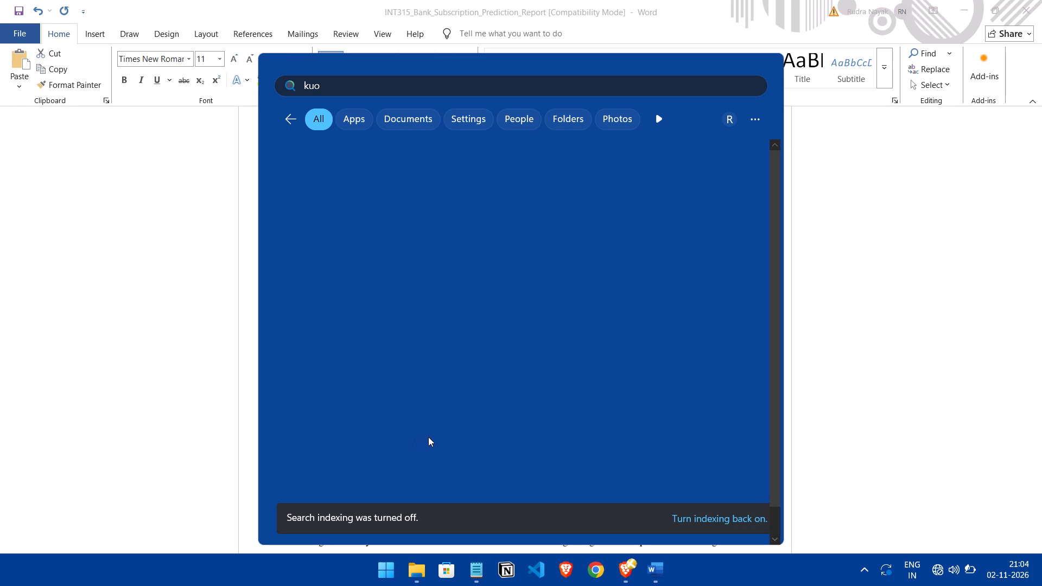
key(BackSpace)
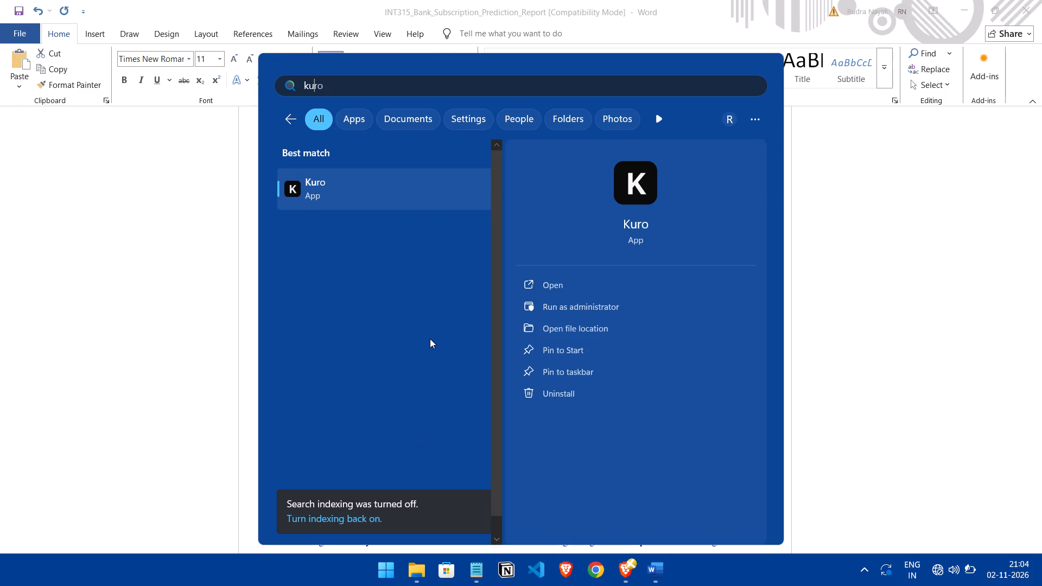
text(ro)
key(Return)
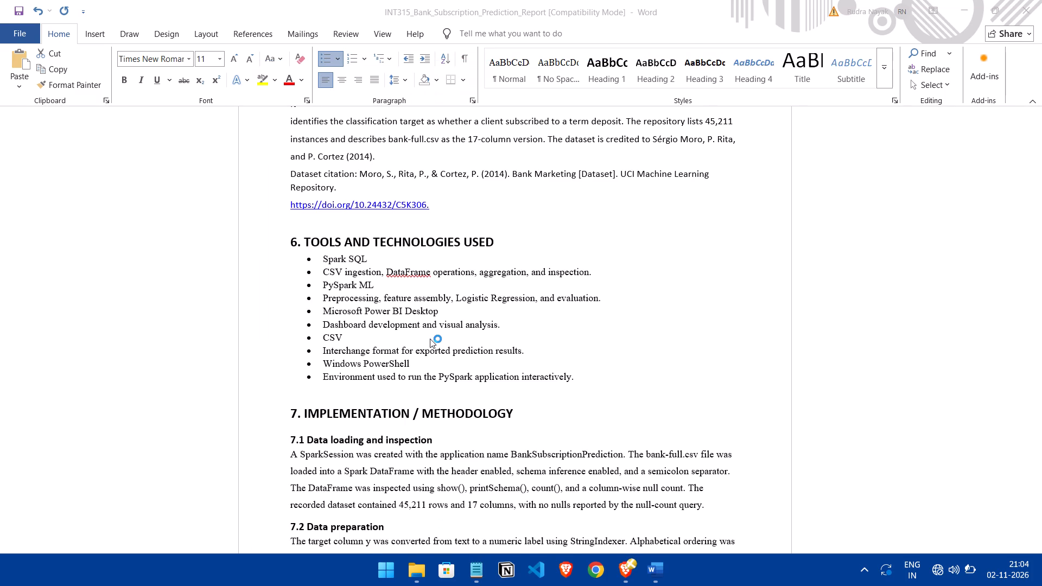
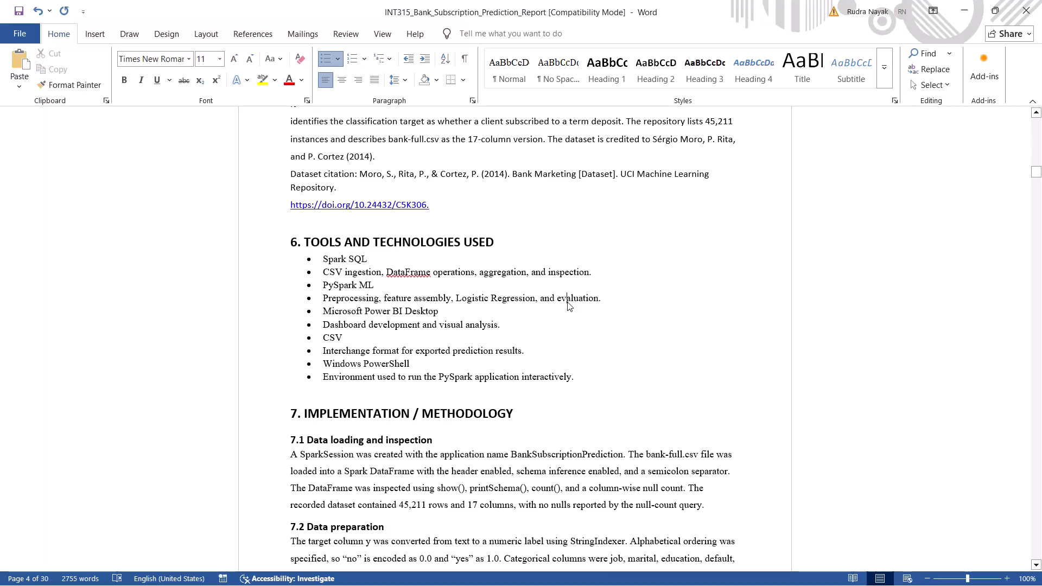
Change the font of the whole bulleted list under section 6, Tools and Technologies Used, to Calibri.
drag(321, 262, 579, 379)
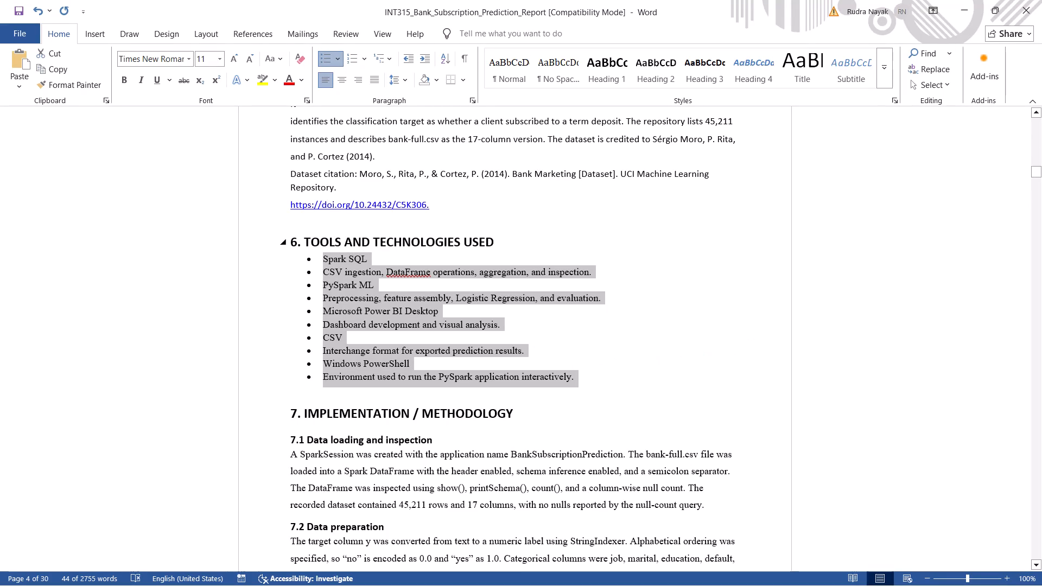
click(186, 62)
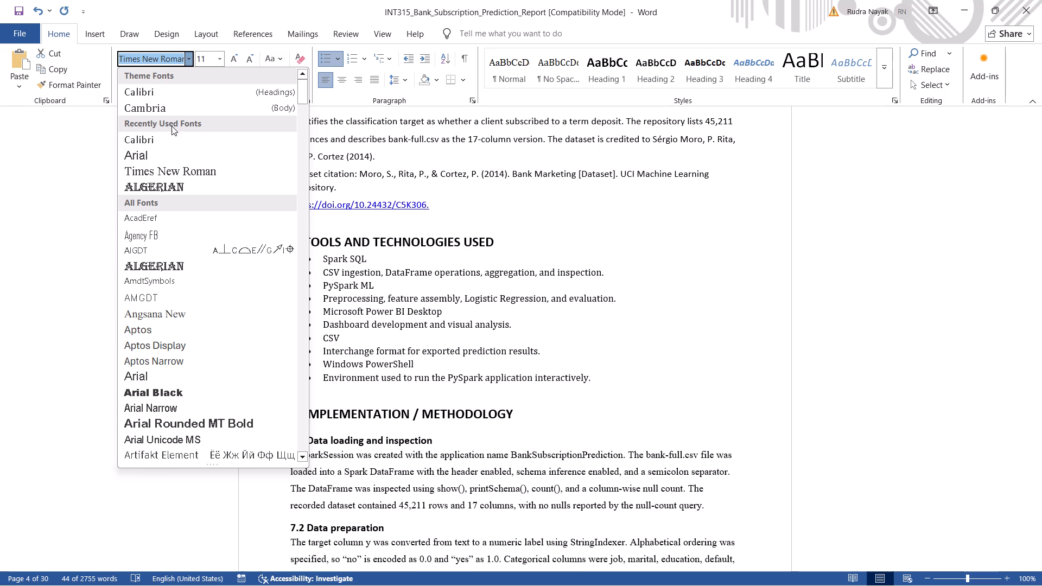
click(170, 141)
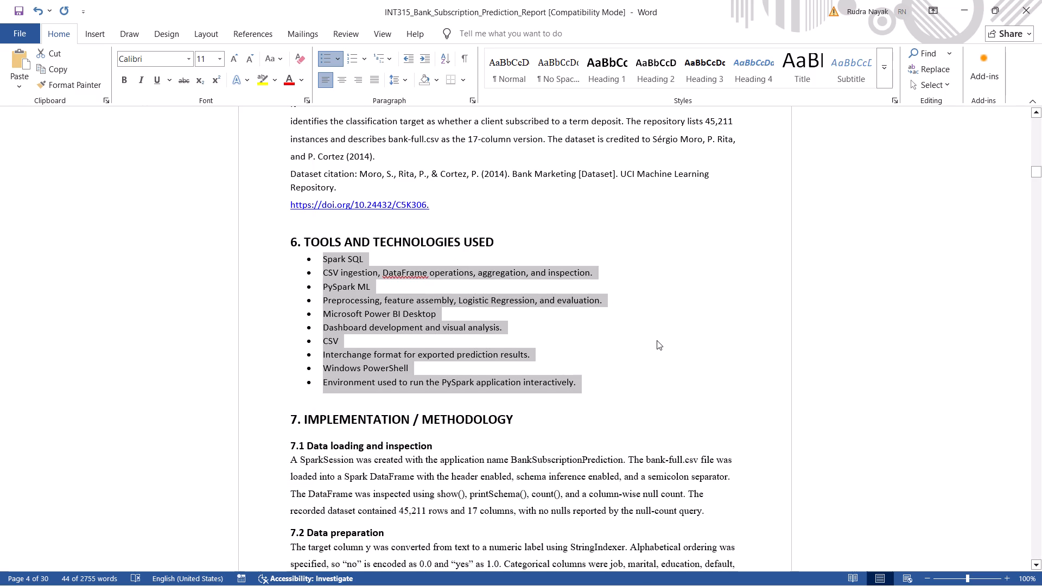
click(657, 340)
Change the font of the body text under 7.1 Data loading and inspection to Calibri (Headings).
scroll(657, 340, down, 3)
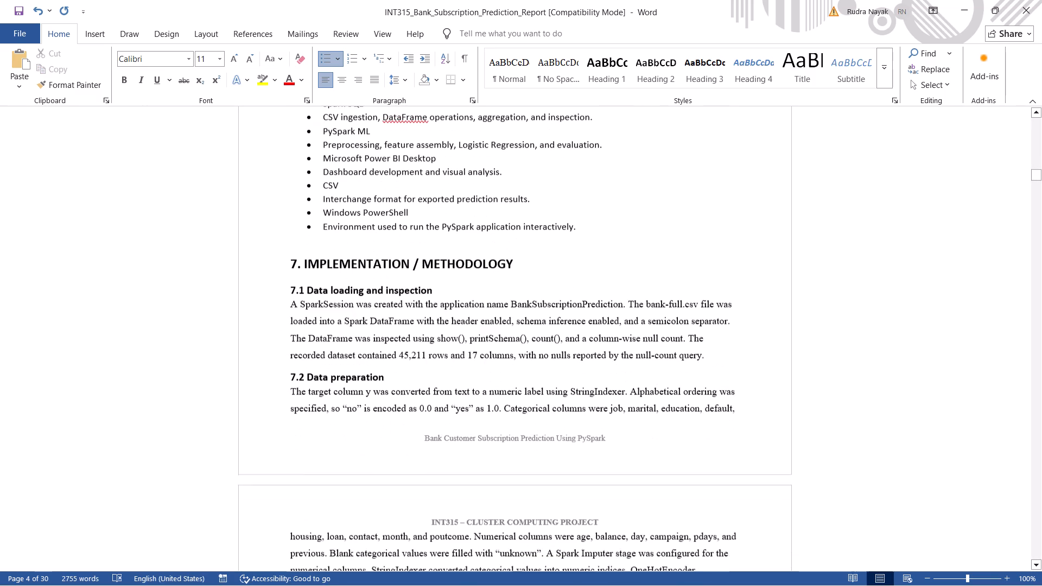
drag(294, 295, 339, 306)
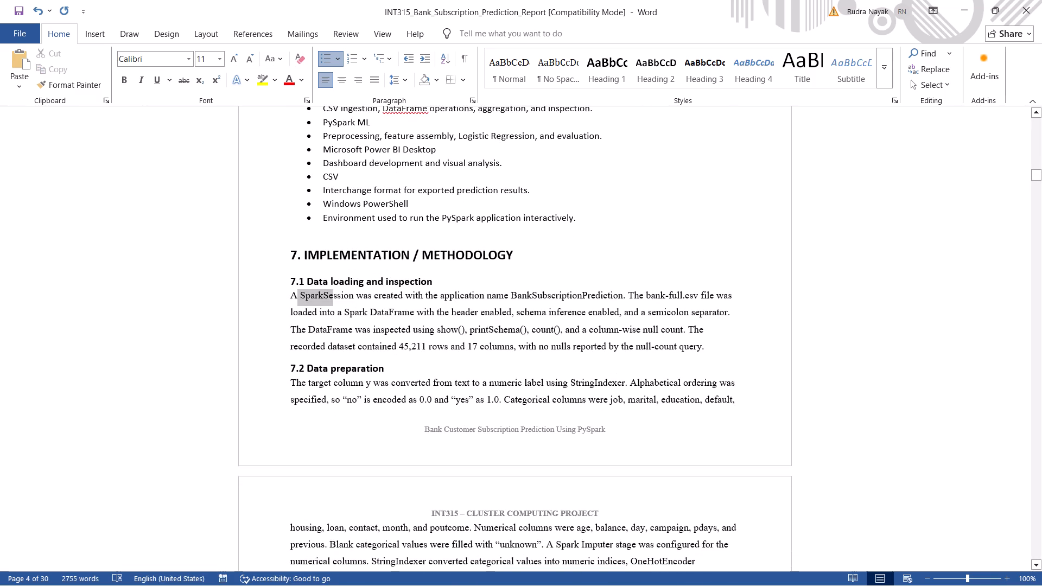
drag(339, 306, 677, 348)
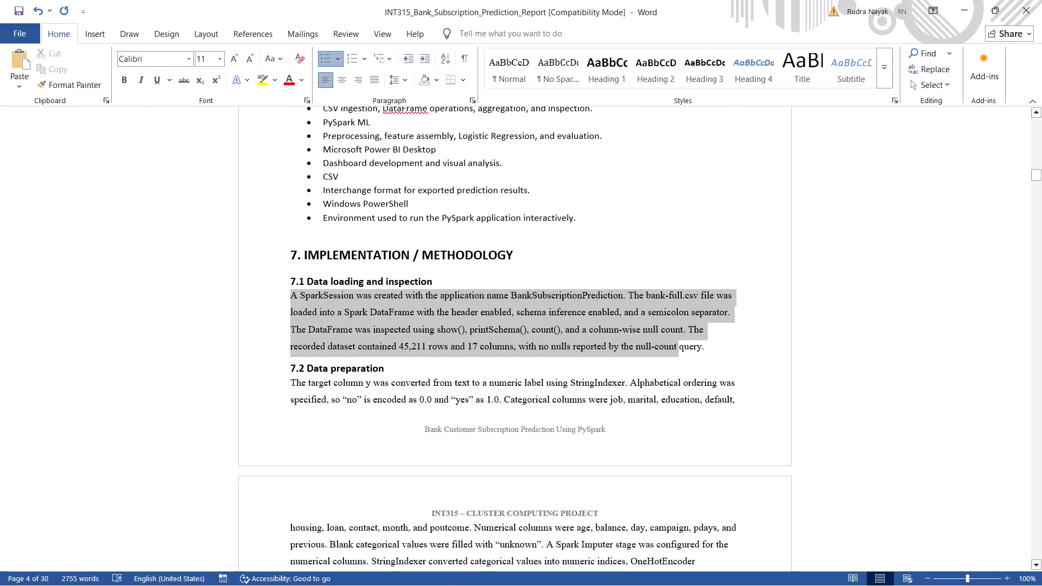
drag(677, 348, 707, 349)
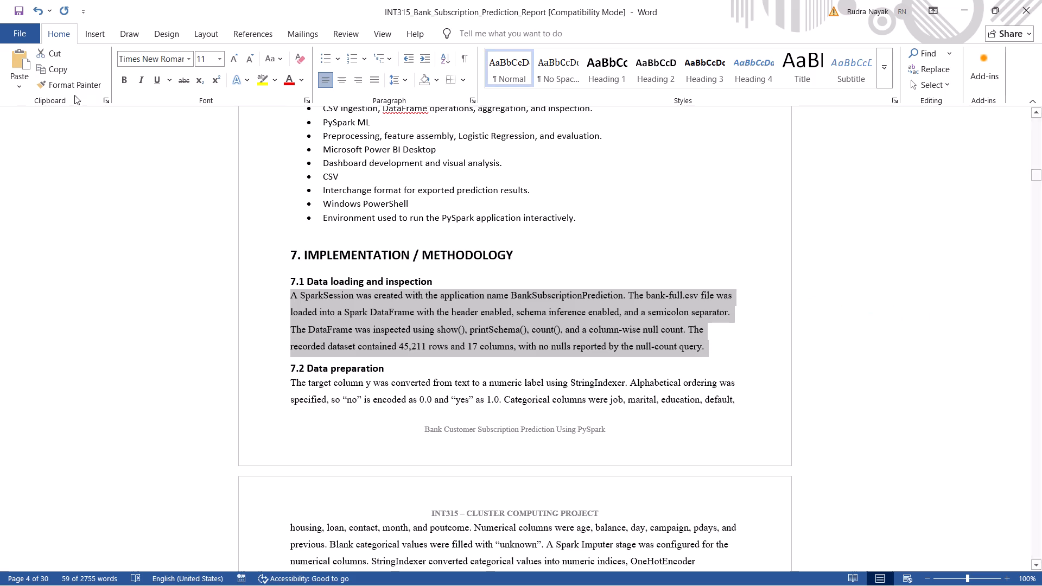
click(190, 61)
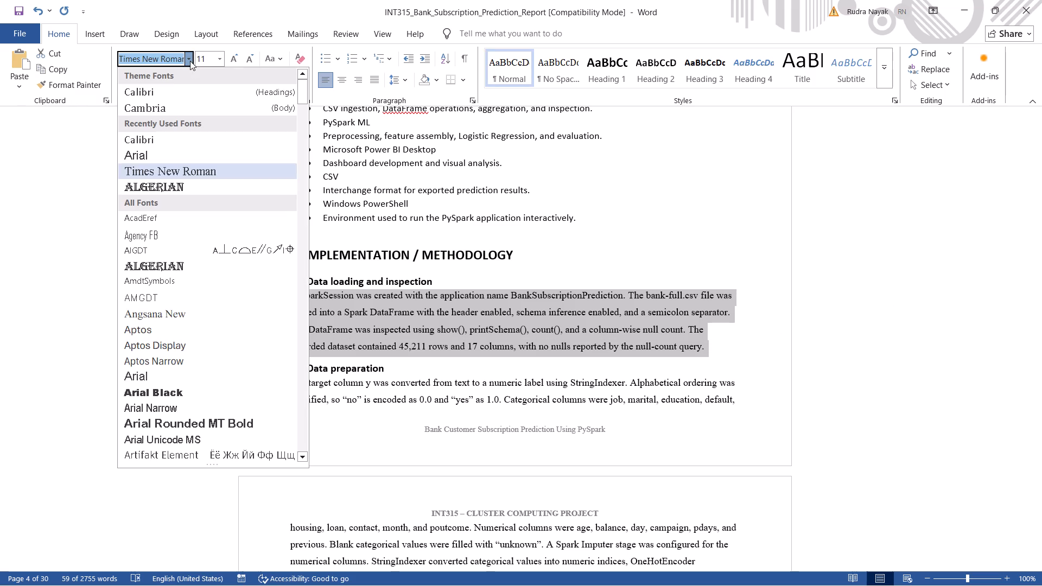
click(186, 94)
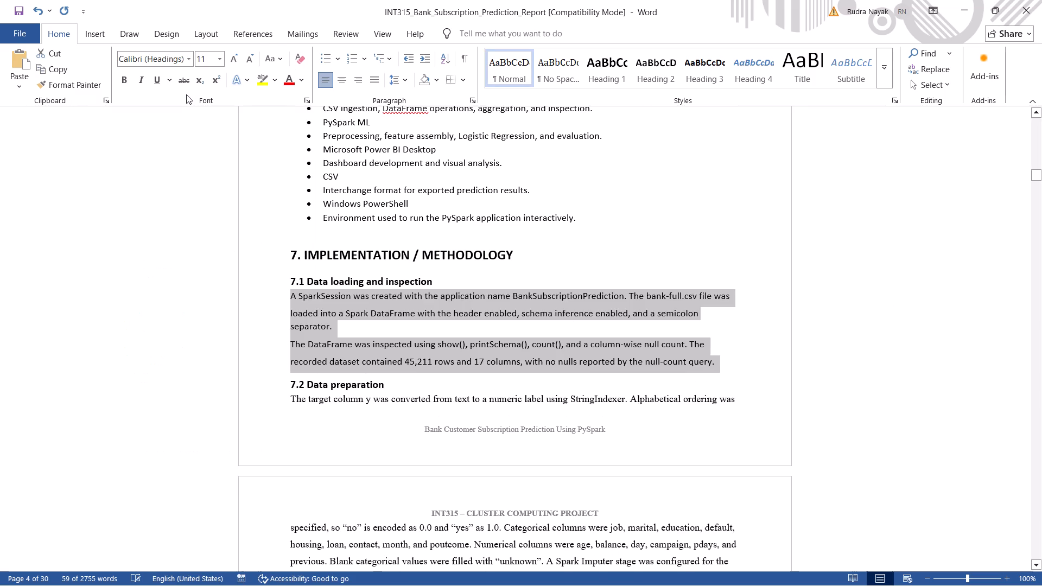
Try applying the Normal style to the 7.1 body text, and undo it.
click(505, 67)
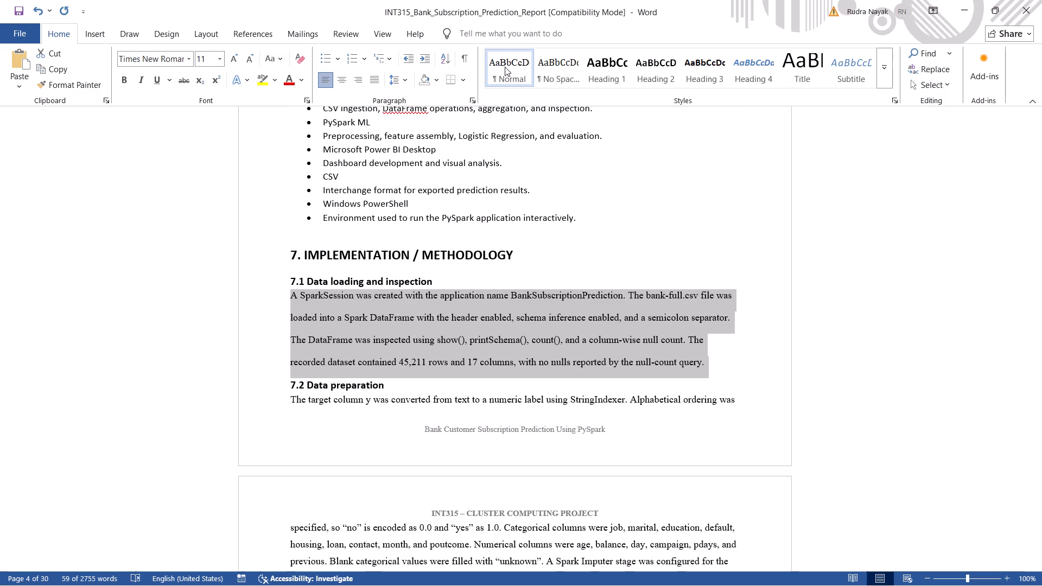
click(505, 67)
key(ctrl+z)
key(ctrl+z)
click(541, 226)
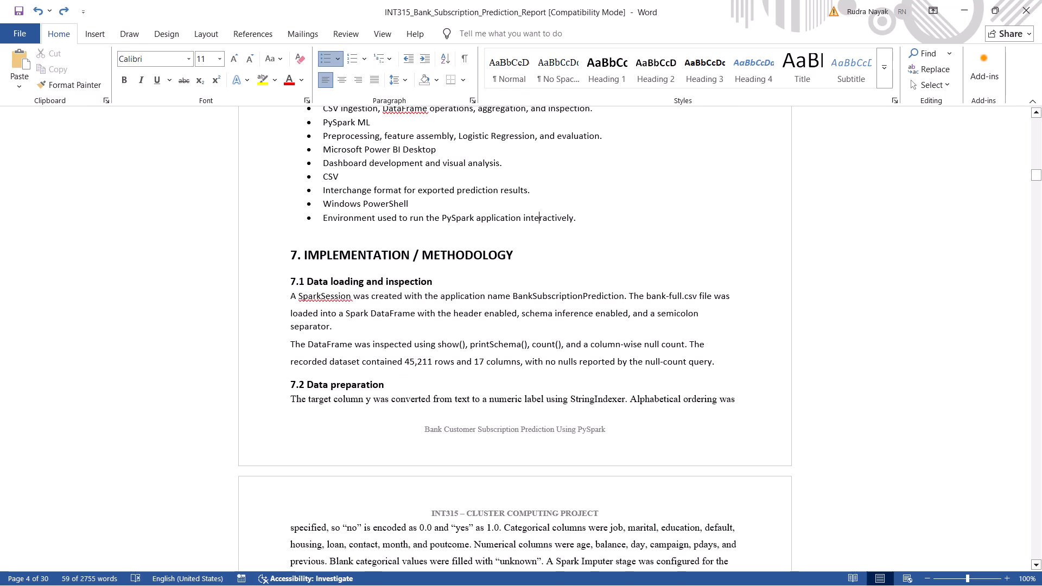
Change the font of the body text under 7.2 Data preparation, continuing across the page break, to Calibri.
scroll(488, 307, down, 2)
scroll(488, 307, up, 1)
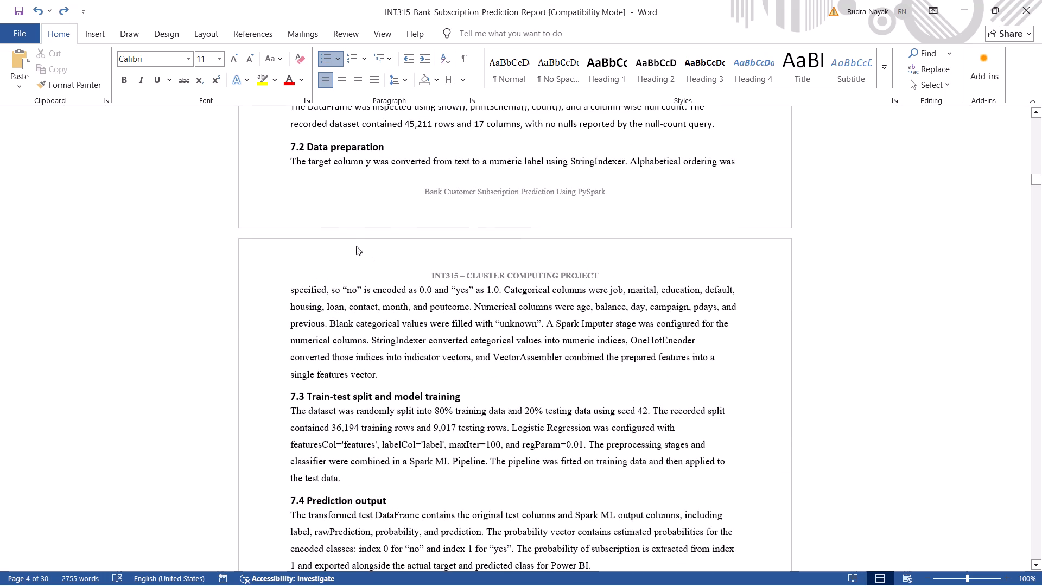
drag(289, 162, 355, 212)
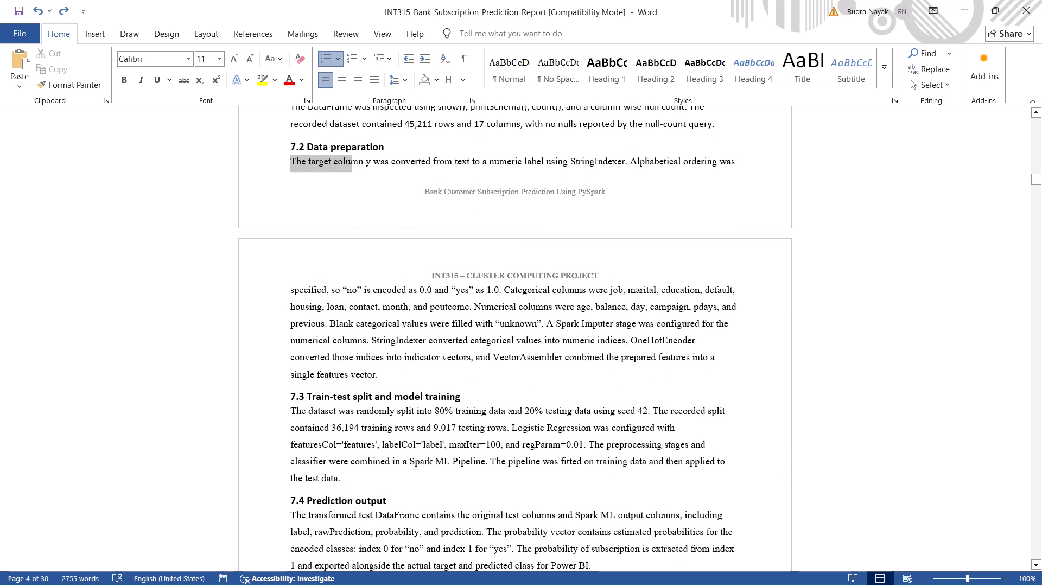
drag(355, 212, 427, 368)
click(183, 59)
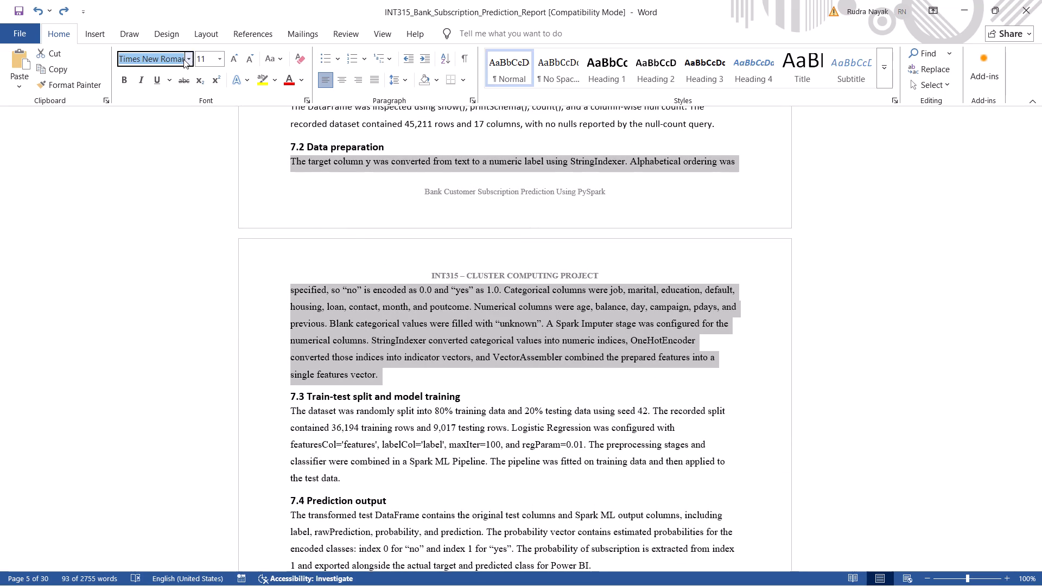
click(186, 59)
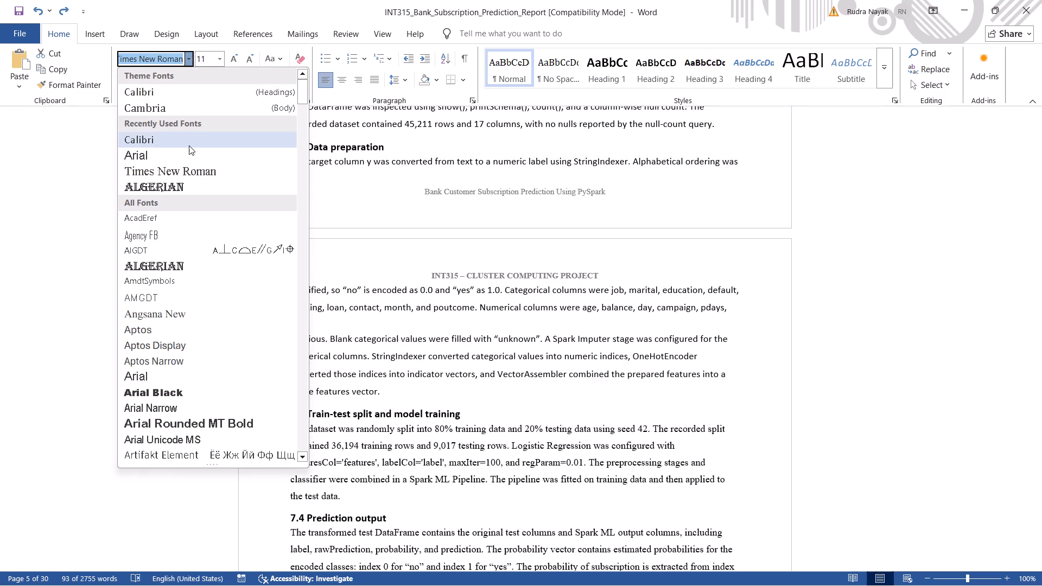
click(189, 145)
click(416, 333)
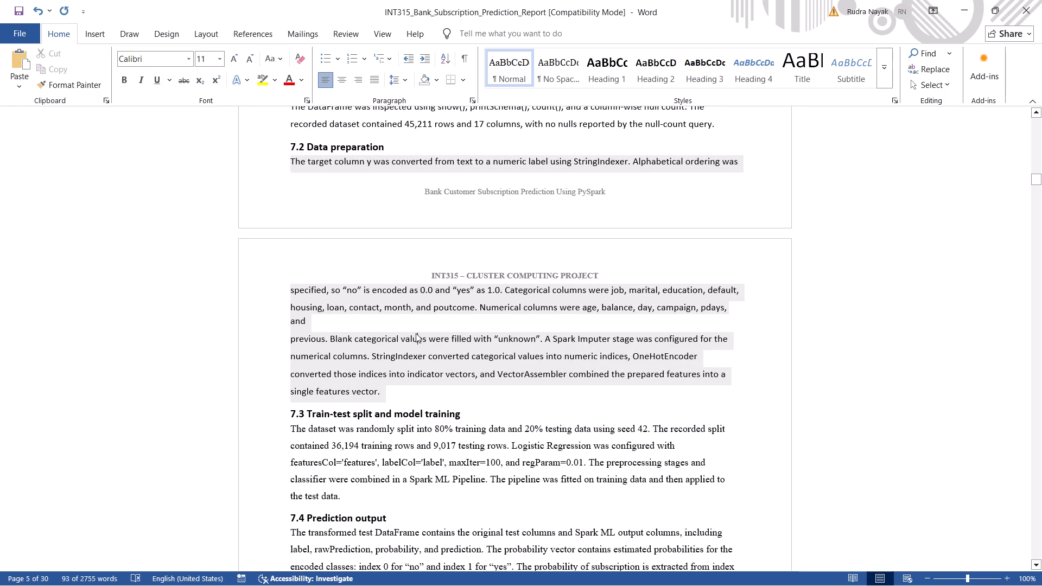
Change the font of the body text under 7.3 Train-test split and model training to Calibri.
scroll(416, 333, down, 2)
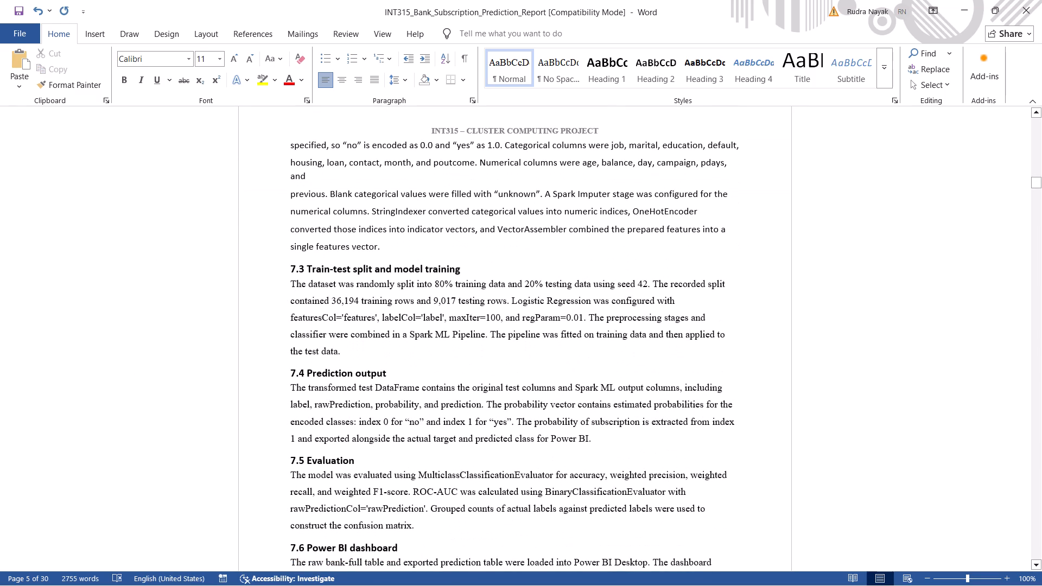
drag(287, 283, 340, 350)
click(187, 63)
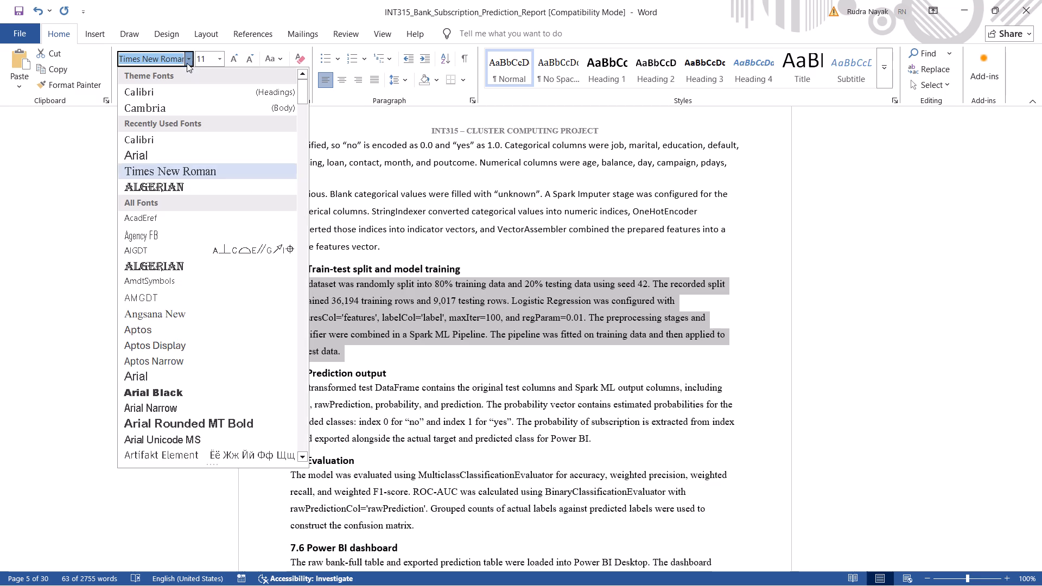
click(184, 136)
Change the font of the body text under 7.4 Prediction output to Calibri.
scroll(341, 286, down, 1)
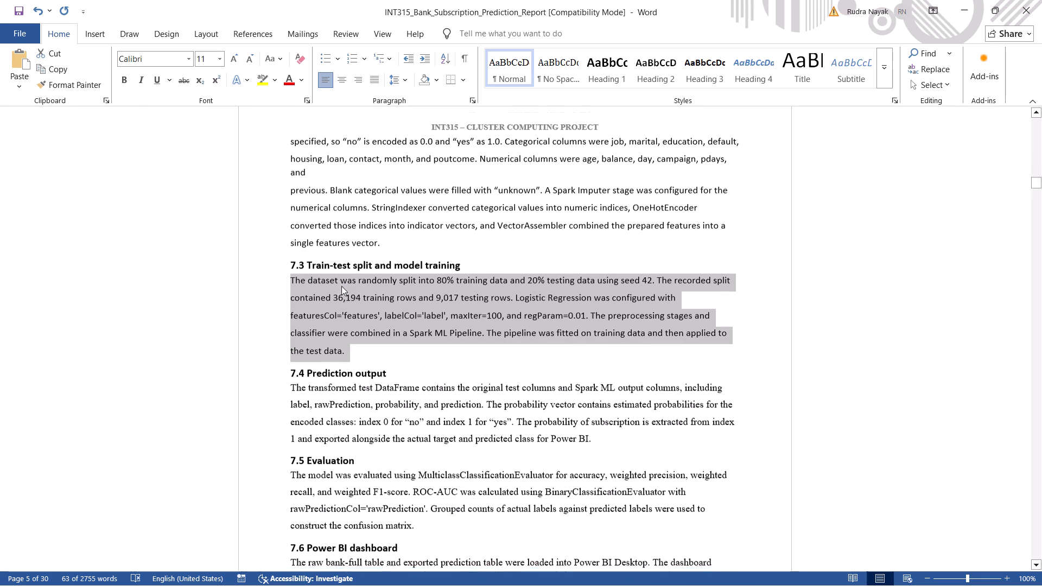
scroll(341, 286, down, 1)
drag(285, 309, 463, 362)
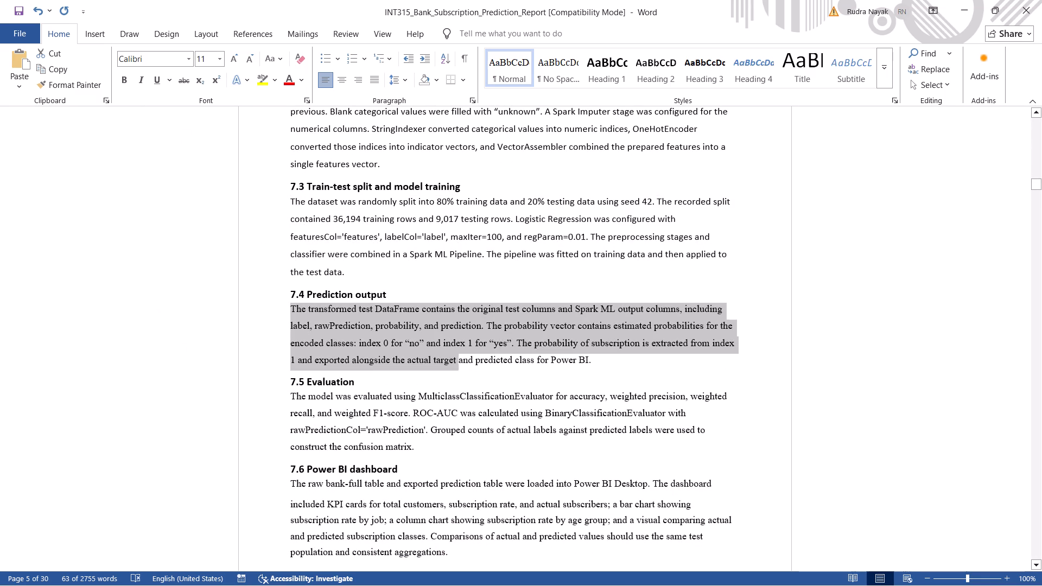
drag(463, 362, 590, 358)
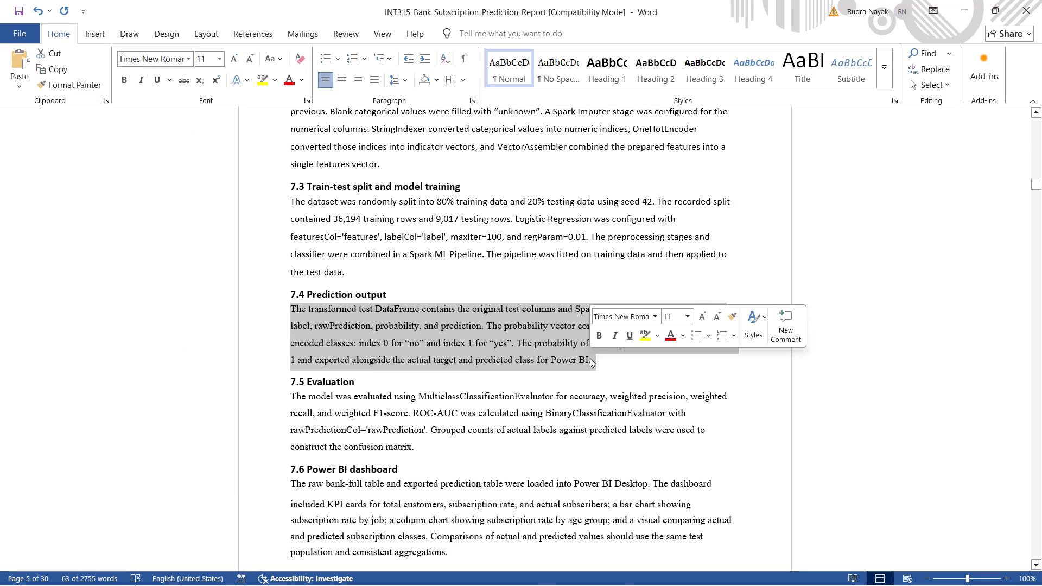
click(190, 58)
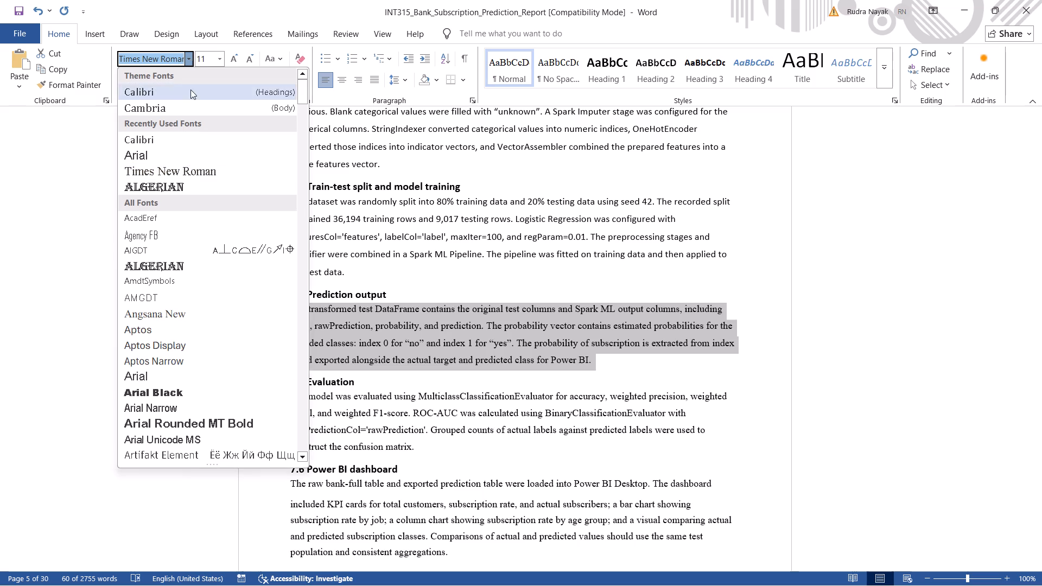
click(182, 141)
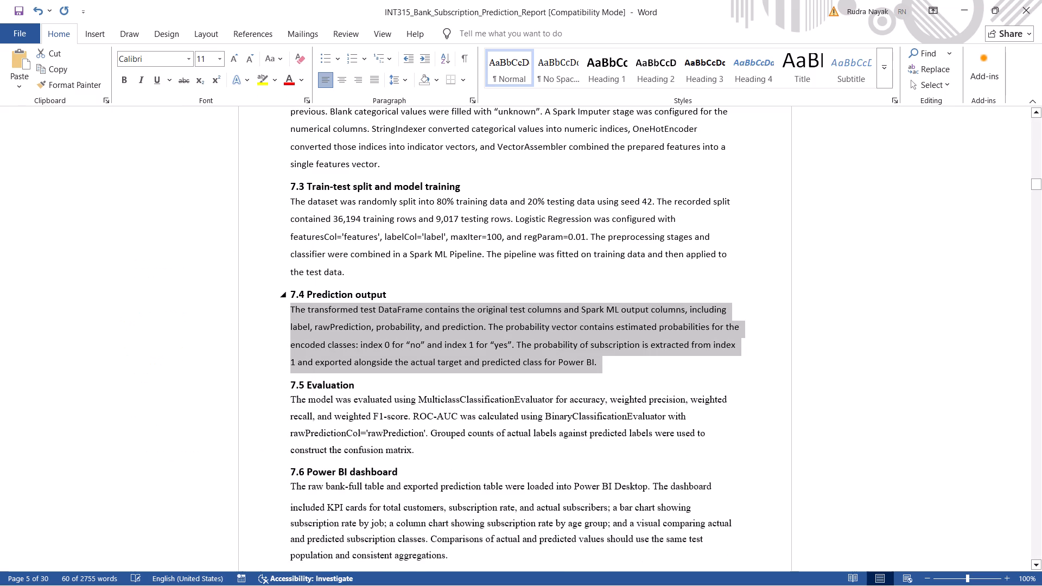
click(397, 324)
Change the font of the cover page details, from Student Name through Academic Session, to Calibri.
scroll(397, 324, up, 3)
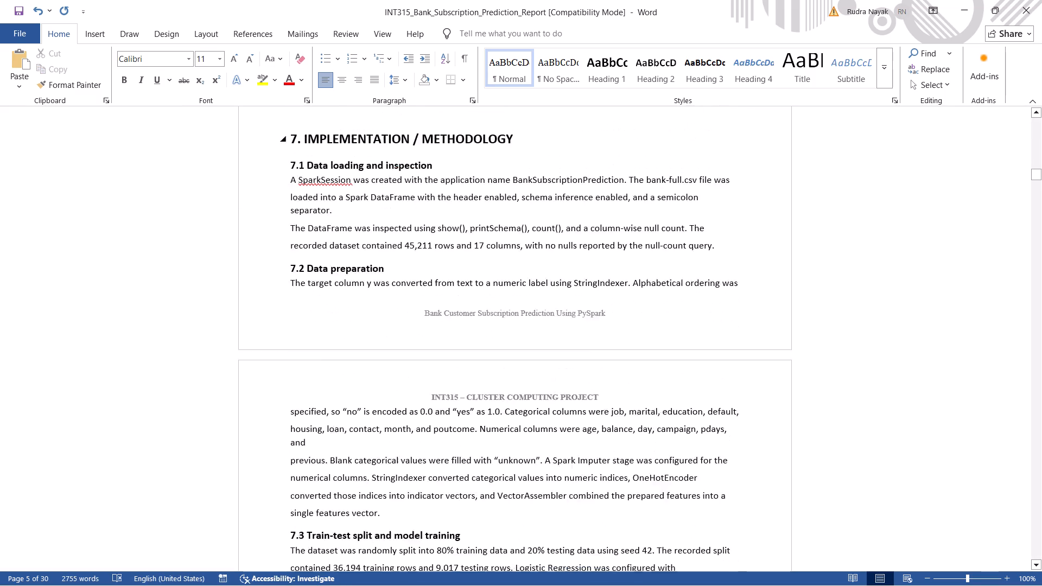
scroll(397, 324, up, 2)
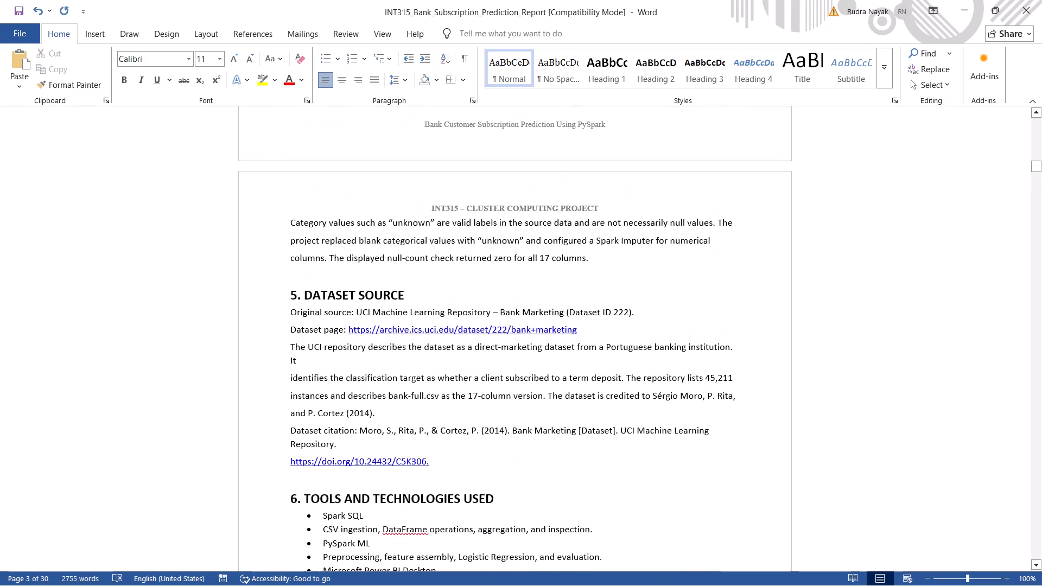
scroll(397, 324, up, 2)
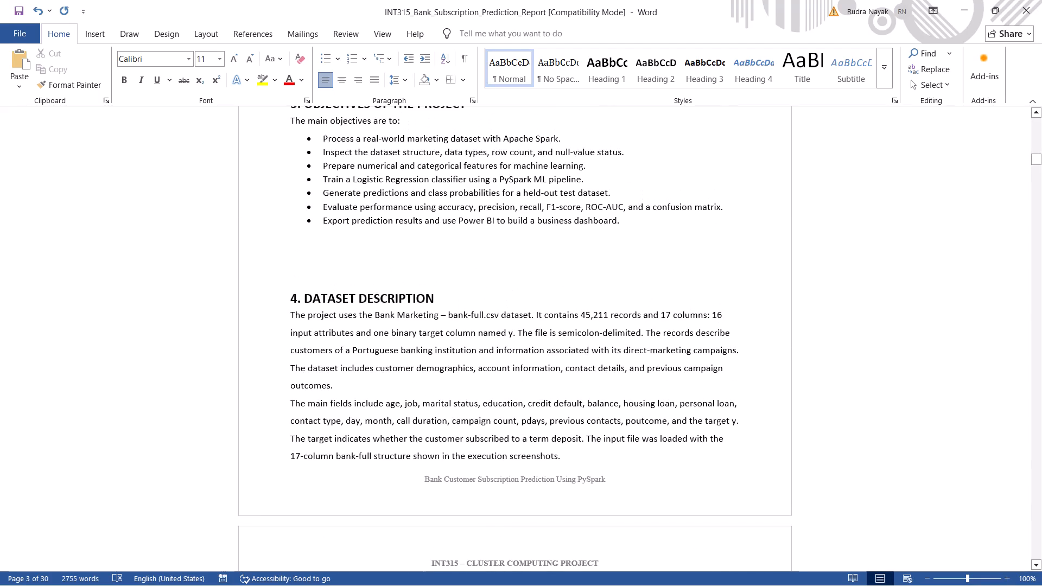
scroll(397, 324, up, 6)
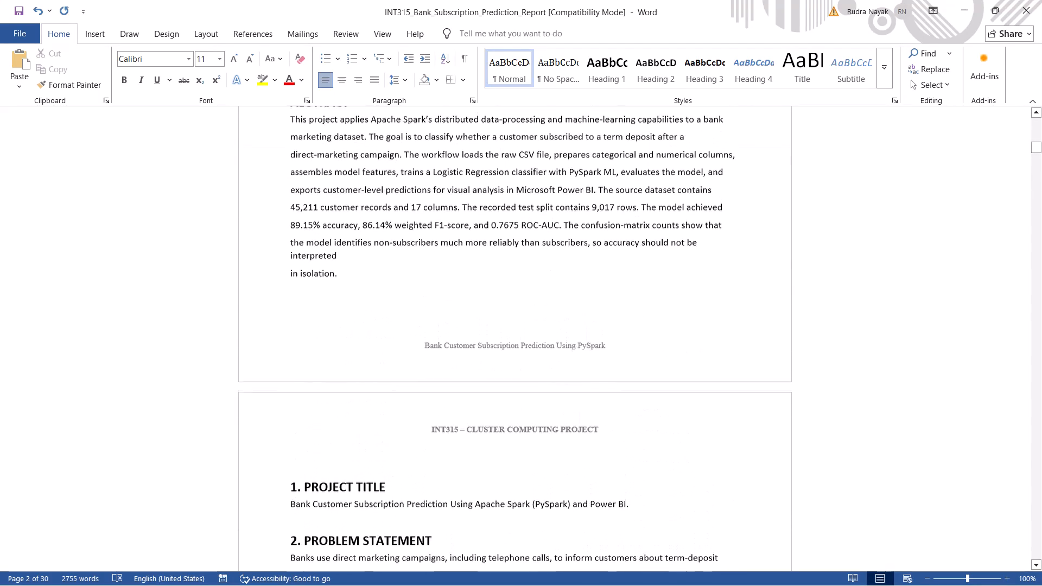
scroll(397, 324, up, 5)
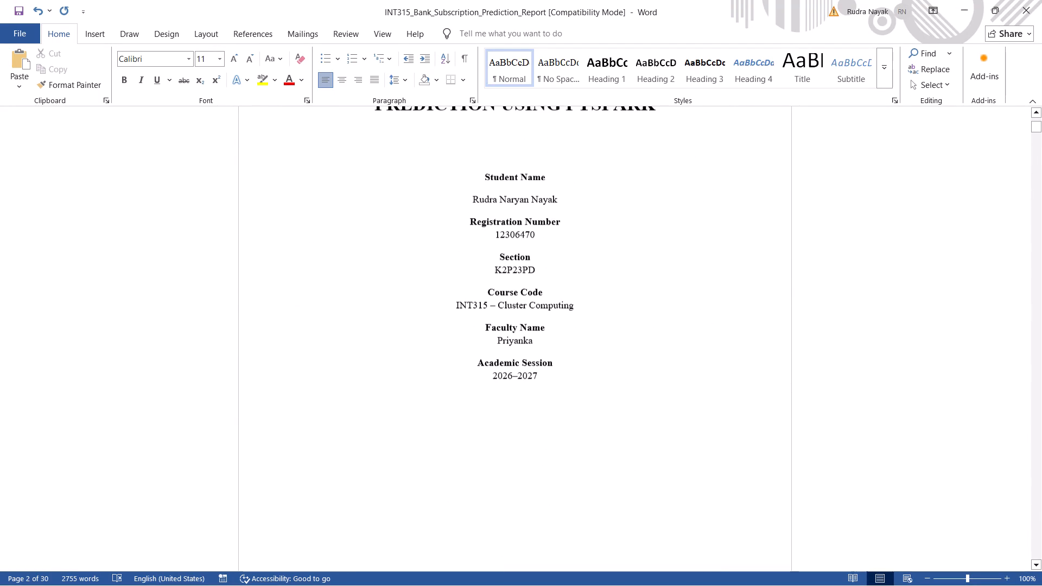
drag(485, 180, 531, 343)
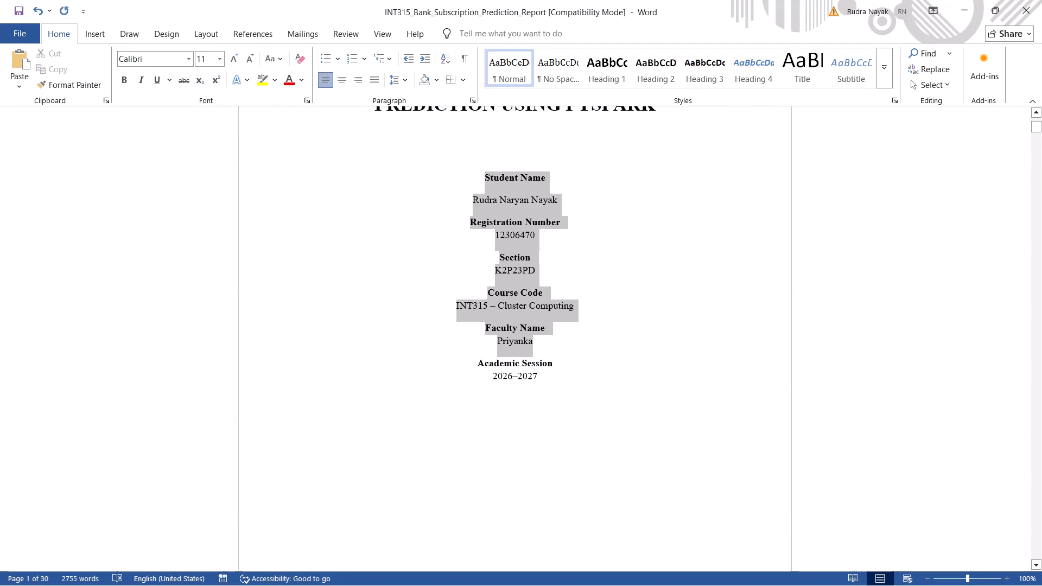
drag(531, 343, 539, 378)
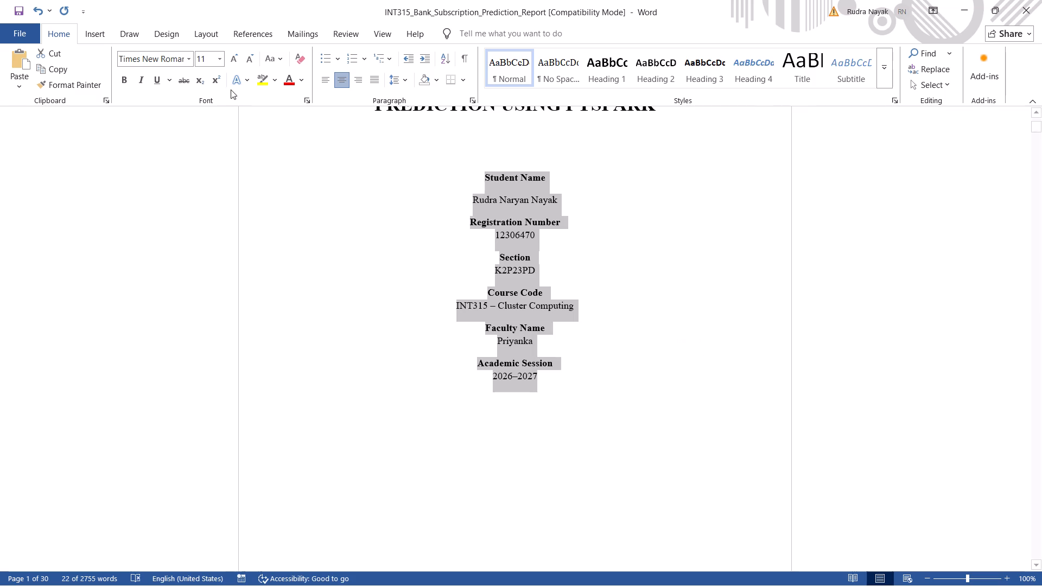
click(187, 60)
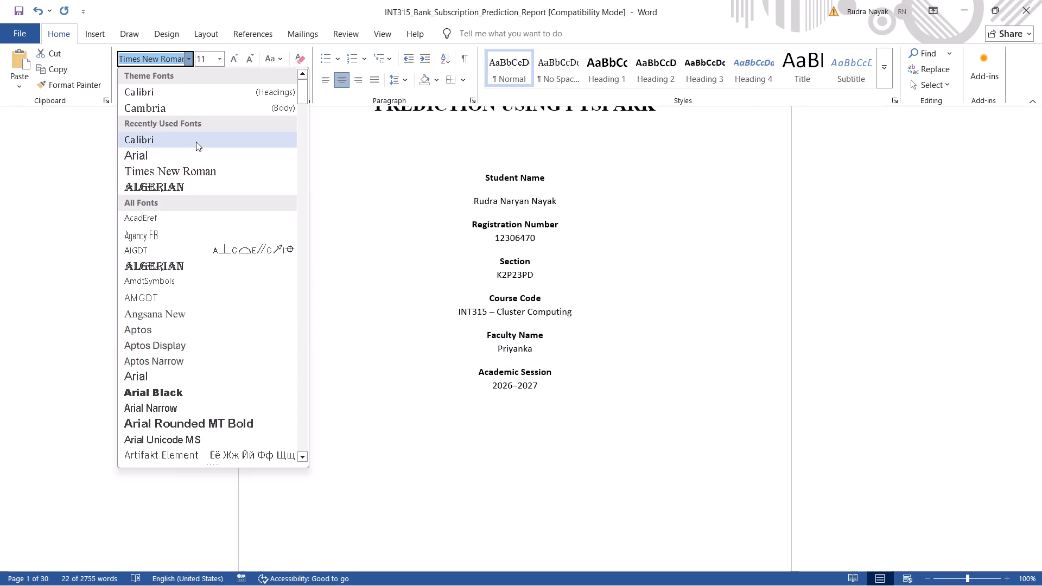
click(196, 142)
click(563, 308)
Review the report from the cover page through section 7 for text that is still not in Calibri.
scroll(563, 308, up, 1)
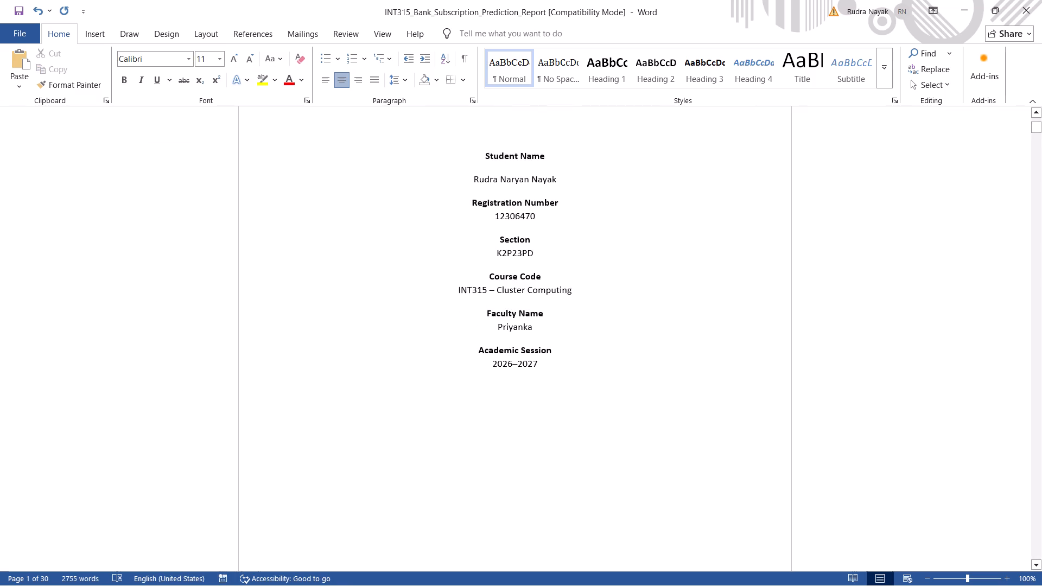
scroll(563, 308, up, 2)
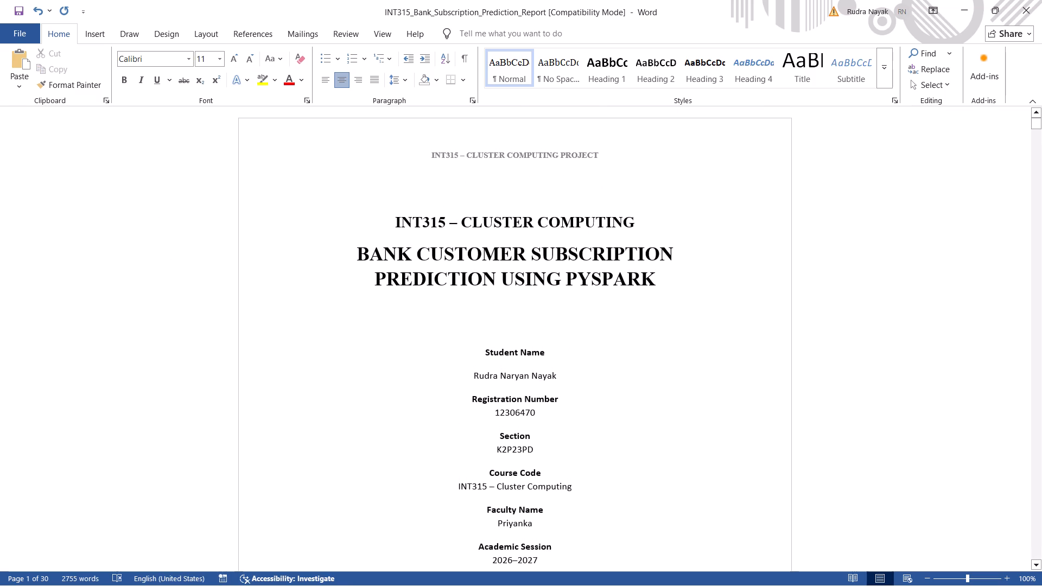
scroll(563, 308, down, 13)
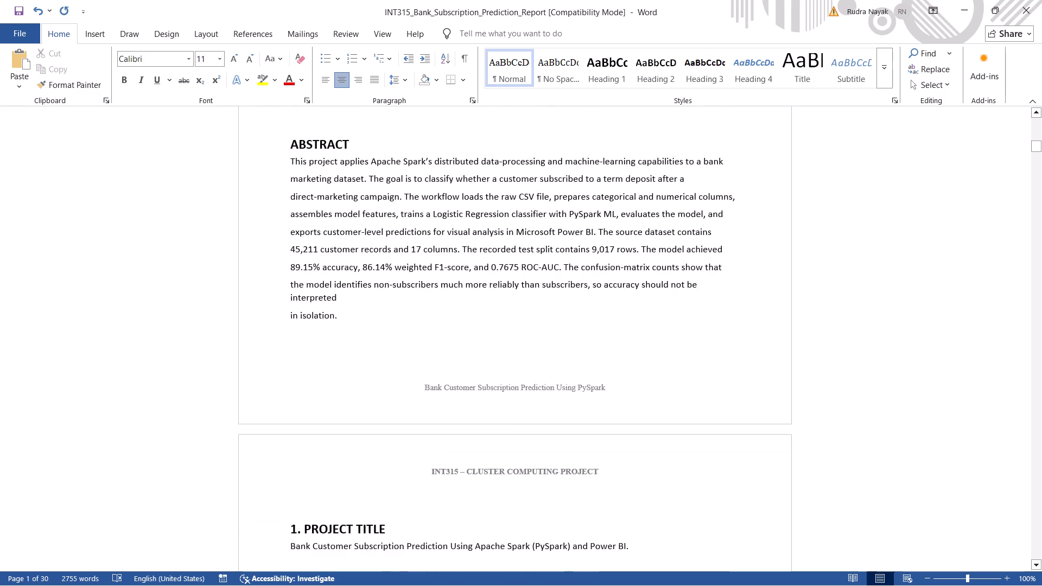
scroll(563, 308, down, 6)
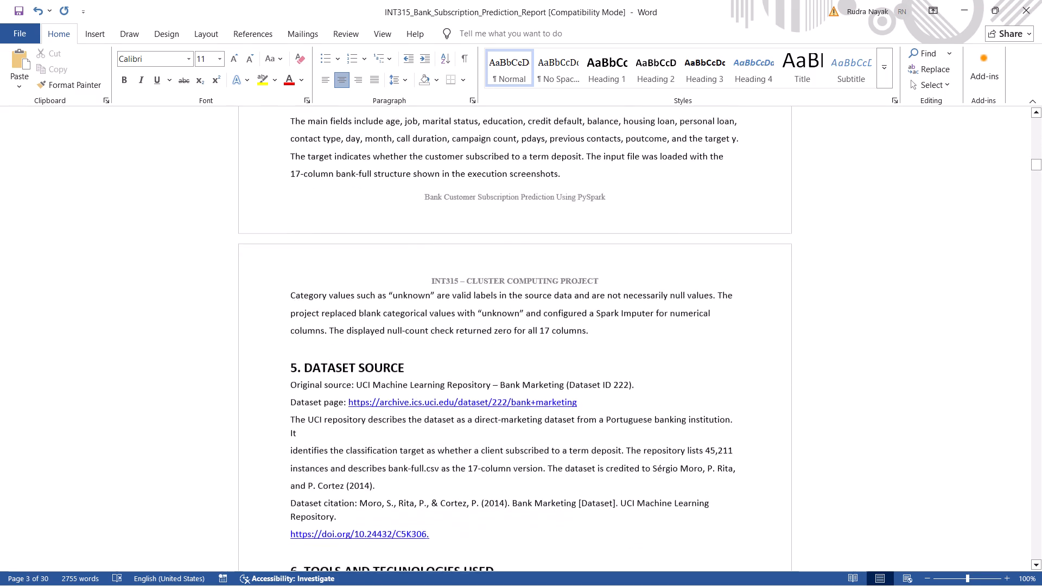
scroll(564, 326, down, 6)
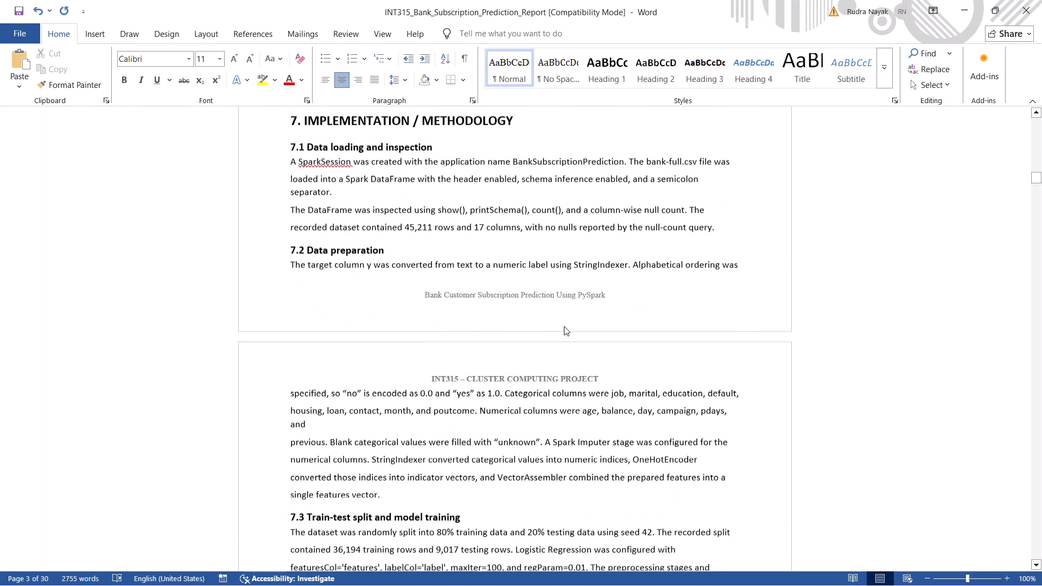
scroll(564, 326, down, 7)
Change the font of the body text under 7.5 Evaluation to Calibri.
scroll(564, 326, up, 4)
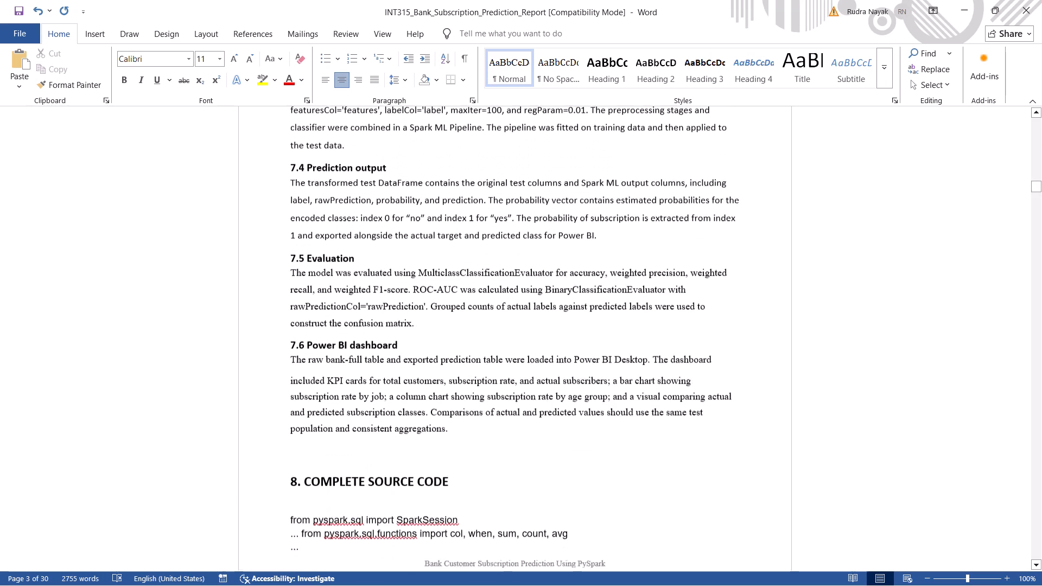
scroll(406, 217, up, 1)
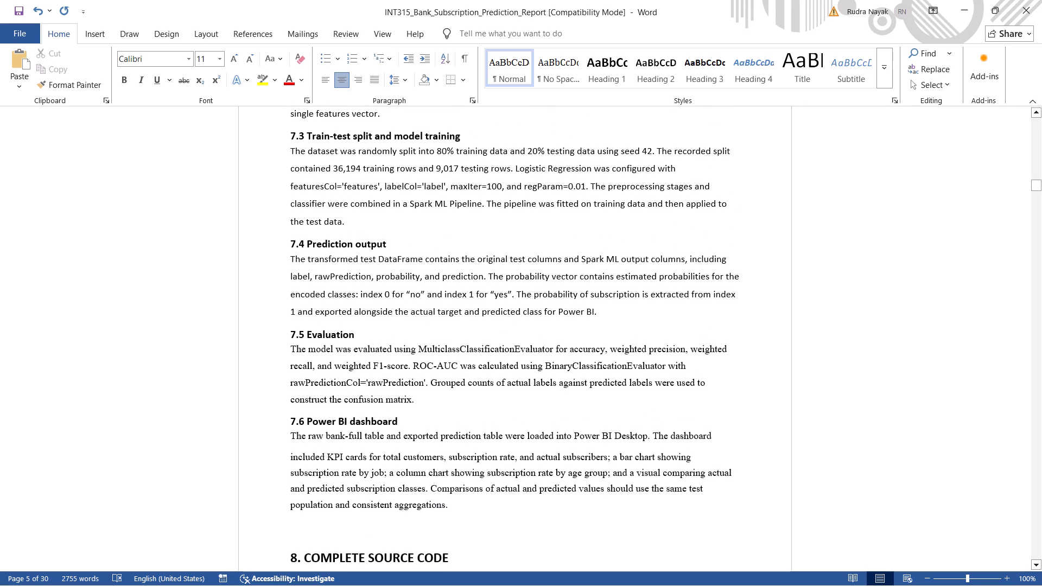
drag(289, 345, 414, 399)
click(187, 66)
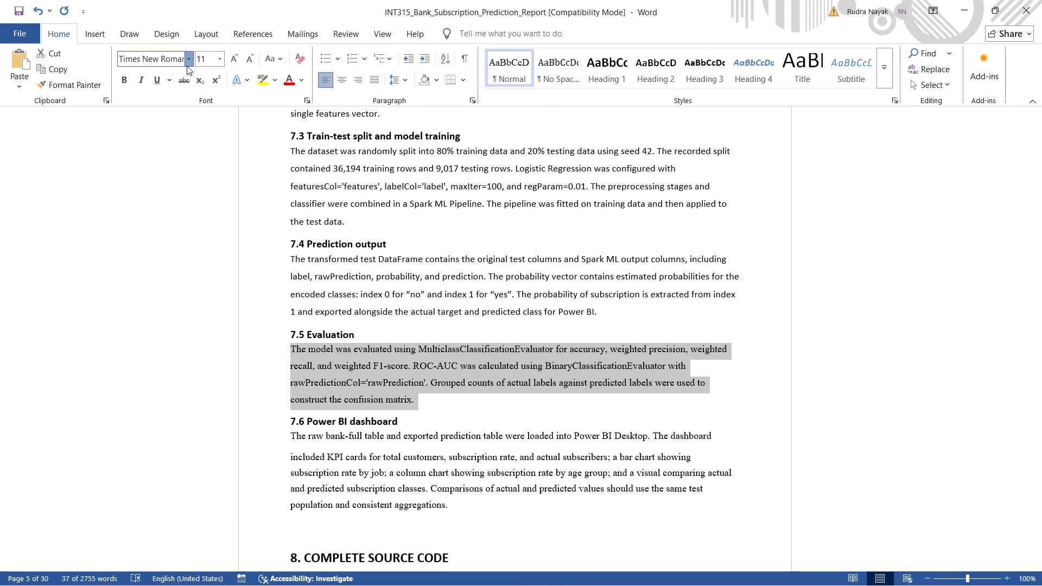
click(178, 139)
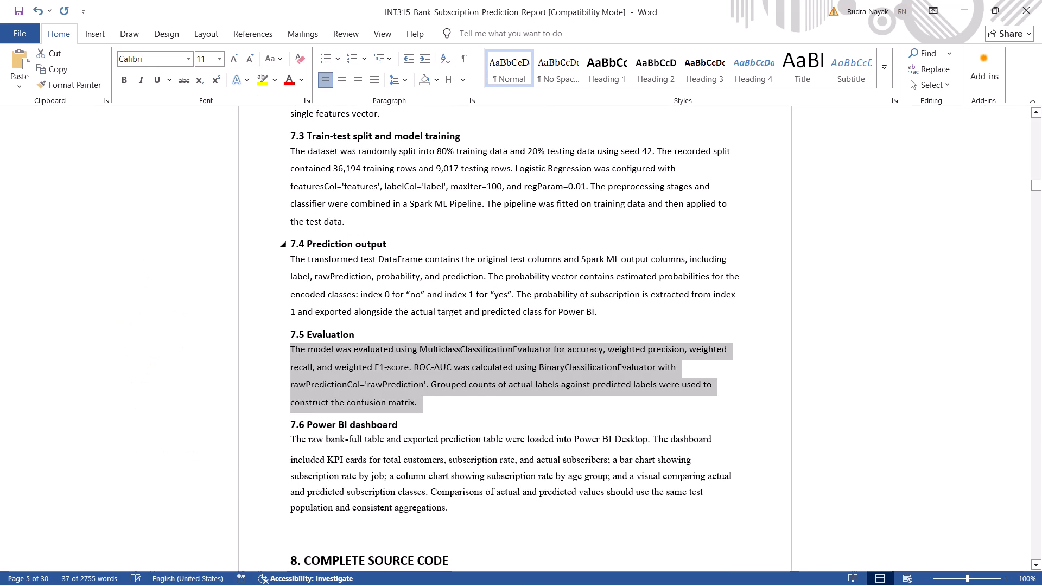
click(418, 368)
Change the font of the body text under 7.6 Power BI dashboard to Calibri.
scroll(418, 368, down, 1)
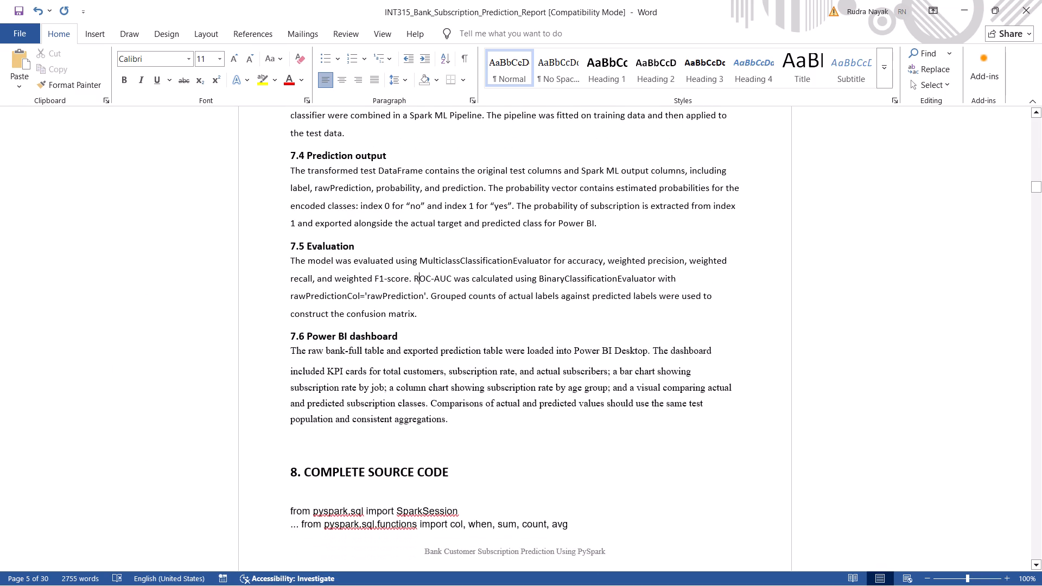
drag(289, 348, 463, 427)
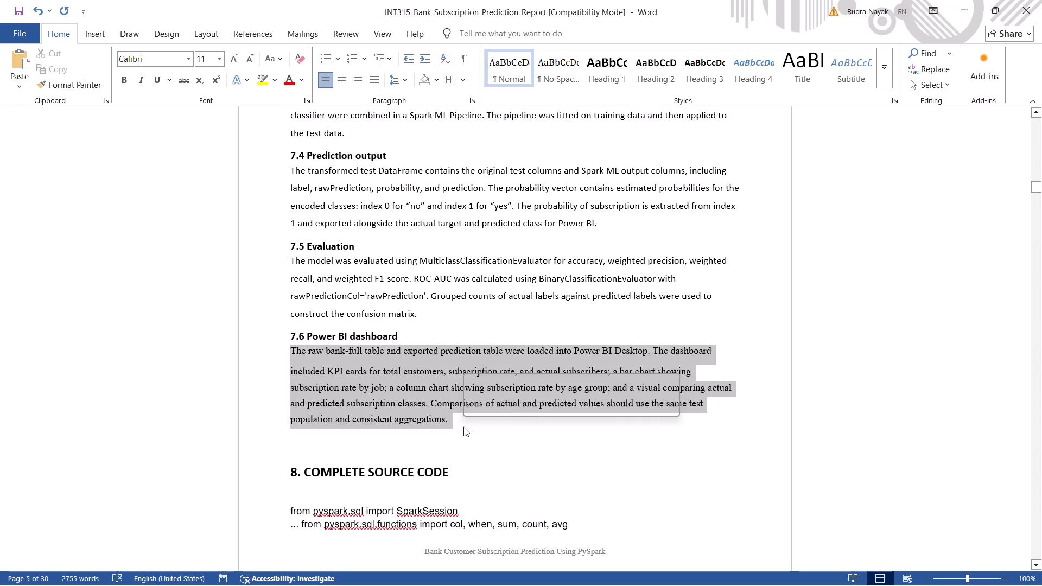
click(189, 63)
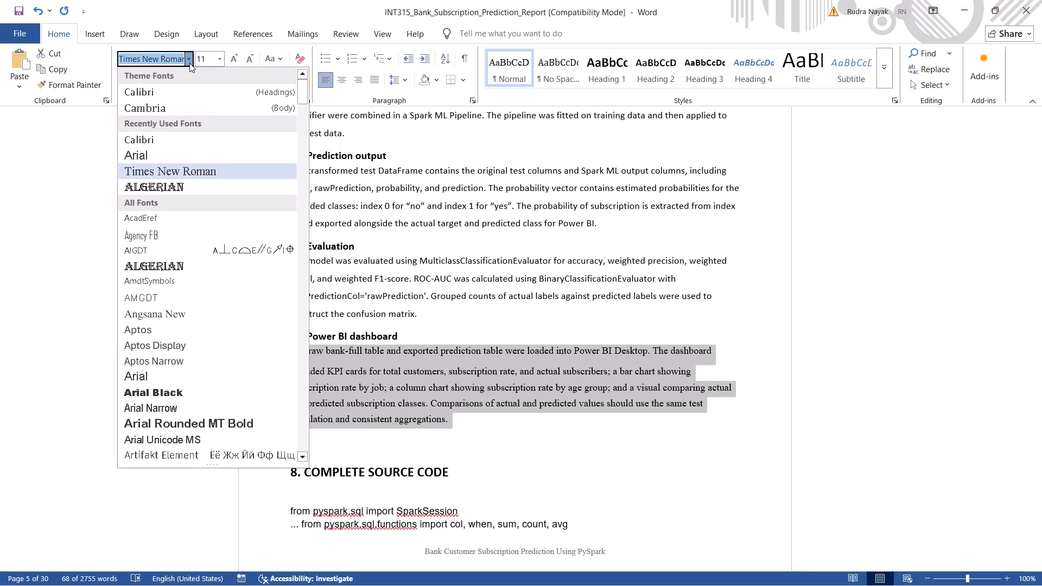
click(180, 141)
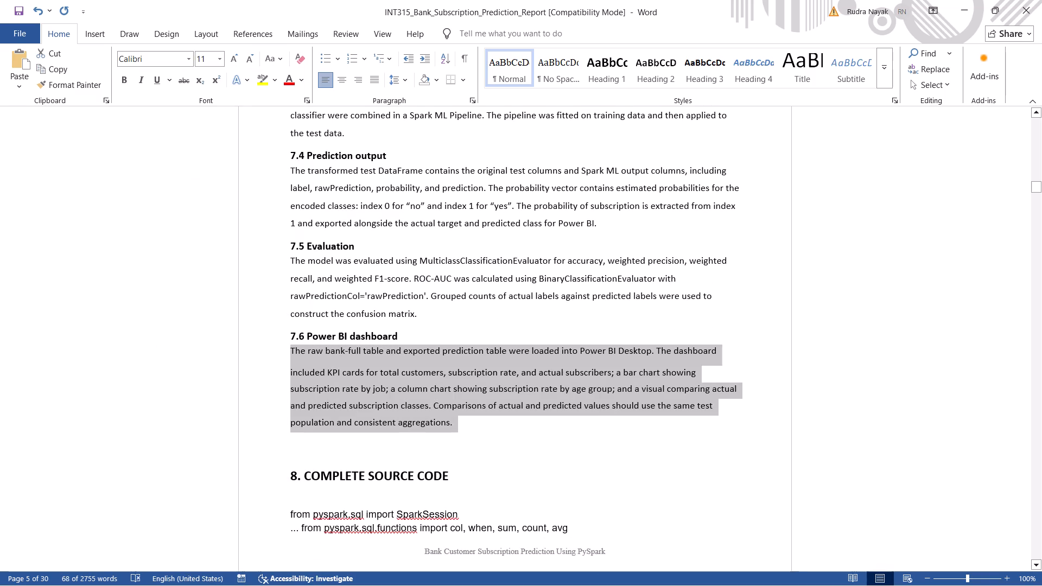
click(476, 321)
Recheck the fonts back through sections 5 to 7, and look through the section 8 source code to section 9.
scroll(476, 321, up, 8)
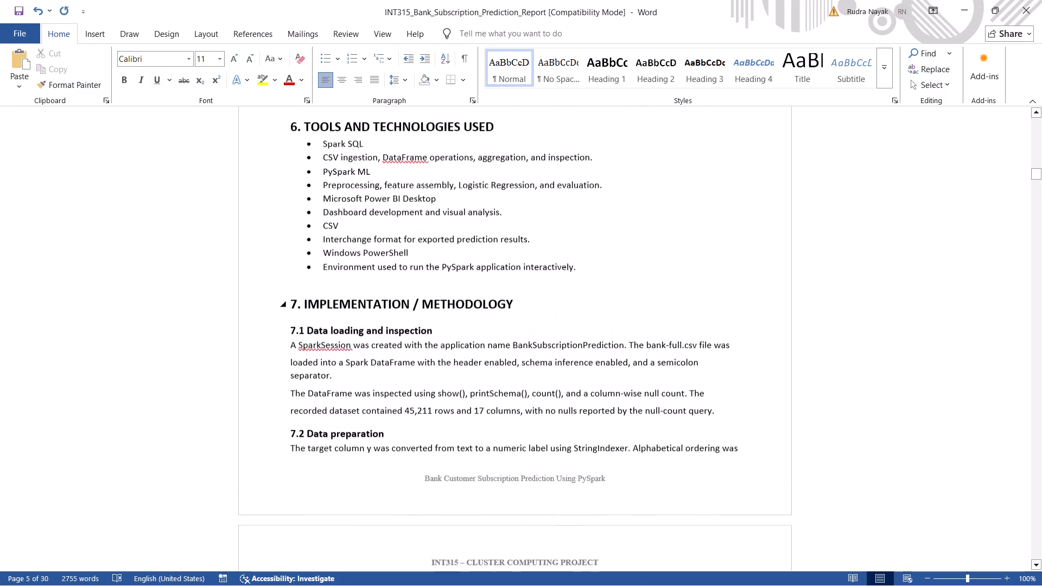
scroll(476, 321, up, 7)
scroll(476, 321, down, 6)
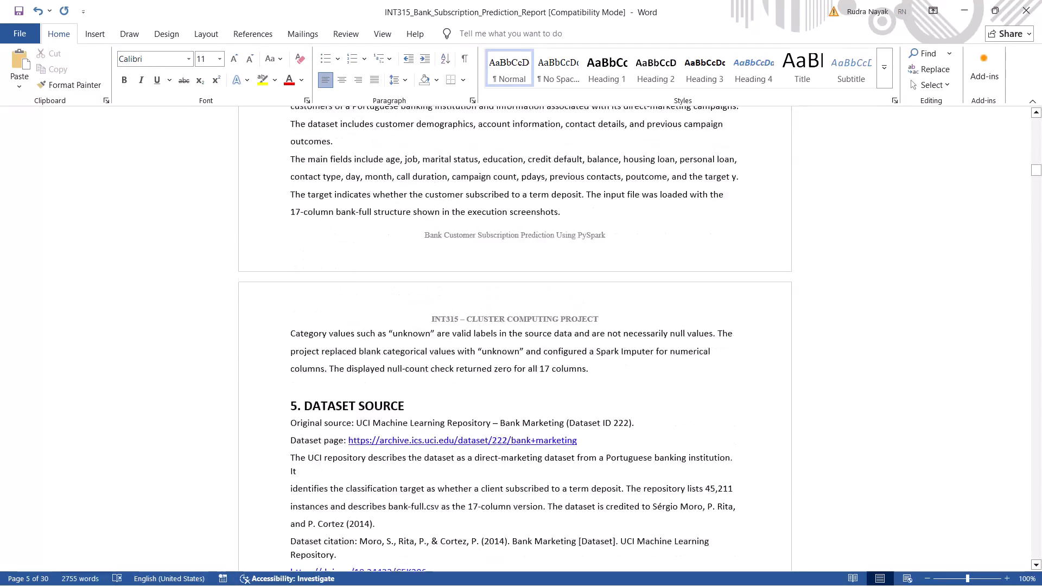
scroll(476, 321, down, 11)
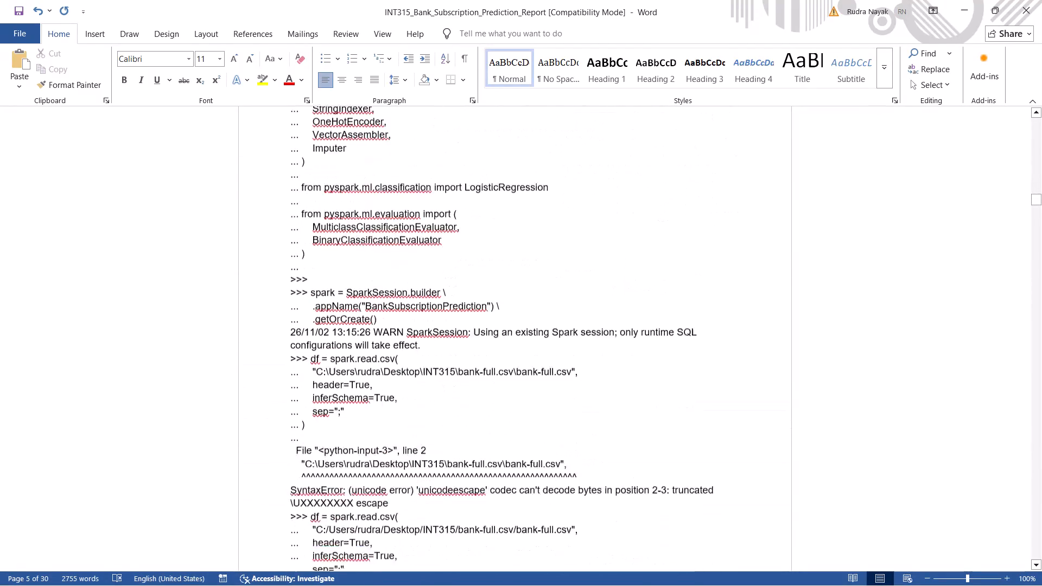
scroll(476, 321, down, 15)
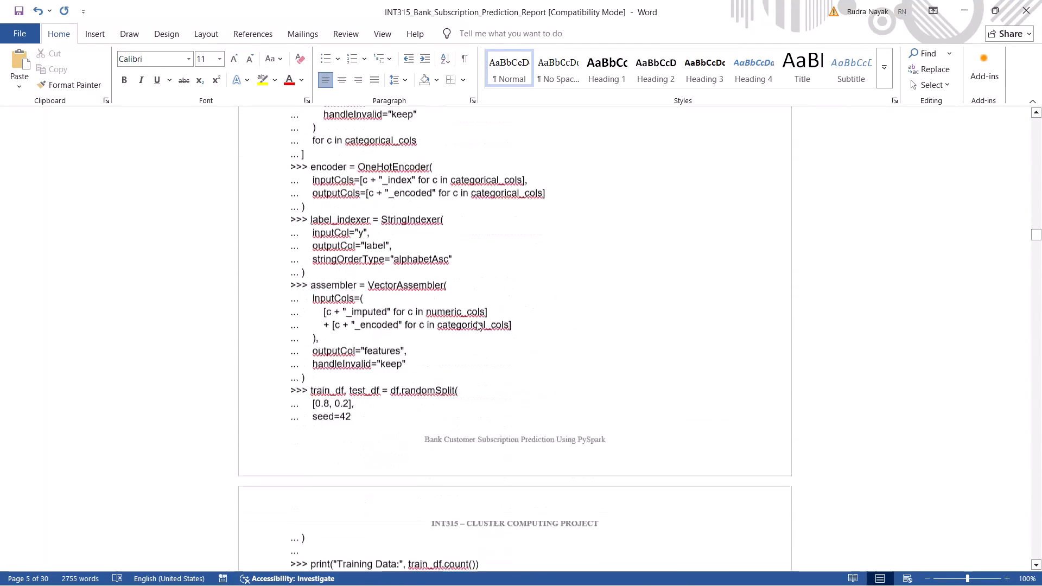
scroll(476, 321, down, 10)
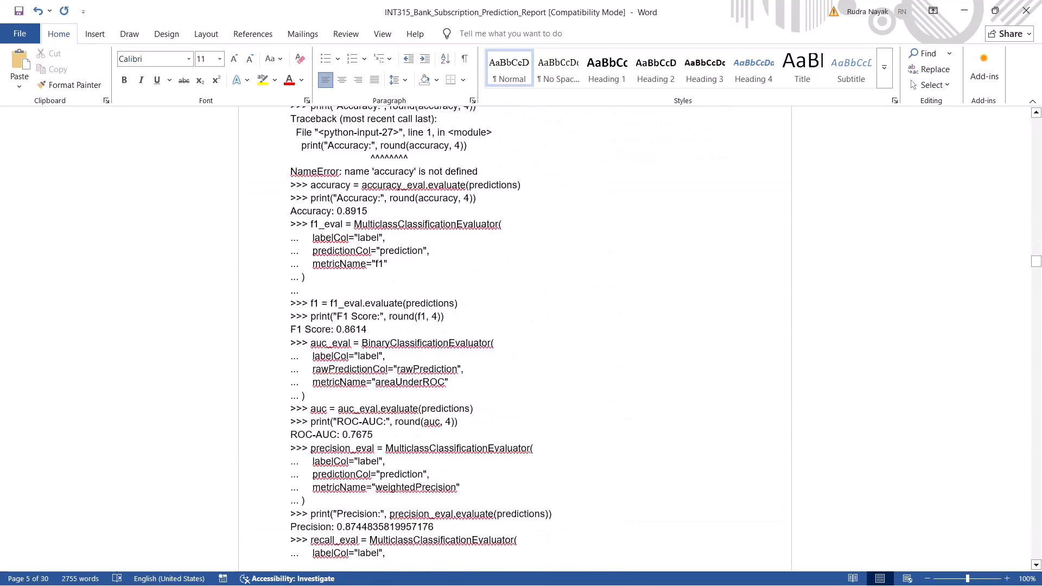
scroll(476, 321, down, 5)
Change the font of the introductory text under 9. Execution Screenshots to Calibri.
scroll(476, 321, up, 4)
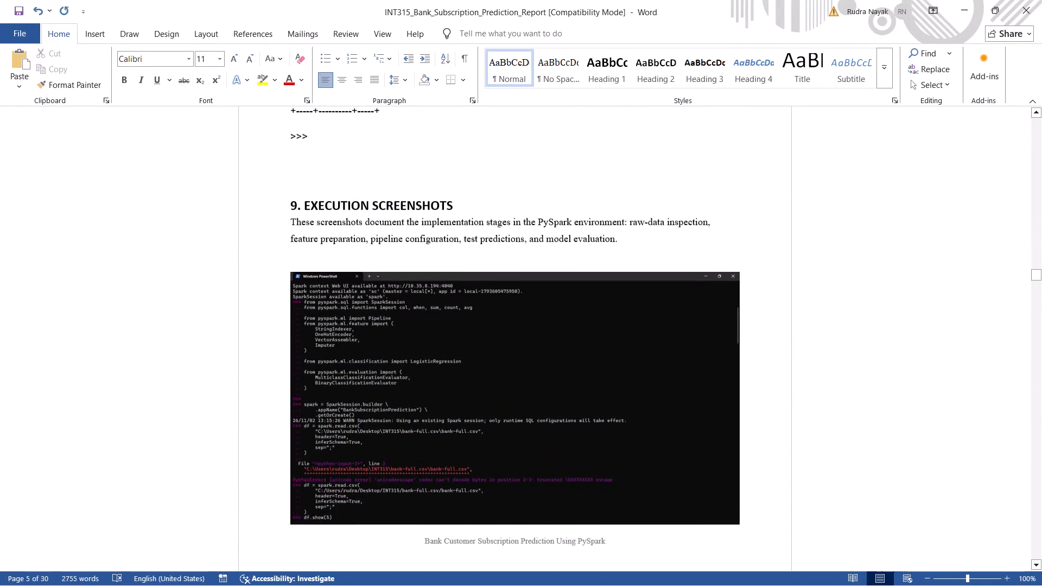
scroll(476, 321, up, 1)
drag(291, 233, 405, 254)
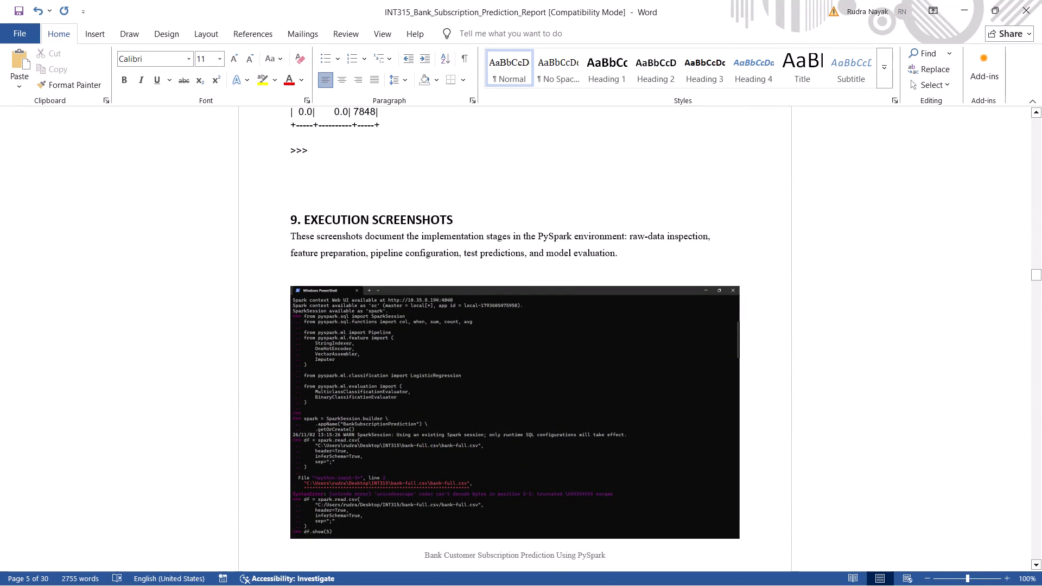
drag(405, 254, 633, 270)
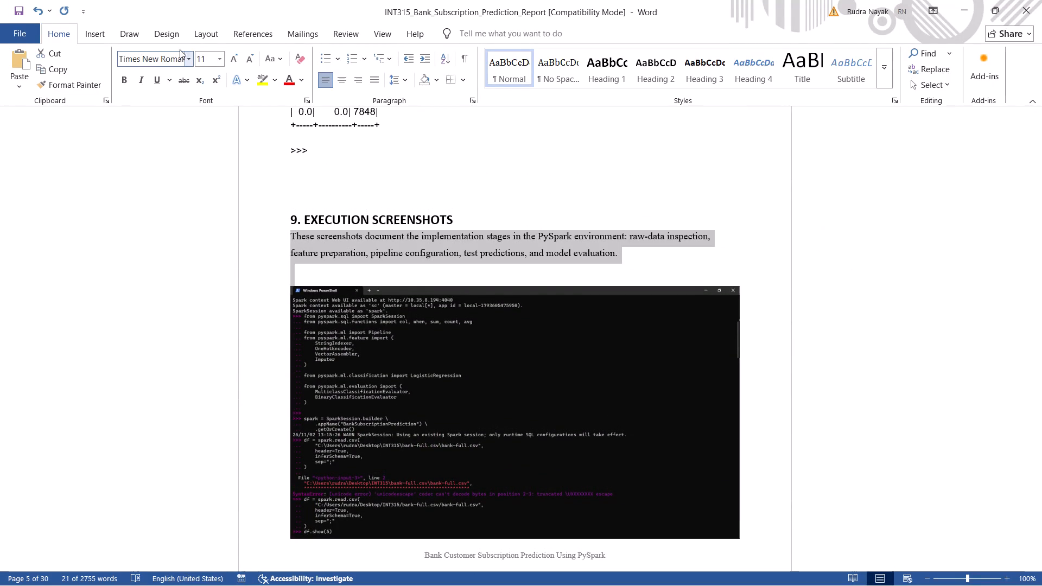
click(188, 59)
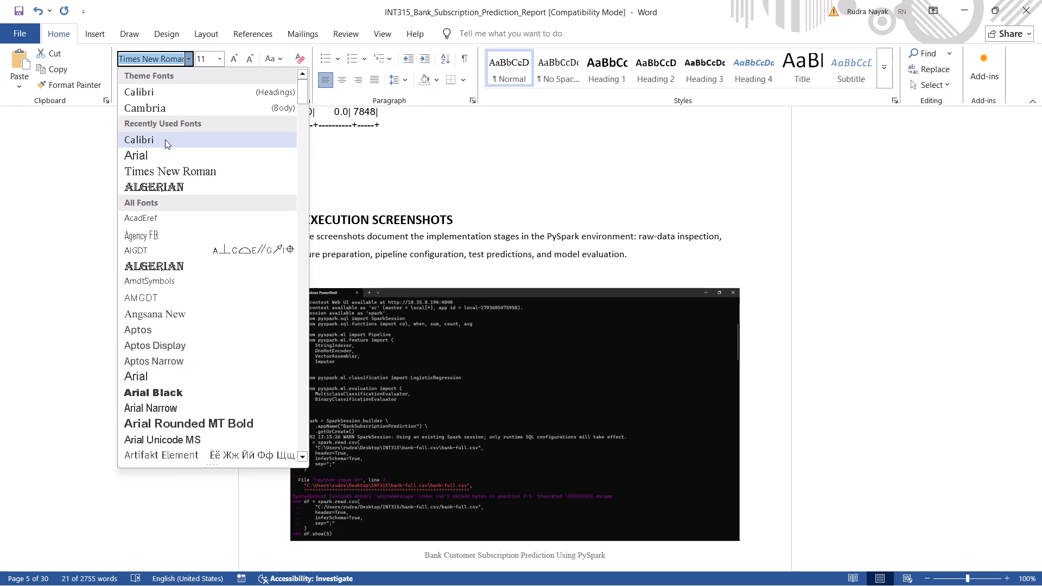
click(164, 138)
click(329, 271)
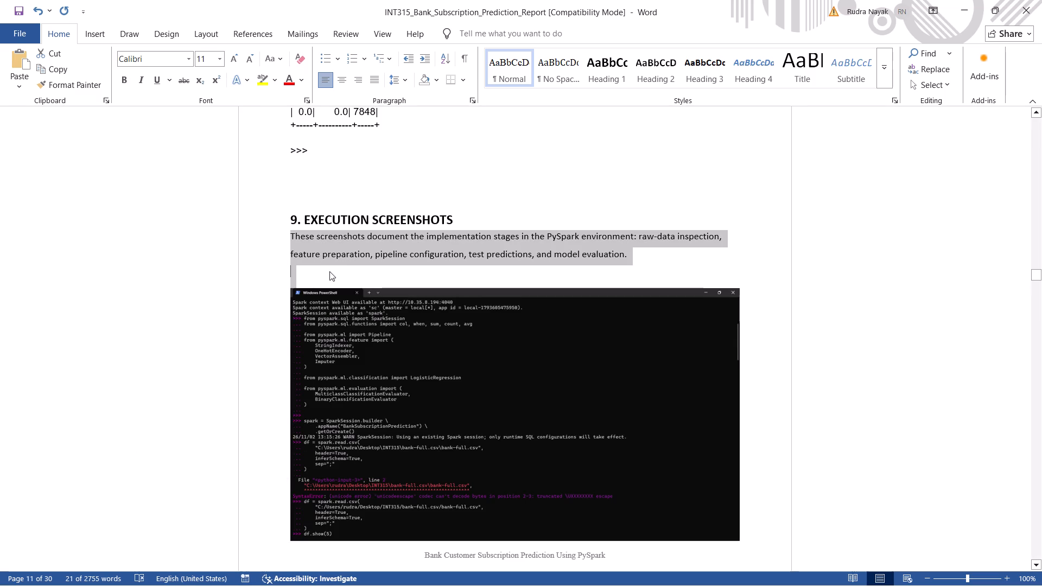
Change the font of the paragraph under 10. Output, up to the page break, to Calibri.
scroll(329, 271, down, 9)
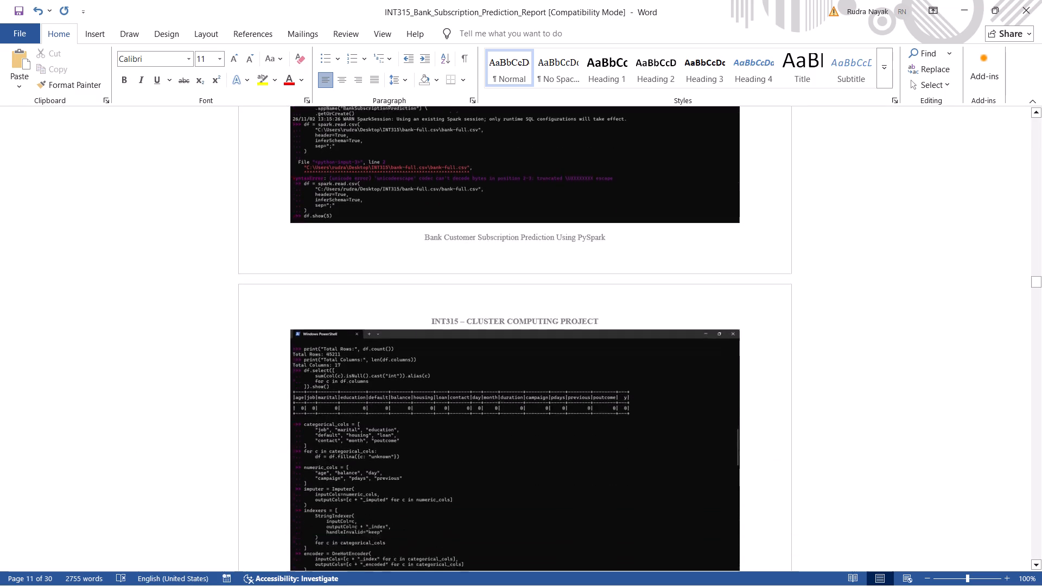
scroll(329, 271, down, 3)
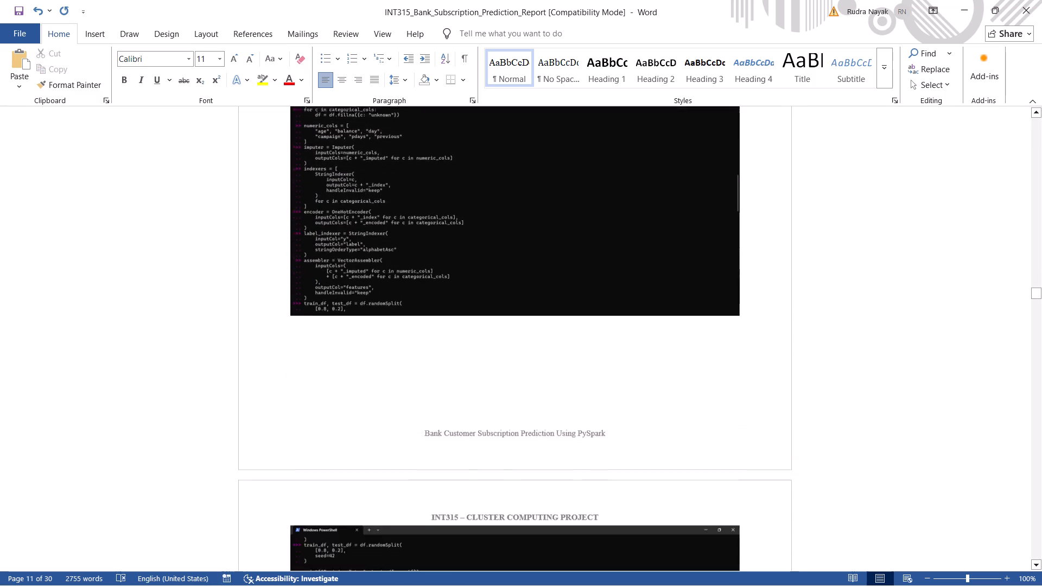
scroll(329, 271, down, 12)
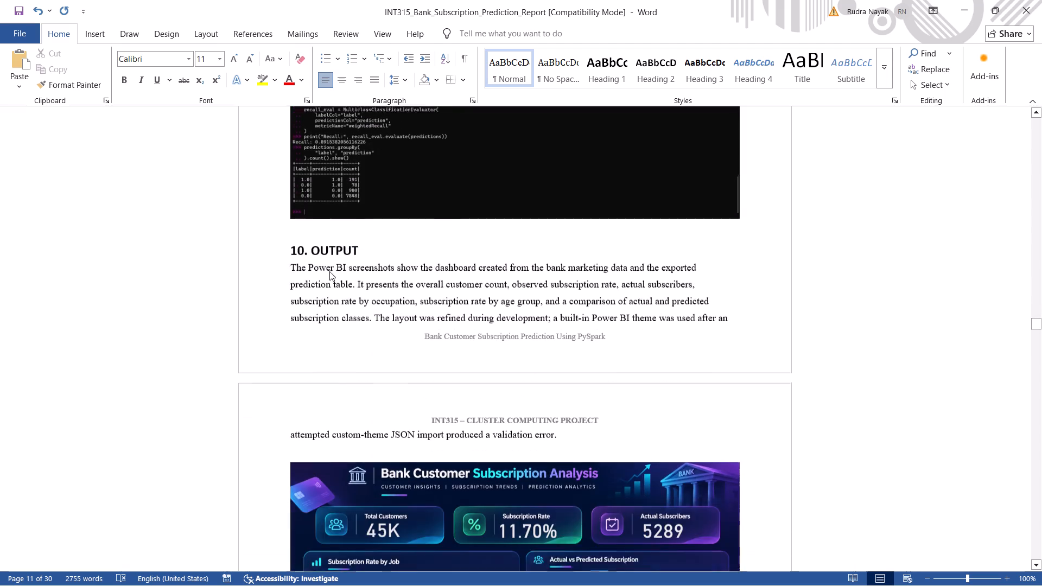
scroll(329, 271, up, 2)
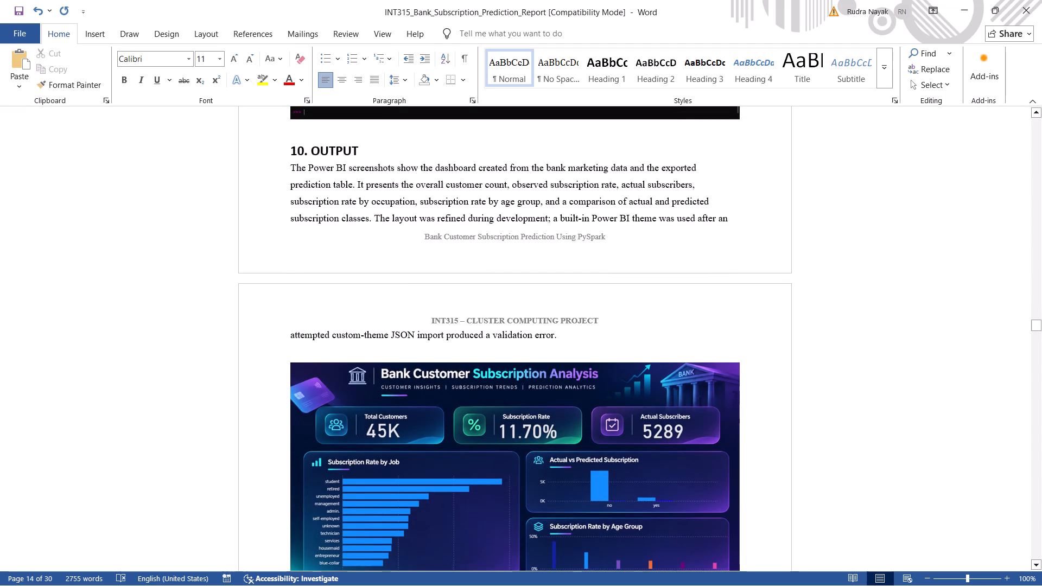
drag(290, 173, 720, 221)
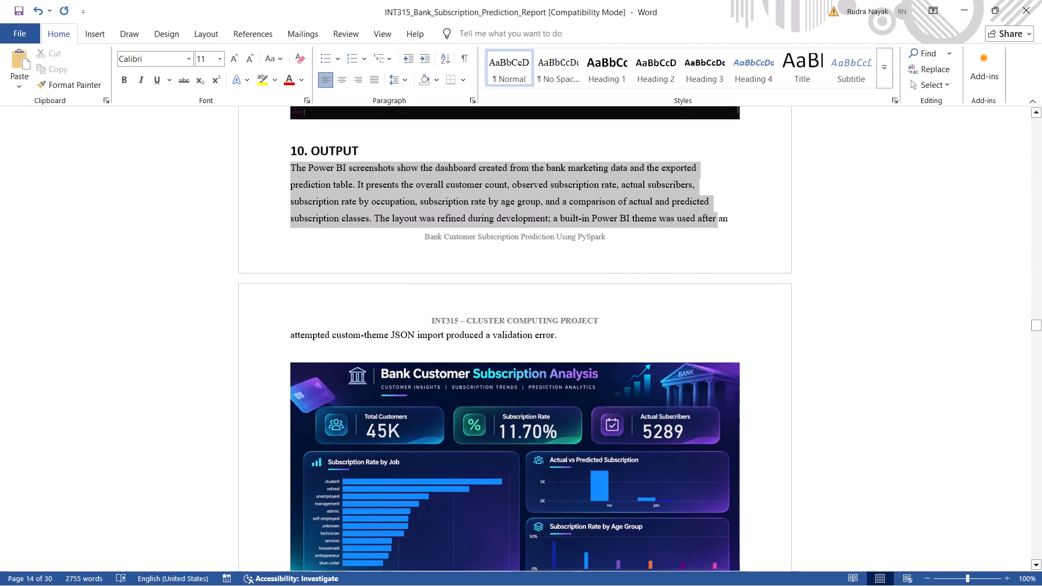
drag(720, 221, 724, 219)
click(188, 65)
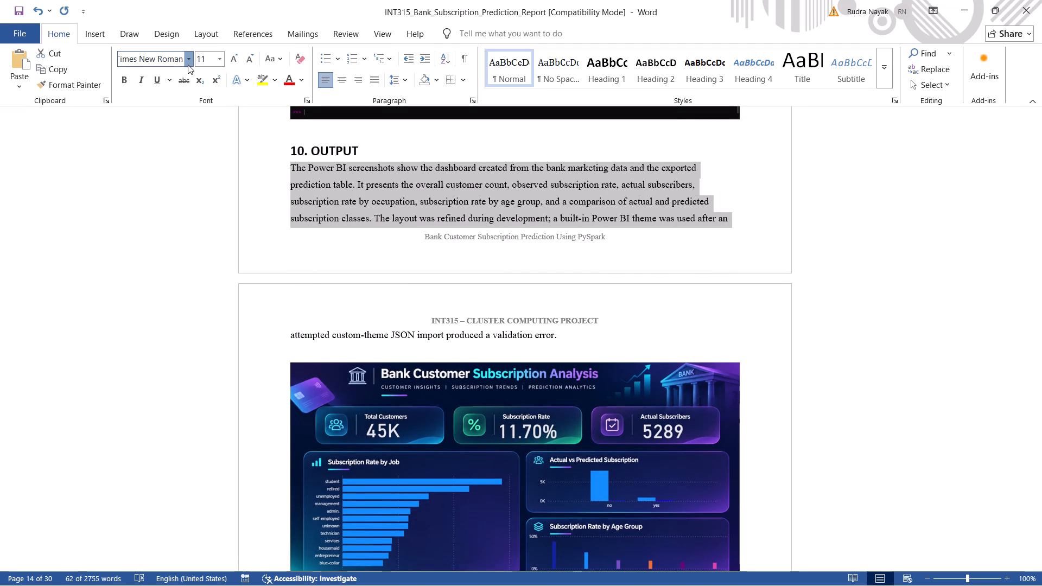
click(188, 142)
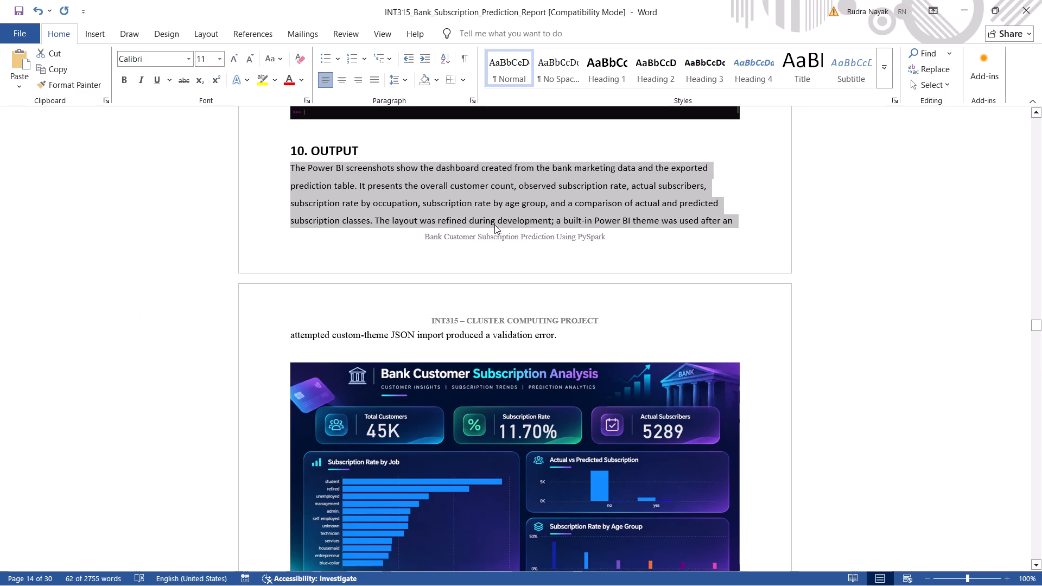
click(494, 225)
Change the font of the body text under 11.1 Dataset and split to Calibri.
scroll(494, 225, down, 4)
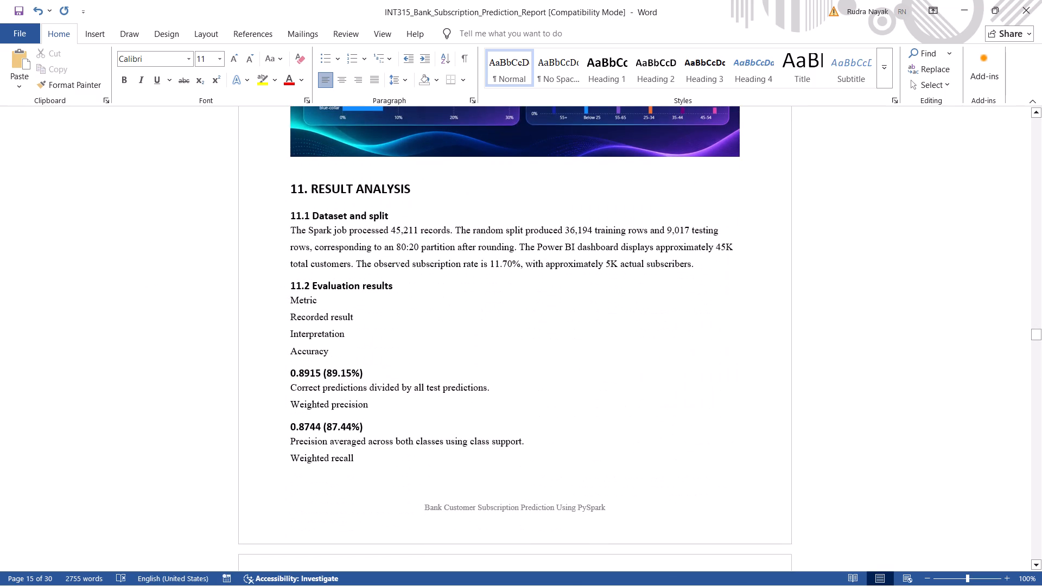
drag(291, 227, 710, 262)
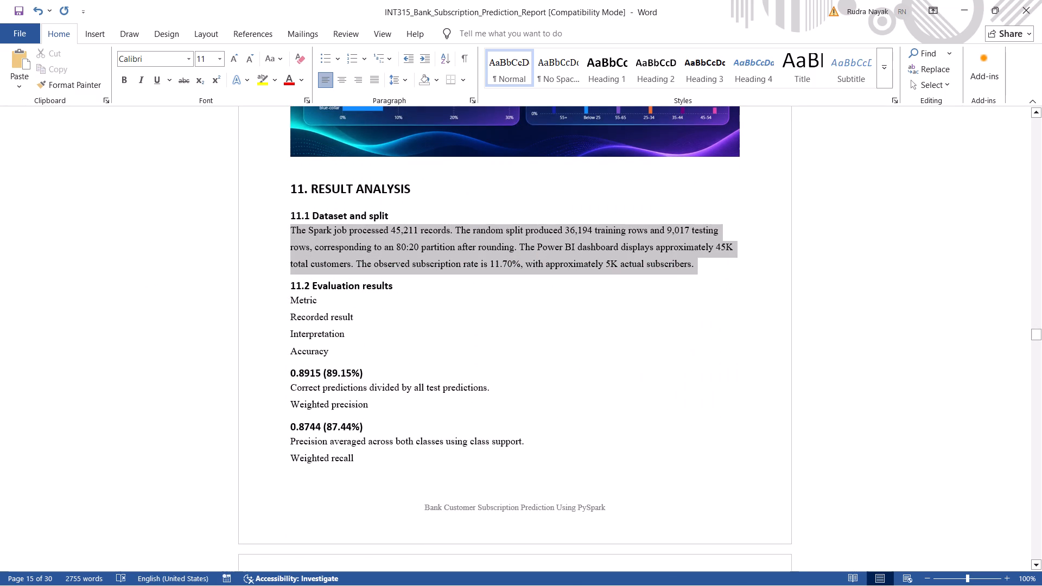
drag(710, 262, 767, 264)
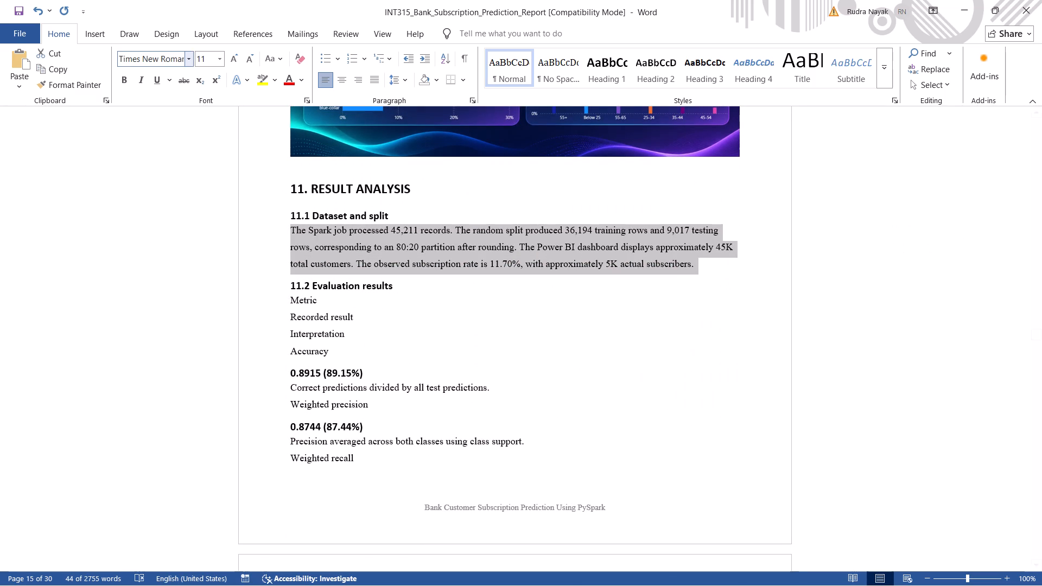
click(191, 59)
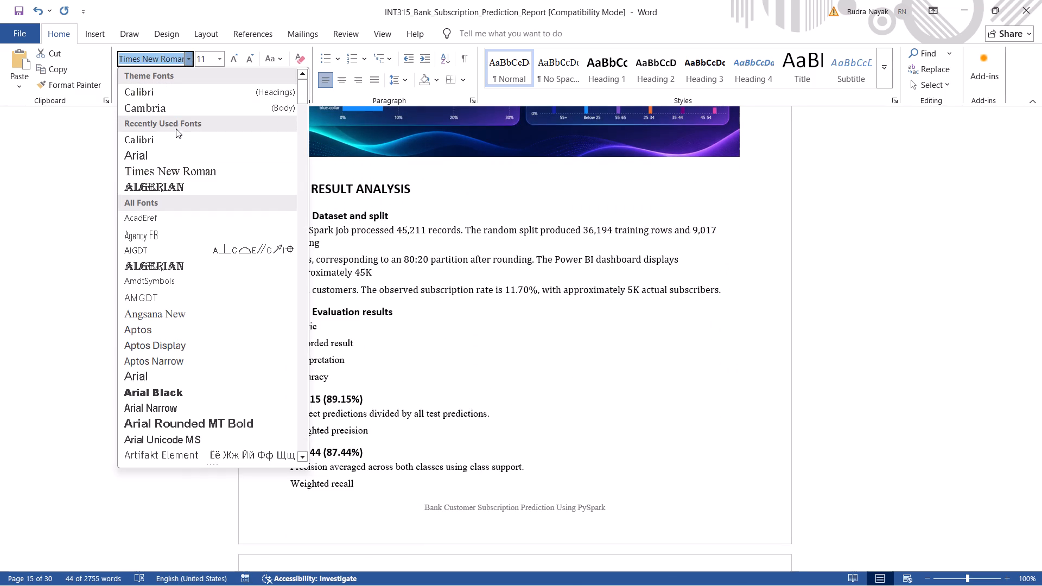
click(179, 142)
click(428, 333)
scroll(428, 333, down, 1)
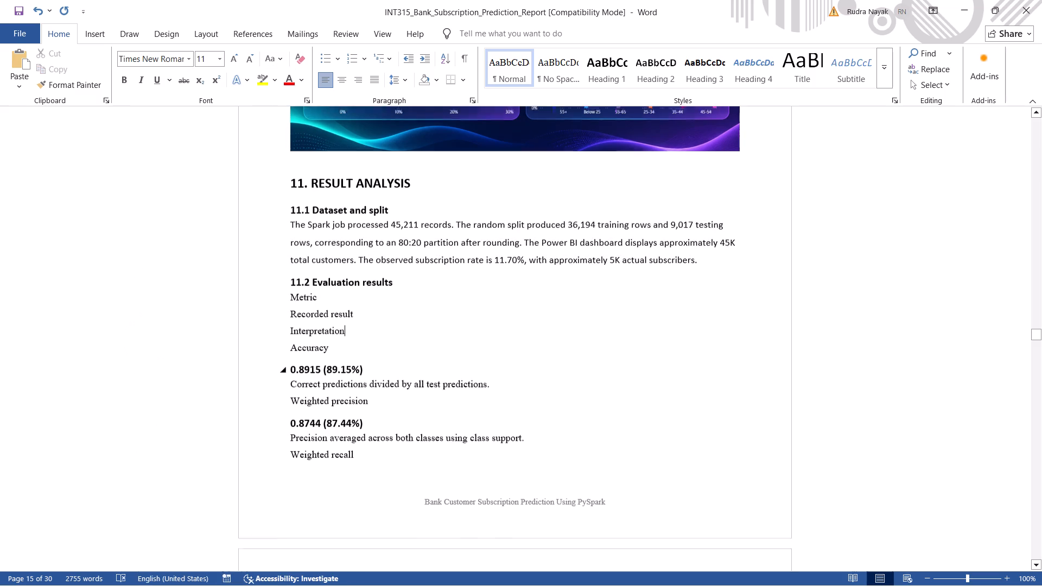
Change the font of all text from 11.2 Evaluation results down to the paragraph before 11.4 Recommended improvements to Calibri.
scroll(428, 333, down, 1)
drag(288, 240, 367, 346)
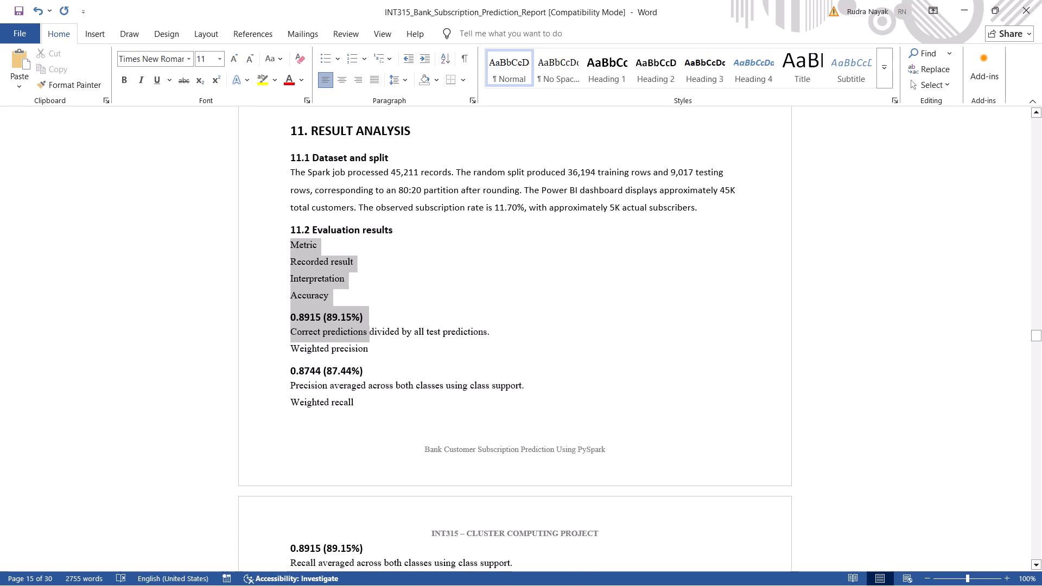
drag(367, 346, 389, 577)
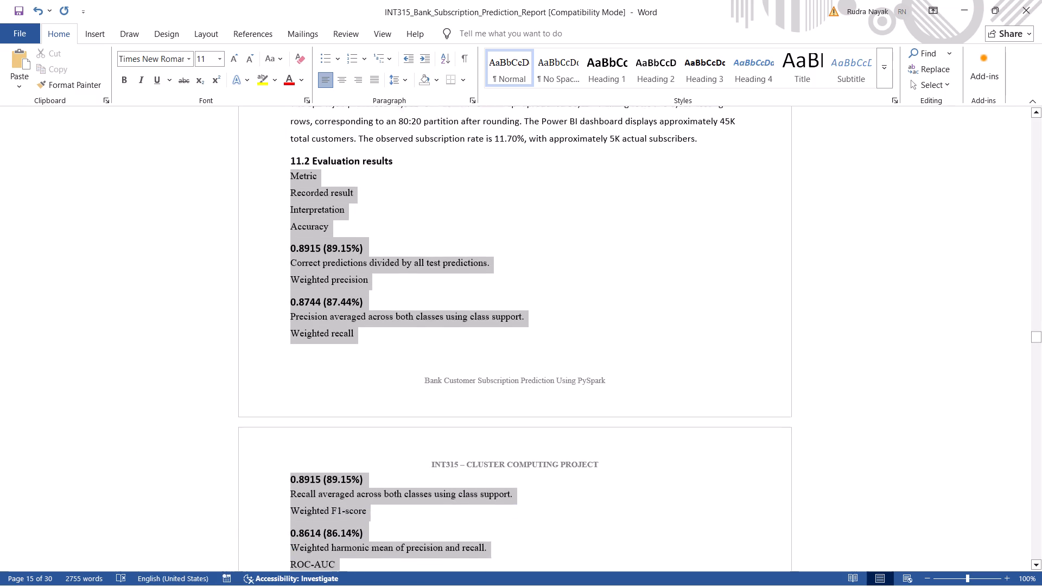
drag(389, 577, 411, 531)
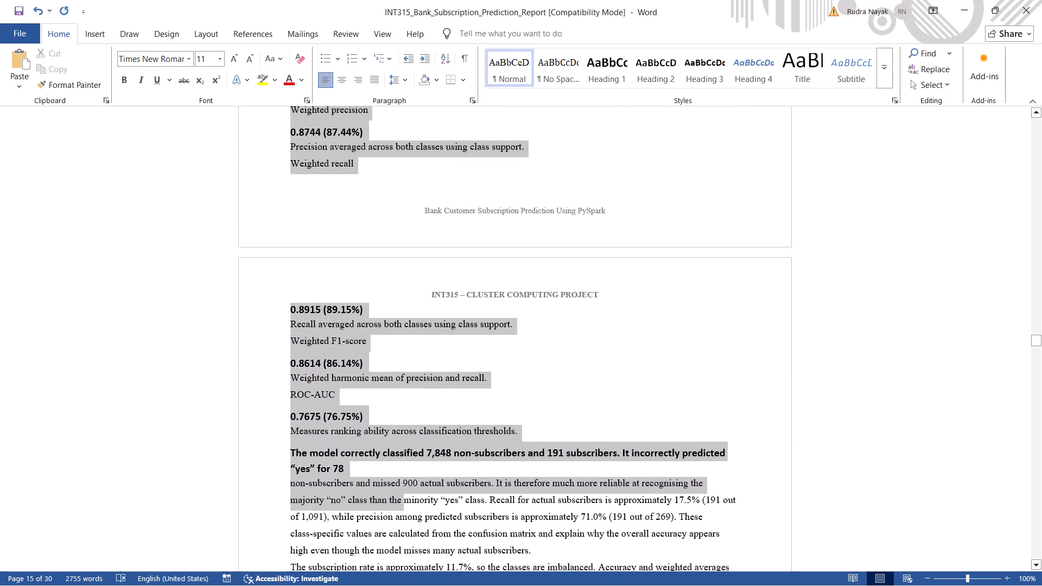
drag(411, 531, 344, 348)
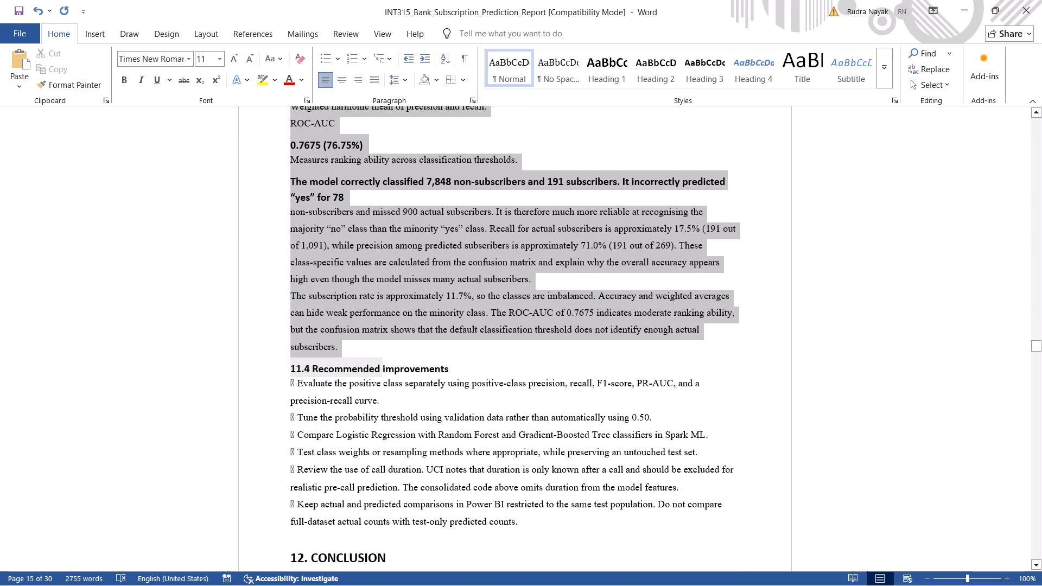
drag(344, 348, 338, 345)
click(190, 58)
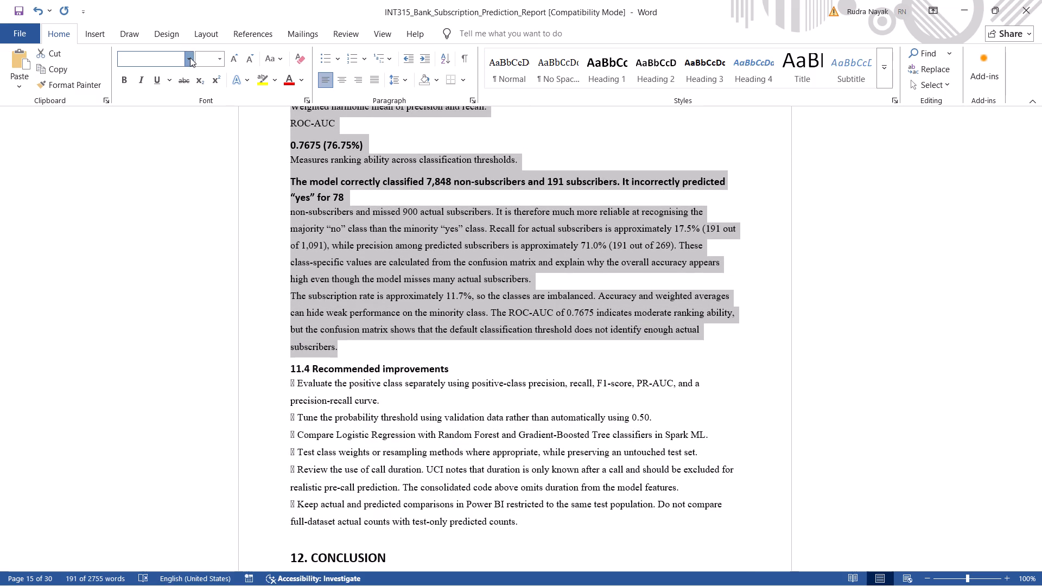
click(185, 141)
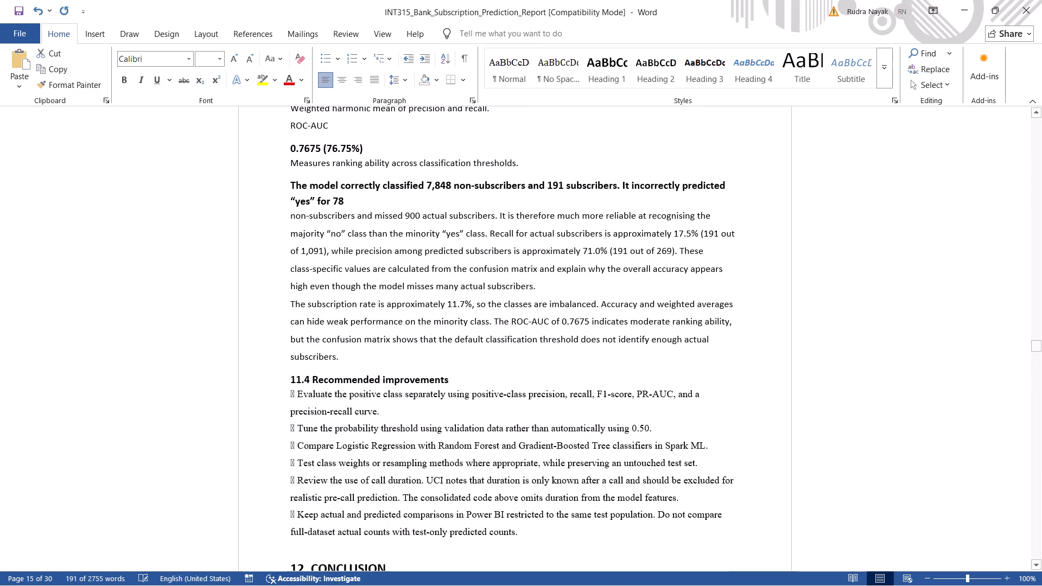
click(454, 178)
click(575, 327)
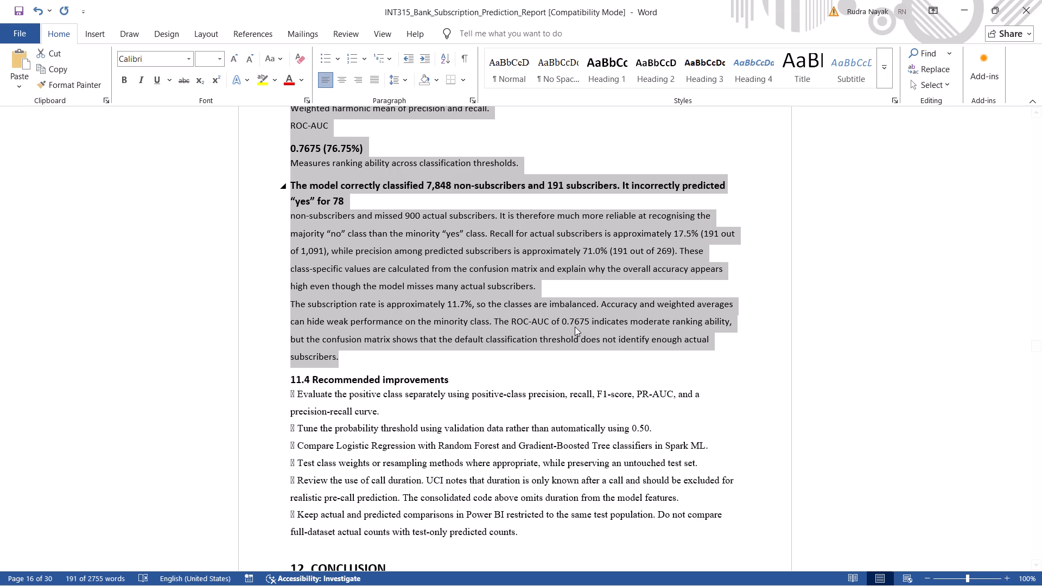
Delete the broken bullet symbols before the Evaluate, Tune and Compare items under 11.4 Recommended improvements.
click(297, 394)
key(BackSpace)
key(BackSpace)
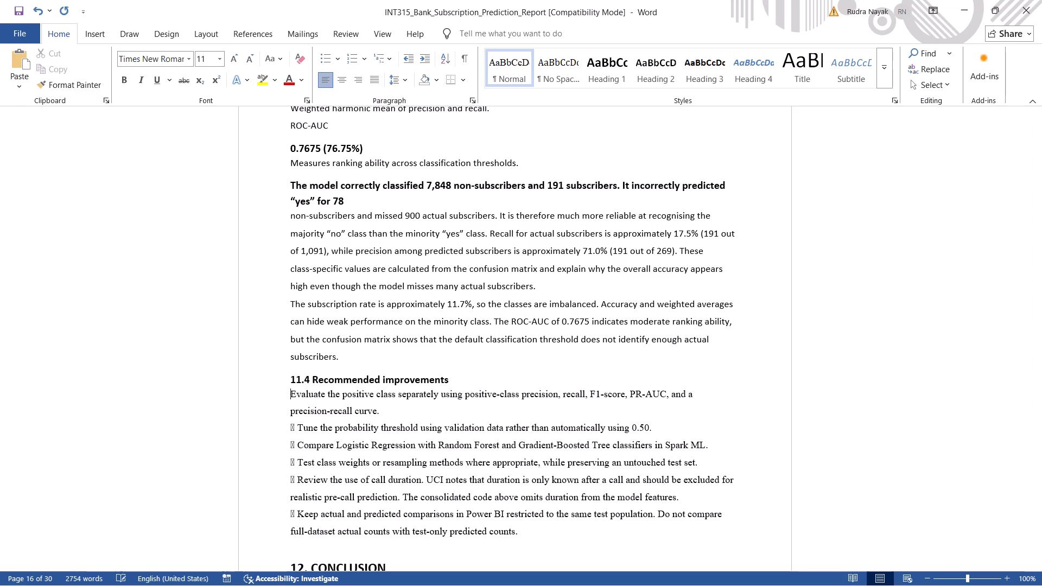
key(Down)
key(Down)
key(Down)
key(Right)
key(Right)
key(BackSpace)
key(BackSpace)
key(Up)
key(Up)
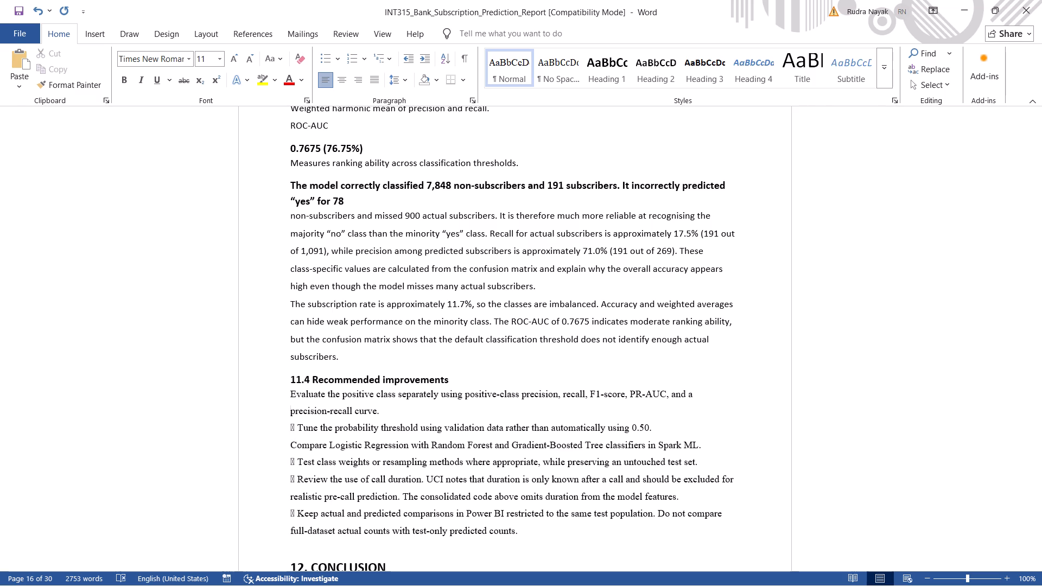
key(Down)
key(Down)
key(Down)
click(297, 423)
key(BackSpace)
key(BackSpace)
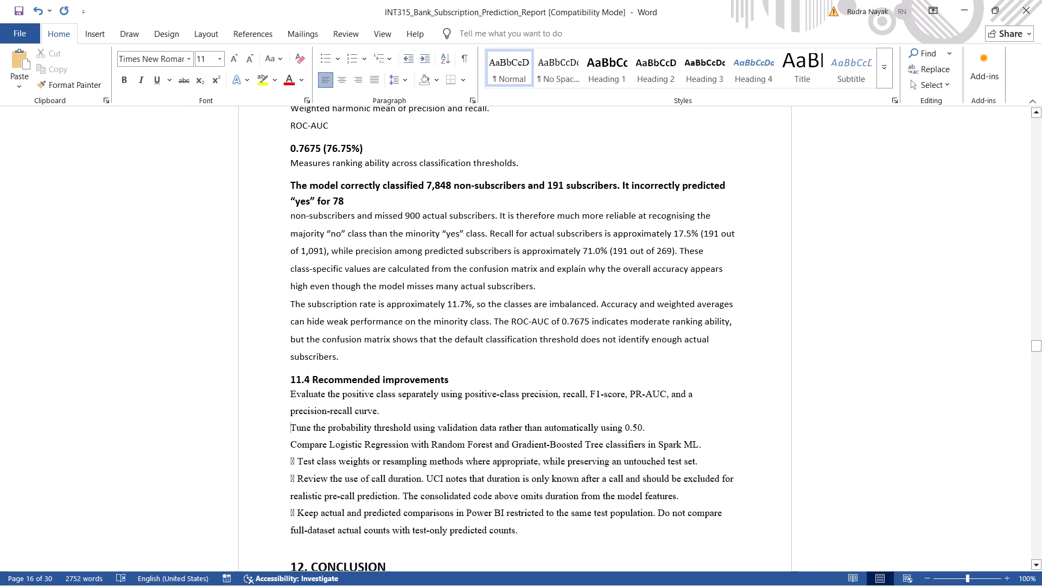
Delete the broken bullet symbols before the Test, Review and Keep items under 11.4 Recommended improvements.
click(297, 456)
key(BackSpace)
key(BackSpace)
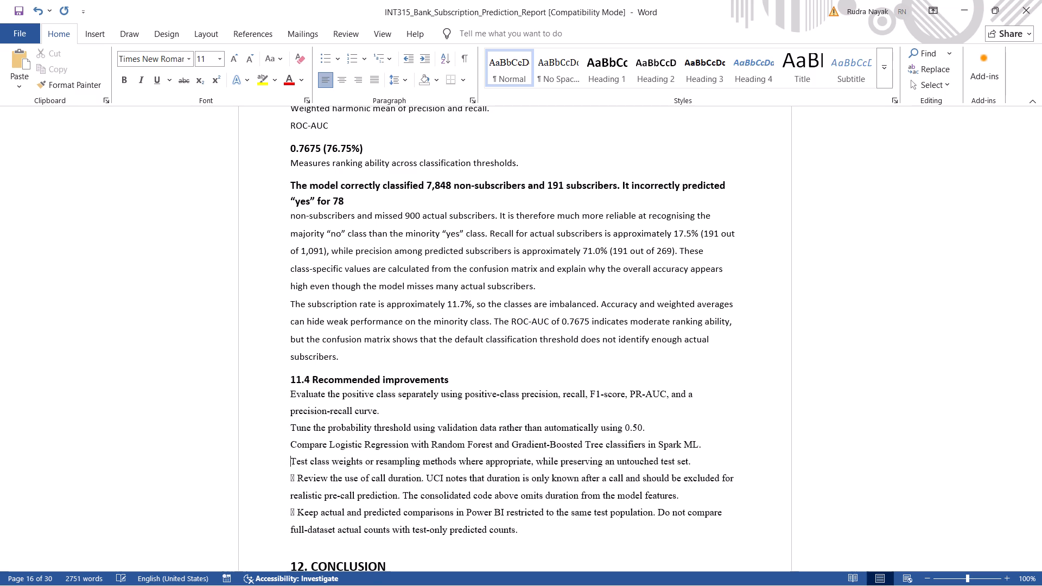
click(297, 472)
key(BackSpace)
key(BackSpace)
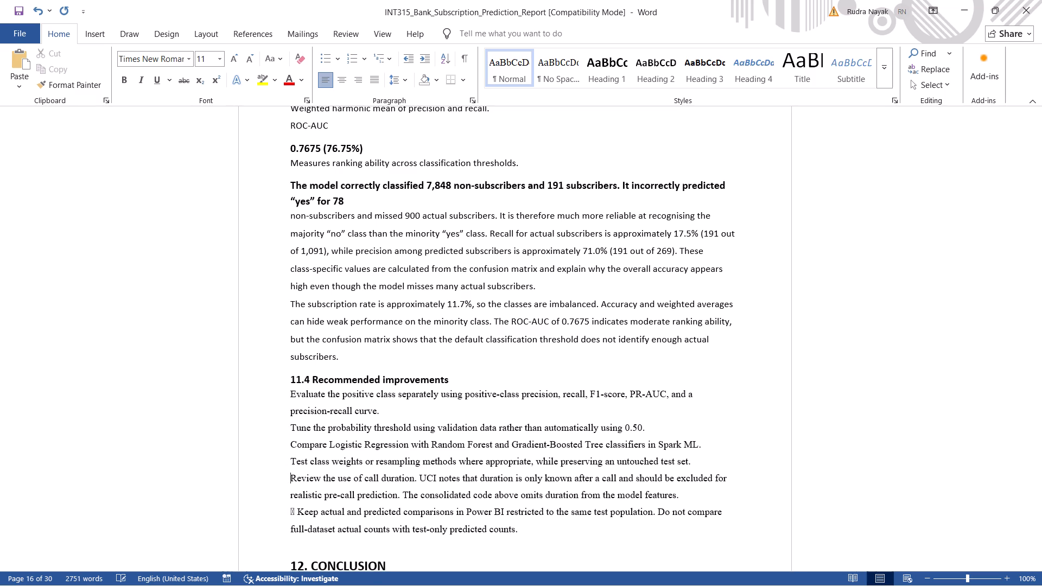
click(296, 514)
key(BackSpace)
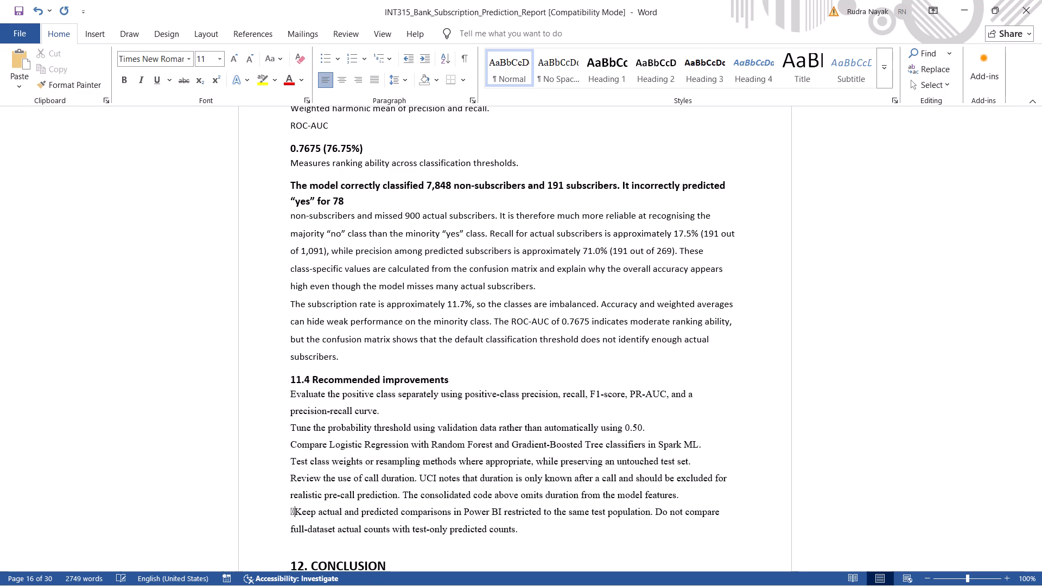
key(BackSpace)
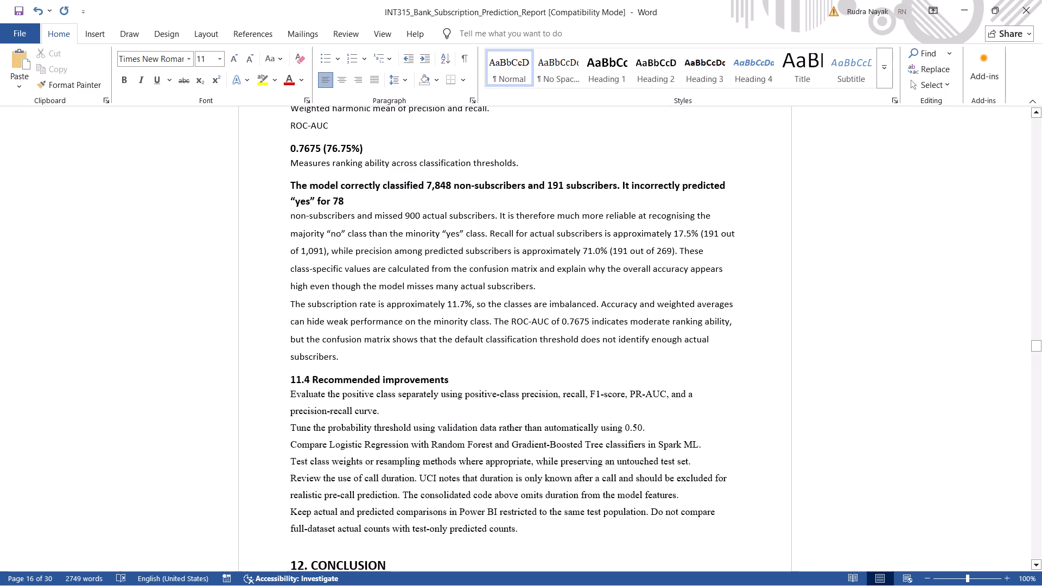
Format all lines under 11.4 Recommended improvements as a bulleted list, leaving out the 12. CONCLUSION heading.
drag(290, 392, 557, 539)
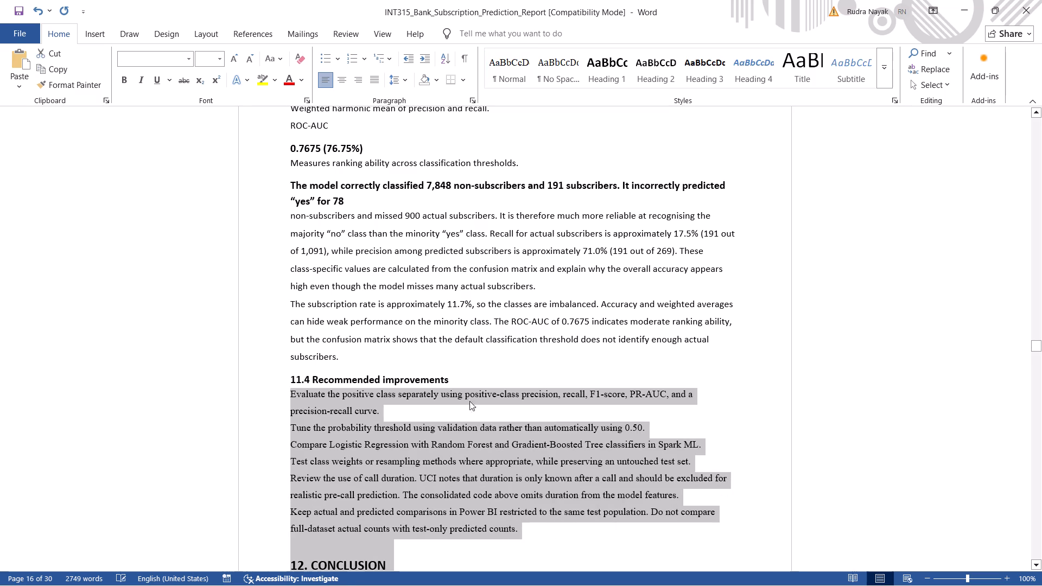
click(499, 514)
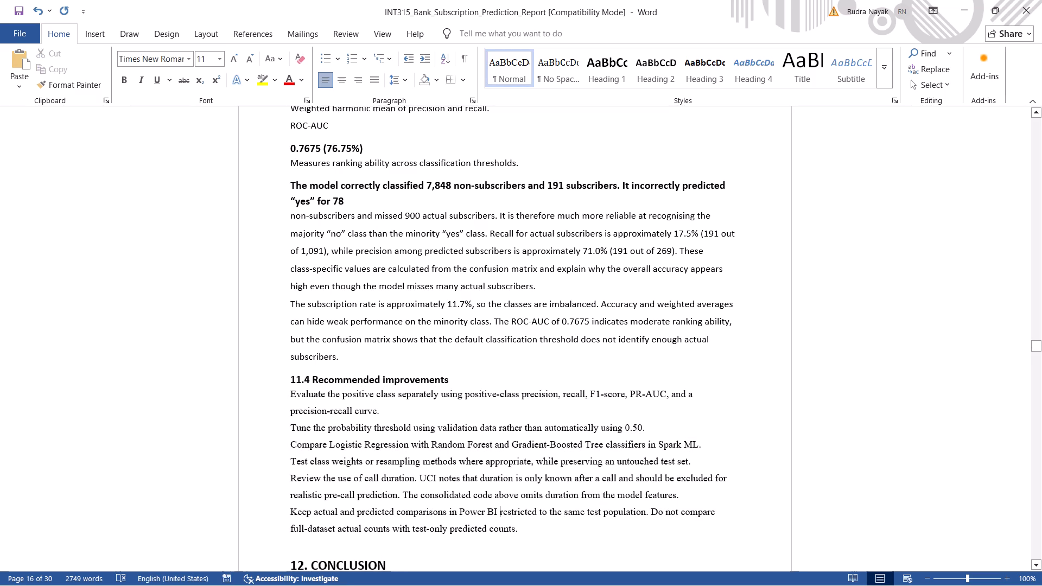
drag(292, 396, 520, 528)
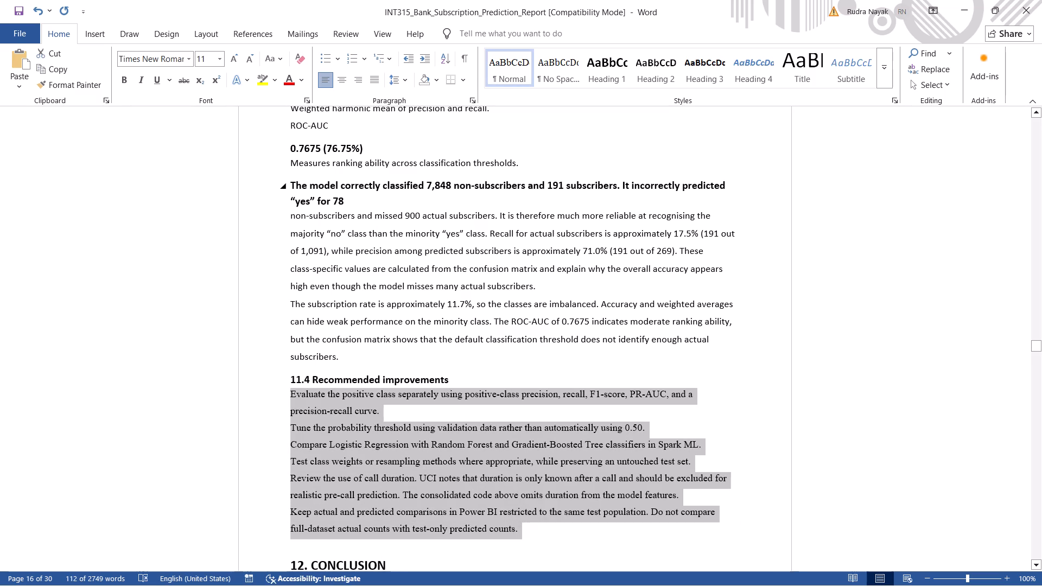
click(320, 62)
click(488, 423)
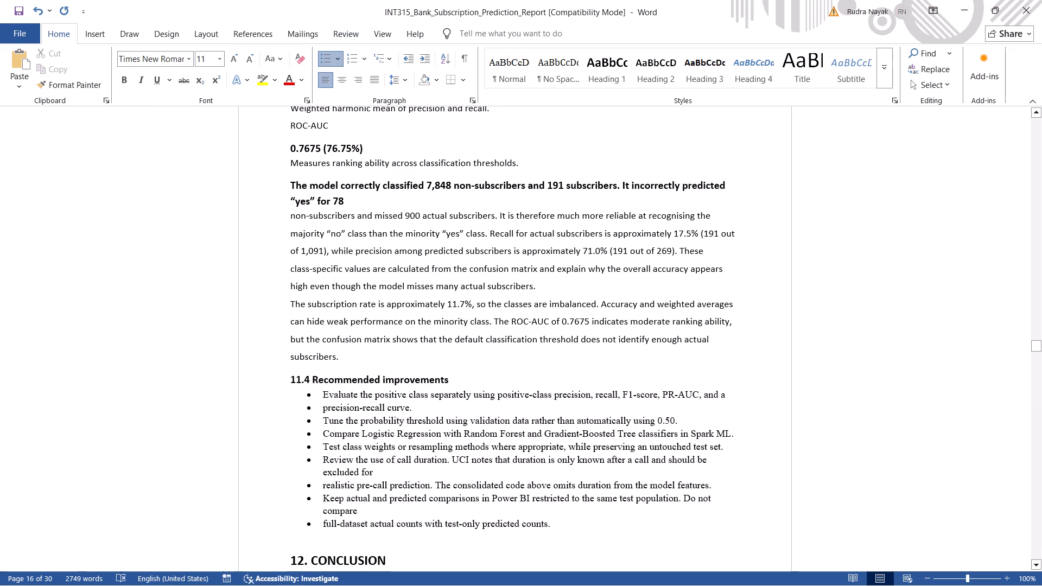
Remove the bullet from the continuation line "precision-recall curve." under 11.4 so it aligns with the first item.
click(321, 406)
key(BackSpace)
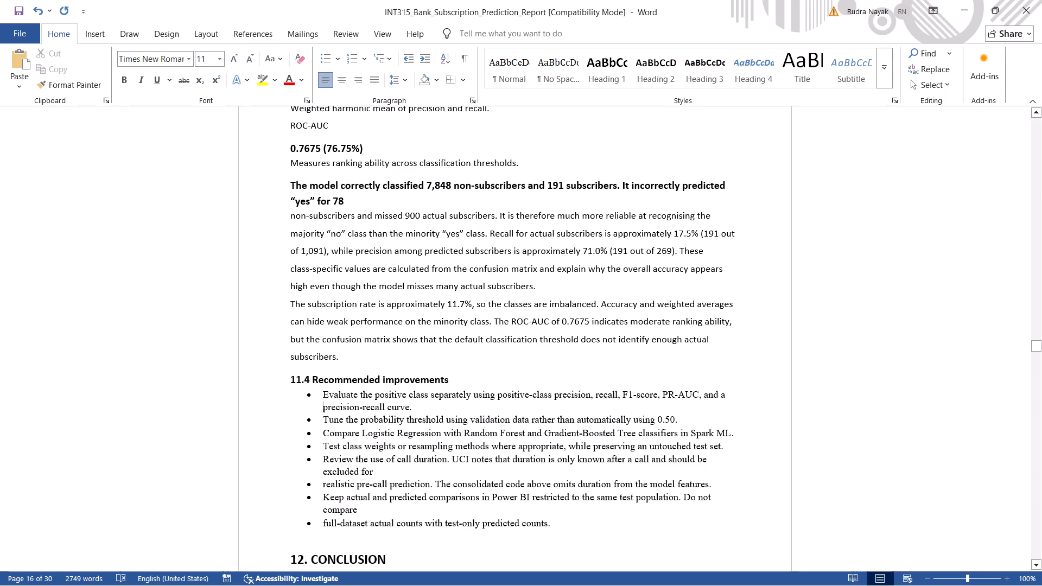
Change the font of both paragraphs under 12. CONCLUSION, across the page break, to Calibri.
scroll(335, 505, down, 5)
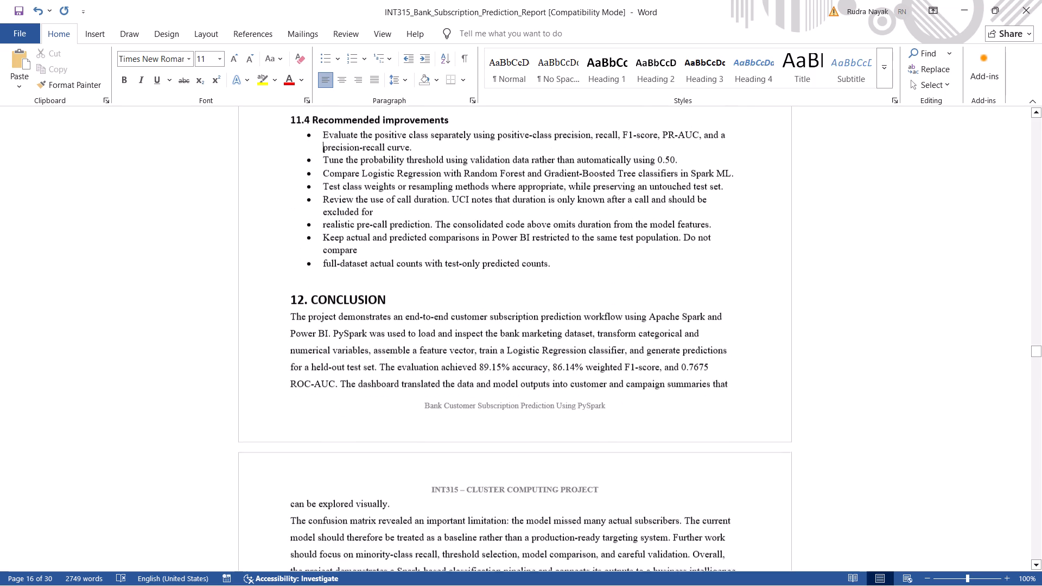
scroll(335, 505, down, 2)
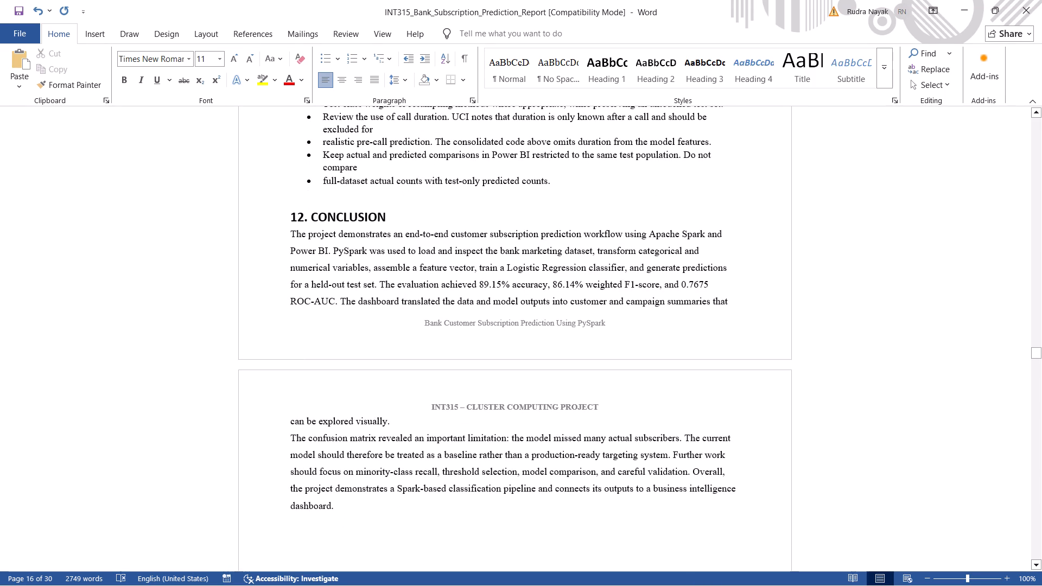
drag(289, 232, 365, 501)
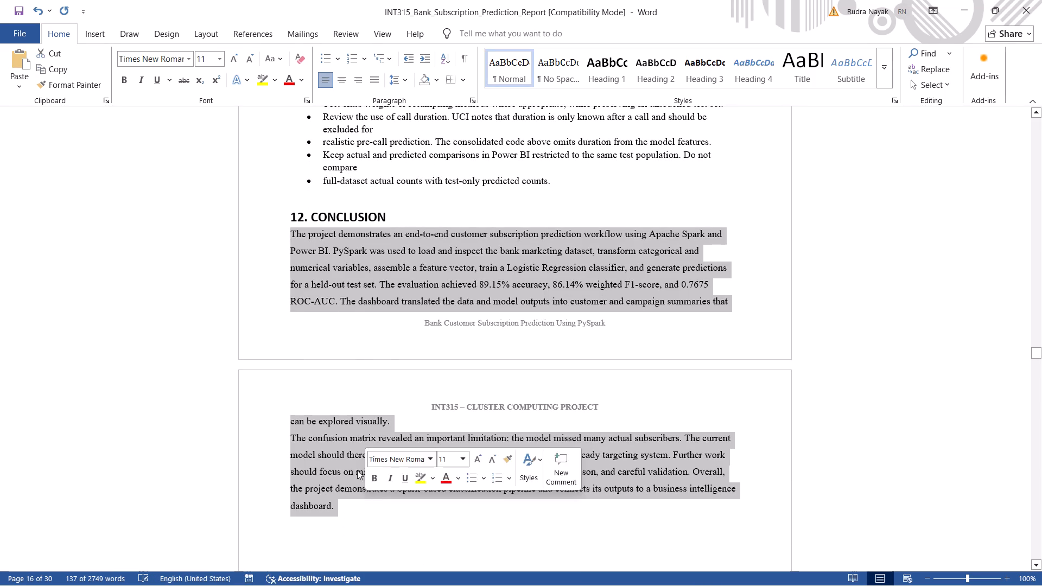
click(190, 65)
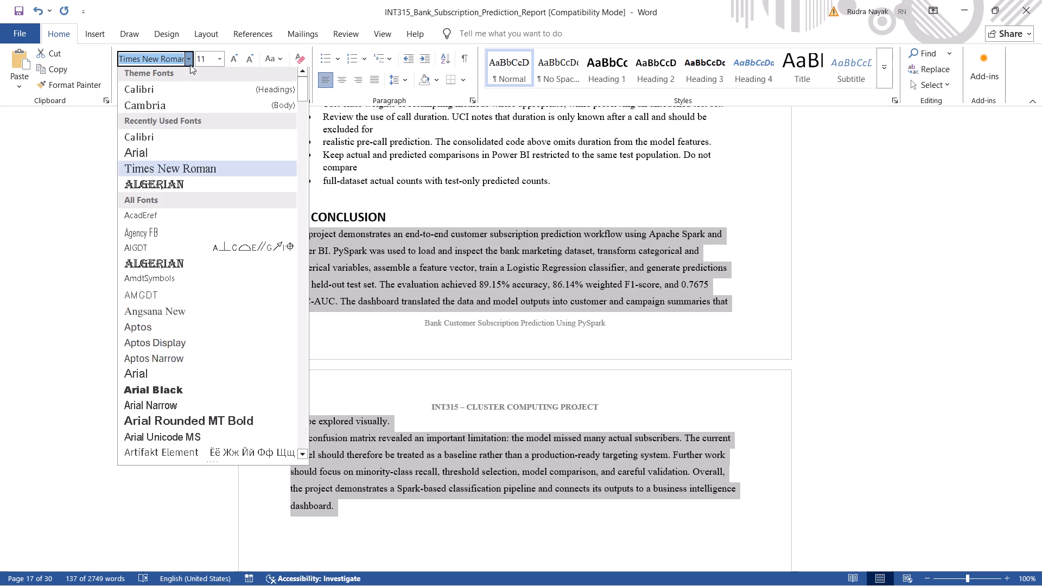
click(174, 133)
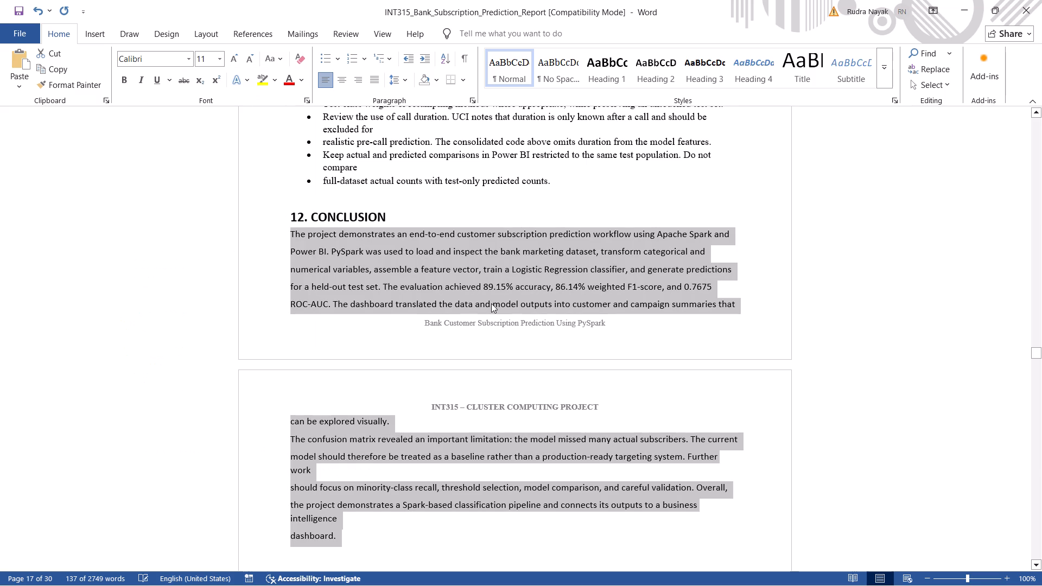
click(491, 303)
Return to the cover page and review the fonts and layout from there through the abstract to section 4.
scroll(491, 303, up, 15)
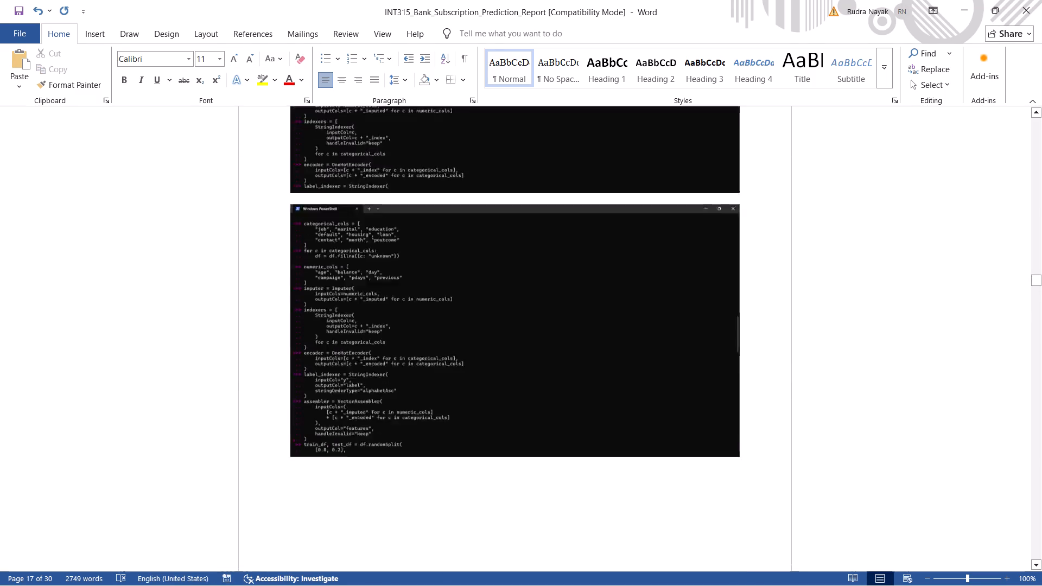
scroll(491, 303, up, 20)
scroll(491, 303, up, 12)
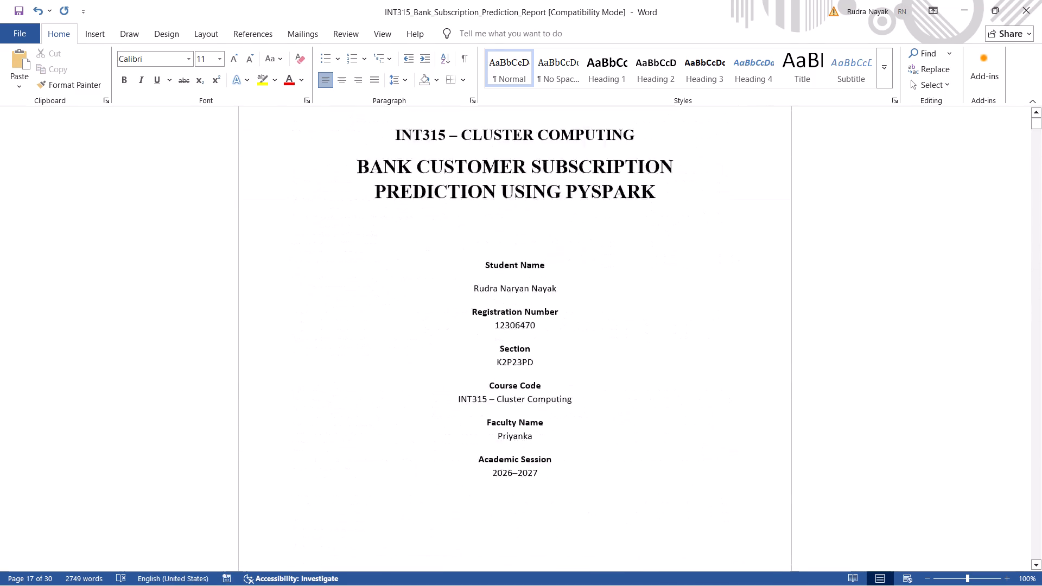
scroll(491, 303, down, 8)
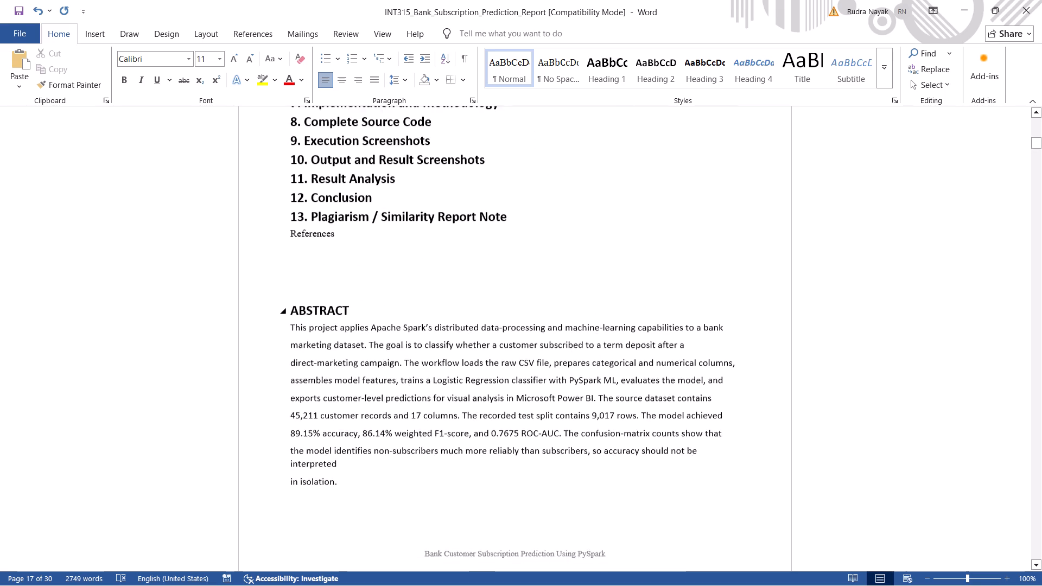
scroll(491, 303, down, 6)
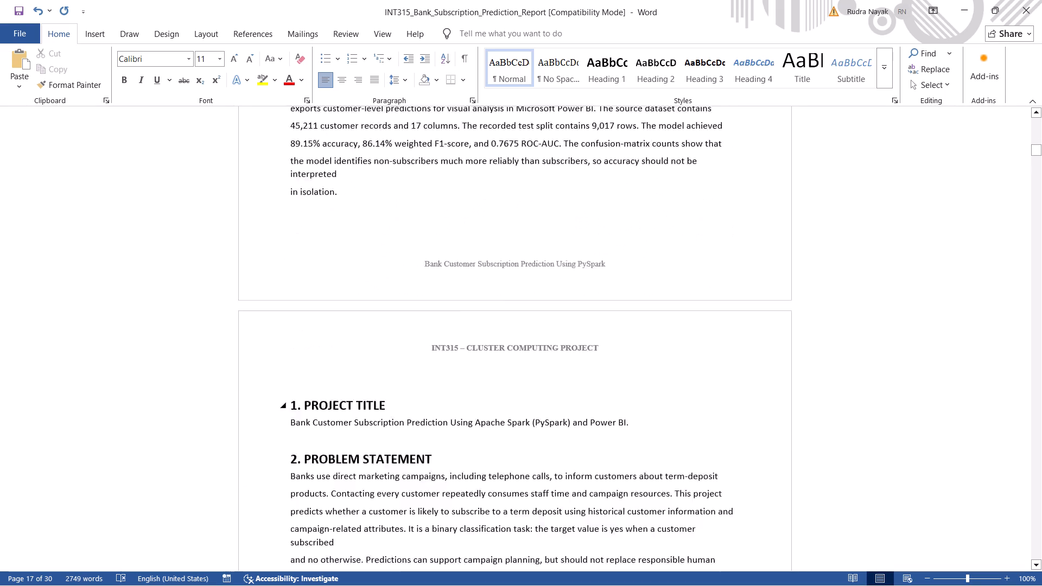
scroll(491, 303, down, 1)
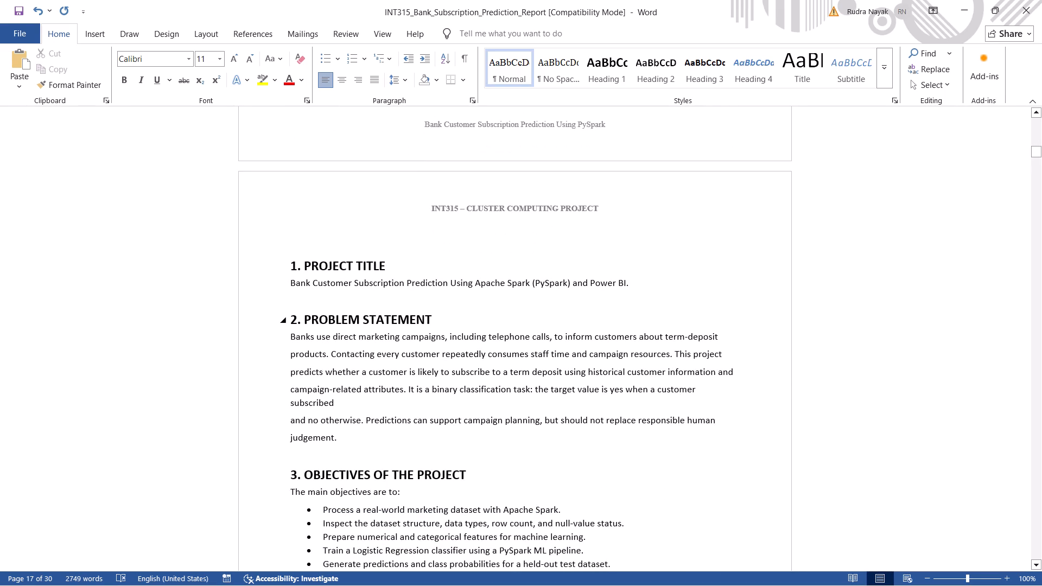
scroll(491, 303, down, 2)
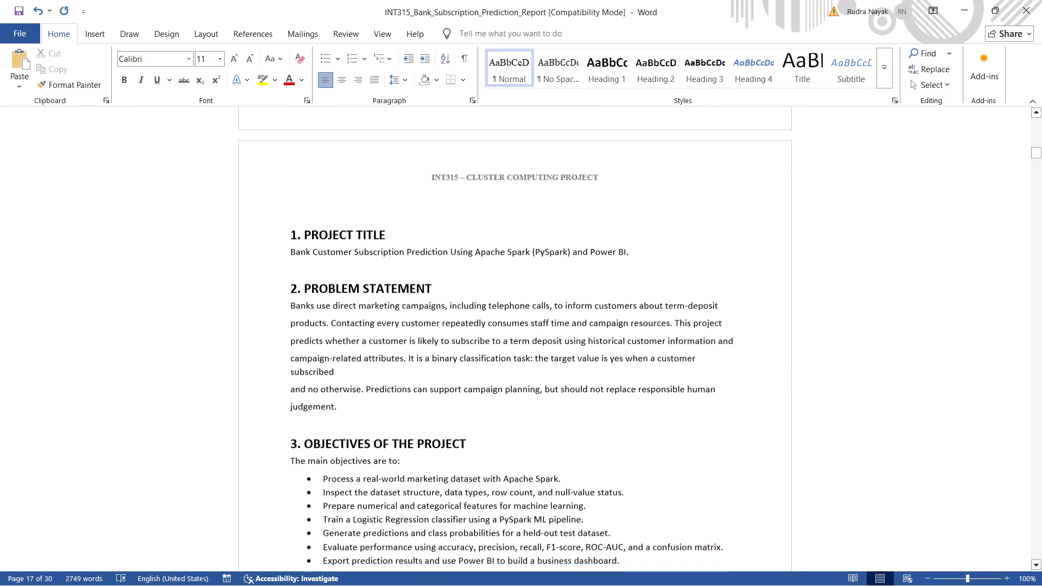
scroll(491, 303, down, 1)
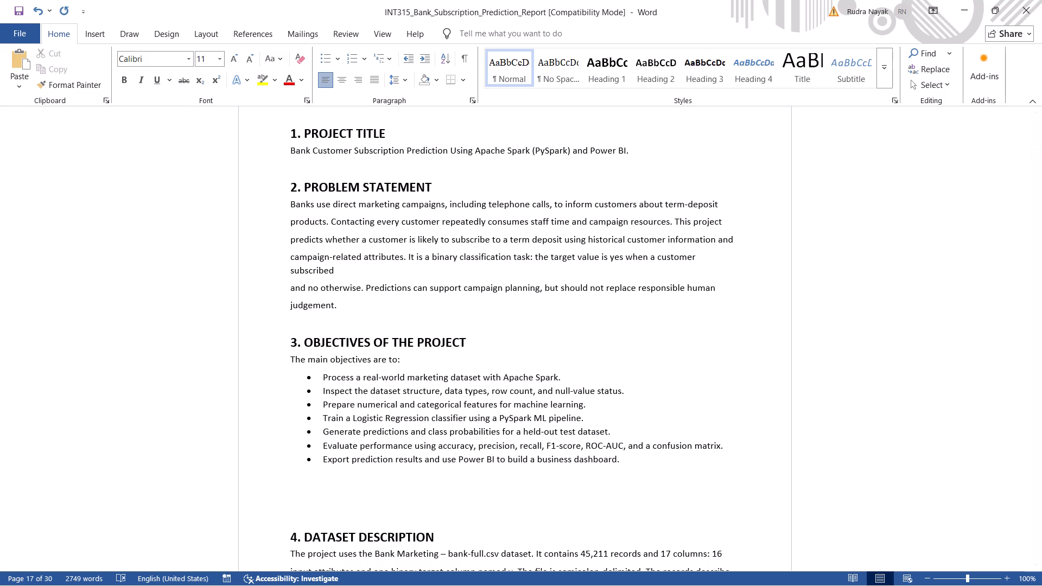
Examine the report's formatting from the problem statement through the source code and output listings.
click(491, 303)
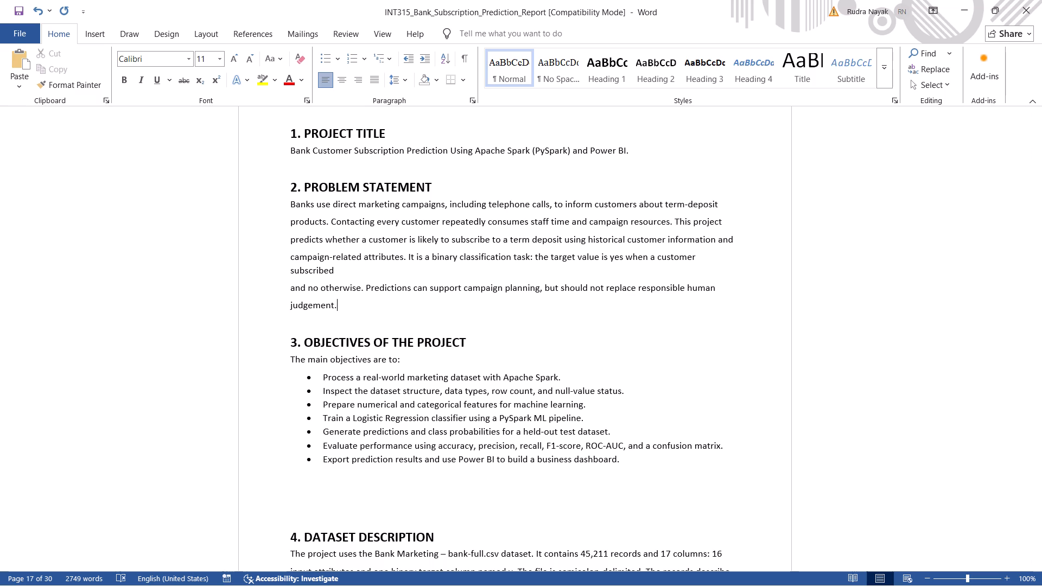
click(491, 303)
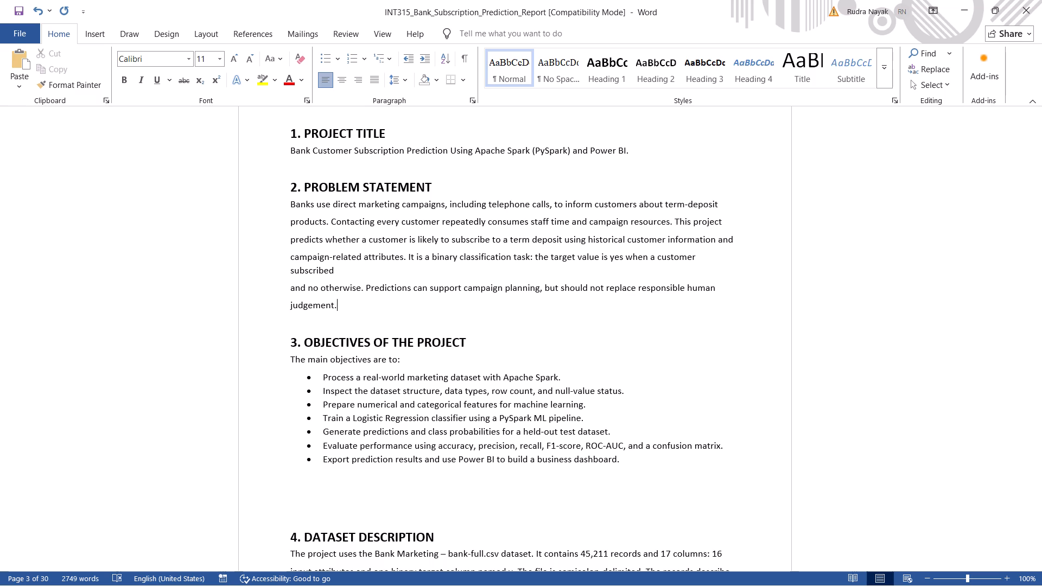
scroll(491, 303, down, 5)
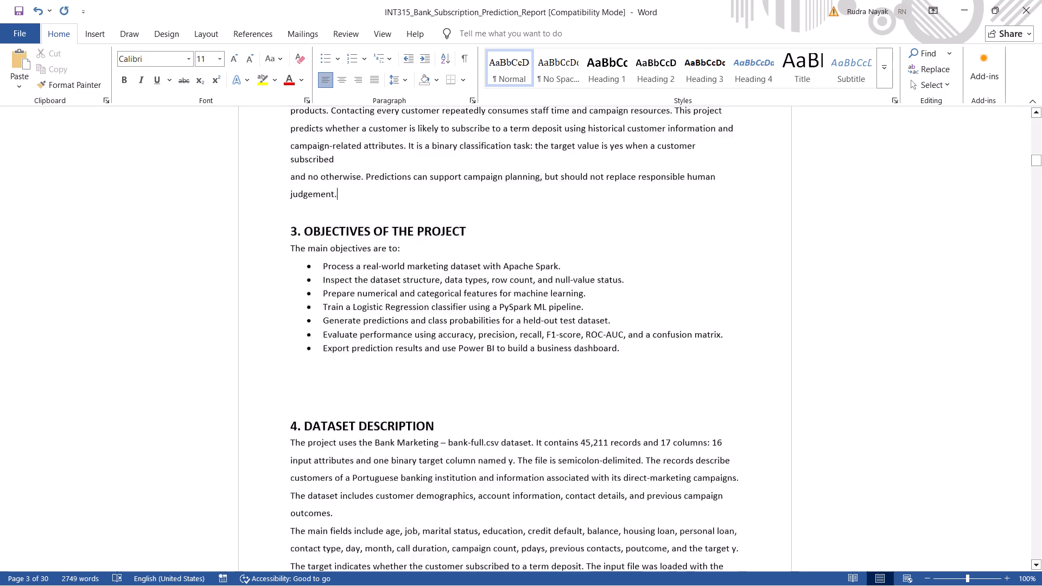
scroll(491, 303, down, 13)
scroll(491, 303, down, 18)
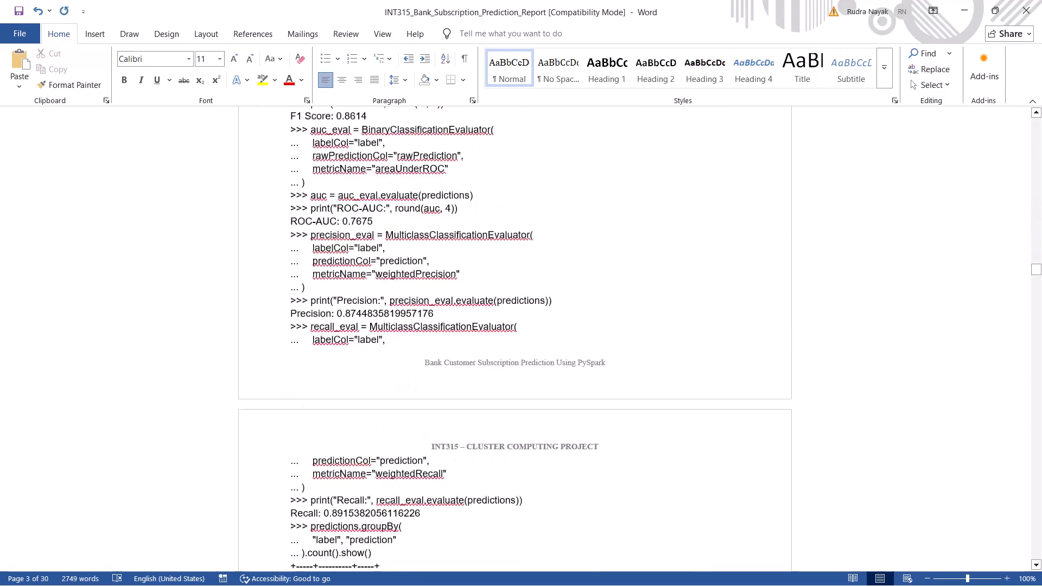
scroll(491, 303, down, 11)
scroll(491, 303, up, 20)
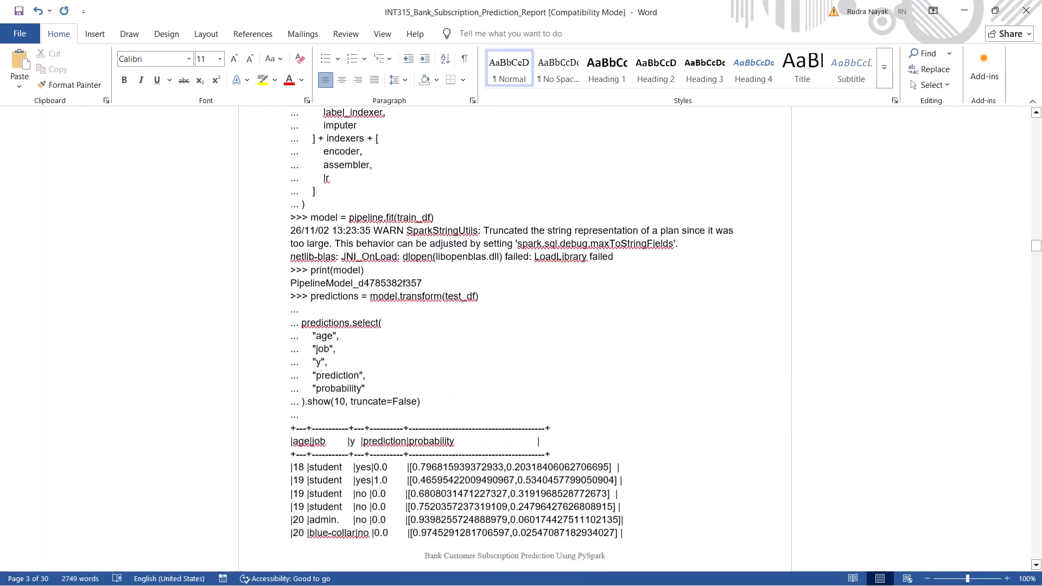
scroll(491, 303, up, 6)
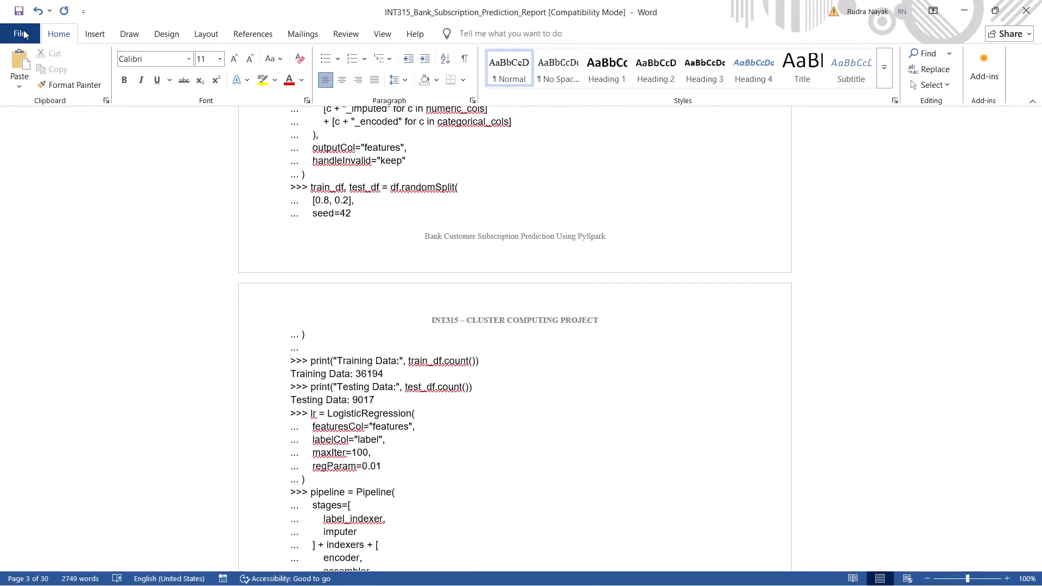
Save a PDF copy of the report as INT315_Bank_Subscription_Prediction_Report in the INT315 folder on the Desktop.
click(26, 30)
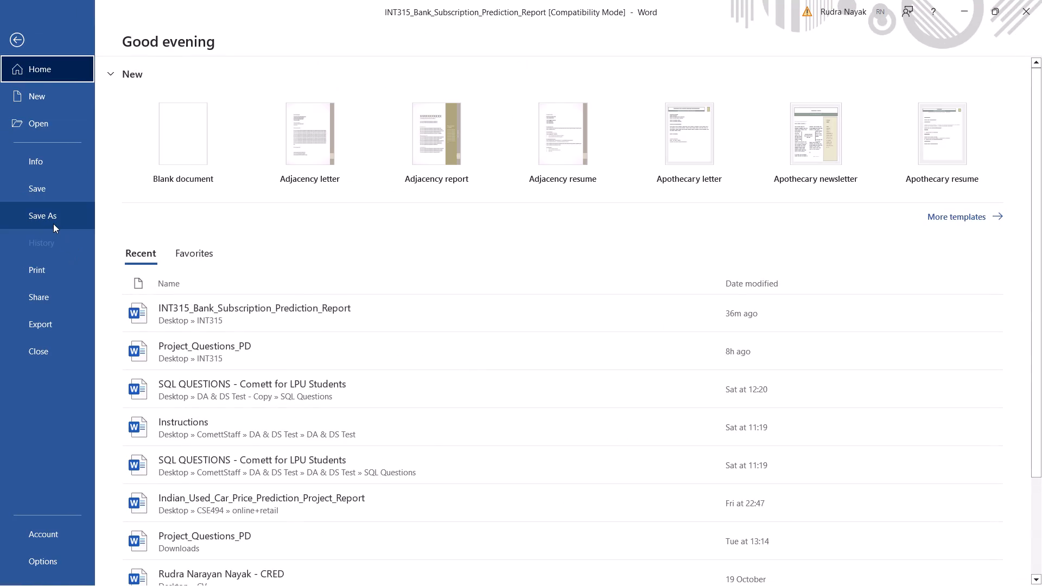
click(53, 224)
double_click(415, 160)
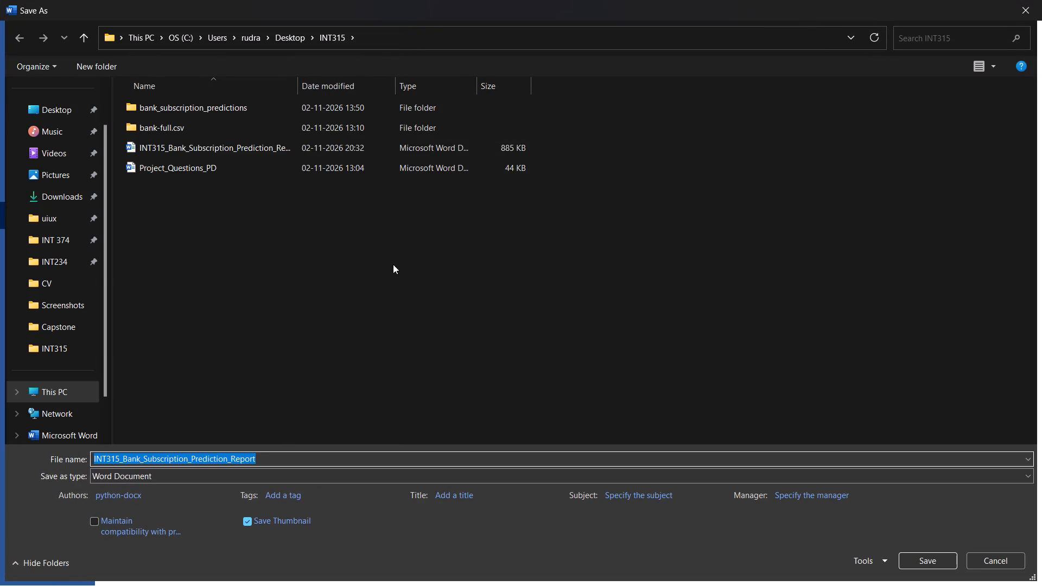
Save the report in PDF format as INT315_Bank_Subscription_Prediction_Report in the INT315 folder, opening it after publishing.
click(336, 474)
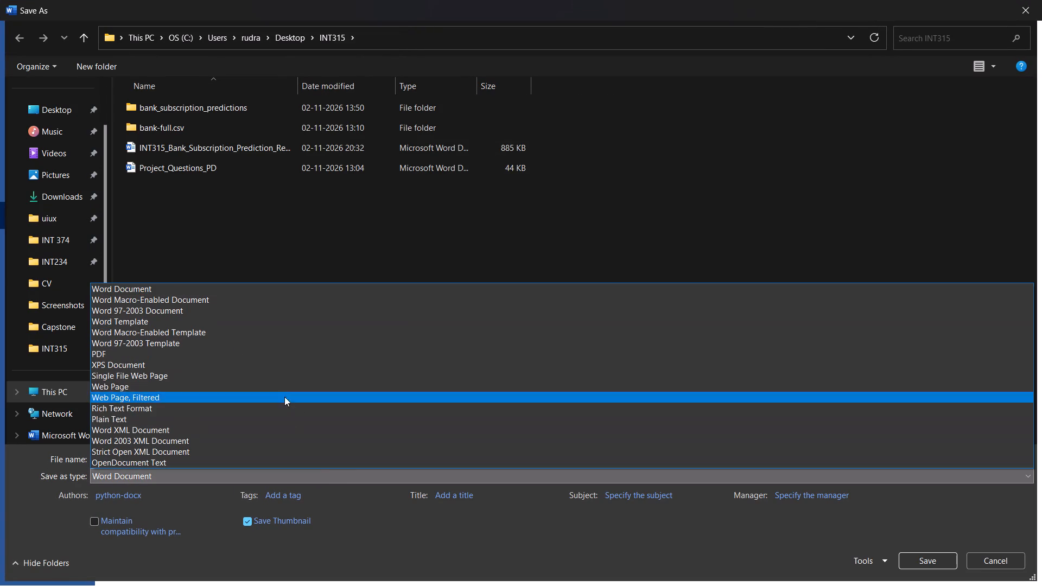
click(258, 354)
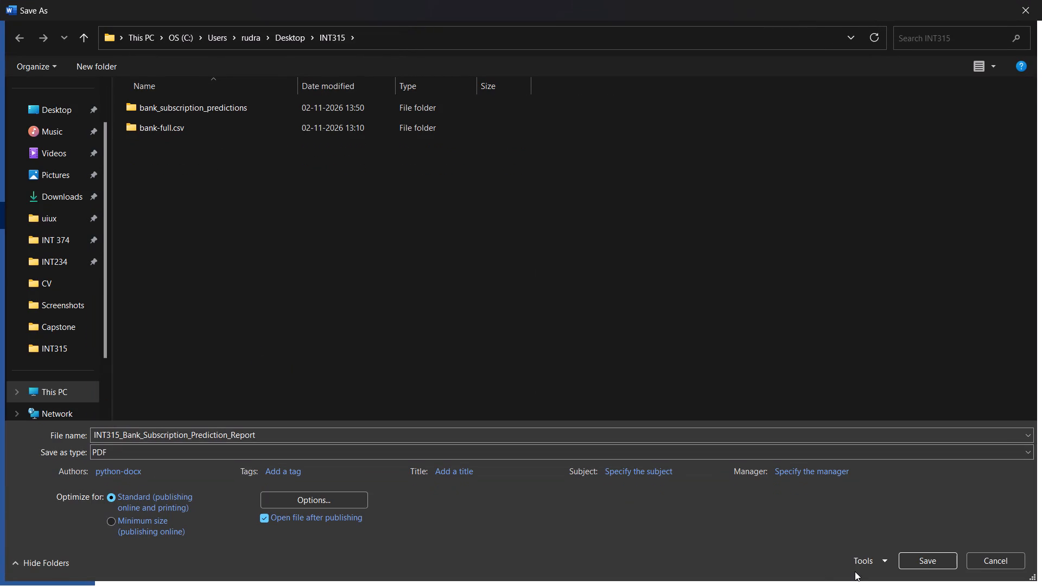
click(917, 558)
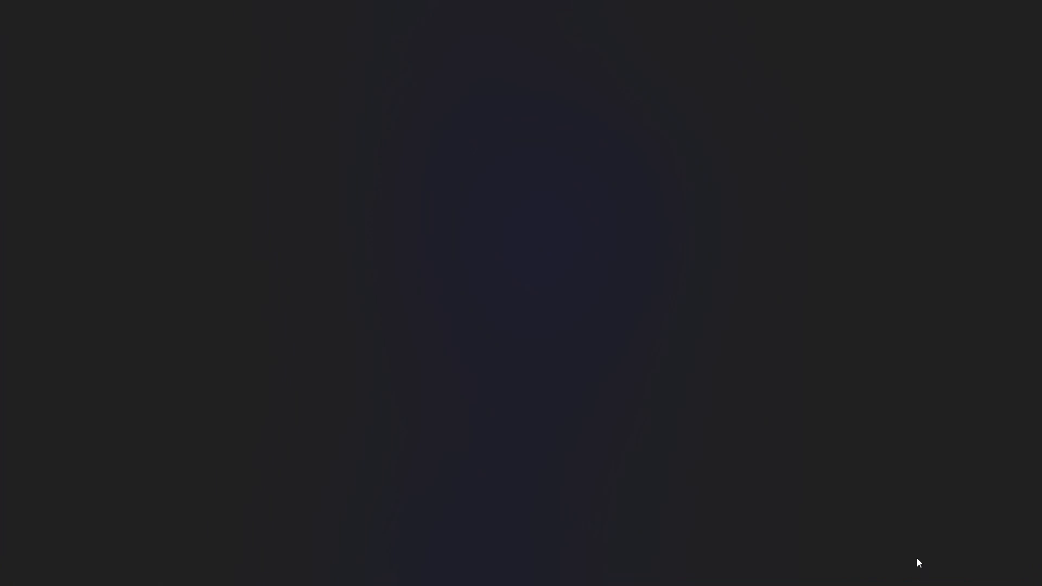
Review the exported PDF's layout from the cover page through the numbered sections and the PySpark source code listings.
scroll(887, 487, down, 18)
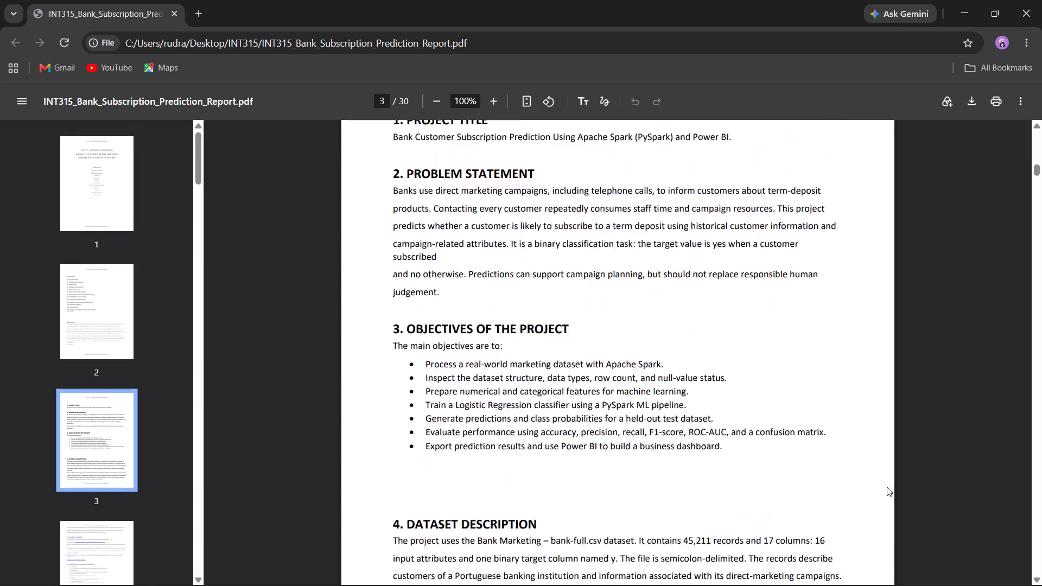
scroll(887, 487, down, 12)
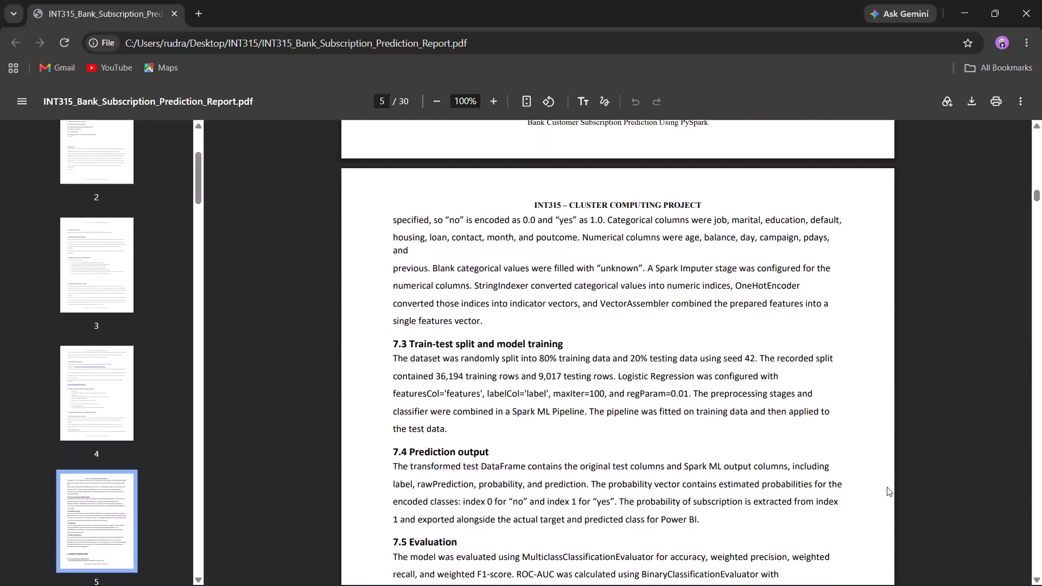
scroll(887, 487, down, 13)
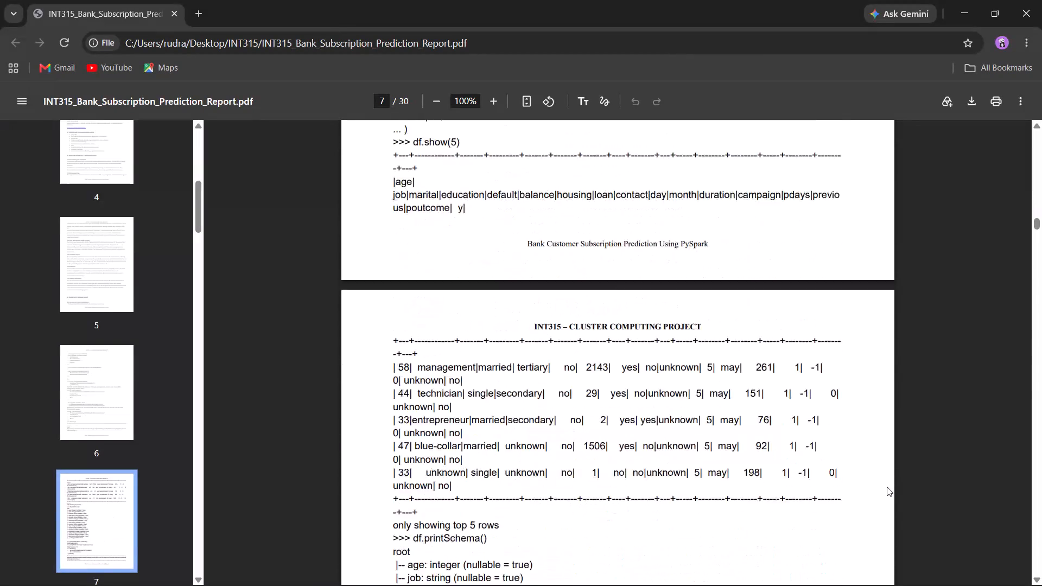
scroll(887, 487, down, 17)
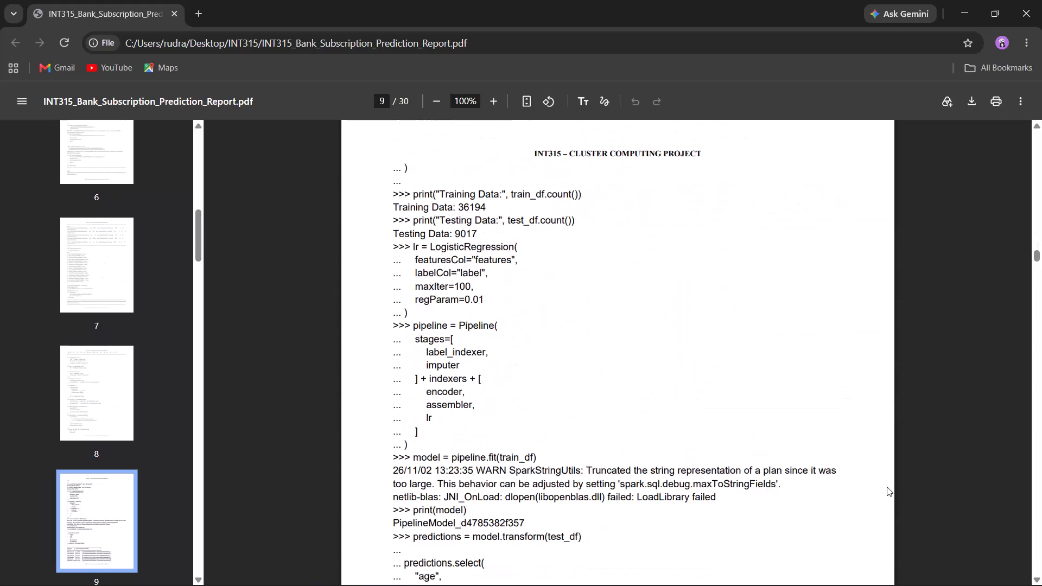
scroll(887, 487, down, 10)
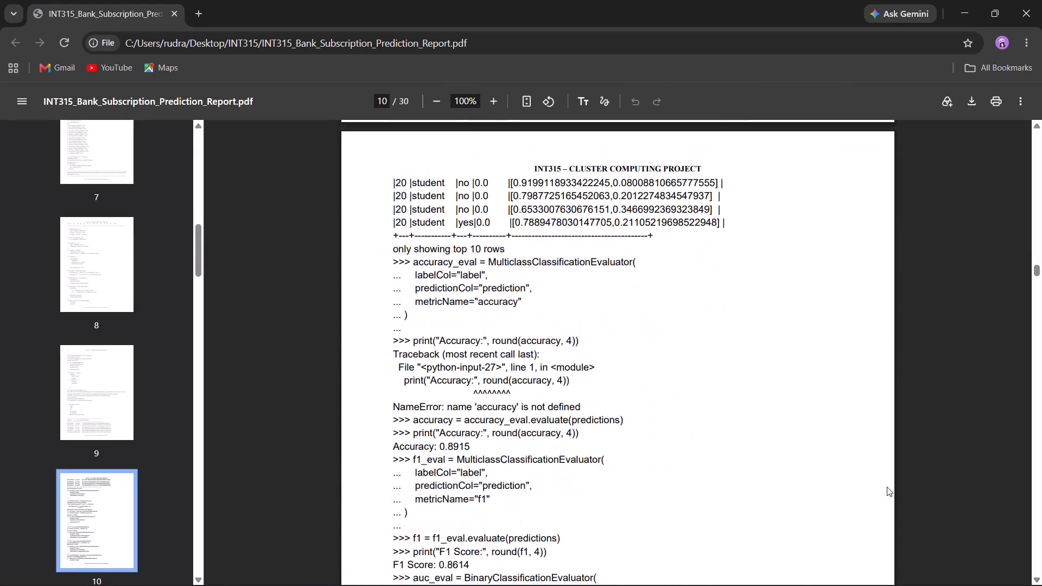
Check the PDF's remaining report pages, from the PowerShell output screenshots through the dashboard and result analysis to 12. CONCLUSION.
scroll(887, 487, down, 12)
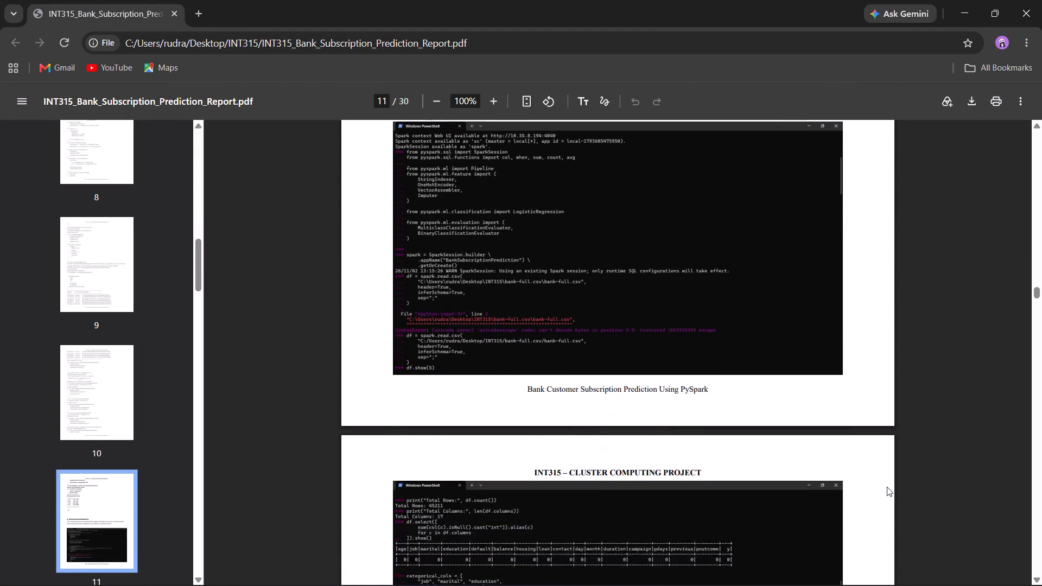
scroll(887, 487, down, 11)
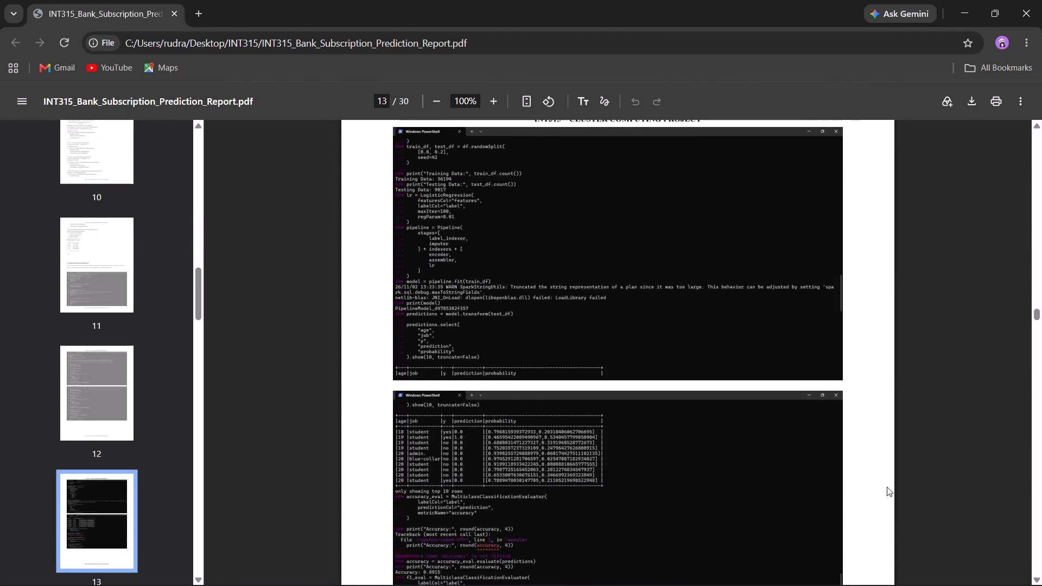
scroll(887, 487, down, 15)
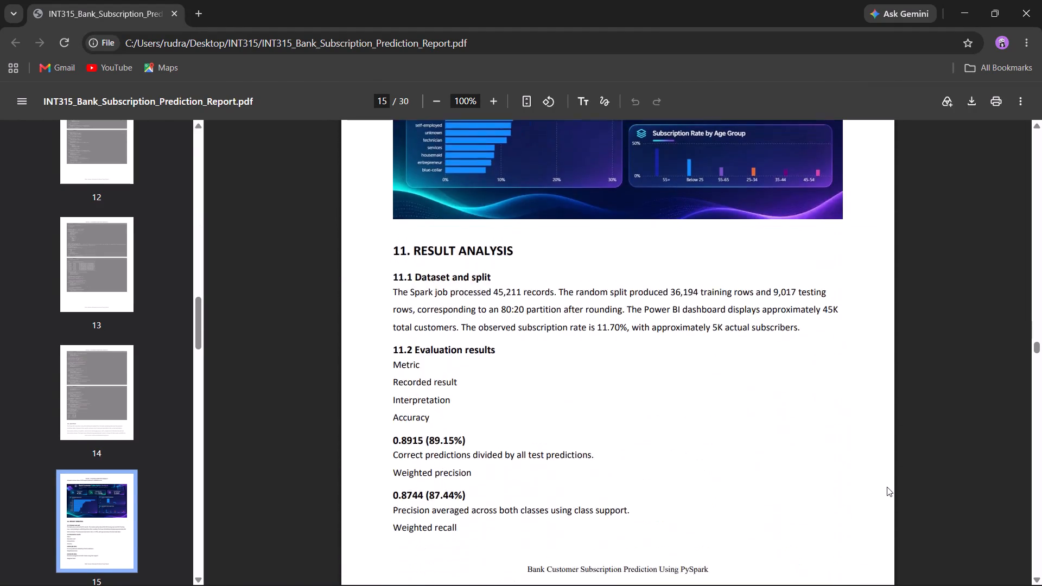
scroll(887, 487, down, 8)
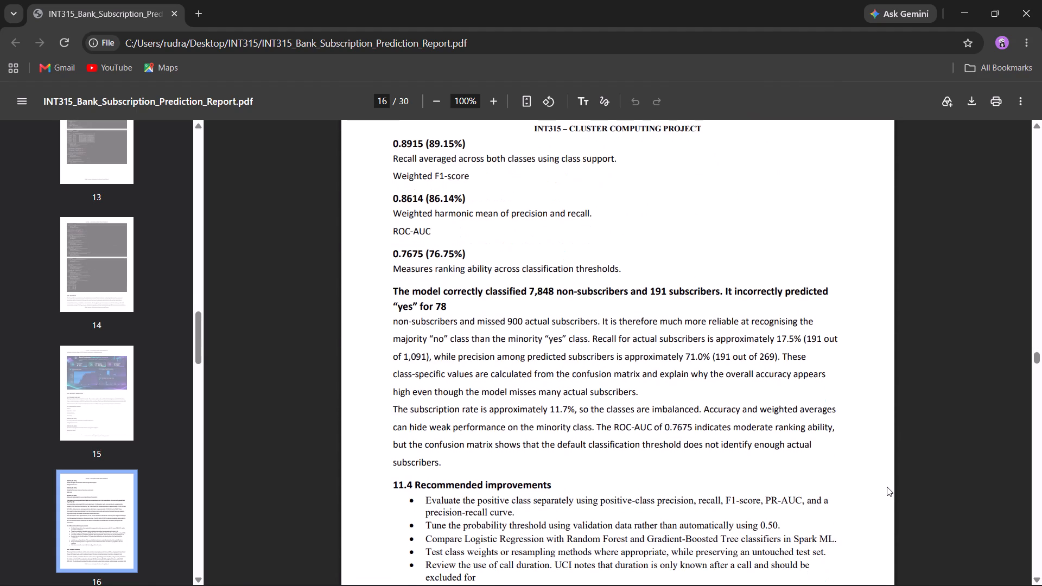
scroll(887, 487, down, 4)
scroll(887, 487, up, 2)
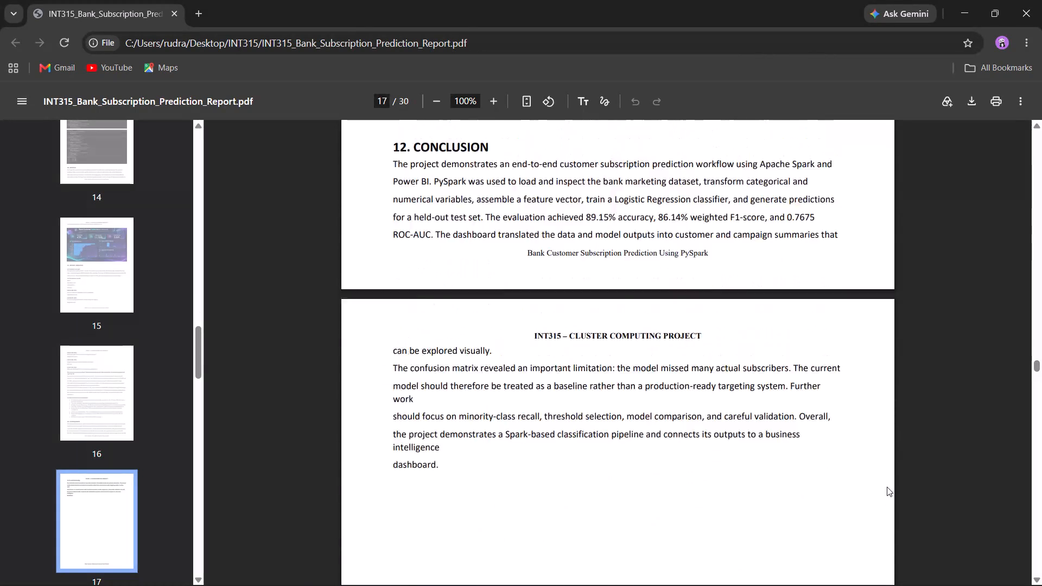
Look back through the exported PDF in Chrome from the conclusion to the 1. PROJECT TITLE page.
scroll(887, 487, up, 7)
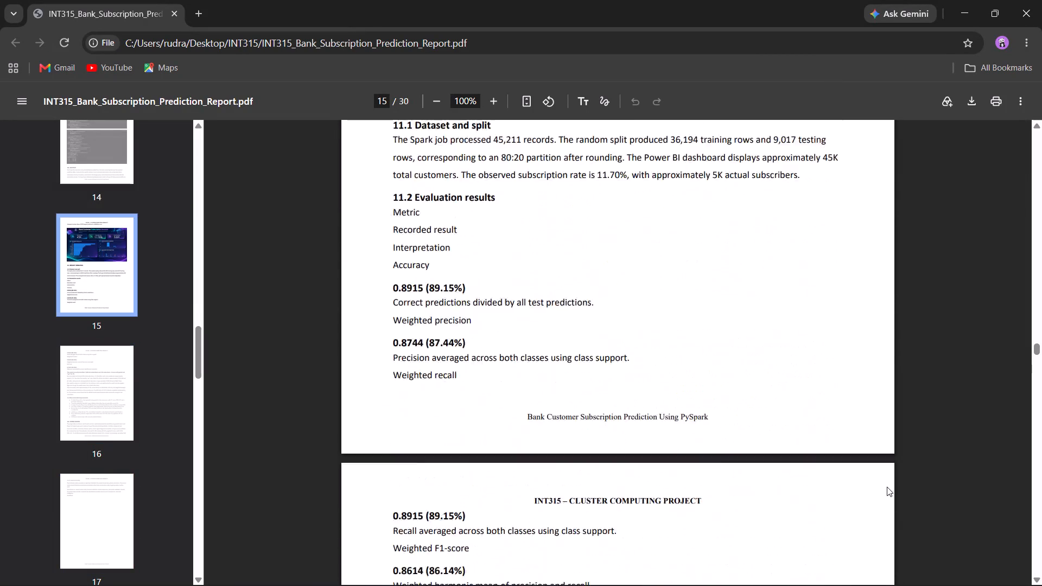
scroll(887, 487, up, 2)
scroll(887, 487, up, 20)
scroll(887, 487, up, 4)
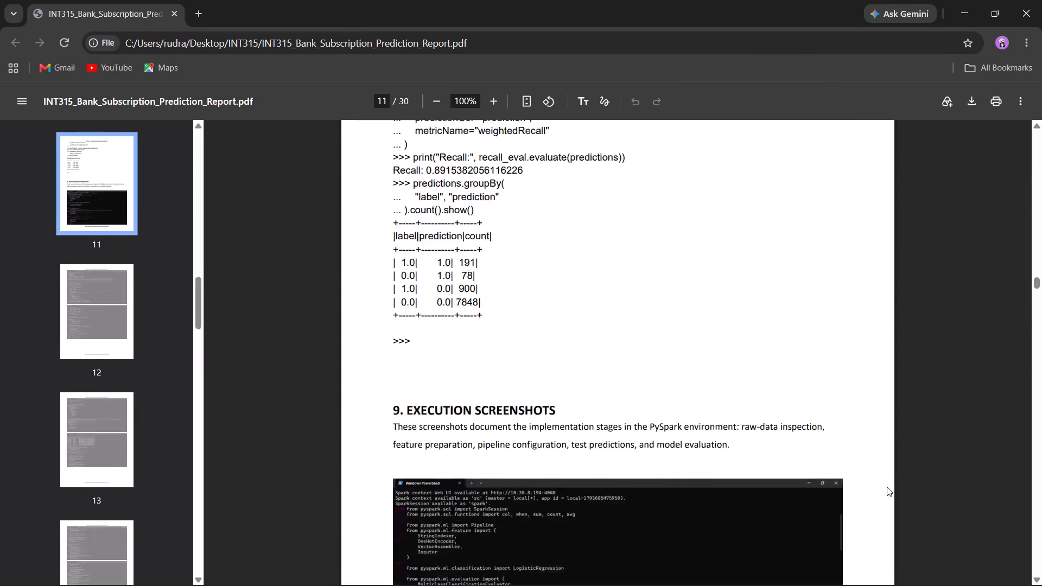
scroll(887, 487, up, 13)
scroll(887, 487, up, 9)
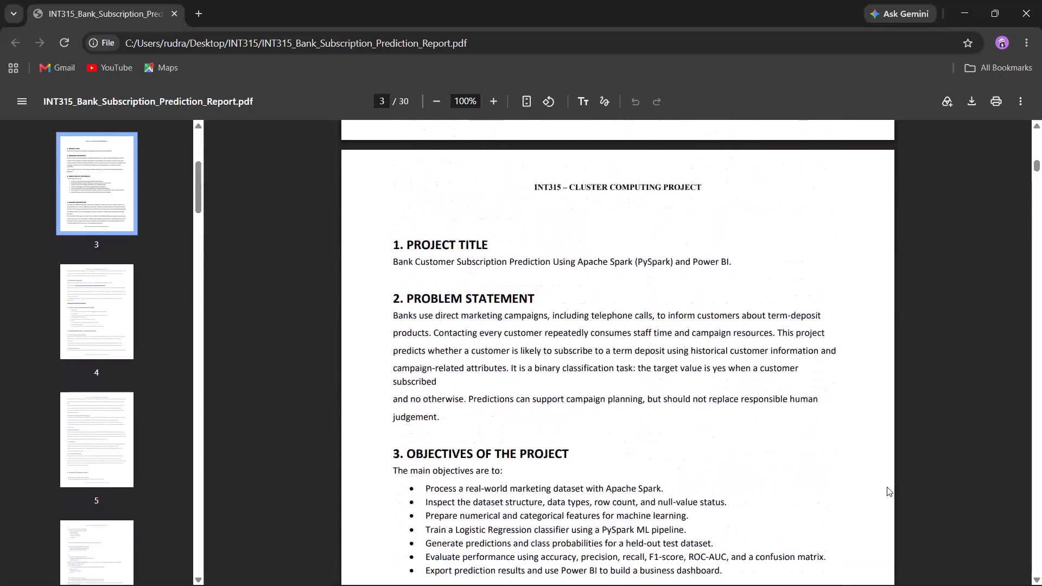
Review the fonts, bulleted lists and line breaks in the PDF from section 1 to the start of section 8.
scroll(887, 487, down, 6)
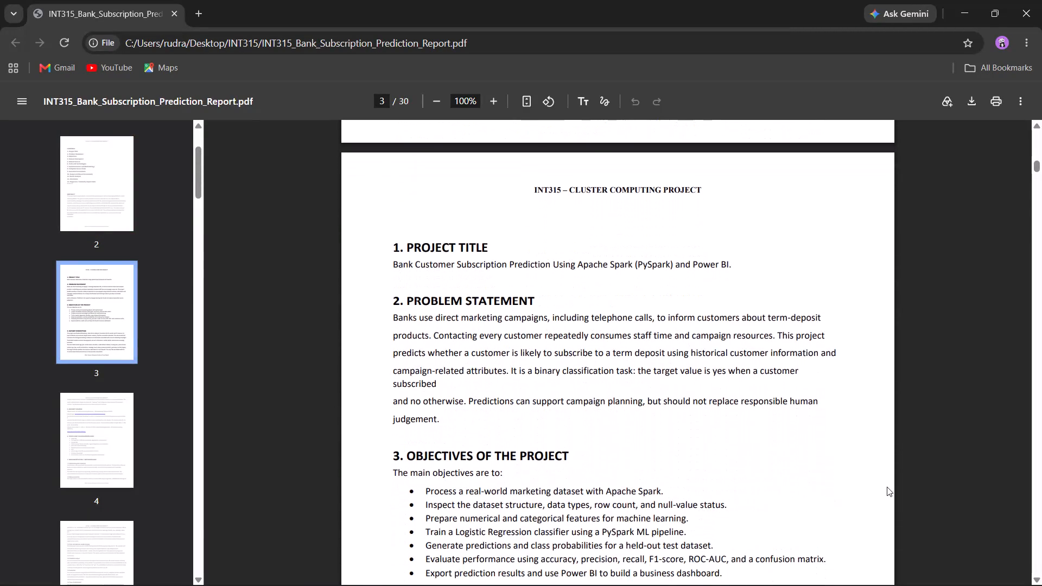
scroll(887, 487, down, 1)
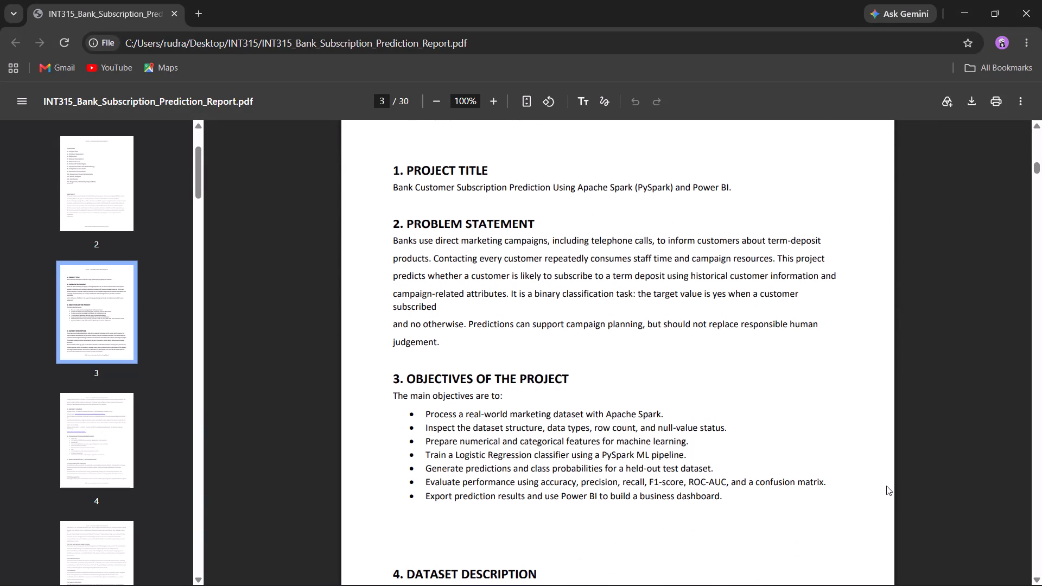
scroll(886, 486, down, 1)
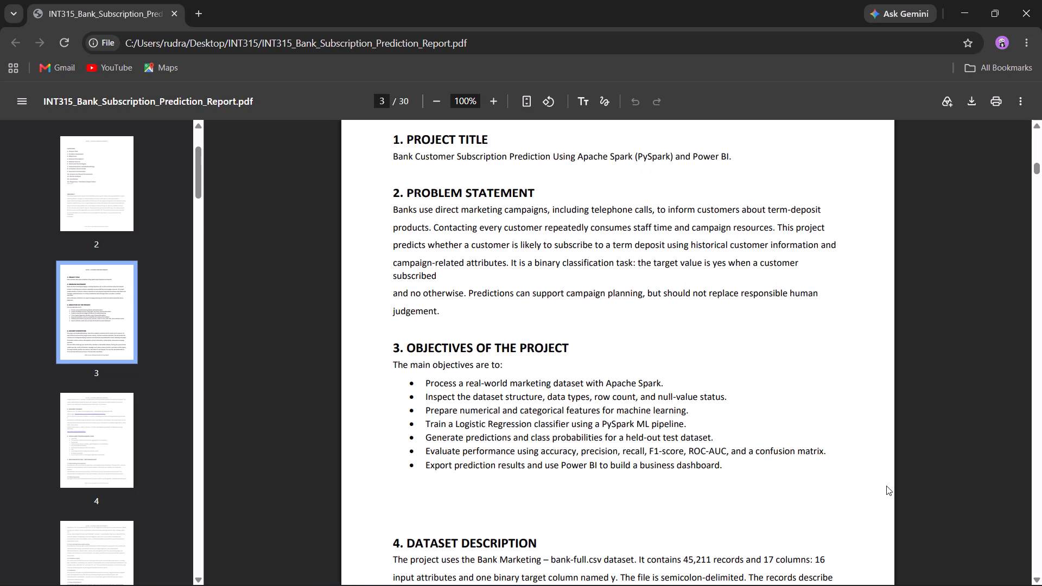
scroll(886, 486, down, 2)
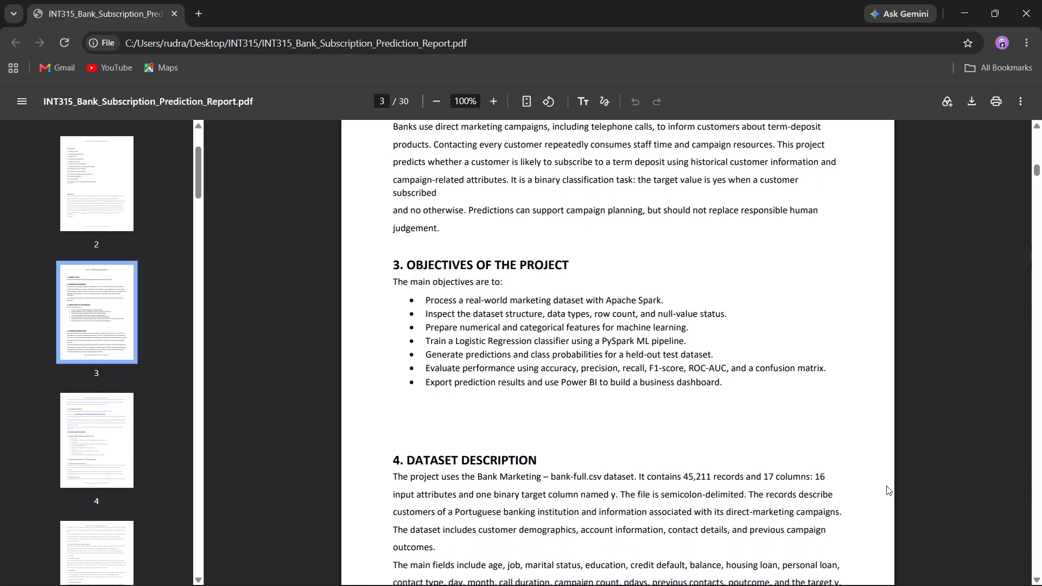
scroll(886, 486, down, 3)
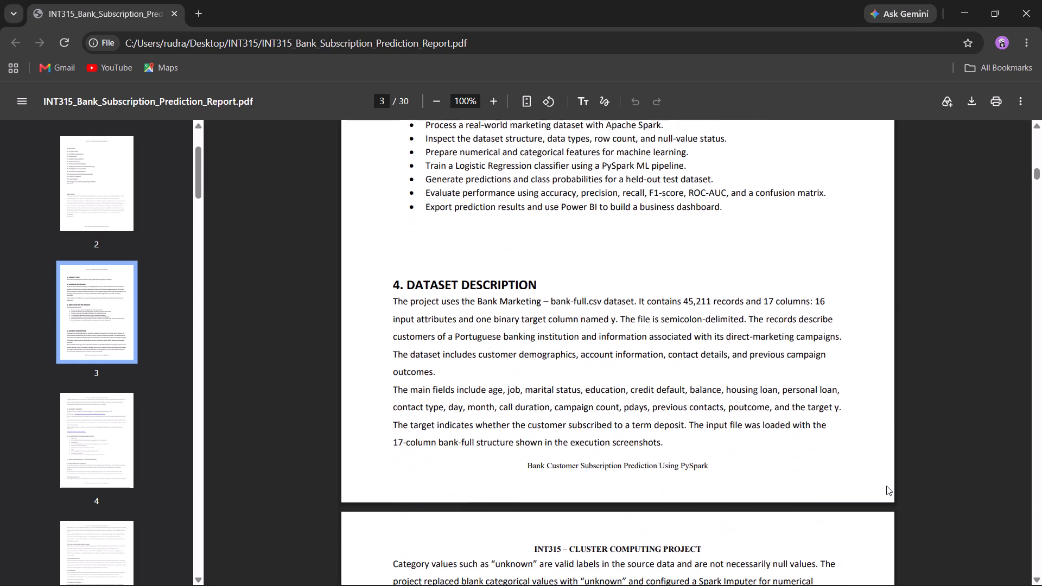
scroll(886, 486, down, 3)
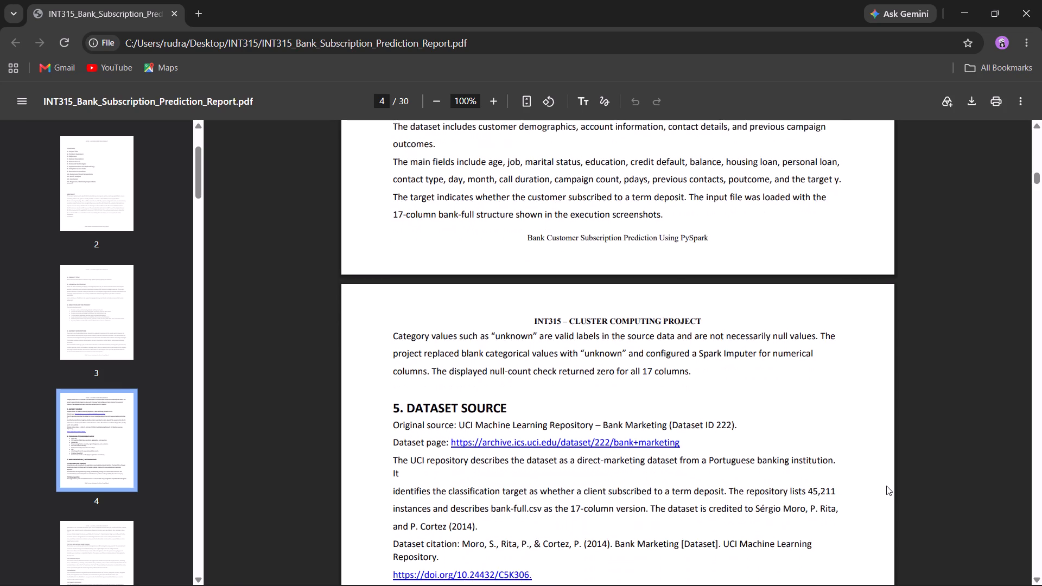
scroll(886, 486, down, 1)
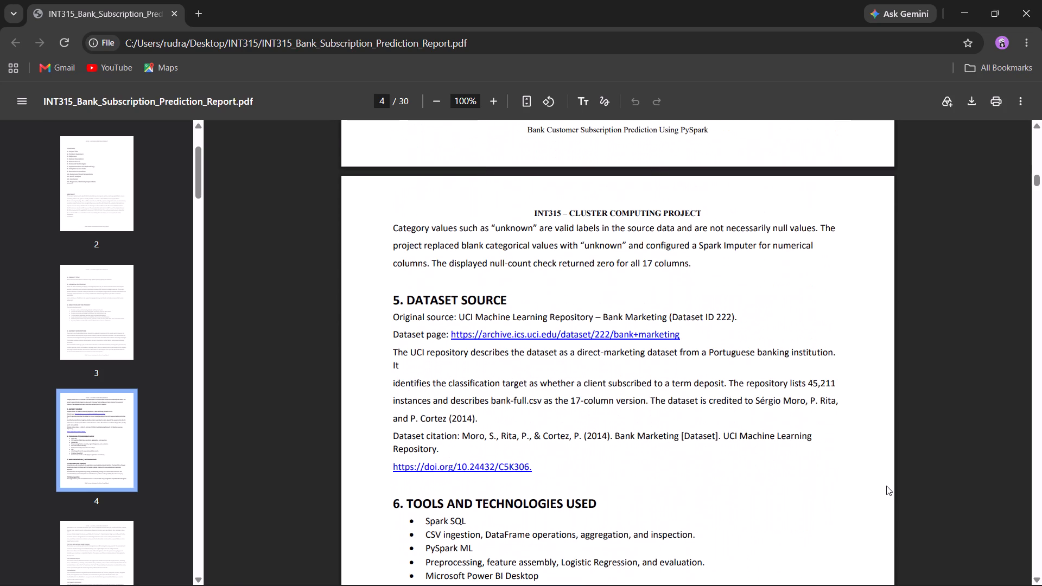
scroll(886, 486, down, 3)
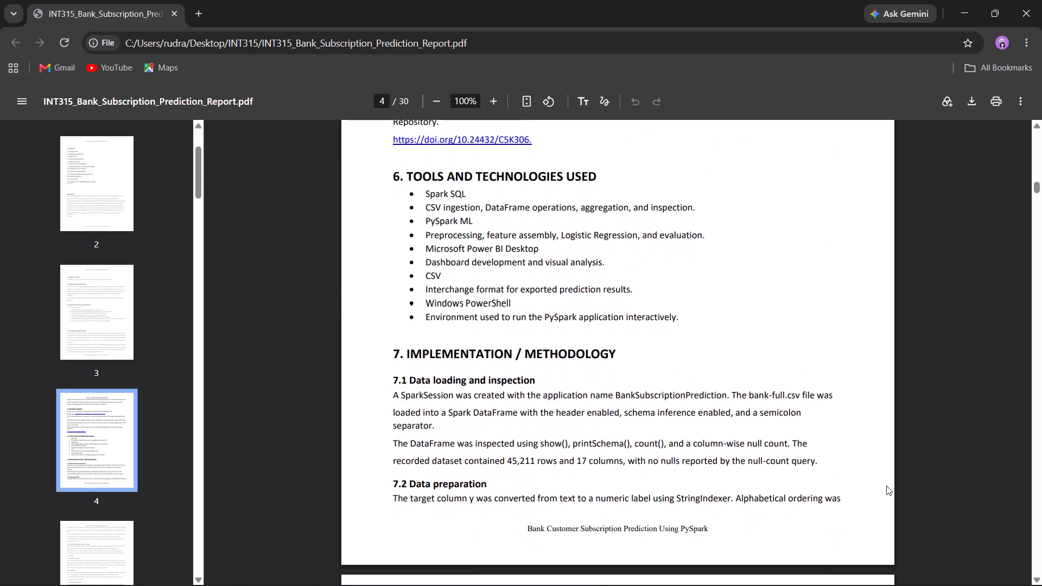
scroll(886, 486, down, 1)
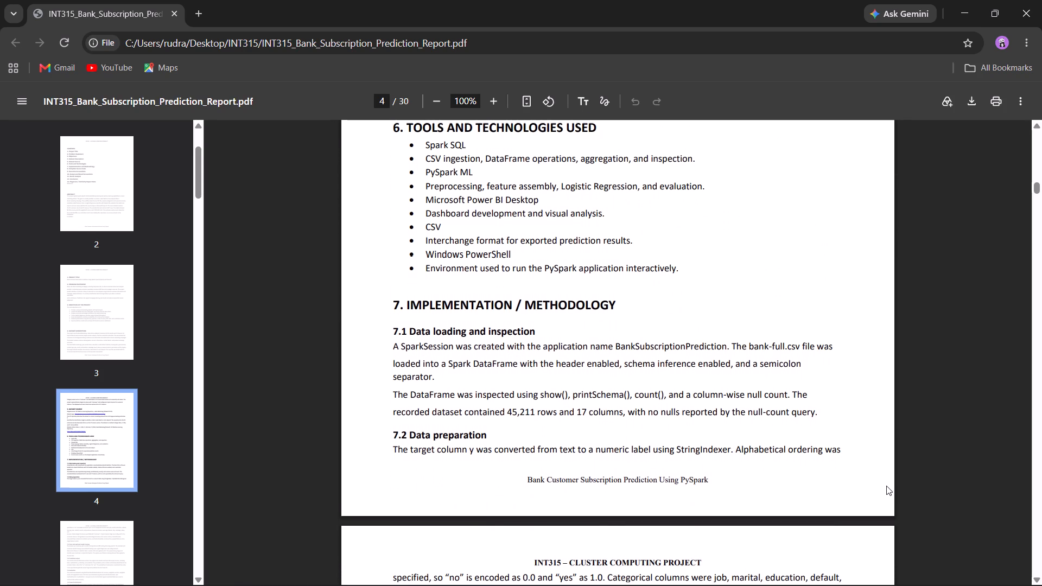
scroll(886, 486, down, 2)
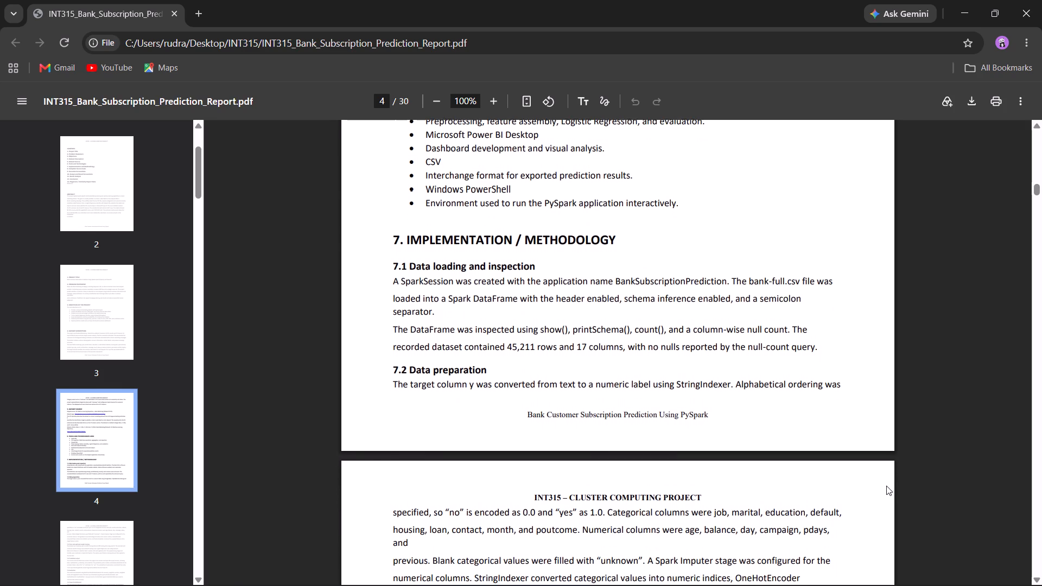
scroll(886, 486, down, 4)
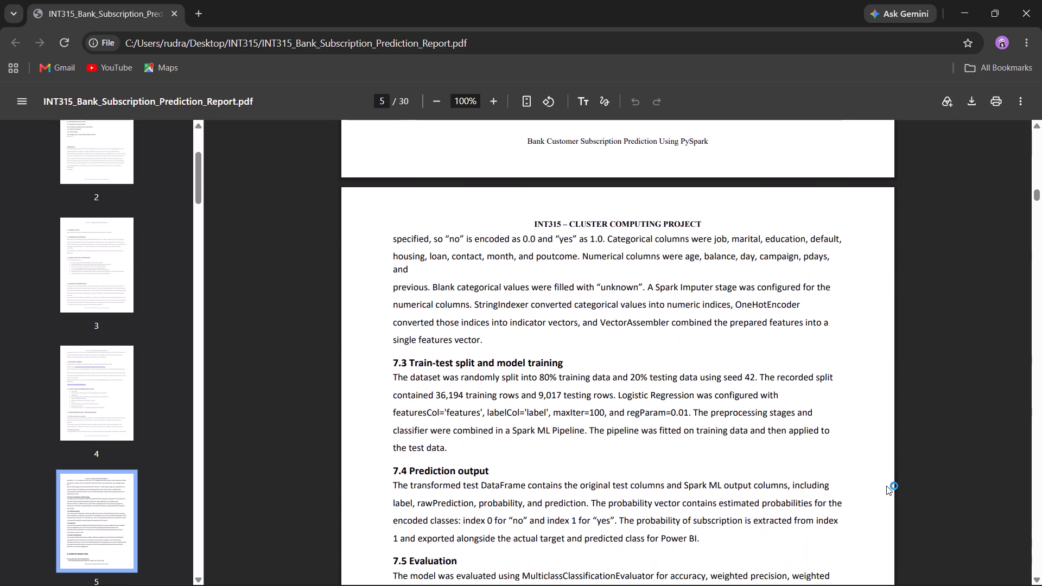
scroll(886, 486, down, 3)
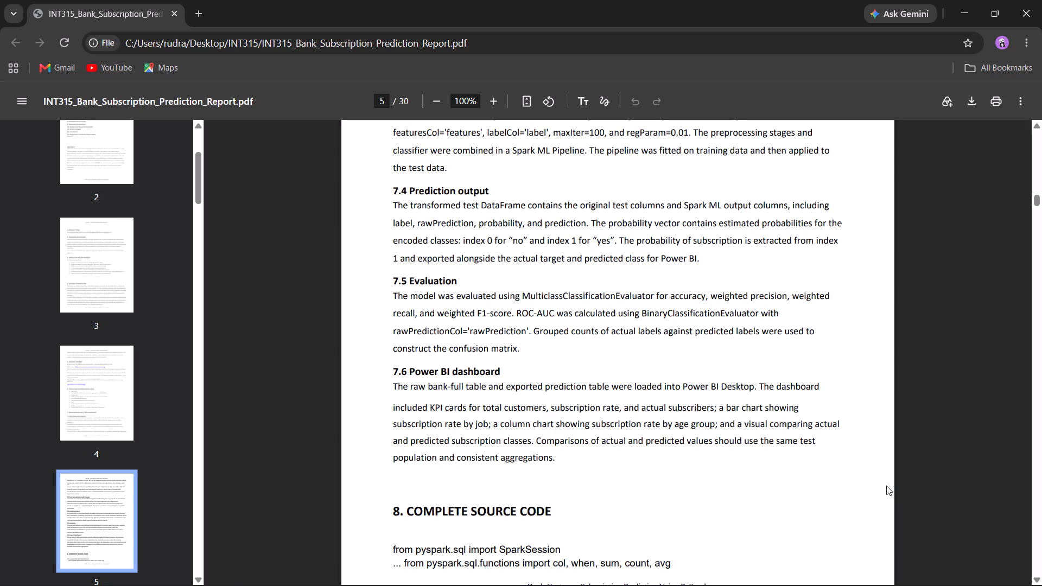
Check the PDF's formatting from the source code through the results, conclusion and appendix pages.
scroll(886, 486, down, 19)
scroll(886, 486, down, 2)
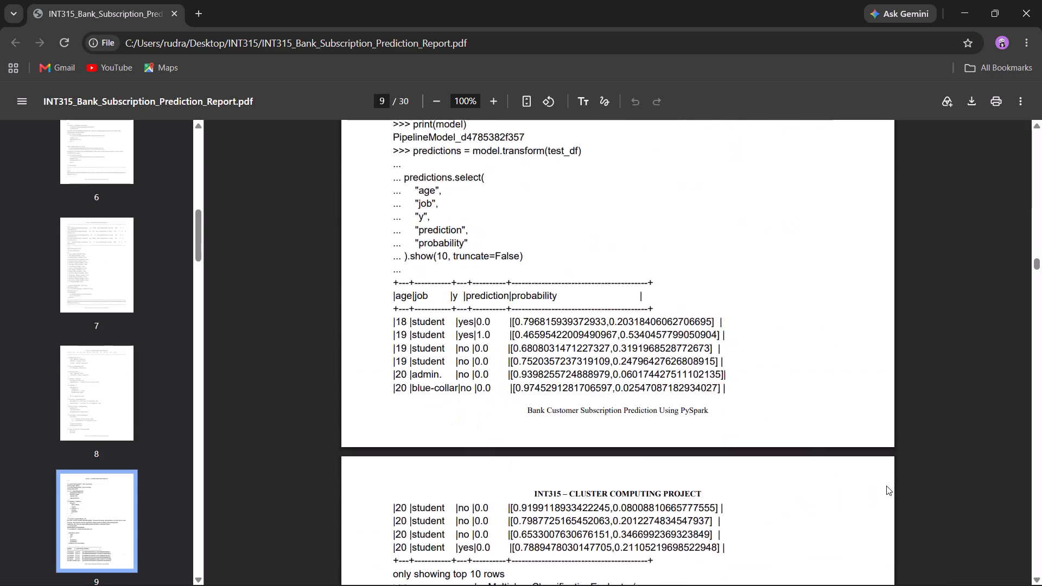
scroll(886, 486, down, 20)
scroll(886, 486, down, 15)
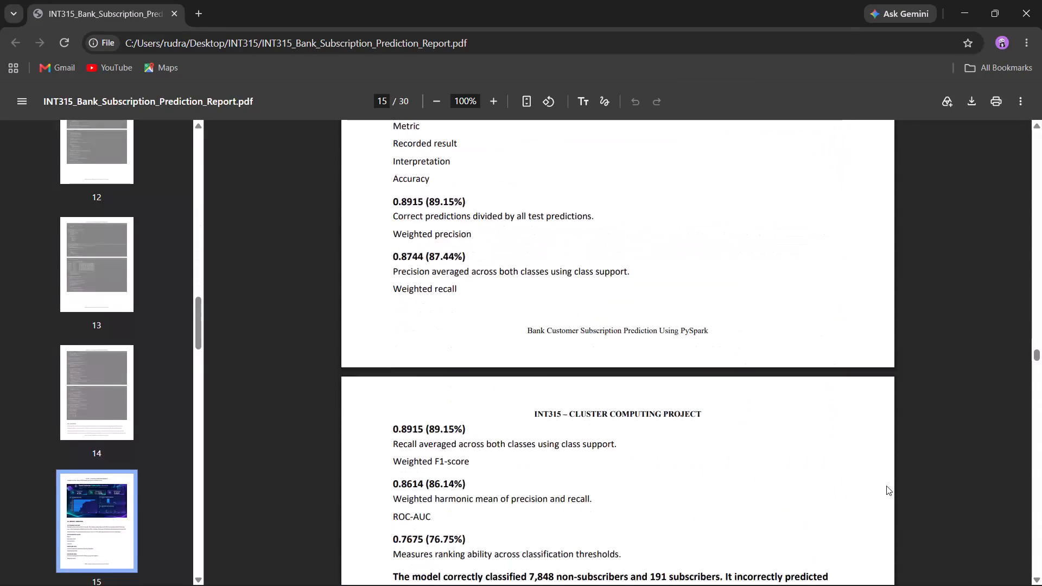
scroll(886, 486, down, 18)
Examine the fonts on the PDF's REFERENCES and VISUAL APPENDIX pages and close the PDF.
scroll(886, 486, up, 1)
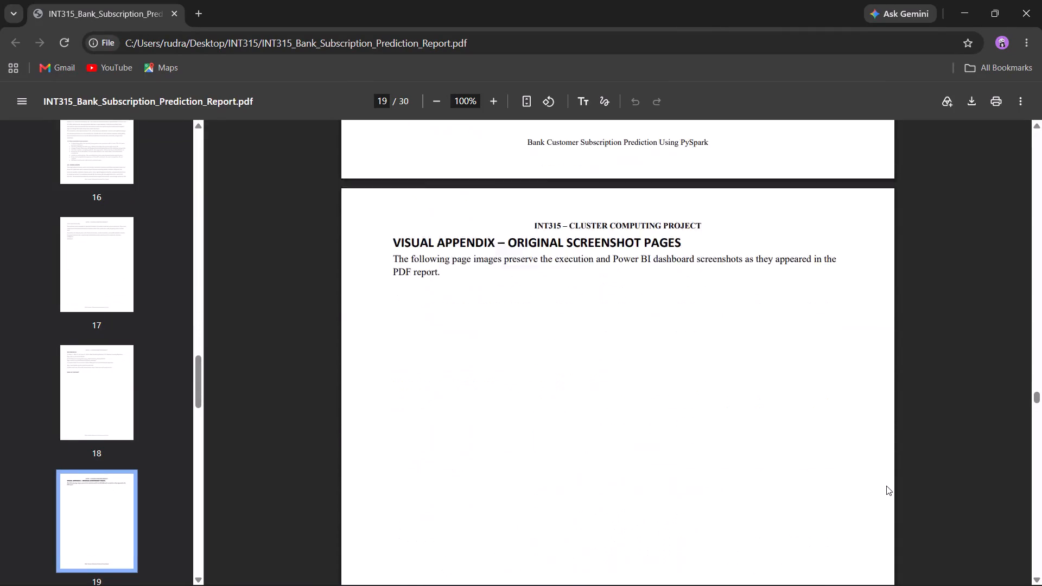
scroll(886, 486, up, 8)
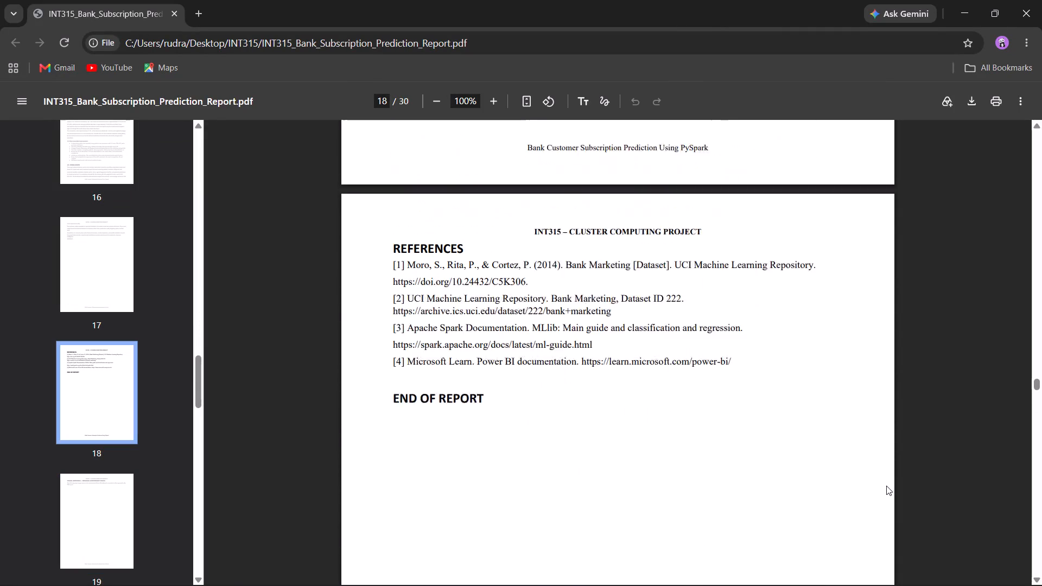
scroll(886, 486, up, 6)
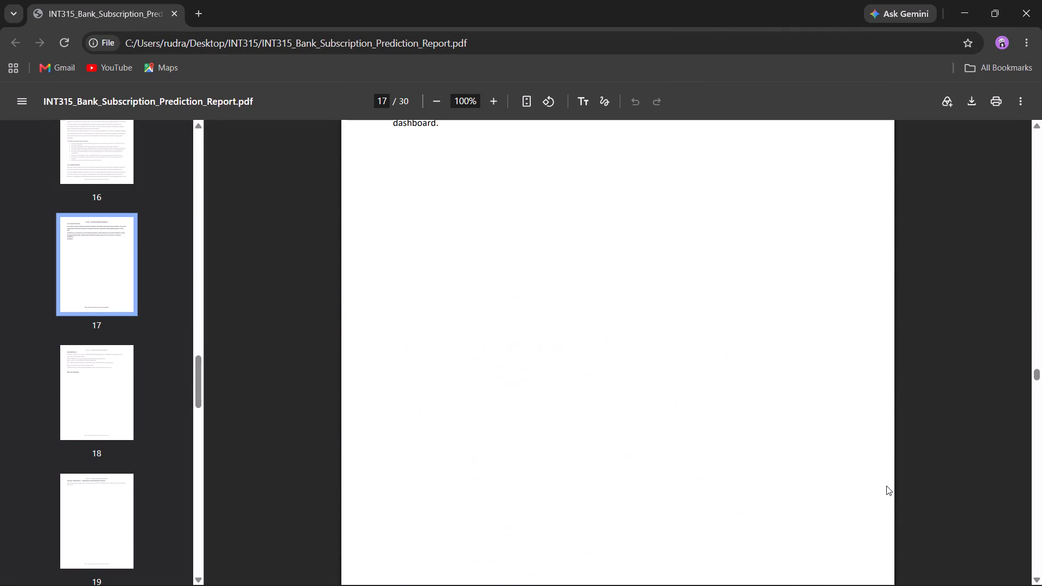
scroll(886, 486, up, 2)
scroll(886, 486, down, 8)
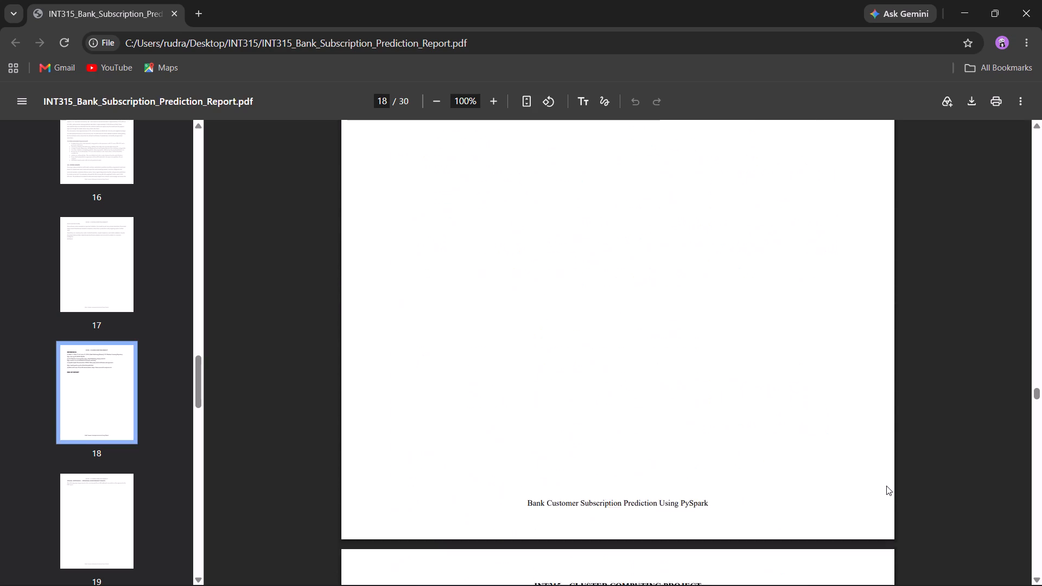
scroll(886, 486, down, 4)
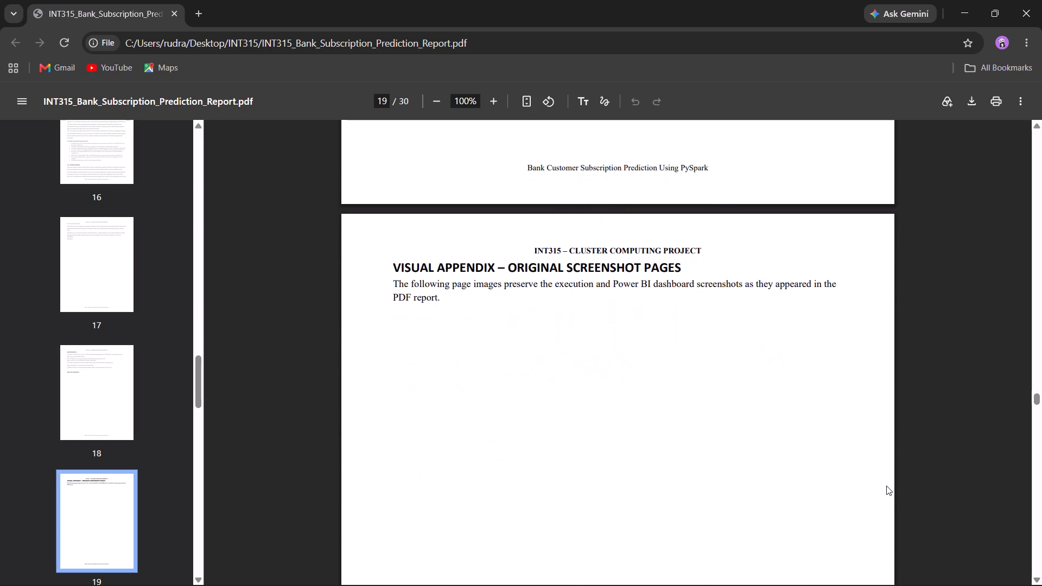
scroll(886, 486, down, 1)
click(1025, 0)
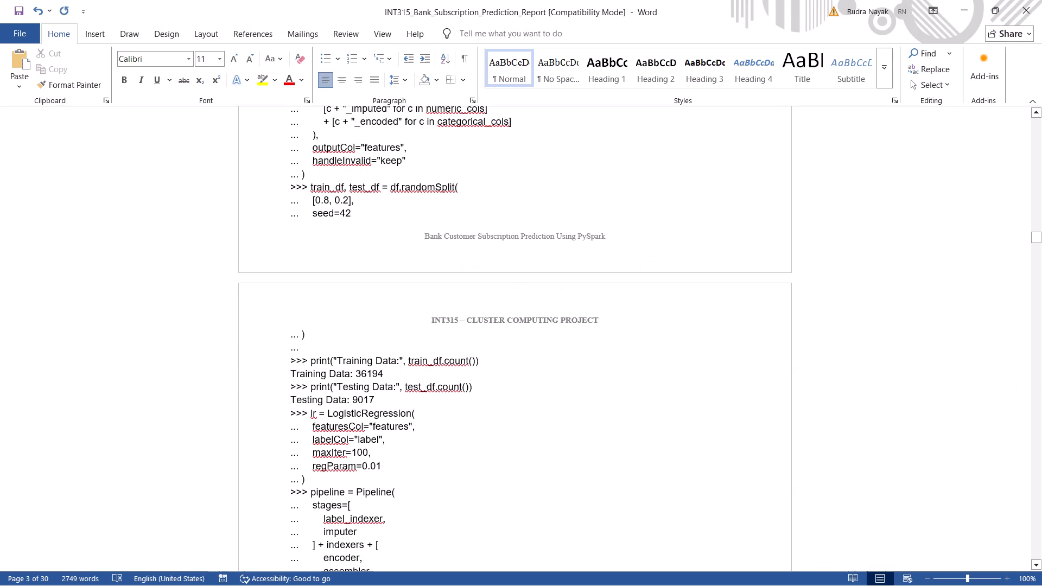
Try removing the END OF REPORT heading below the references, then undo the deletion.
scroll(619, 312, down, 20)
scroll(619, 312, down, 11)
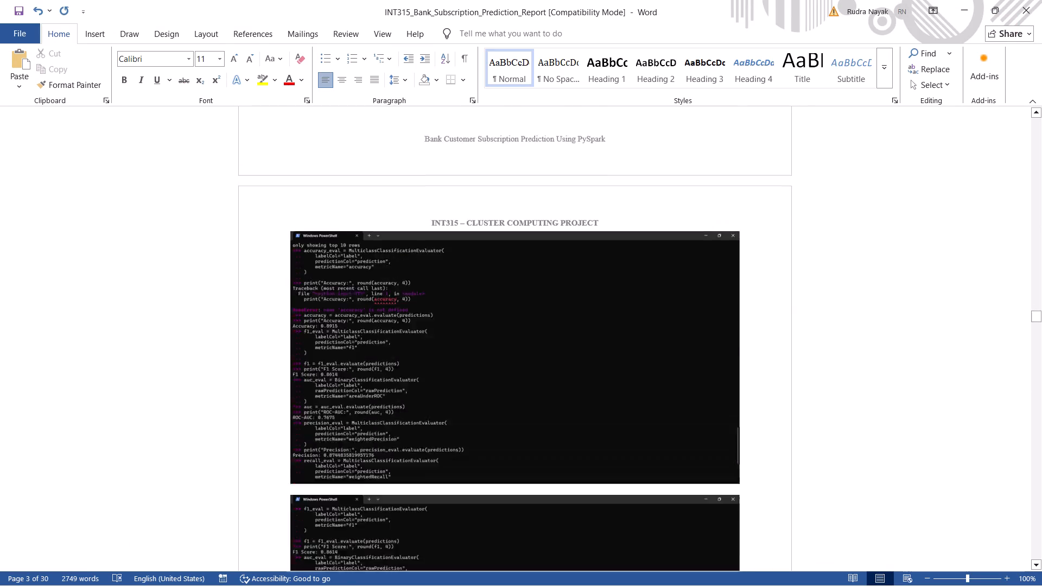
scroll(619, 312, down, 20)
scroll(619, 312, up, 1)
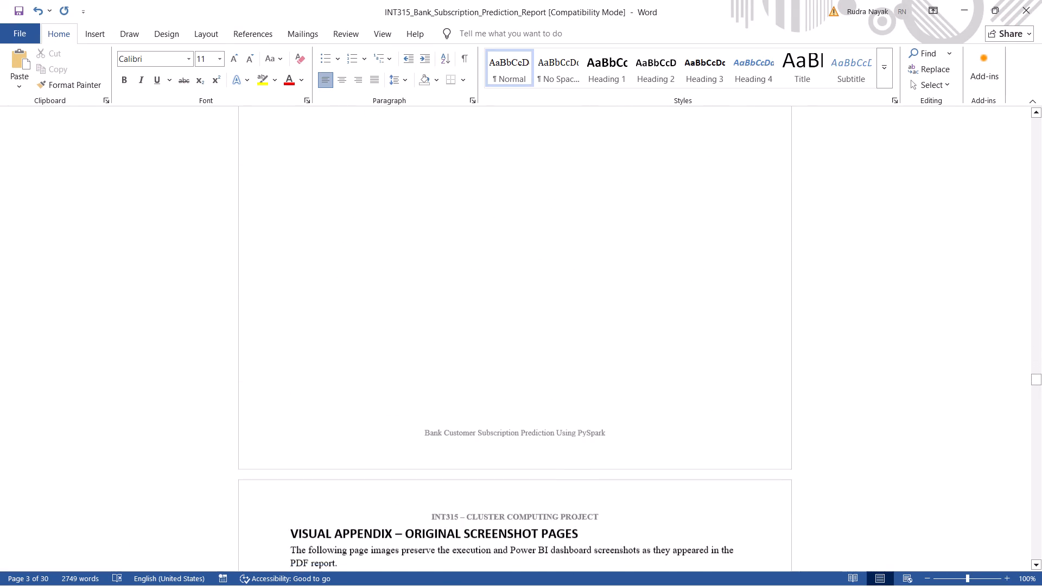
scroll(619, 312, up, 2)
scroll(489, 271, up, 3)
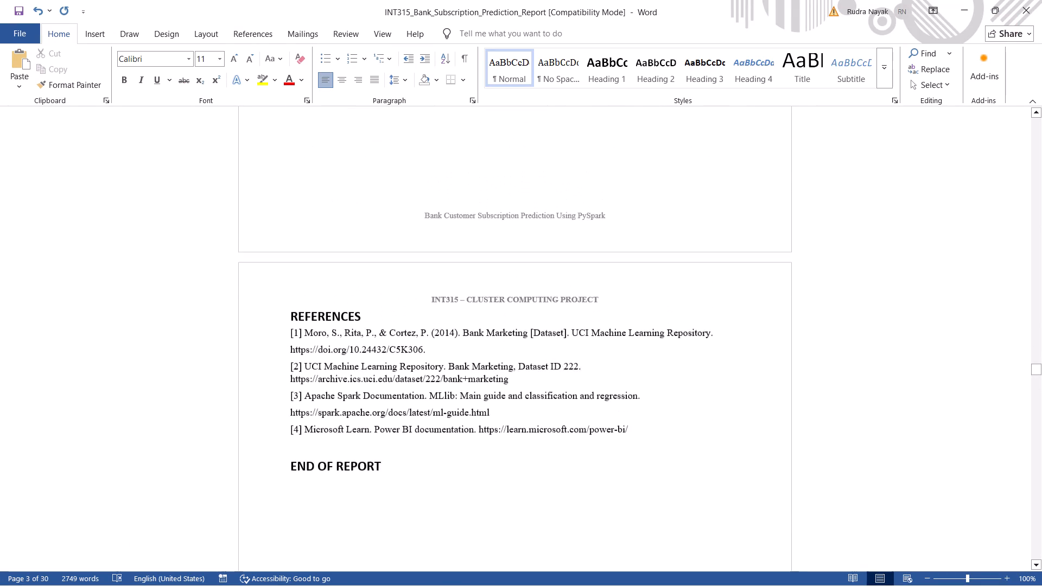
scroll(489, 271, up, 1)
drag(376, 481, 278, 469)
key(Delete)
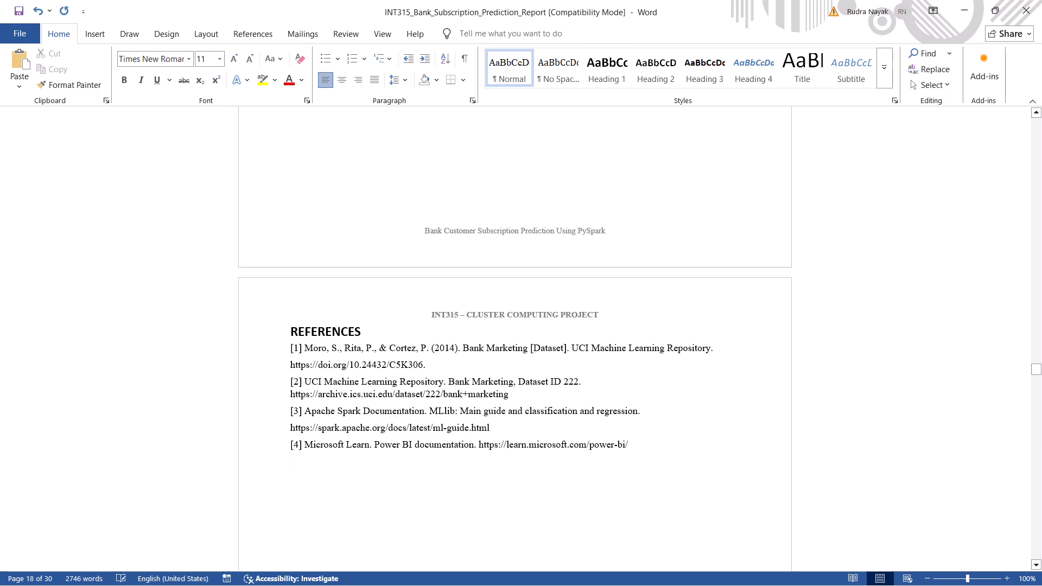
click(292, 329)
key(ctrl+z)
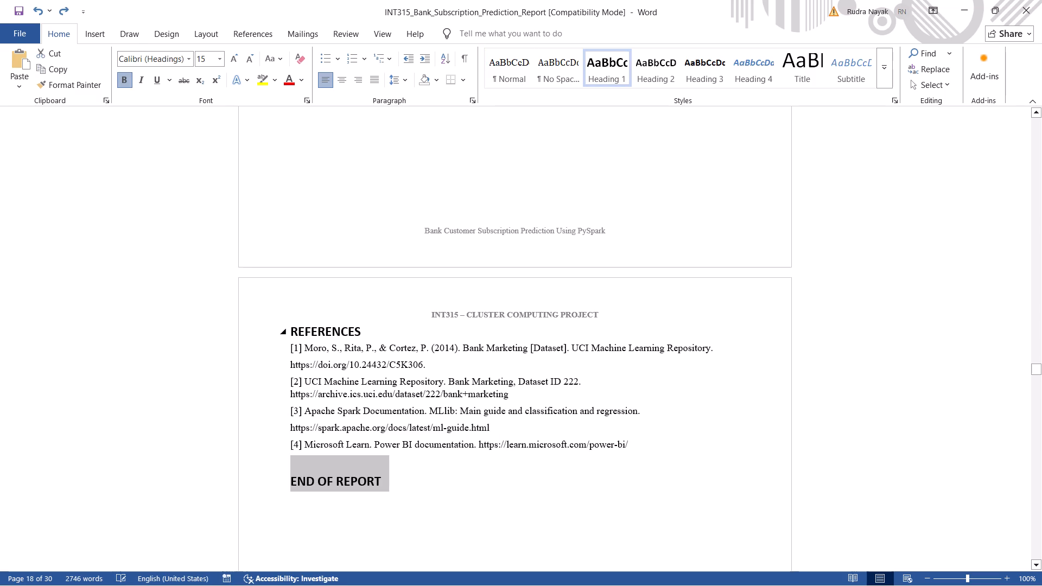
Remove the page break before REFERENCES so the section directly follows the conclusion text.
click(294, 332)
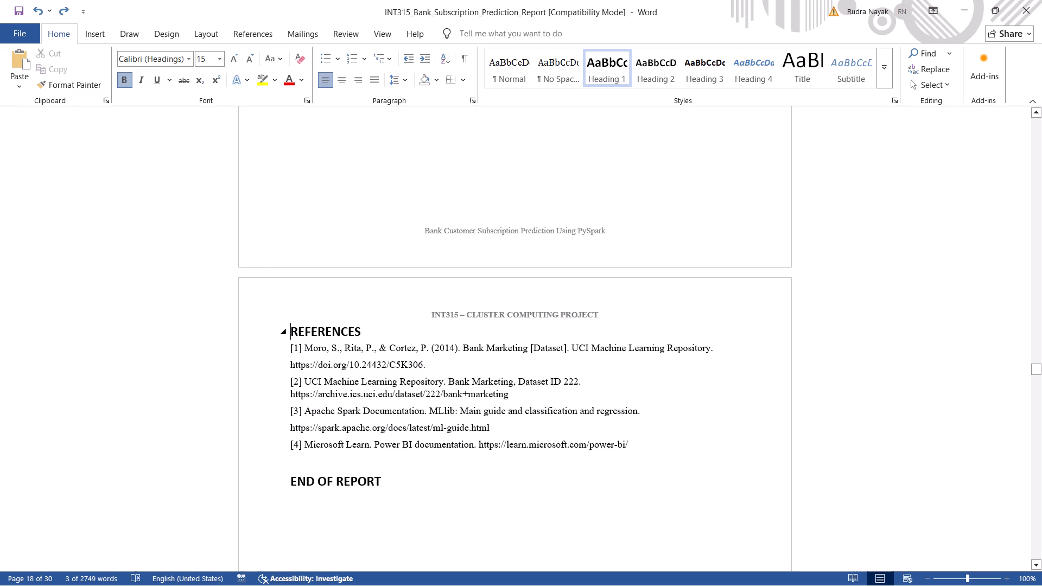
key(BackSpace)
key(BackSpace)
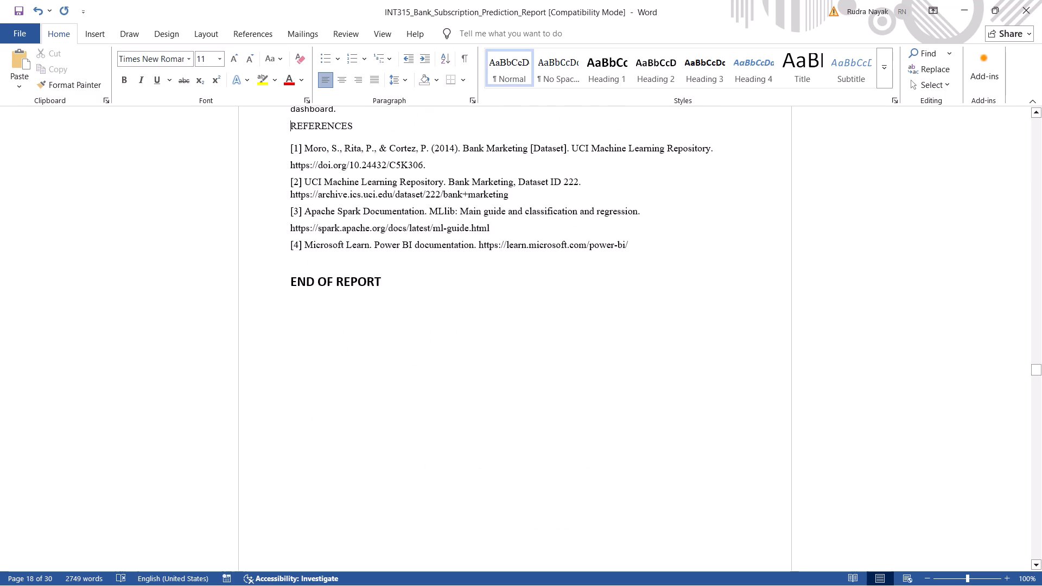
Apply the Heading 1 style to the REFERENCES line below the conclusion.
scroll(294, 332, up, 3)
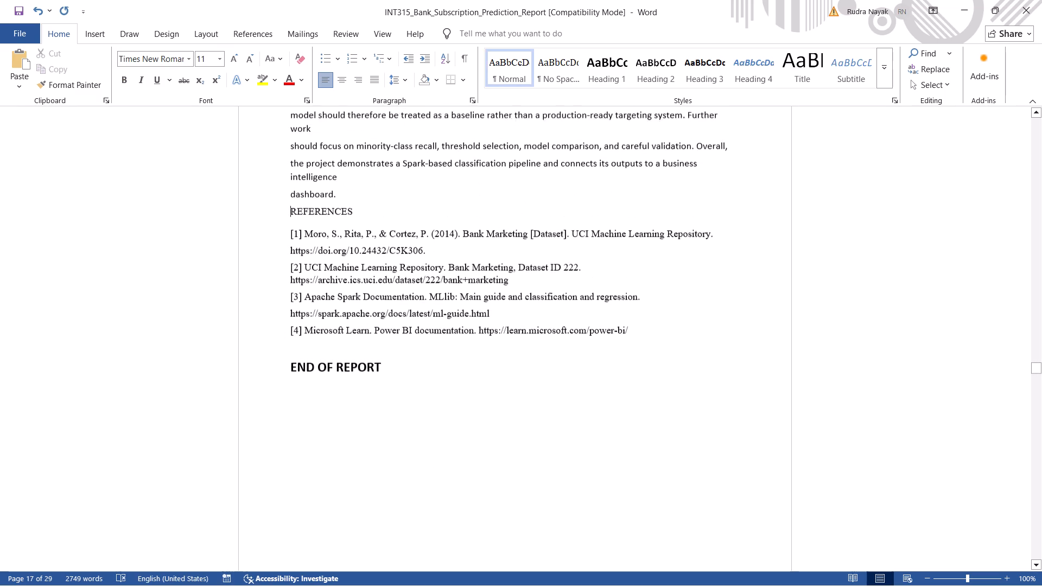
scroll(294, 332, up, 1)
double_click(321, 437)
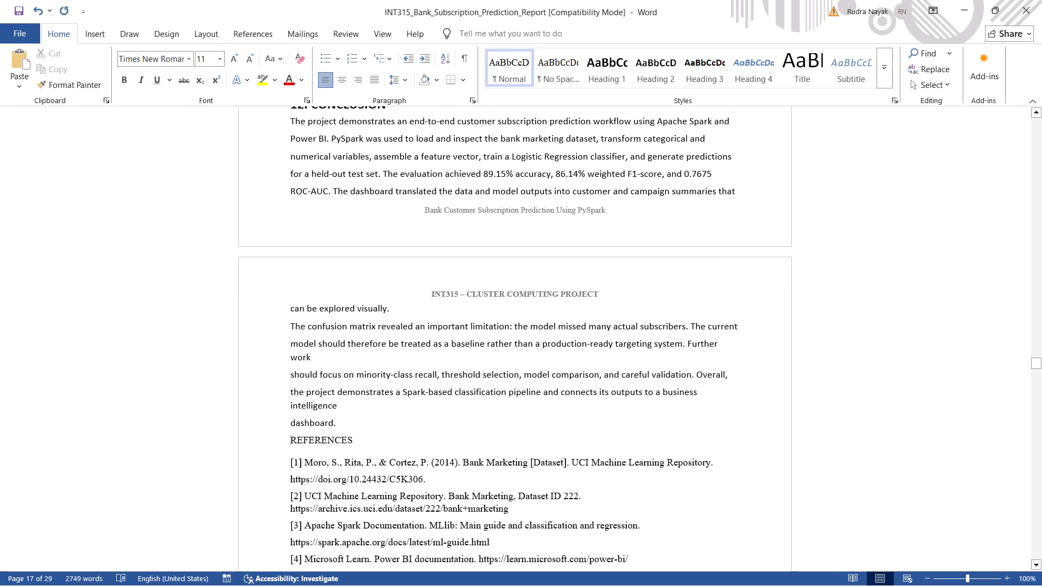
click(593, 75)
click(490, 376)
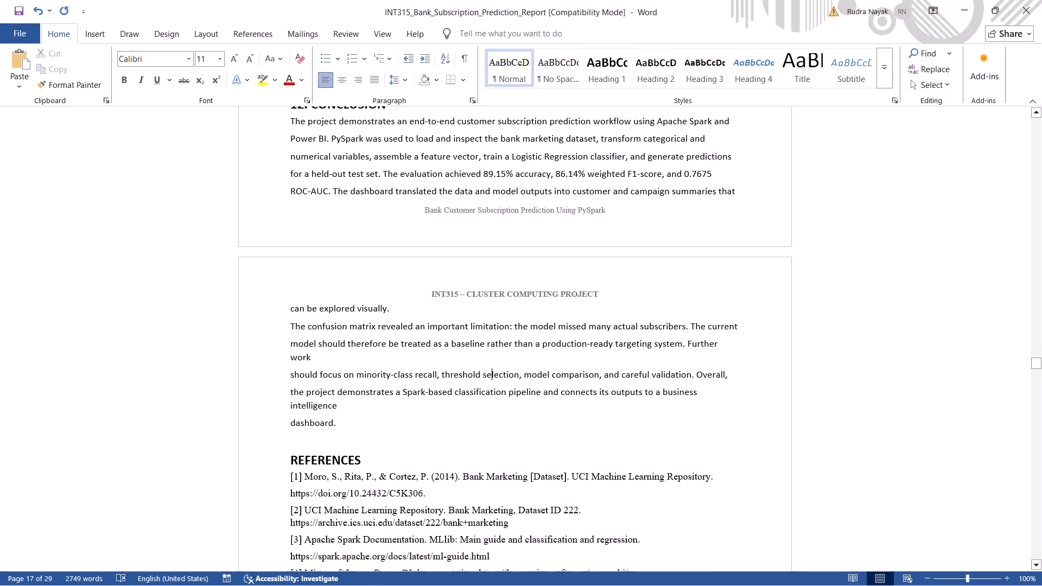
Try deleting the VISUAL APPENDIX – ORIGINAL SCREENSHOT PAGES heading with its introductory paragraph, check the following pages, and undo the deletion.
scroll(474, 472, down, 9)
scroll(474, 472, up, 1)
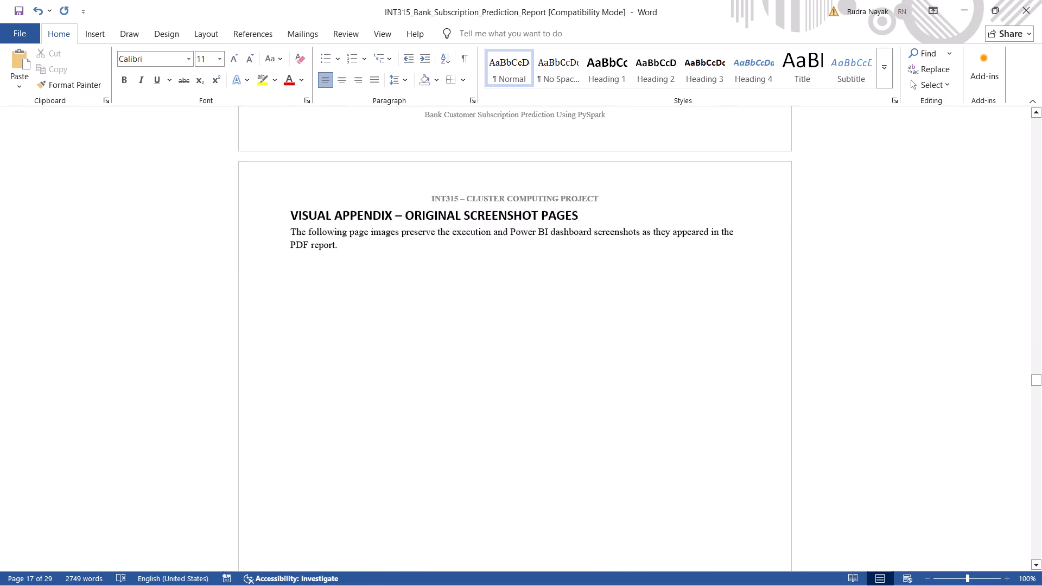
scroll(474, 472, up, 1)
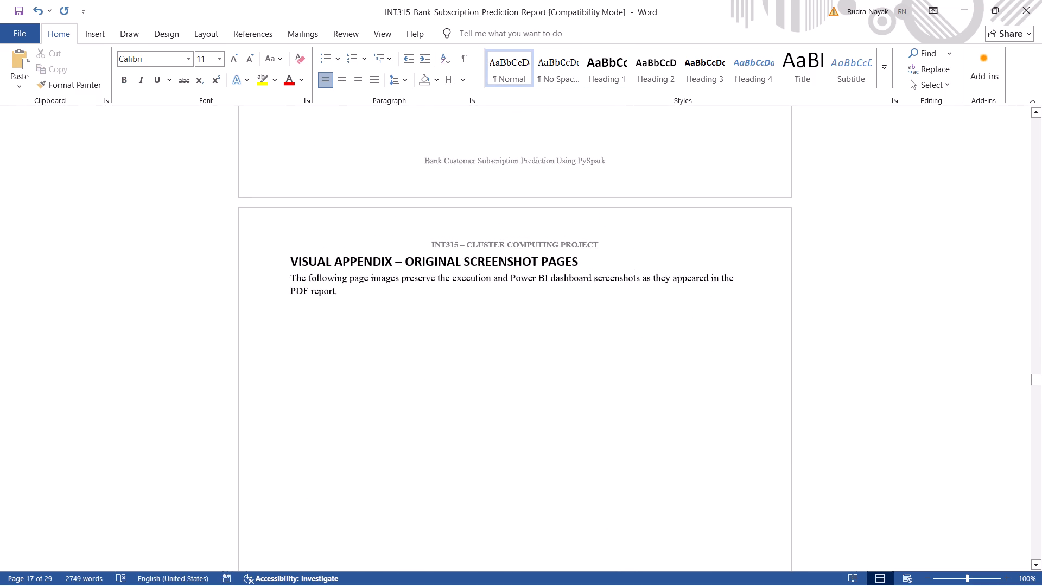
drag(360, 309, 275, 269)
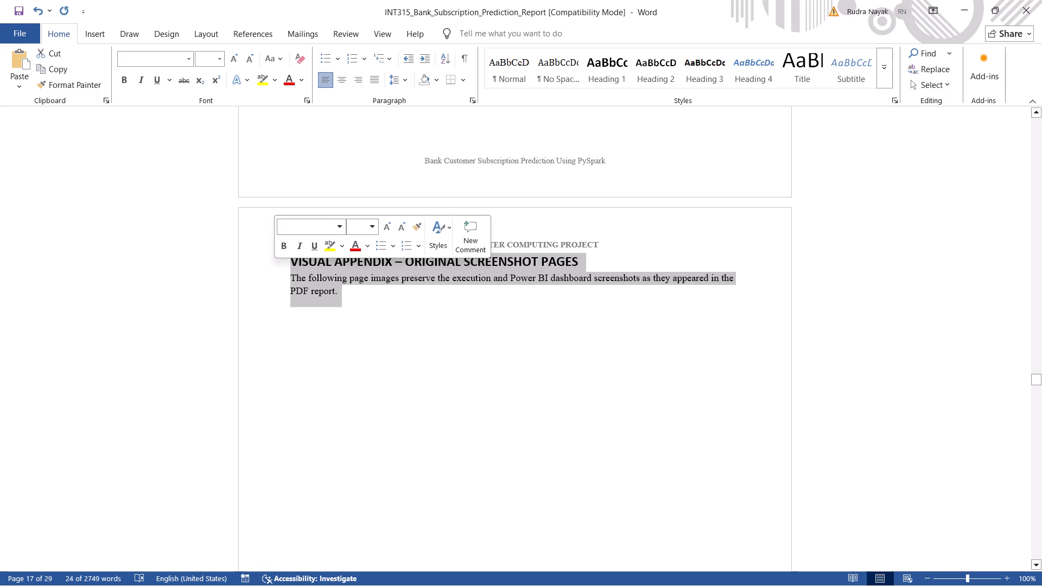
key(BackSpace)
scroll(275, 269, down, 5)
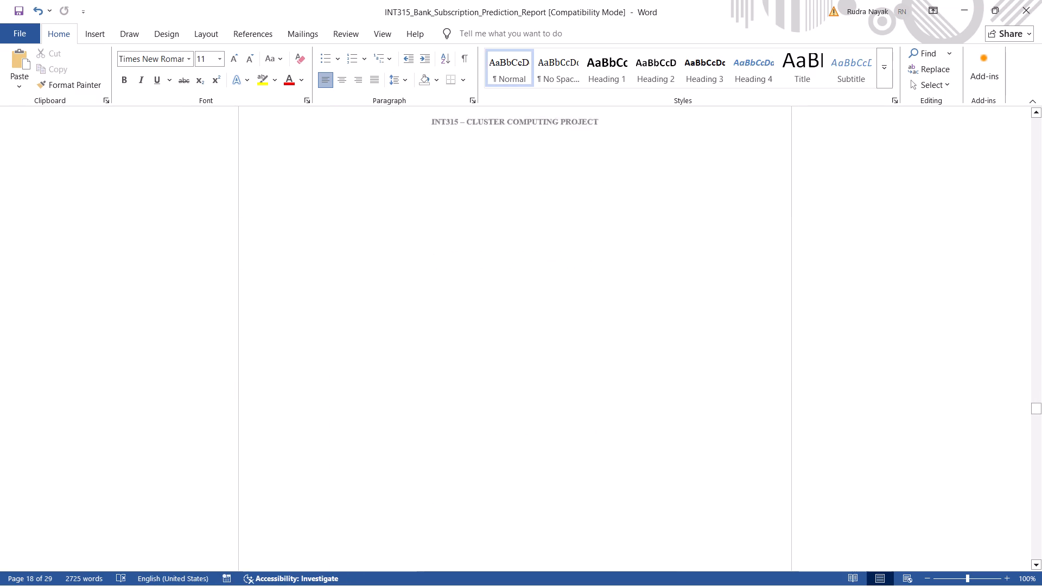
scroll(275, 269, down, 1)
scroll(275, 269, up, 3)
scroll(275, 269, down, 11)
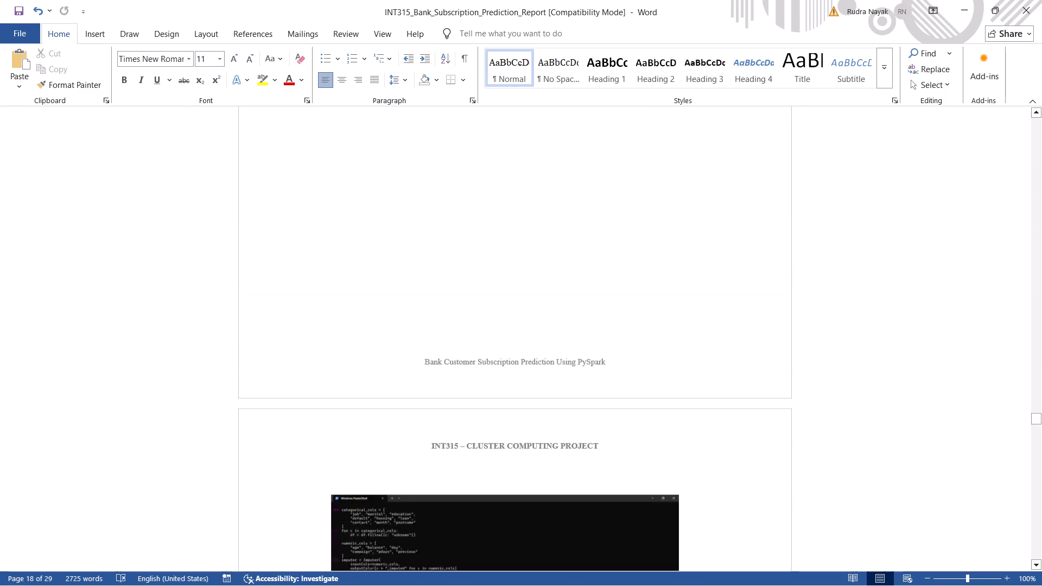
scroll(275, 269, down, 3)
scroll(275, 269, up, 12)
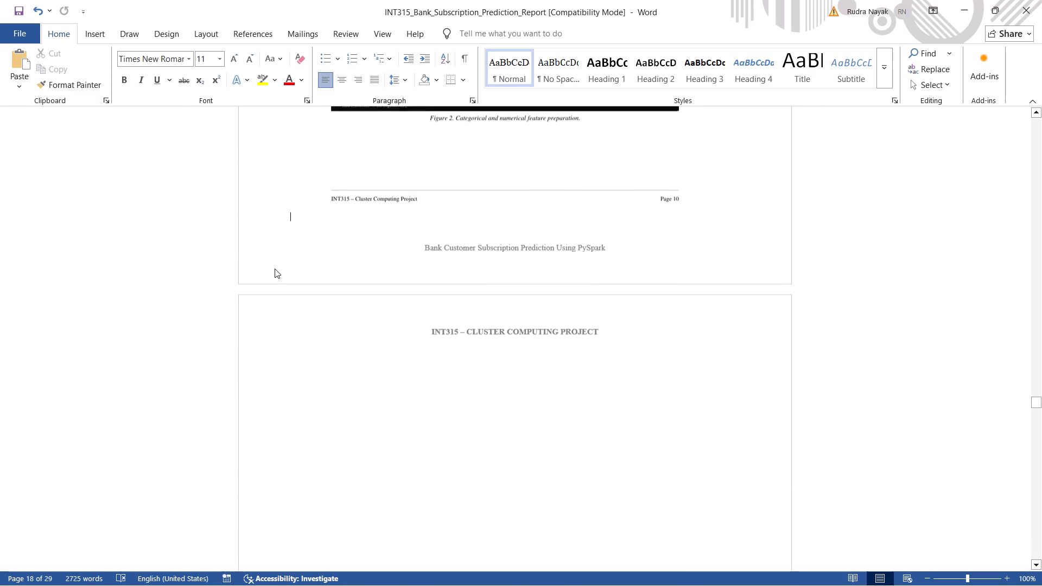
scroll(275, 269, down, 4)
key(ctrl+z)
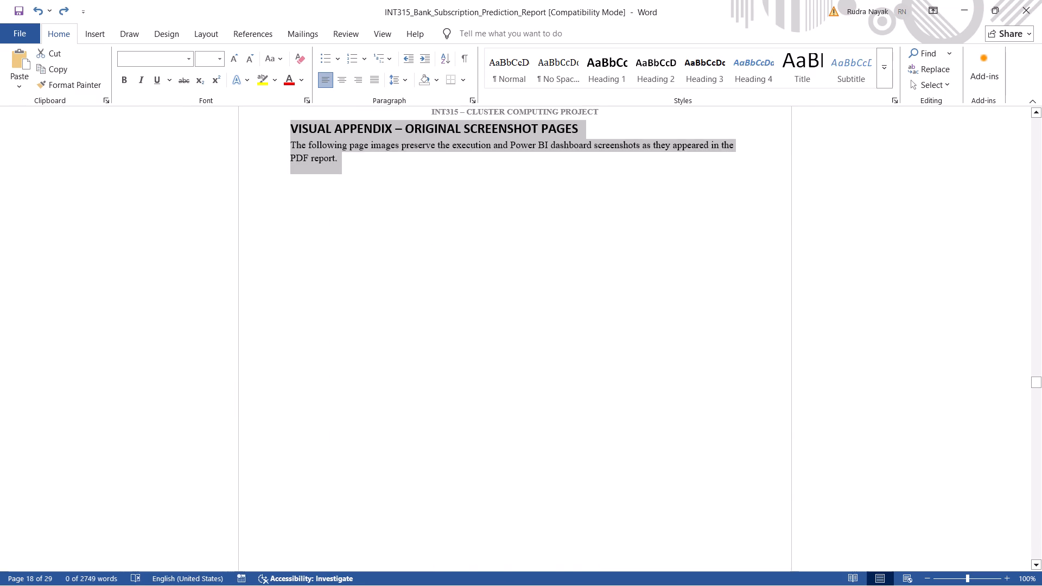
Review the report's earlier execution screenshots, output, results and conclusion pages, and return to the VISUAL APPENDIX page.
scroll(275, 269, up, 17)
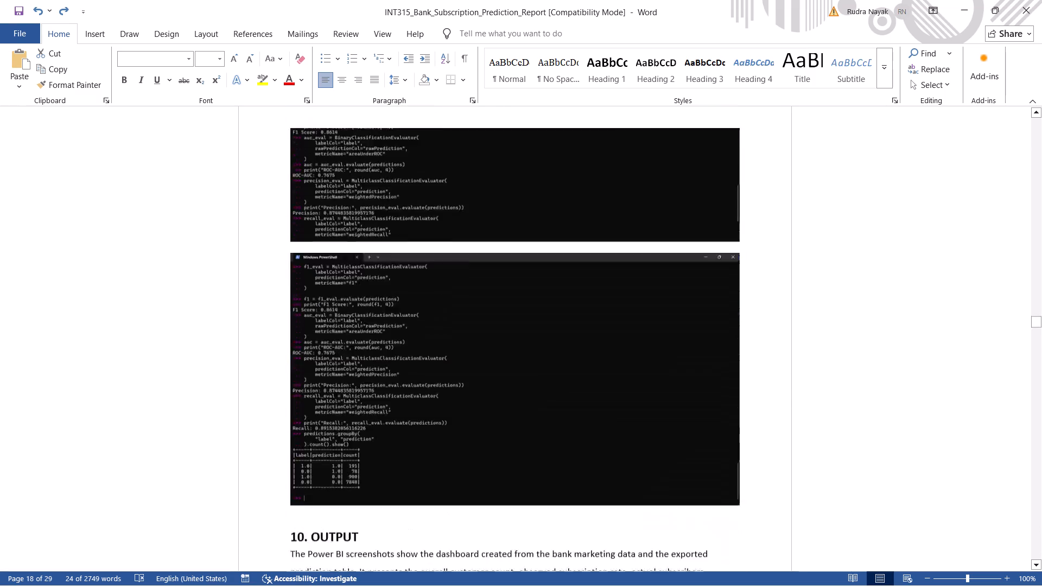
scroll(275, 269, up, 10)
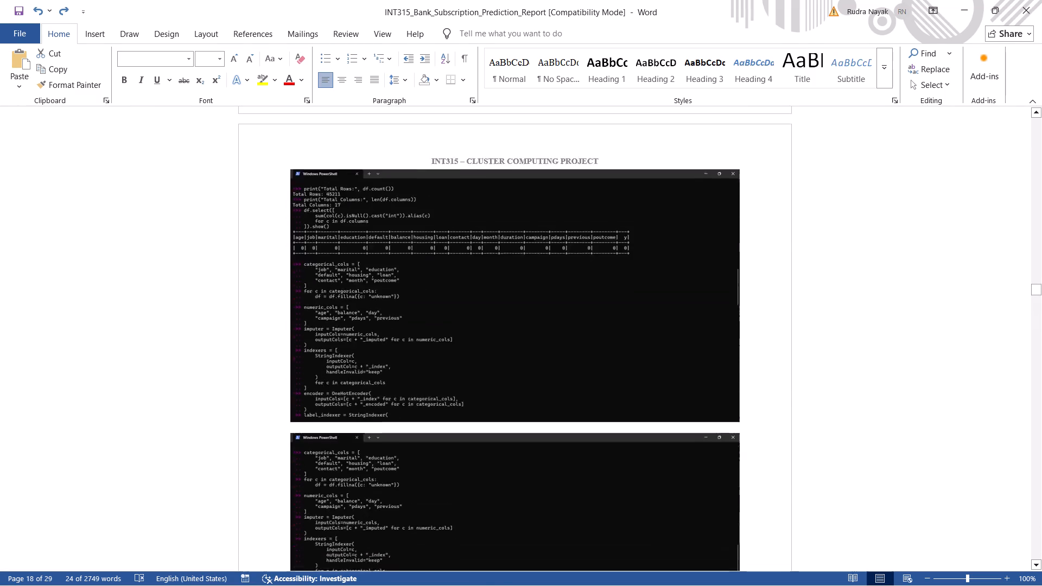
scroll(275, 269, up, 5)
scroll(275, 269, down, 5)
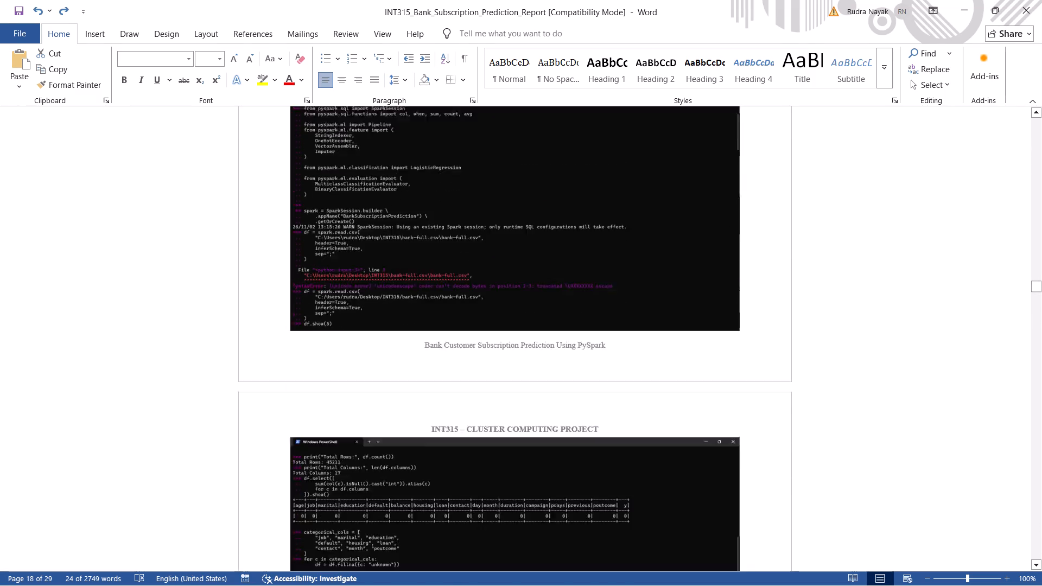
scroll(275, 269, down, 20)
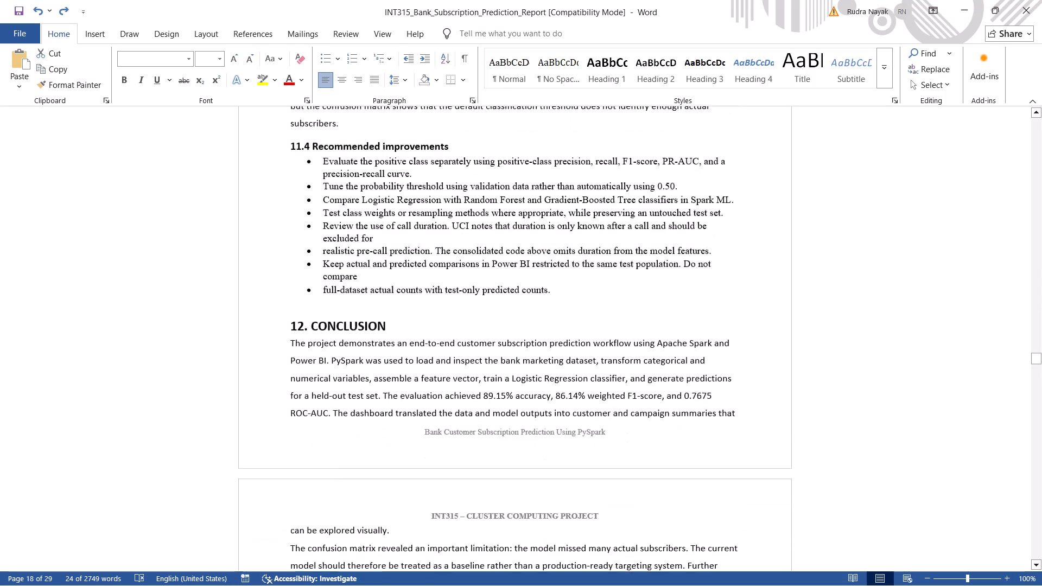
scroll(275, 269, down, 9)
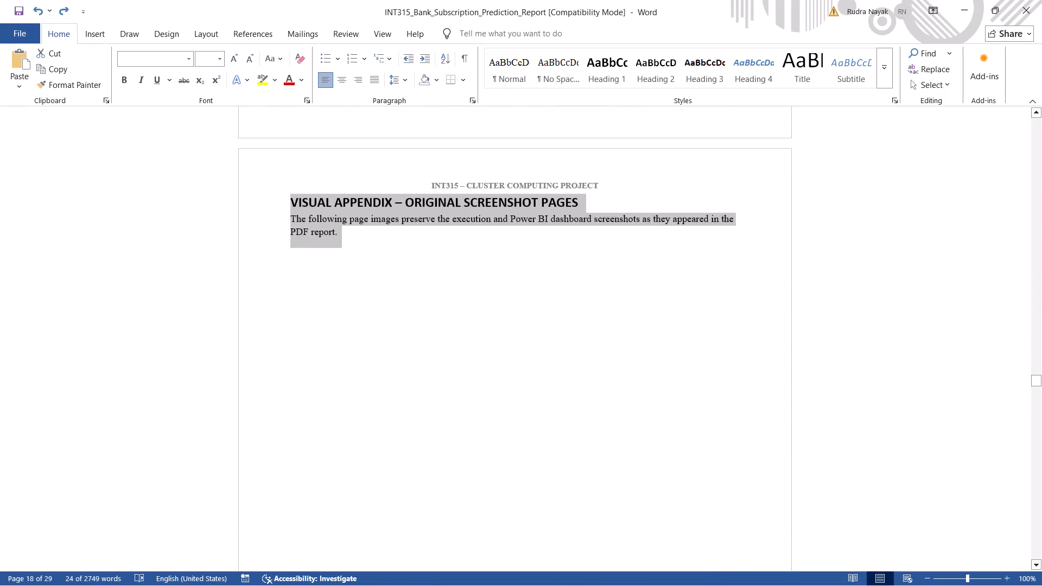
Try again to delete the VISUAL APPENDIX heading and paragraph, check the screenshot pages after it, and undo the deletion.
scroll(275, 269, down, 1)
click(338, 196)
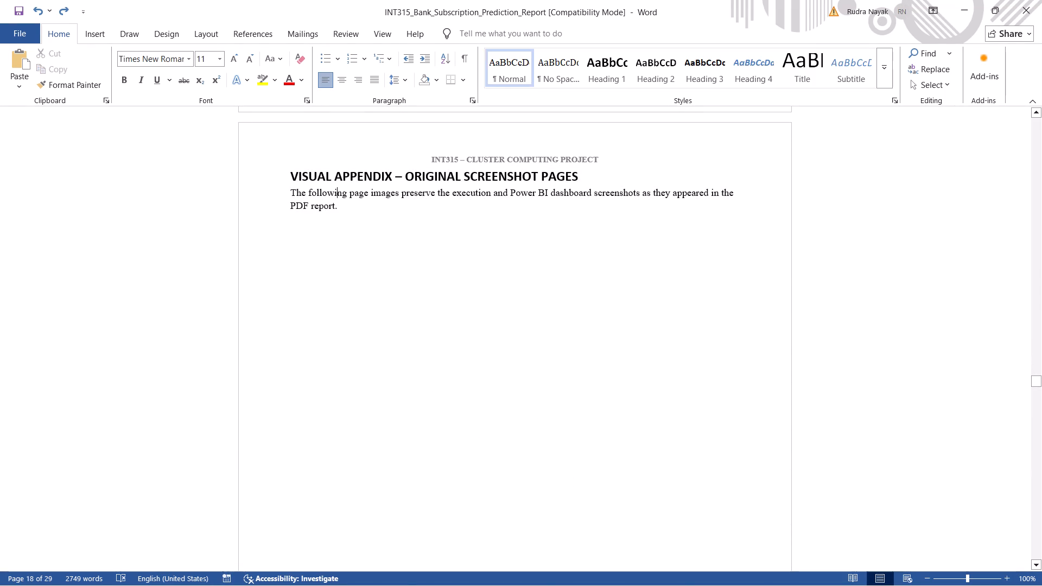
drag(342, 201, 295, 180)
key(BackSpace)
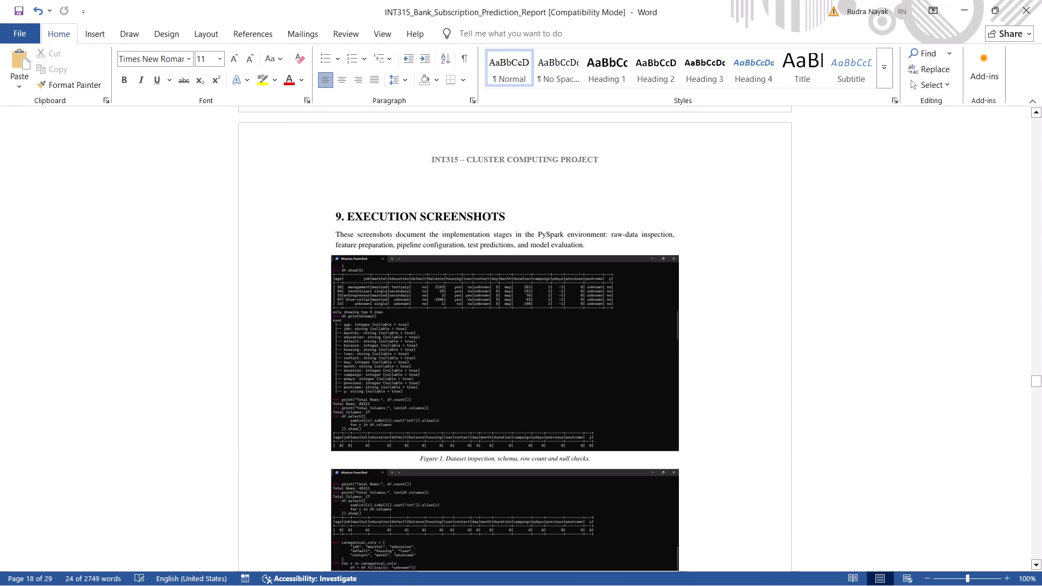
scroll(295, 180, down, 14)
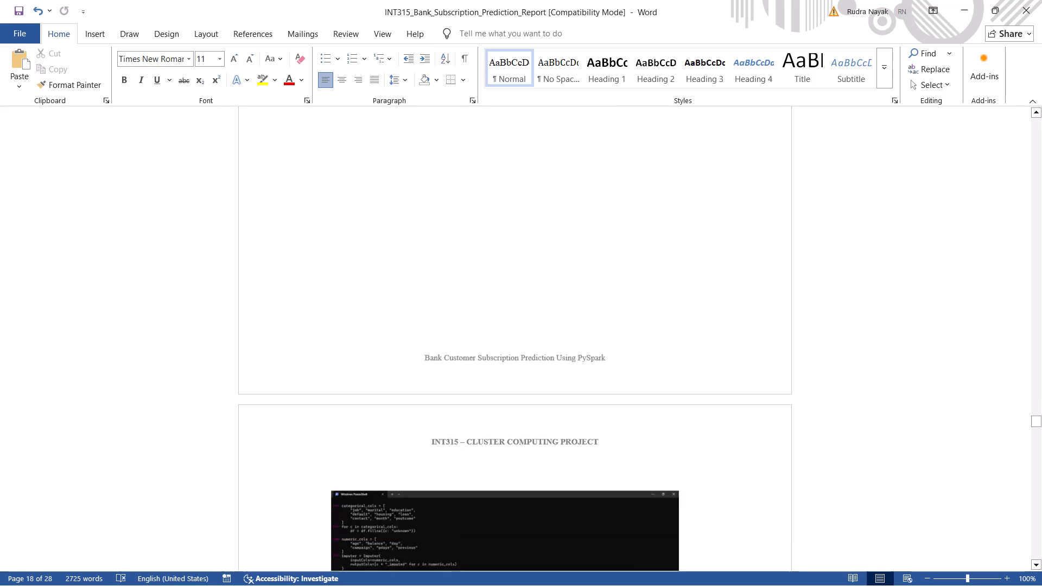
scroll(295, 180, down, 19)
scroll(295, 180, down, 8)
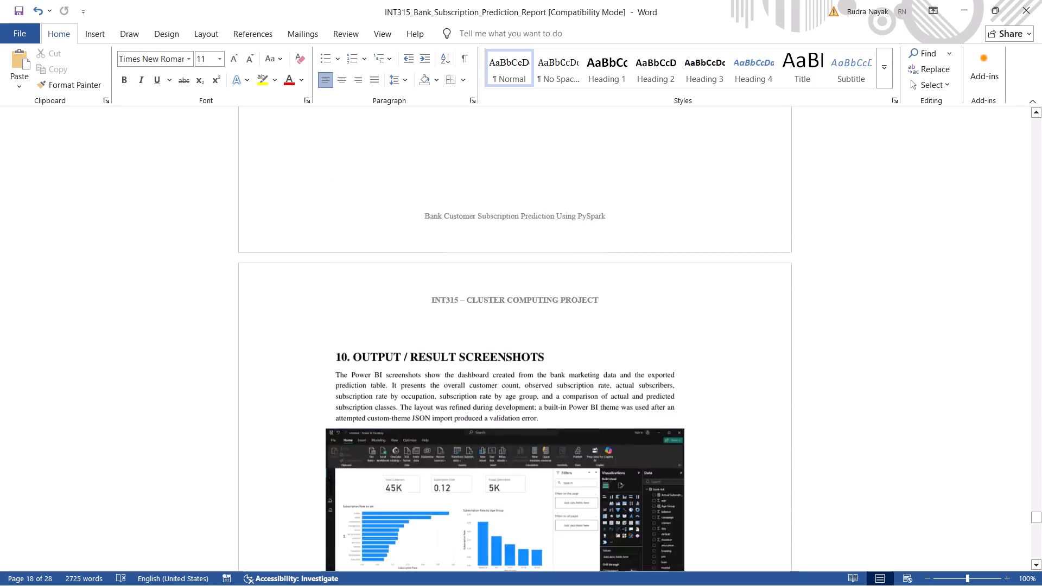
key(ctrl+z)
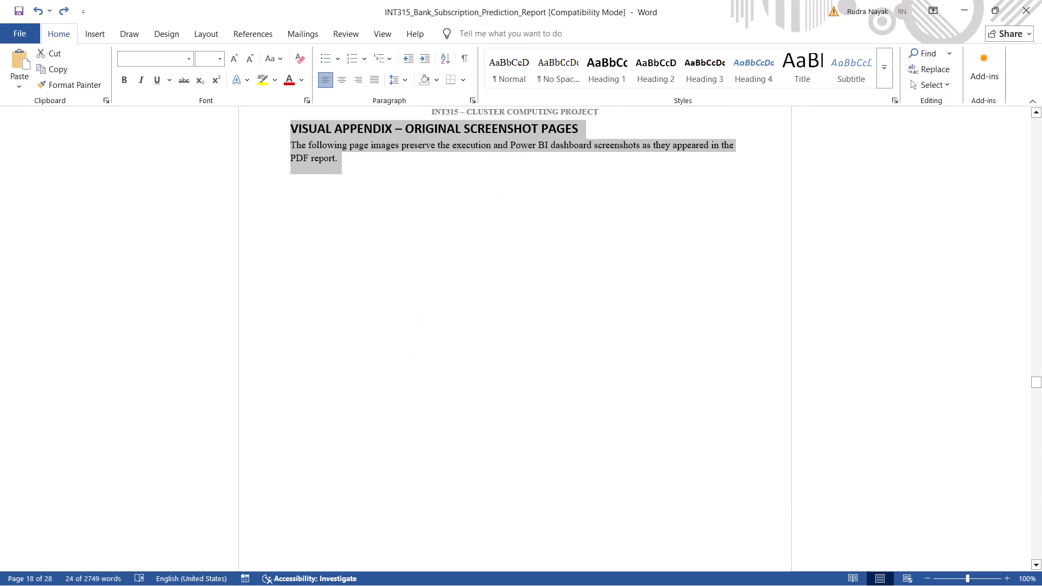
Delete the VISUAL APPENDIX – ORIGINAL SCREENSHOT PAGES heading and its introductory paragraph.
scroll(295, 180, up, 9)
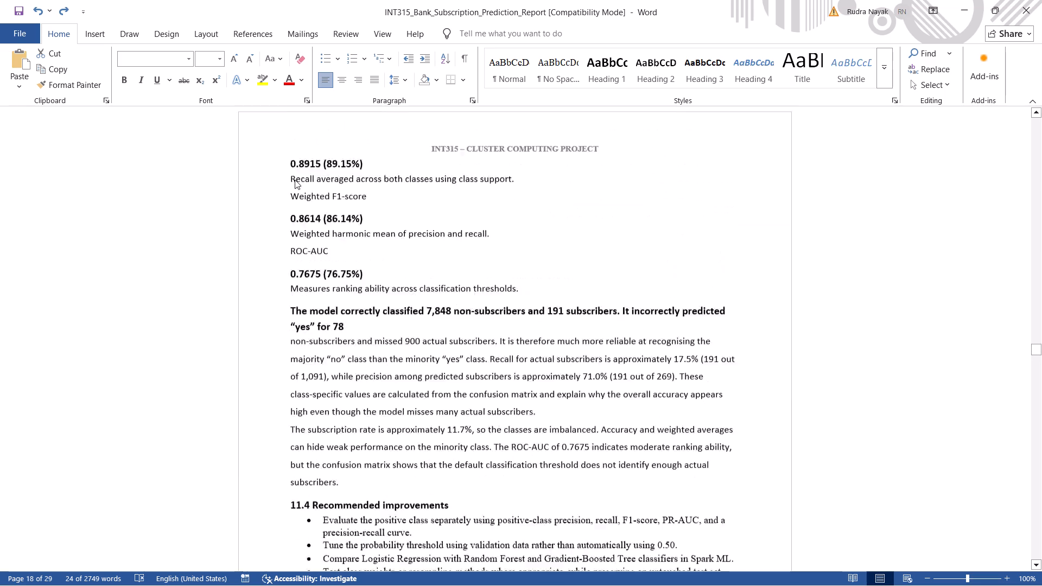
scroll(295, 180, down, 8)
click(329, 327)
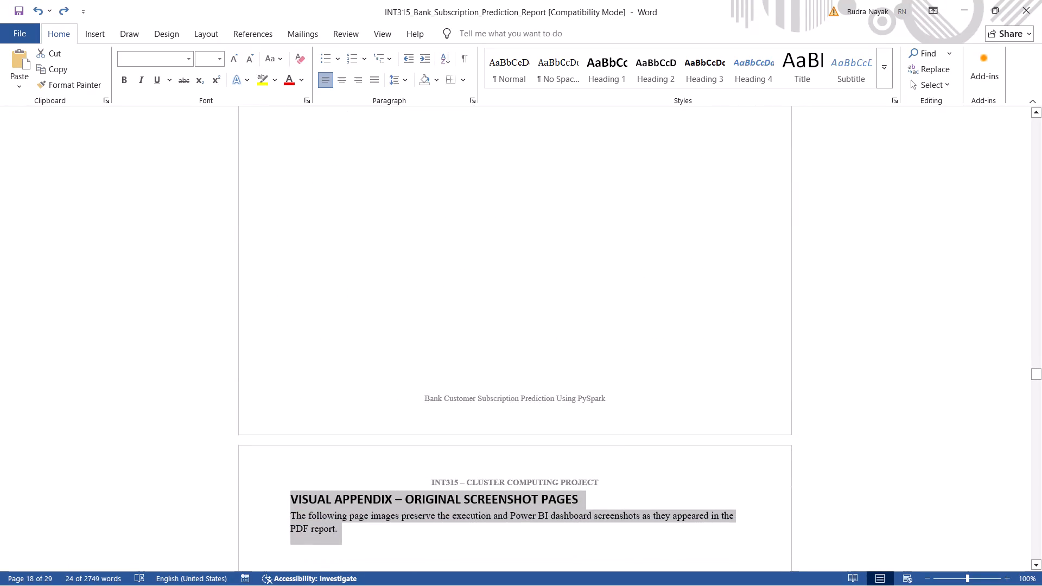
scroll(329, 327, down, 2)
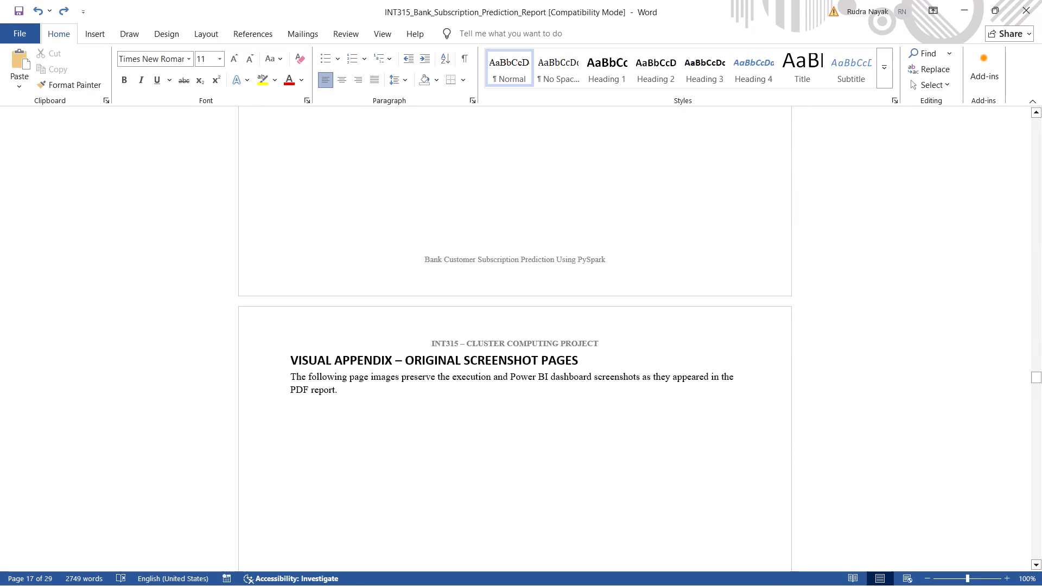
drag(344, 390, 302, 362)
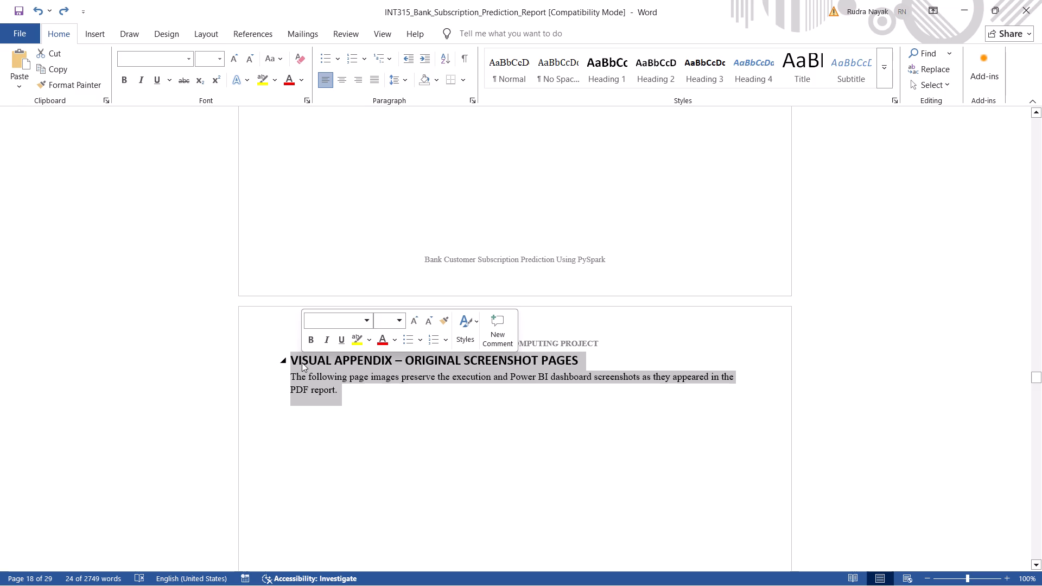
key(BackSpace)
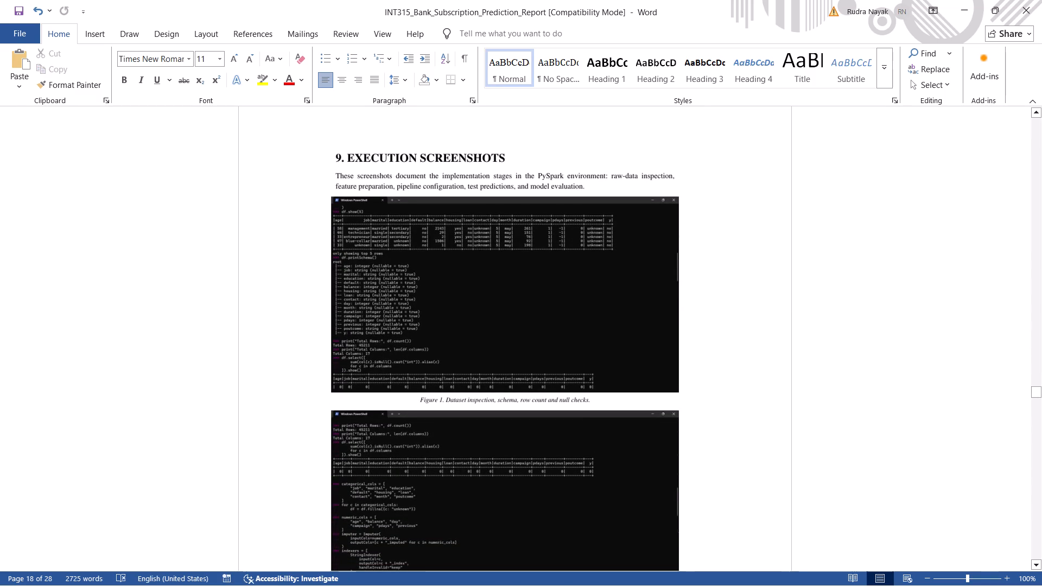
Review the appendix screenshot pages from 9. EXECUTION SCREENSHOTS through 11. RESULT ANALYSIS, and return toward the first of them.
scroll(302, 362, down, 14)
scroll(302, 362, up, 1)
scroll(302, 362, down, 3)
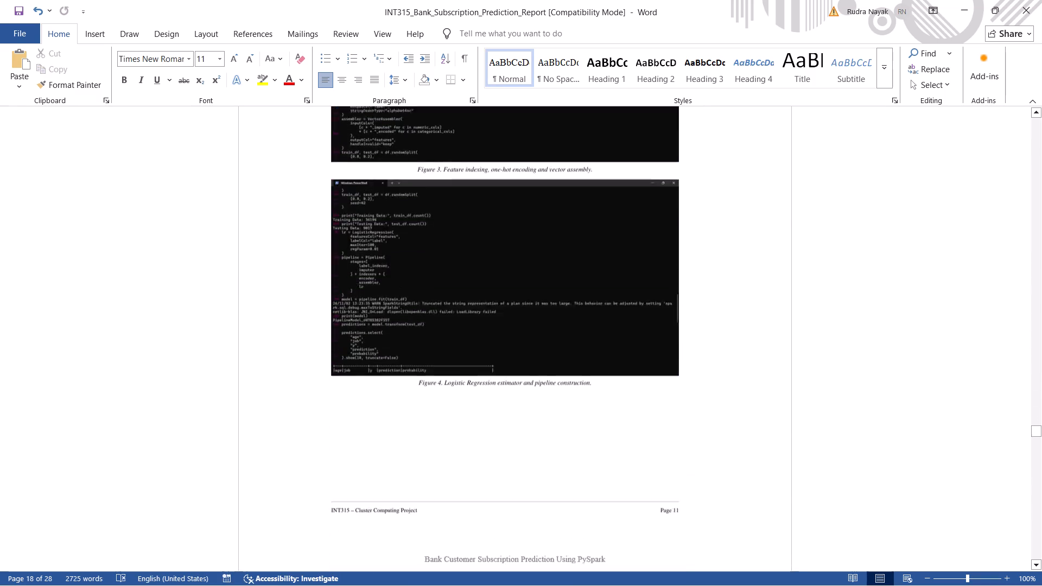
scroll(302, 362, down, 15)
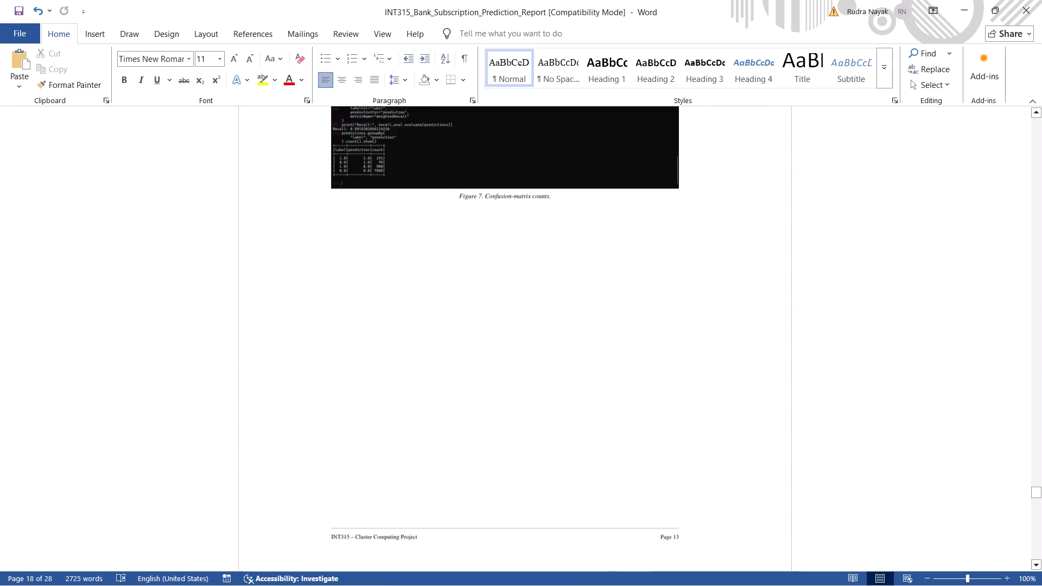
scroll(302, 362, down, 13)
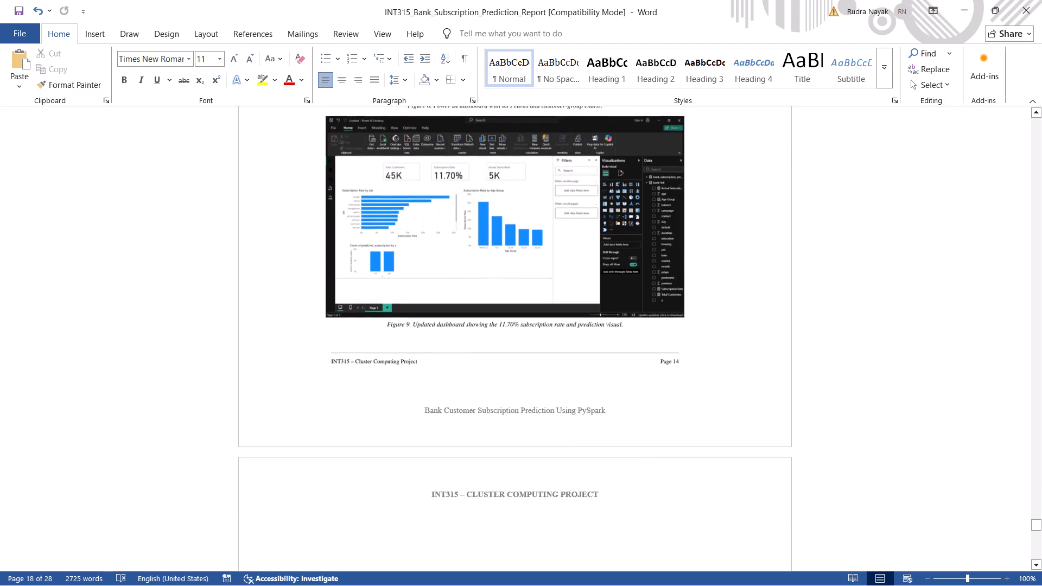
scroll(302, 362, down, 11)
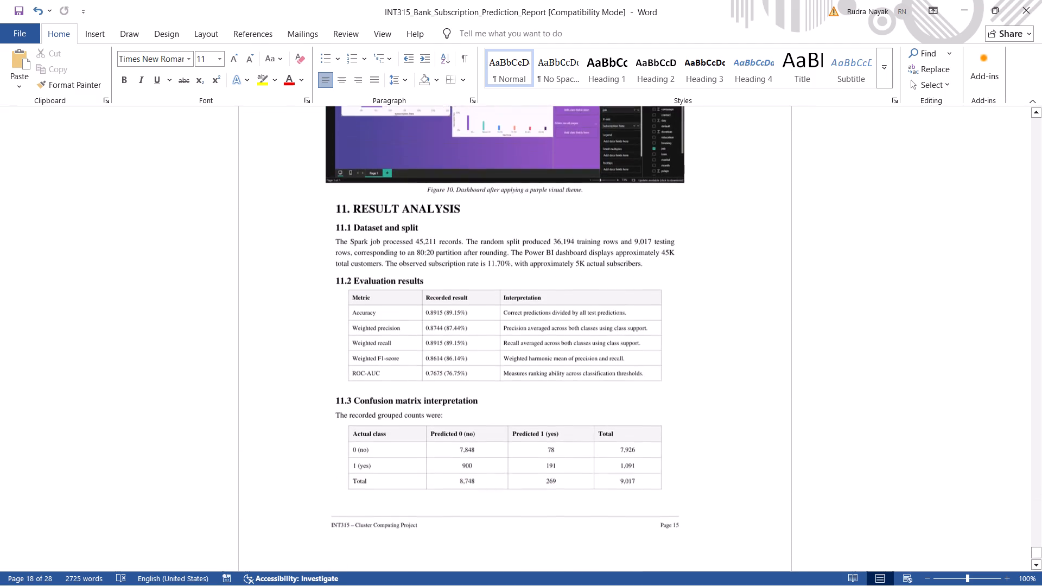
scroll(302, 362, down, 8)
scroll(302, 362, up, 3)
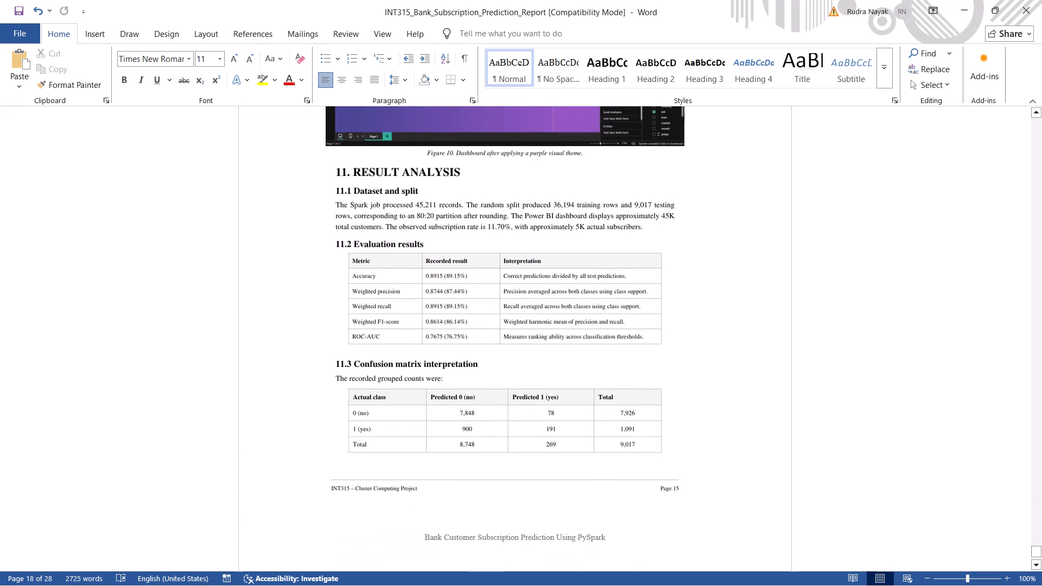
scroll(302, 362, up, 14)
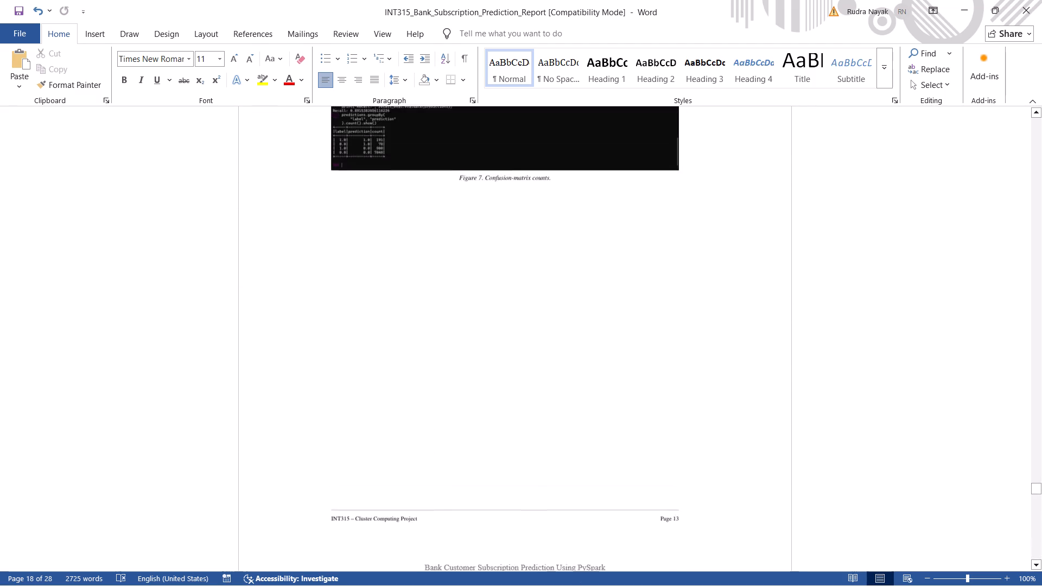
scroll(302, 362, up, 12)
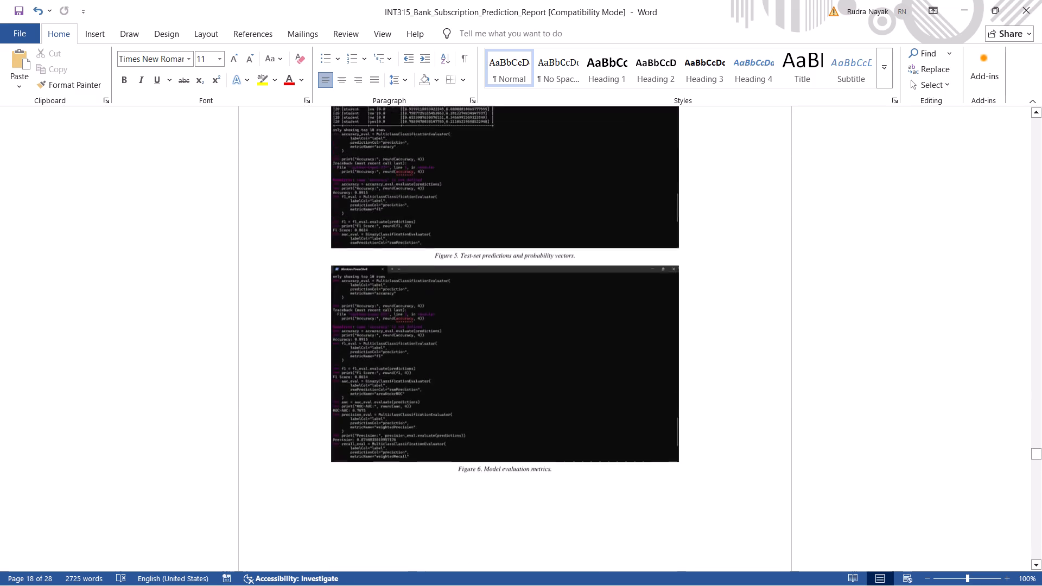
scroll(302, 362, up, 3)
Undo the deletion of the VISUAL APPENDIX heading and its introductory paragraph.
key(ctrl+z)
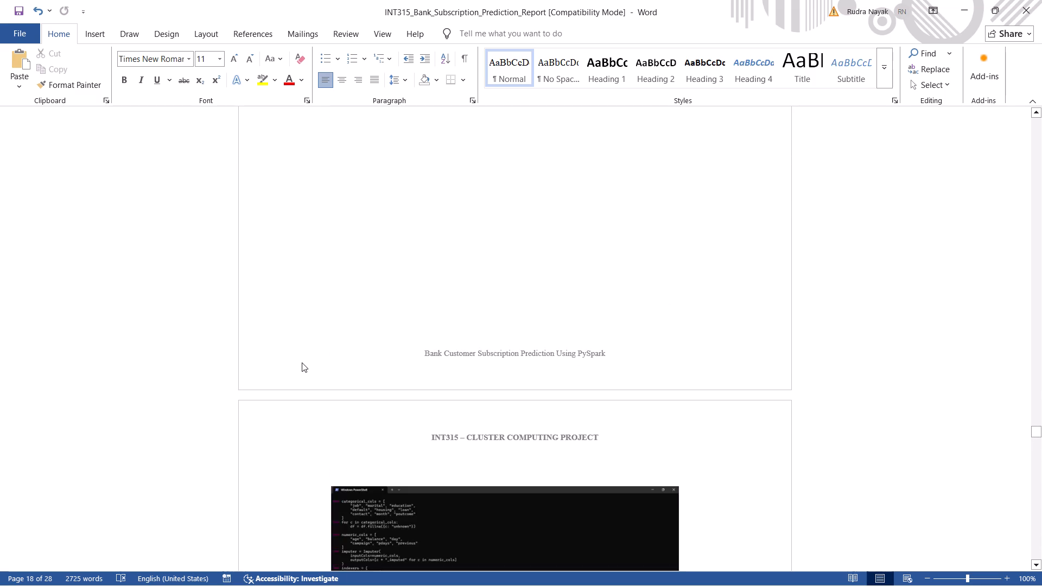
Delete the full-page image on the document's last page, showing Figure 10 and 11. RESULT ANALYSIS.
scroll(302, 362, down, 12)
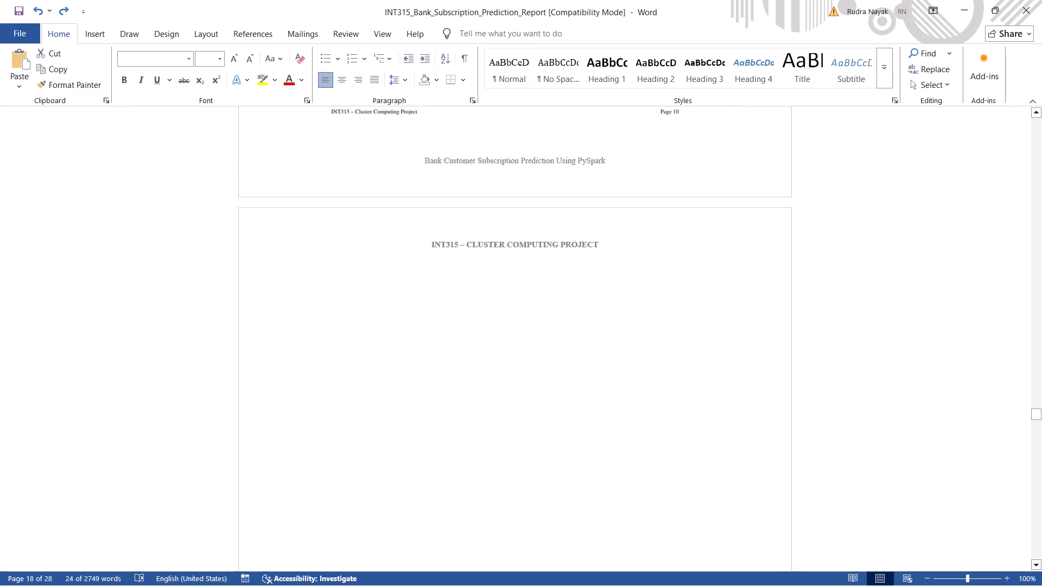
scroll(302, 362, down, 20)
scroll(302, 362, down, 5)
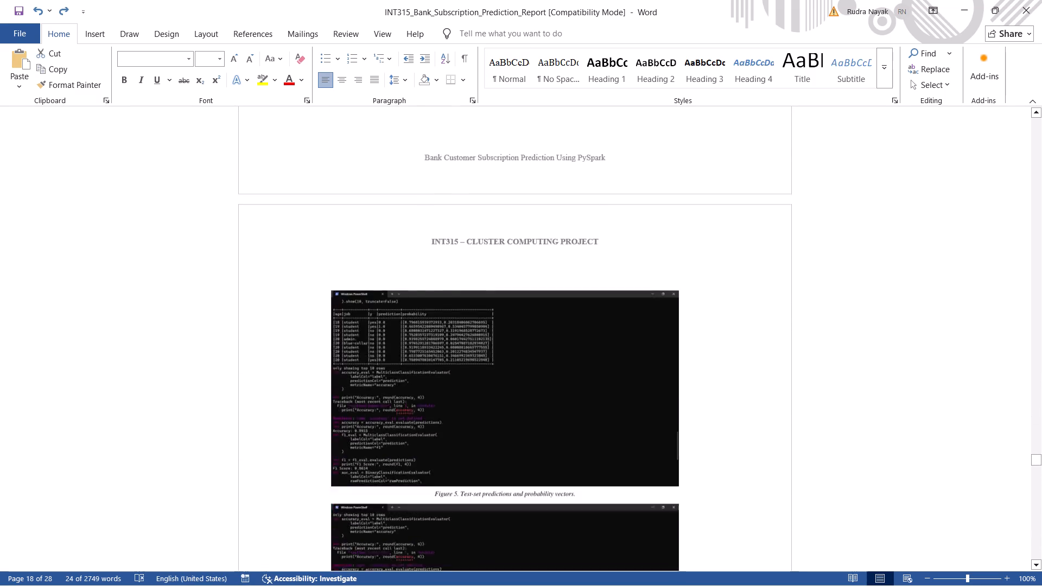
scroll(302, 362, down, 17)
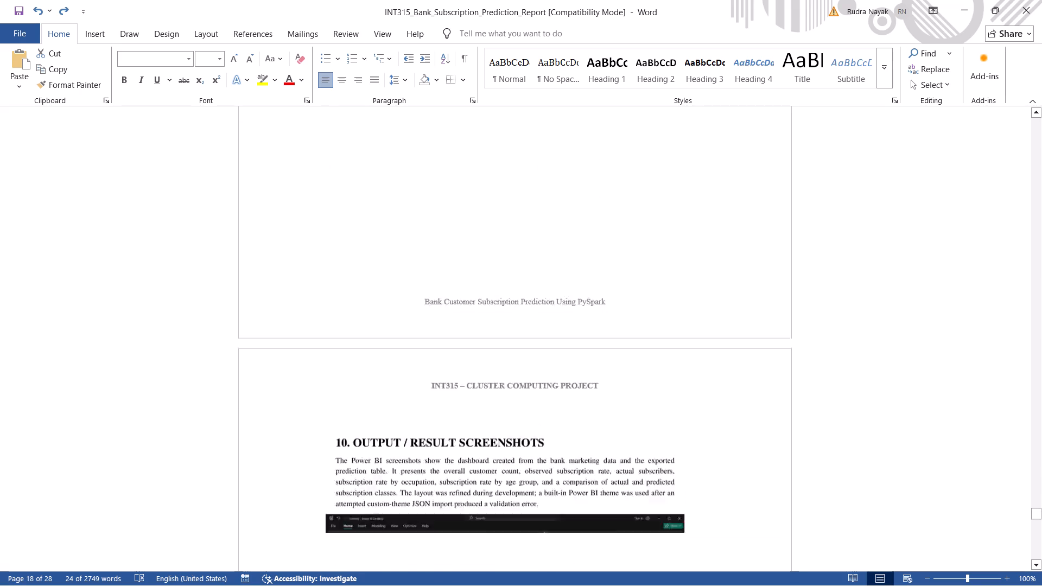
scroll(302, 362, down, 6)
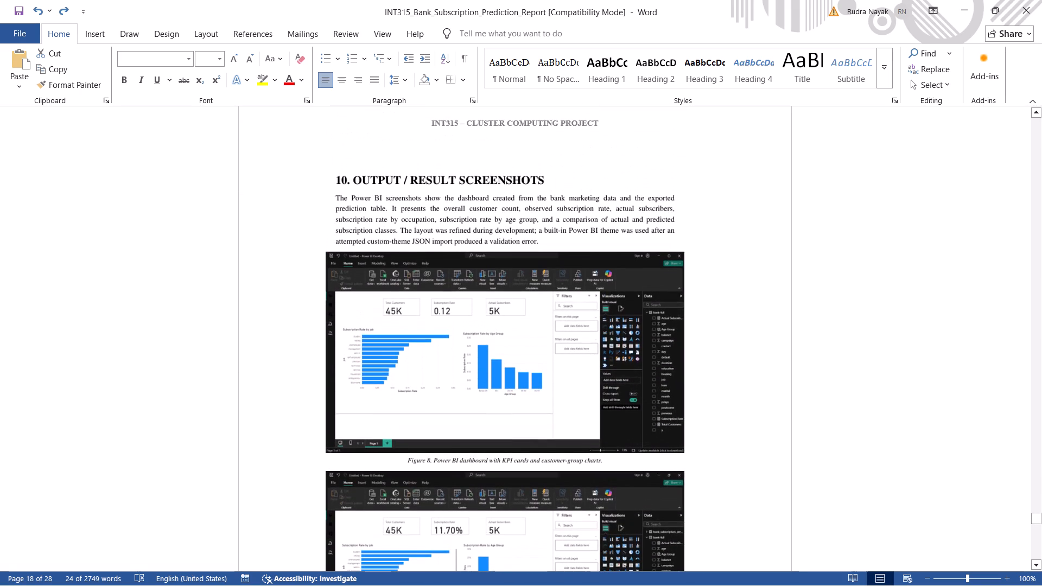
scroll(302, 362, down, 12)
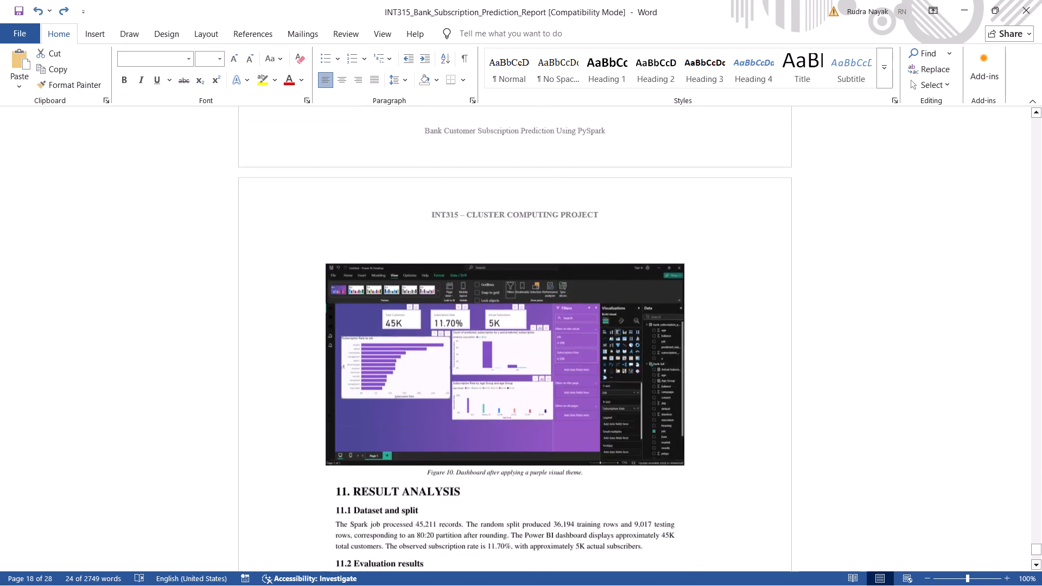
scroll(302, 362, down, 5)
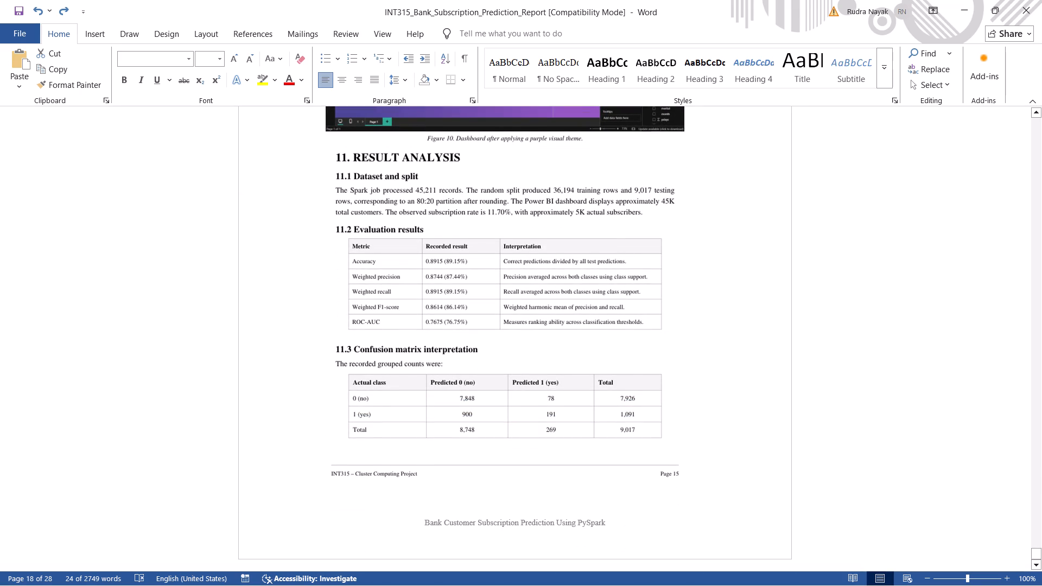
click(454, 404)
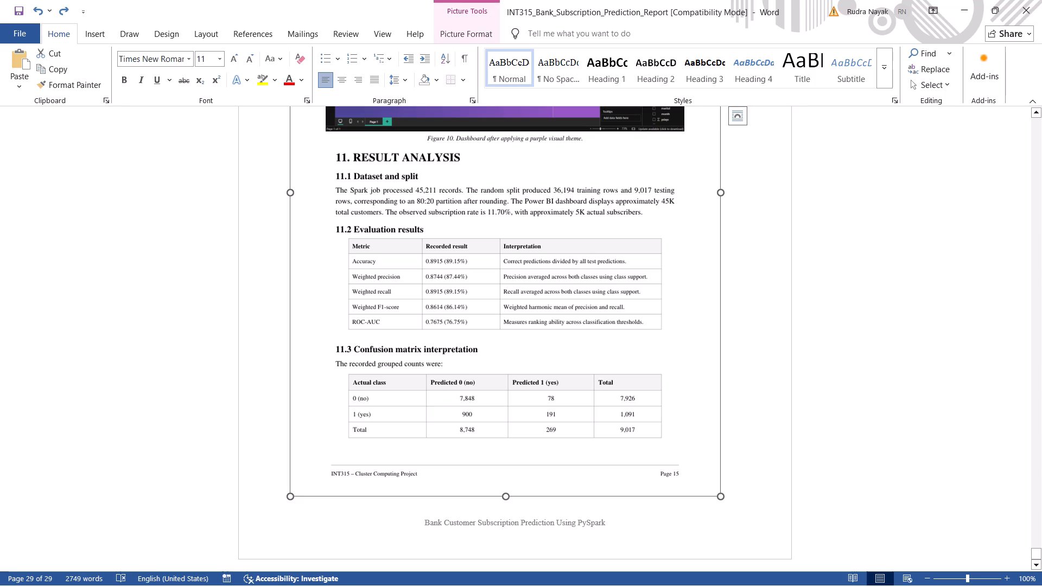
click(330, 344)
click(345, 349)
click(815, 349)
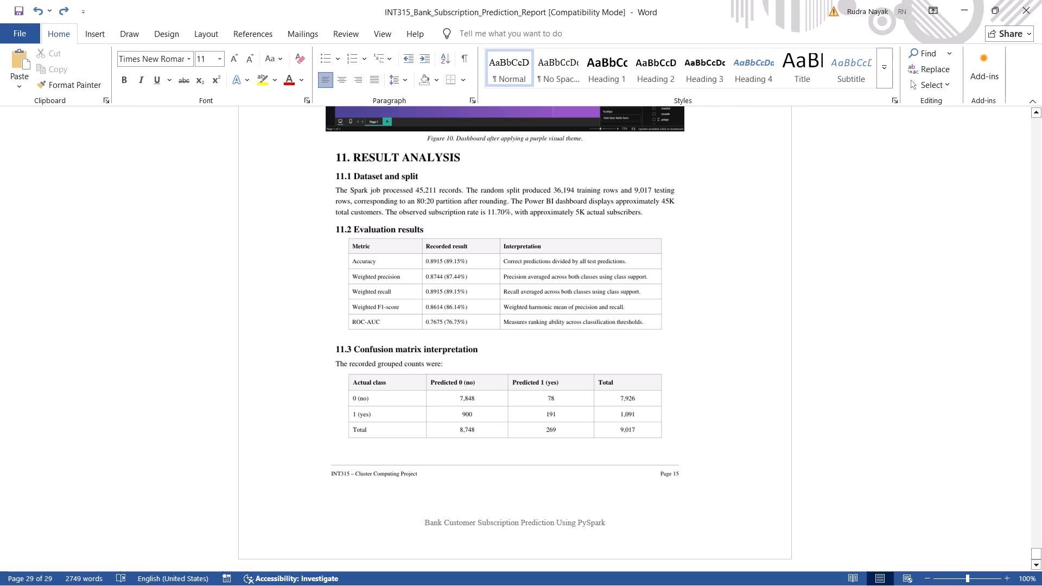
click(682, 426)
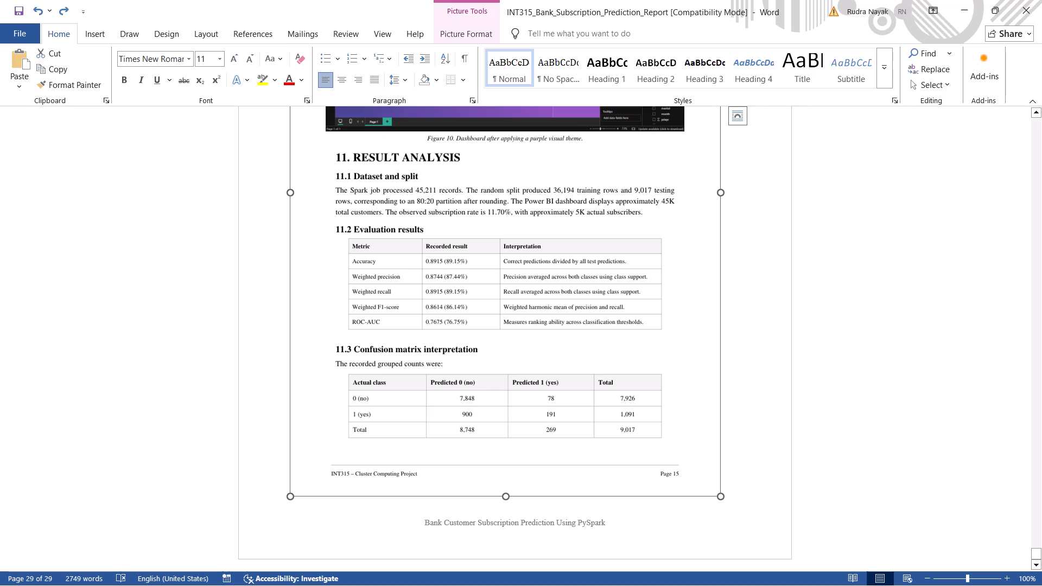
drag(332, 340, 380, 346)
click(380, 346)
key(Delete)
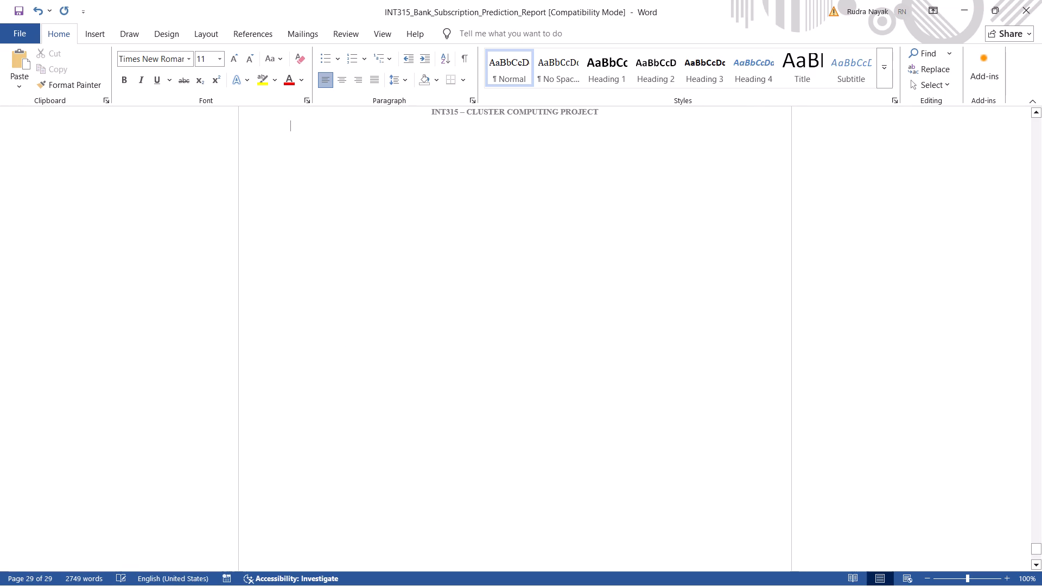
Delete the appendix page image showing 10. OUTPUT / RESULT SCREENSHOTS with Figures 8 and 9.
scroll(380, 346, up, 2)
scroll(518, 275, up, 6)
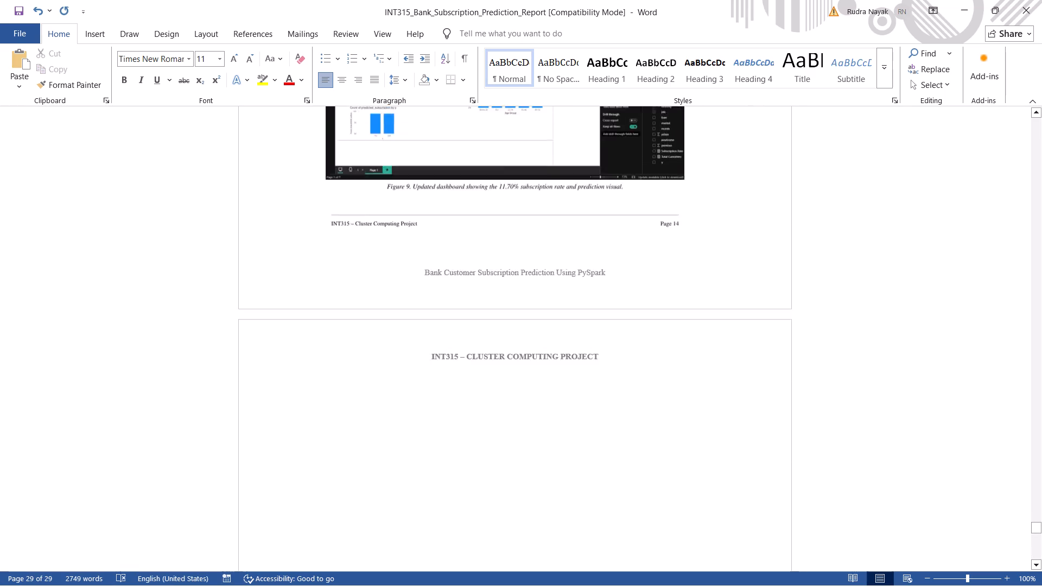
scroll(518, 275, up, 1)
click(518, 275)
key(Delete)
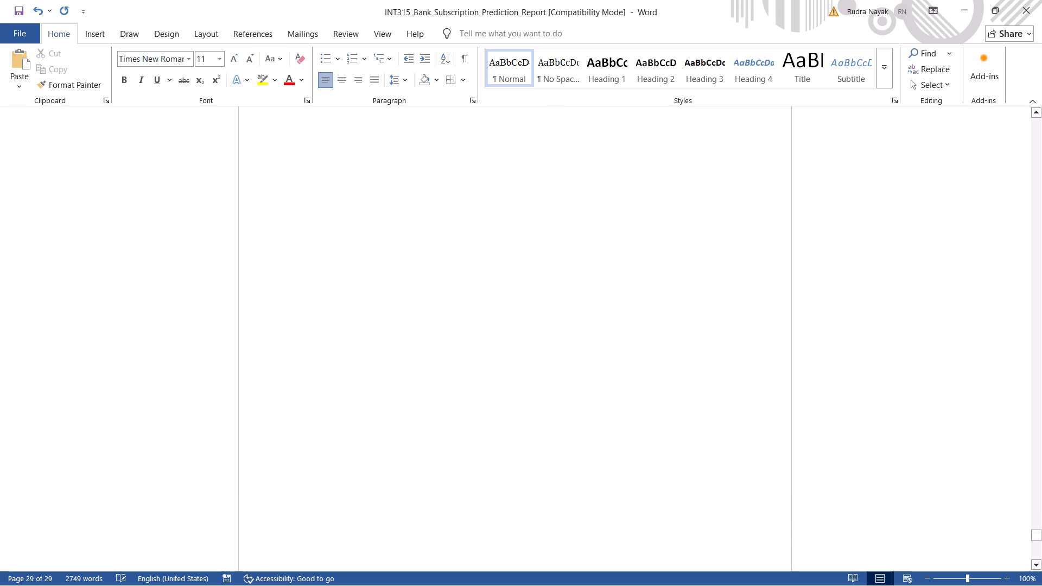
Delete the appendix page image showing Figure 7, the confusion-matrix counts.
scroll(518, 275, up, 1)
click(518, 275)
scroll(551, 337, up, 10)
click(551, 469)
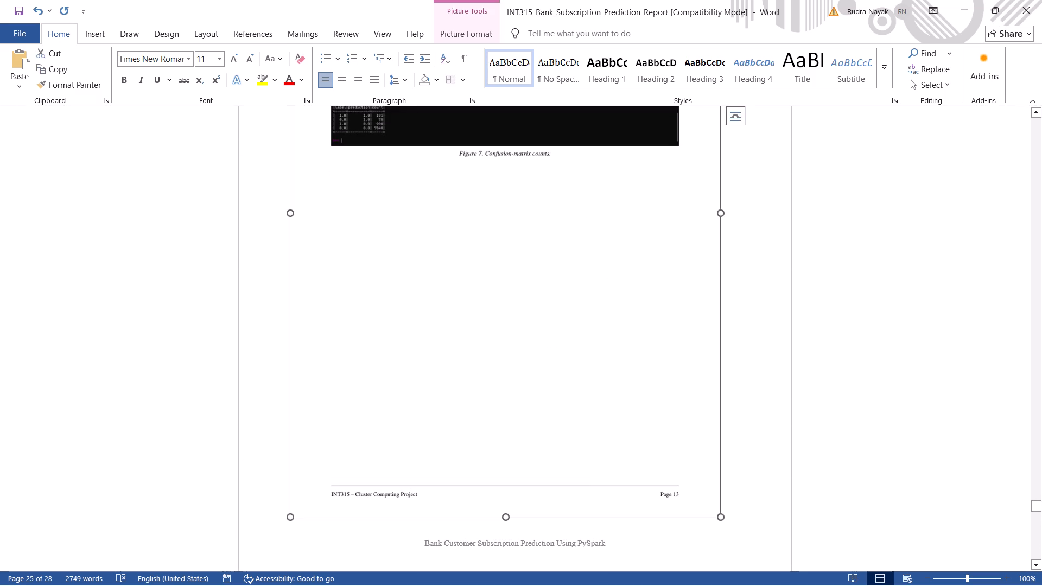
scroll(551, 469, up, 4)
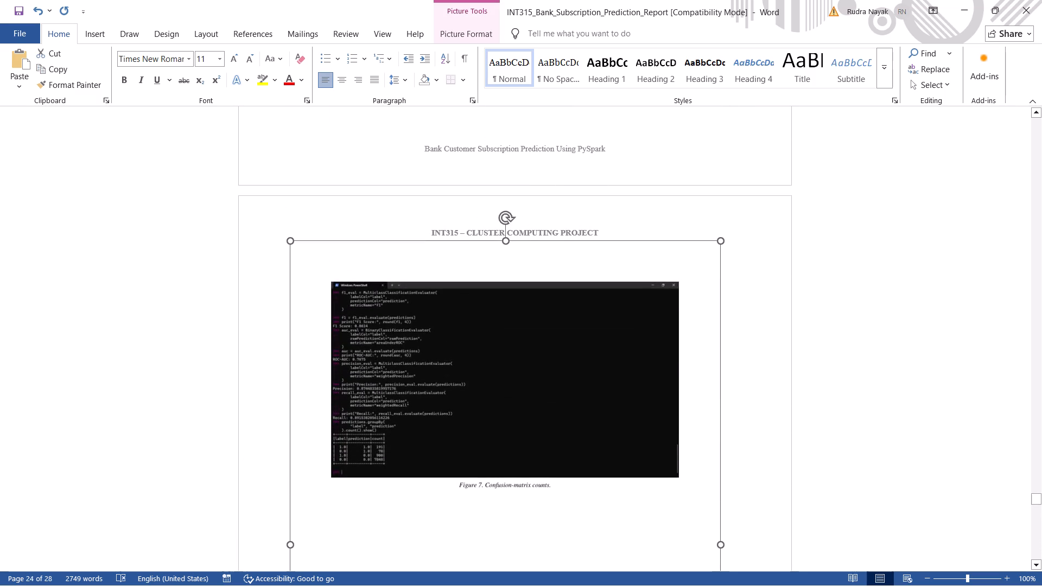
key(Delete)
Delete the appendix page image showing Figures 5 and 6, the test-set predictions and model evaluation metrics.
scroll(551, 469, up, 8)
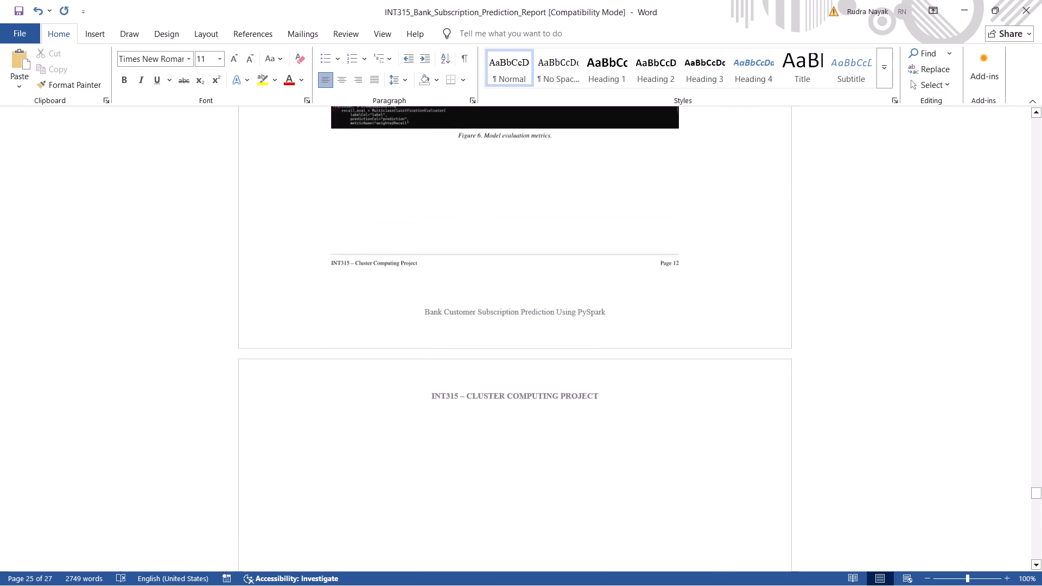
scroll(551, 469, up, 2)
click(587, 324)
key(Delete)
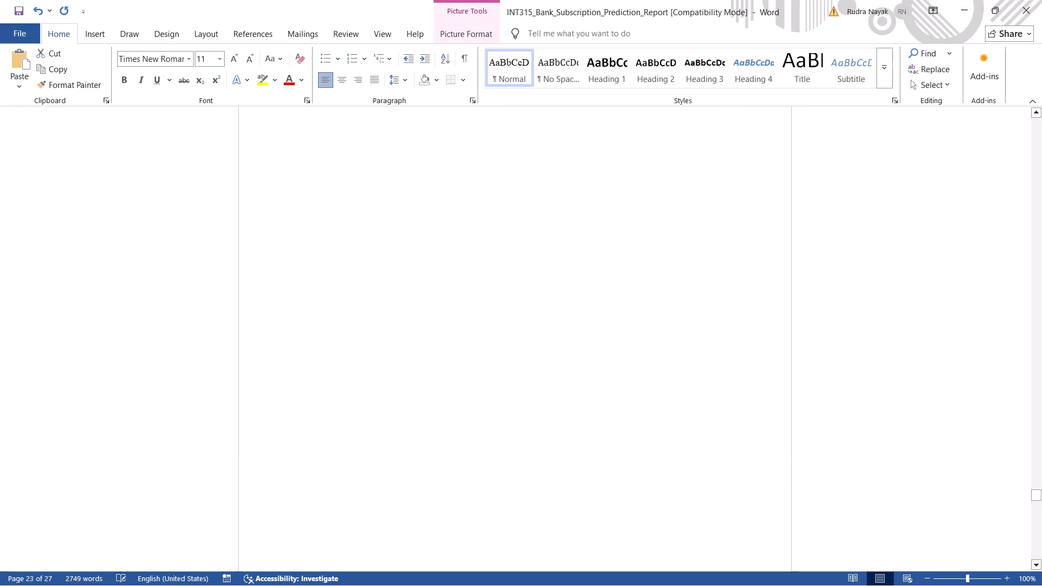
Delete the appendix page image showing Figures 3 and 4, feature indexing and Logistic Regression pipeline construction.
scroll(587, 324, up, 8)
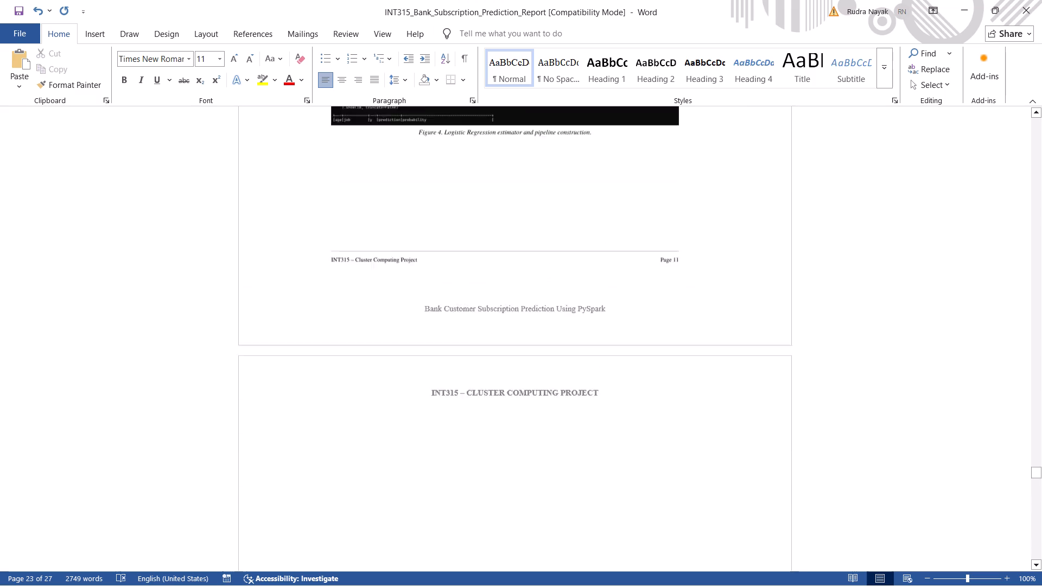
scroll(581, 316, up, 2)
click(538, 286)
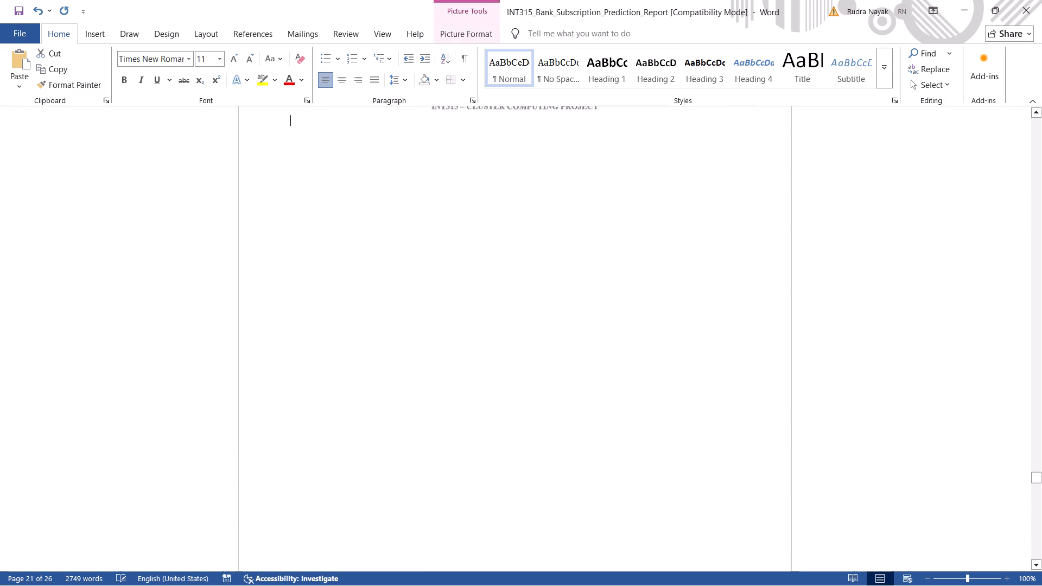
Delete the appendix page image showing 9. EXECUTION SCREENSHOTS with Figures 1 and 2.
scroll(538, 286, up, 11)
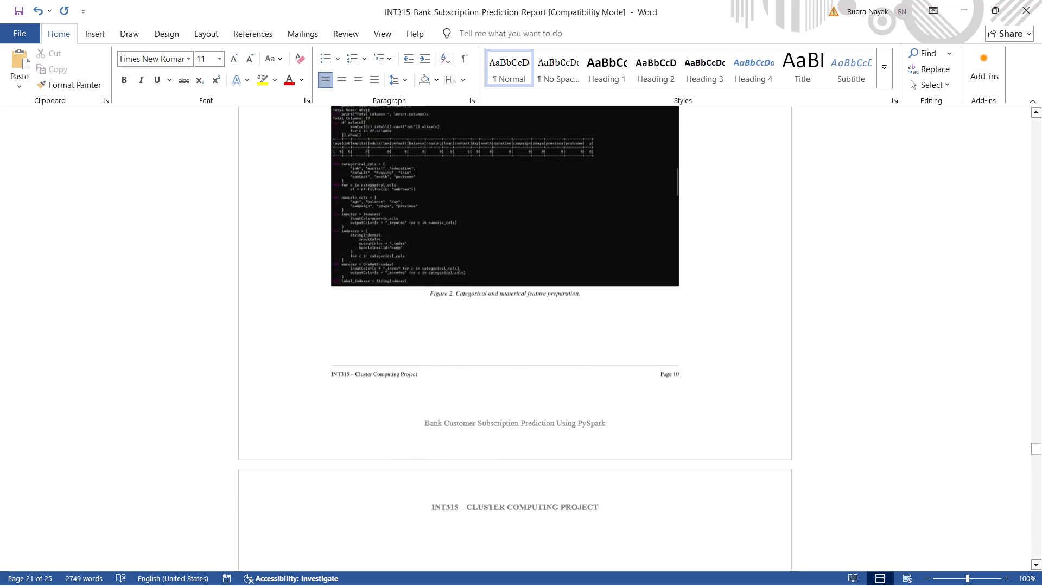
scroll(538, 286, up, 3)
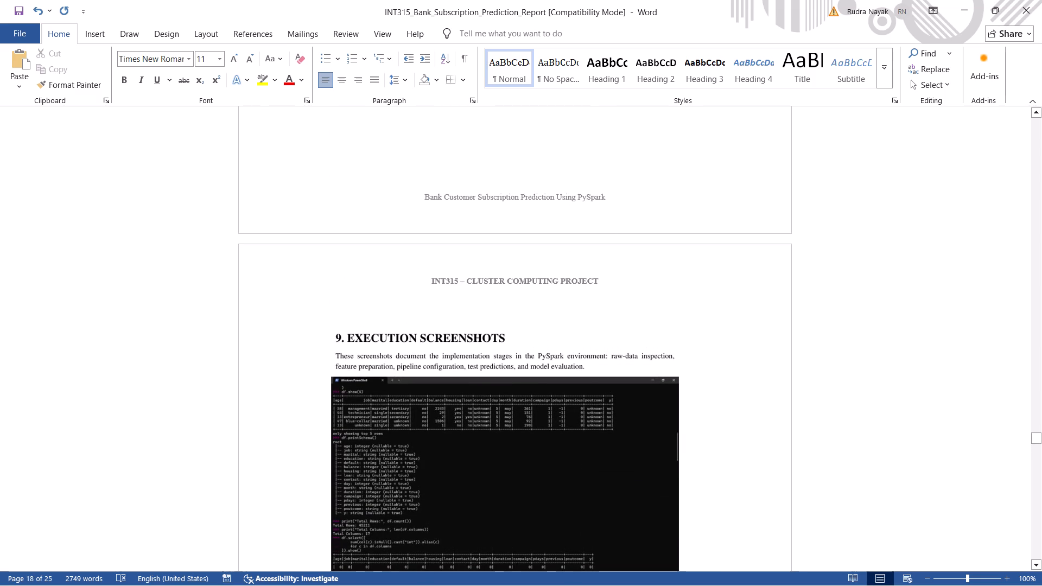
click(576, 487)
key(Delete)
Delete the VISUAL APPENDIX – ORIGINAL SCREENSHOT PAGES heading and its introductory paragraph.
scroll(576, 487, up, 4)
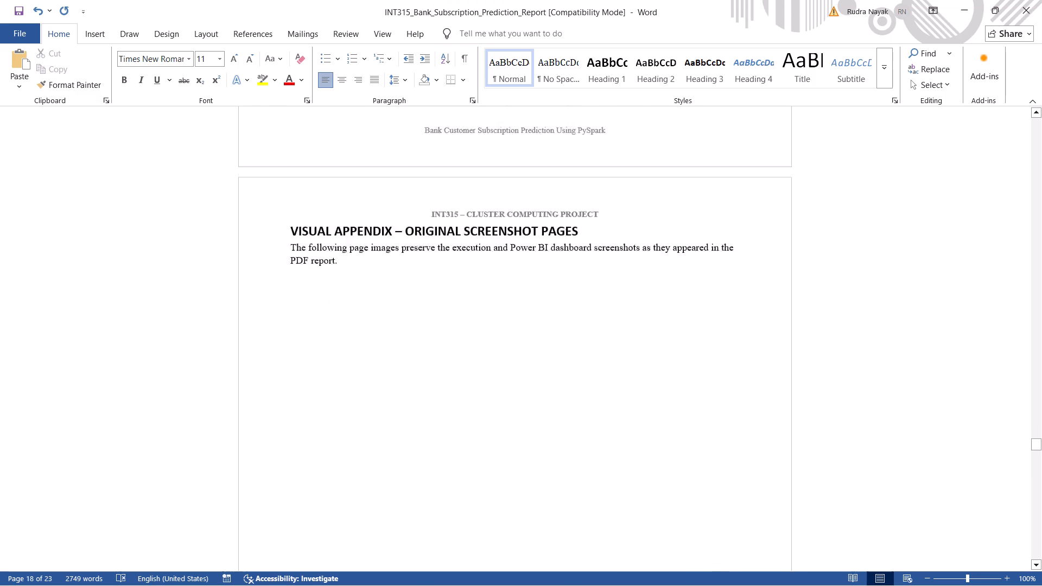
click(558, 535)
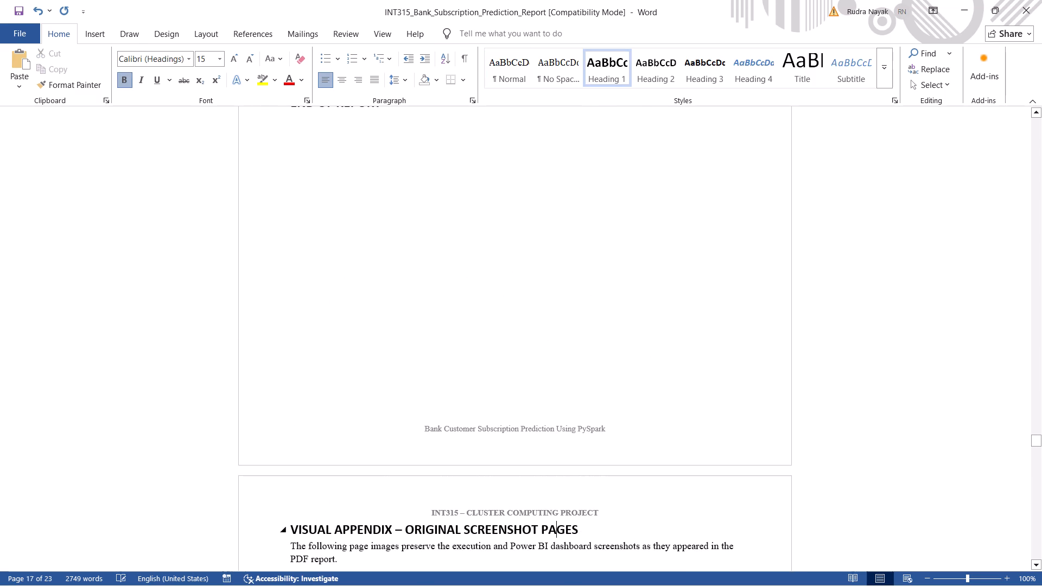
drag(351, 559, 291, 525)
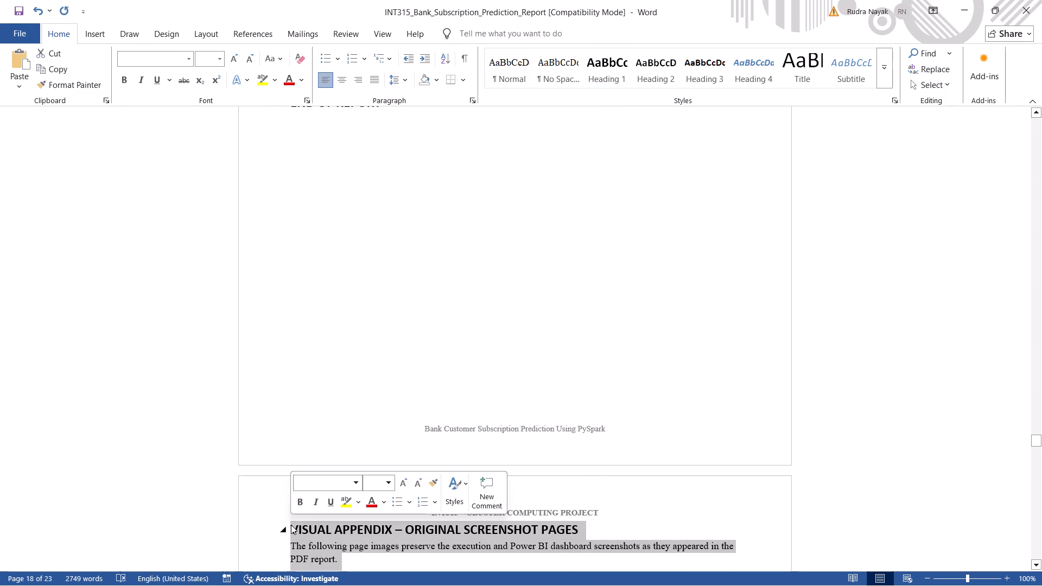
key(BackSpace)
Check the pages following END OF REPORT through to the last page for leftover appendix content.
scroll(291, 525, down, 2)
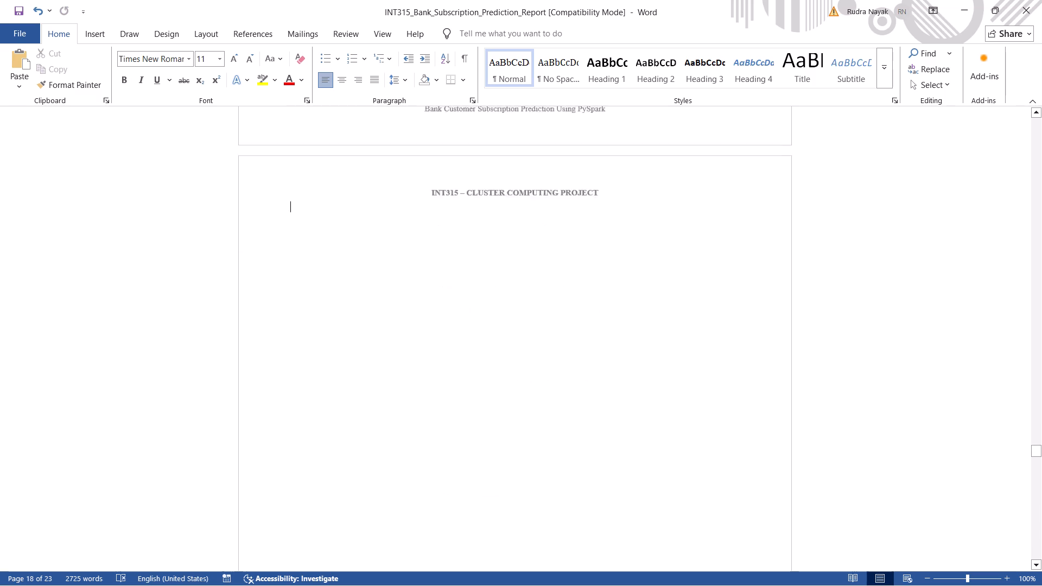
scroll(291, 525, down, 17)
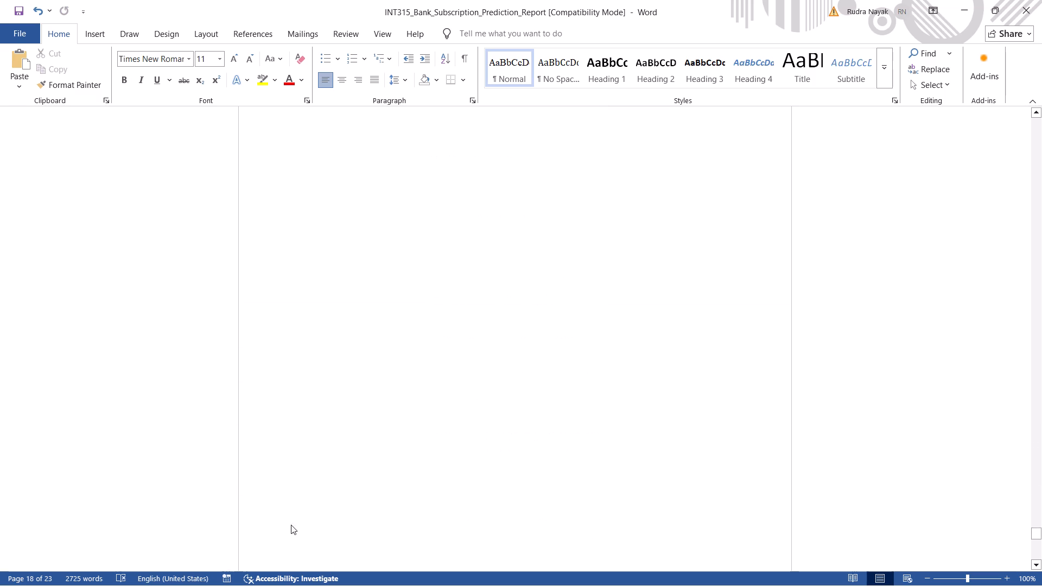
scroll(291, 525, down, 11)
click(410, 461)
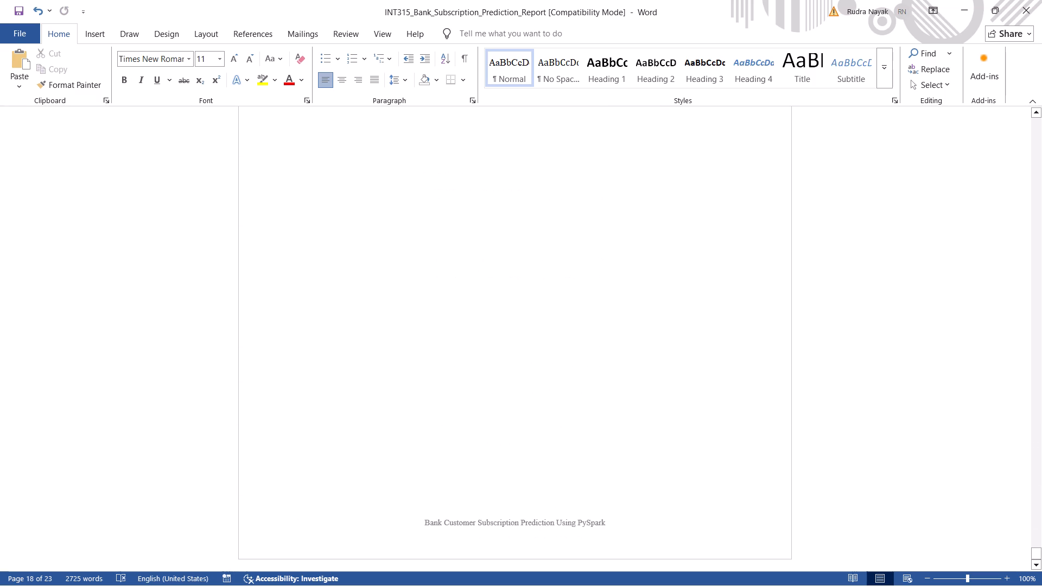
scroll(410, 461, up, 4)
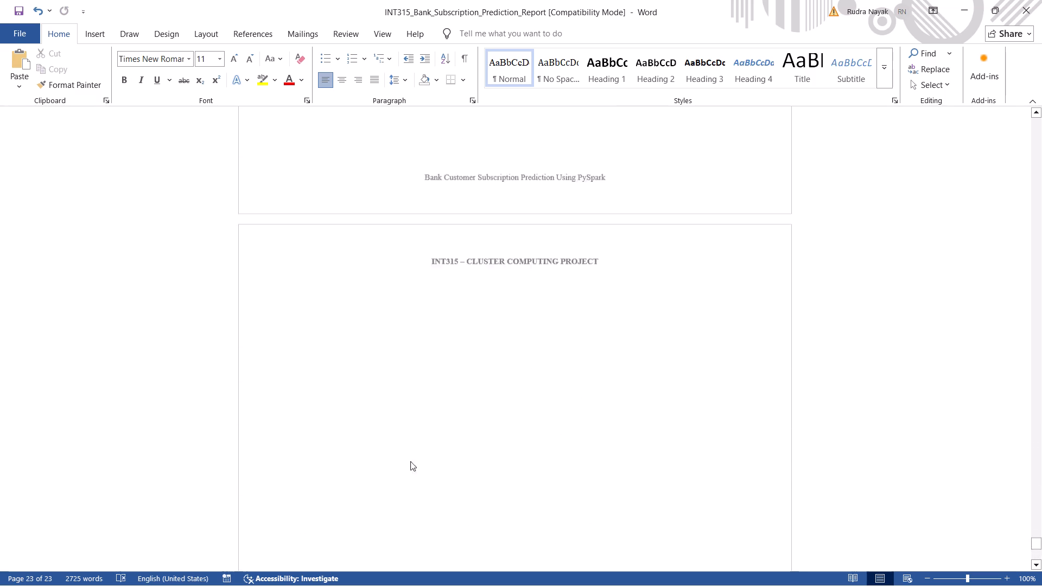
scroll(410, 461, up, 6)
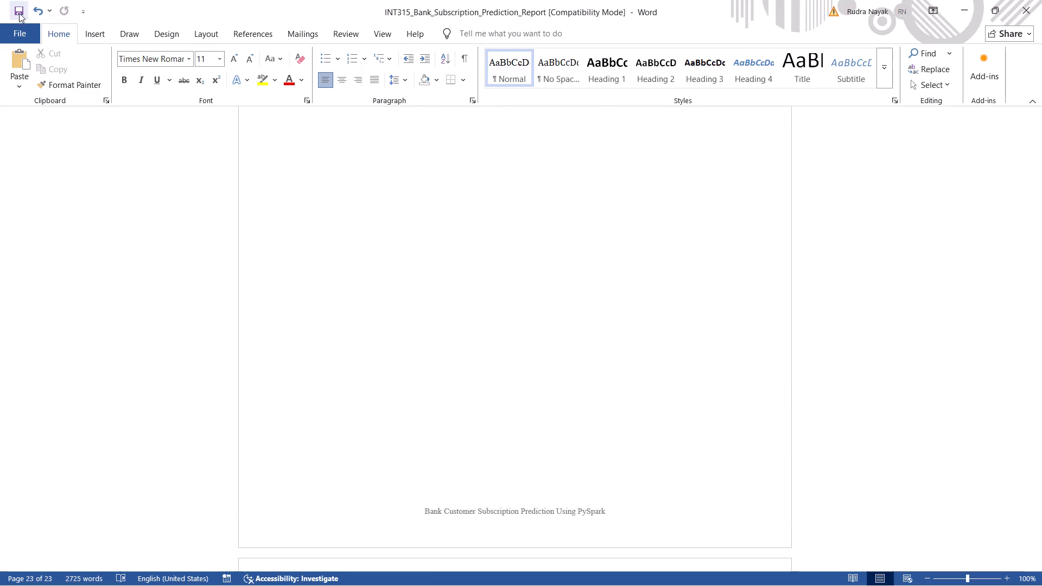
Save the report document.
click(19, 13)
Export the report as a PDF to the INT315 folder, replacing the existing INT315_Bank_Subscription_Prediction_Report PDF.
click(21, 26)
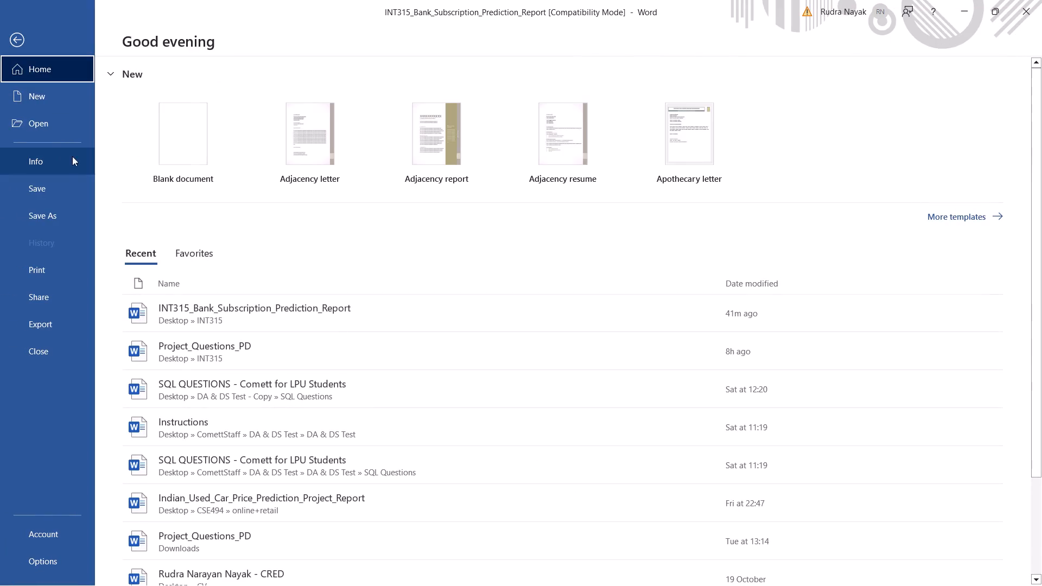
click(50, 215)
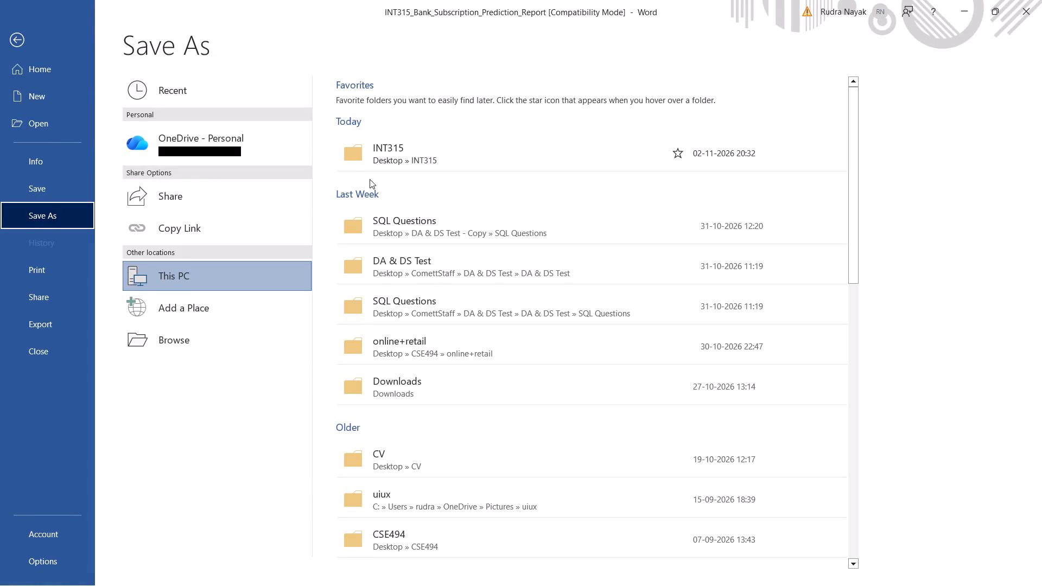
double_click(380, 151)
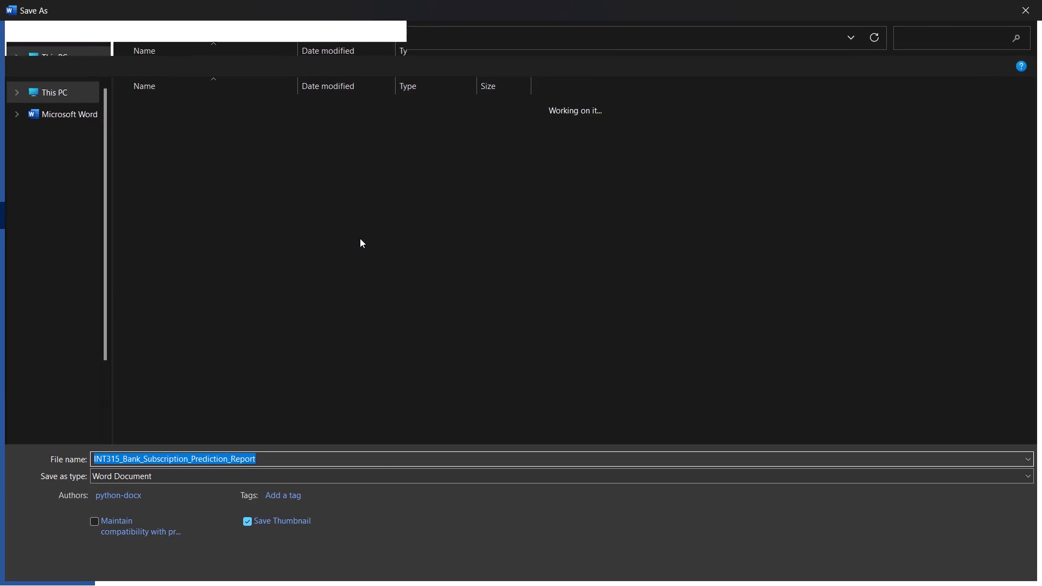
click(315, 477)
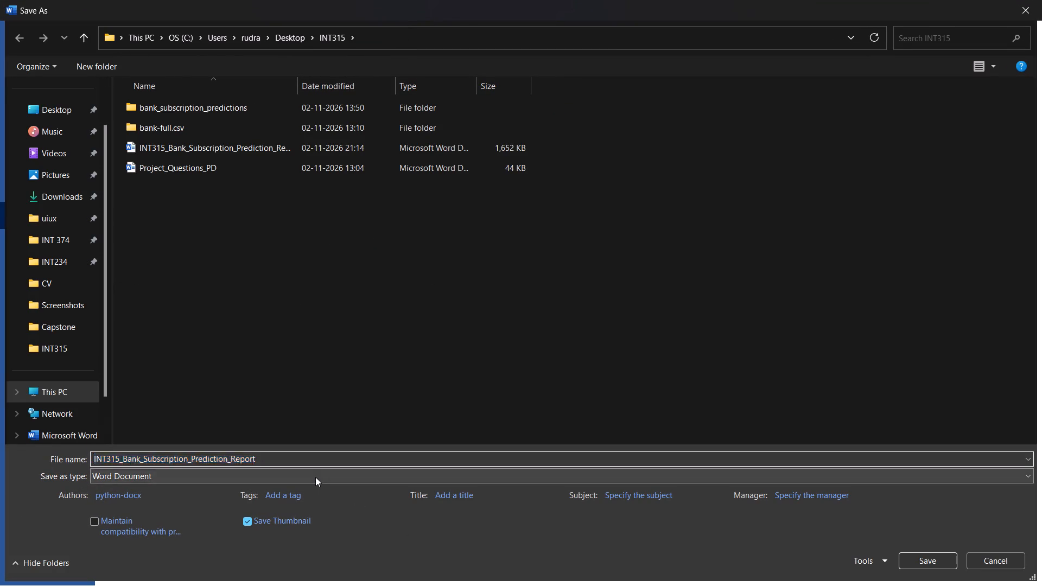
click(143, 354)
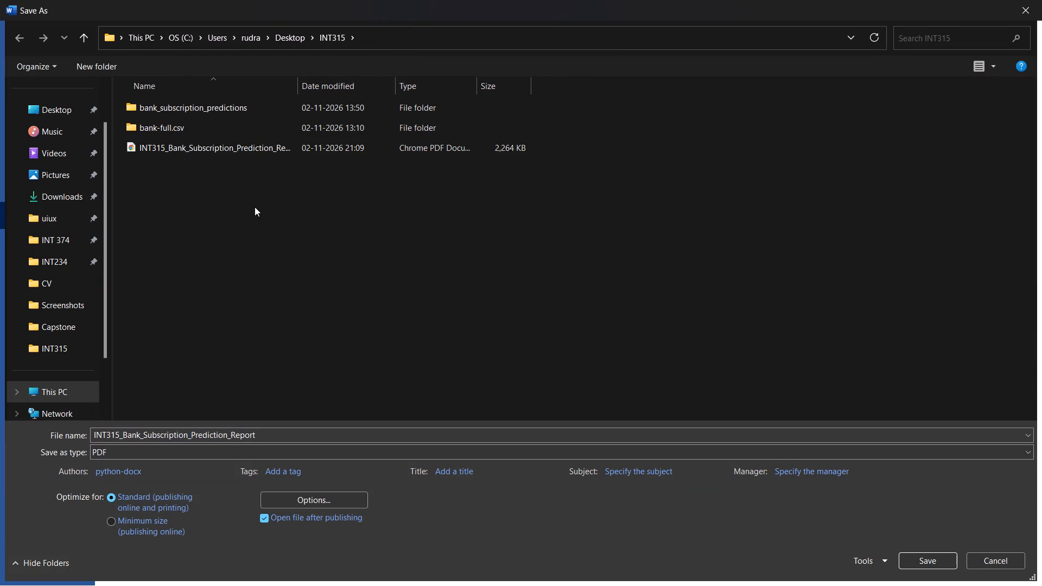
click(211, 149)
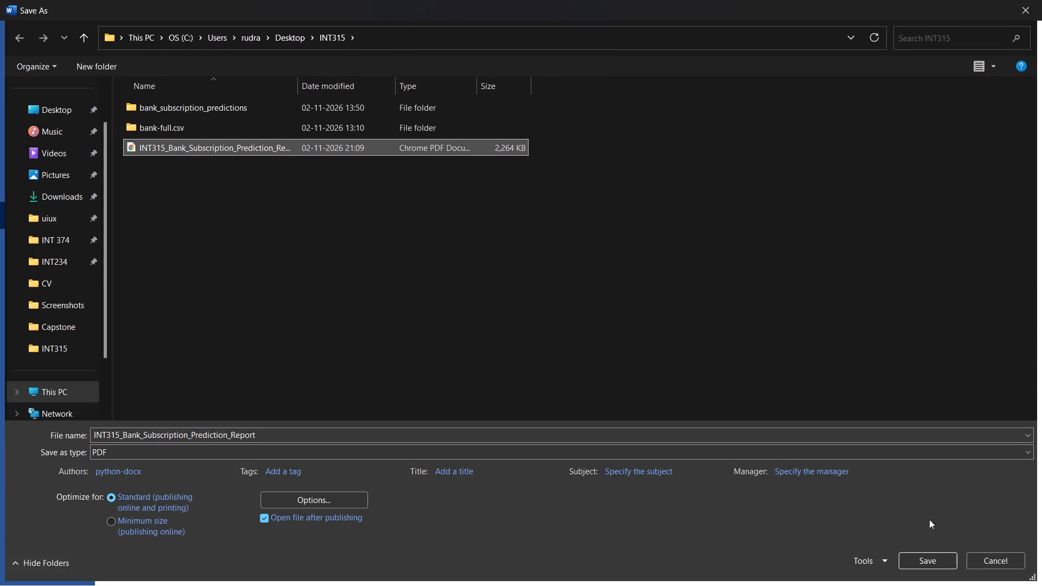
click(930, 561)
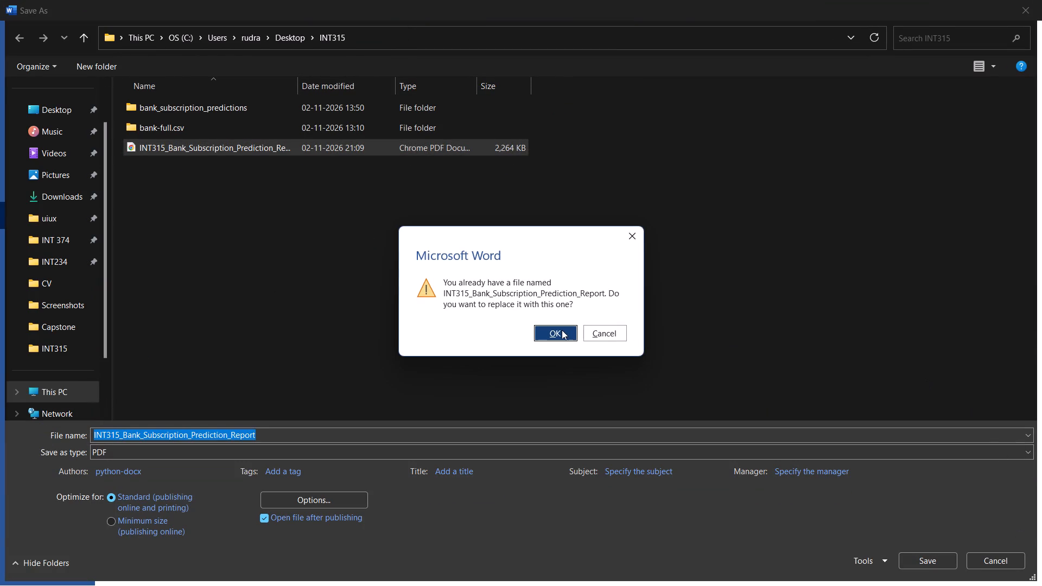
click(562, 330)
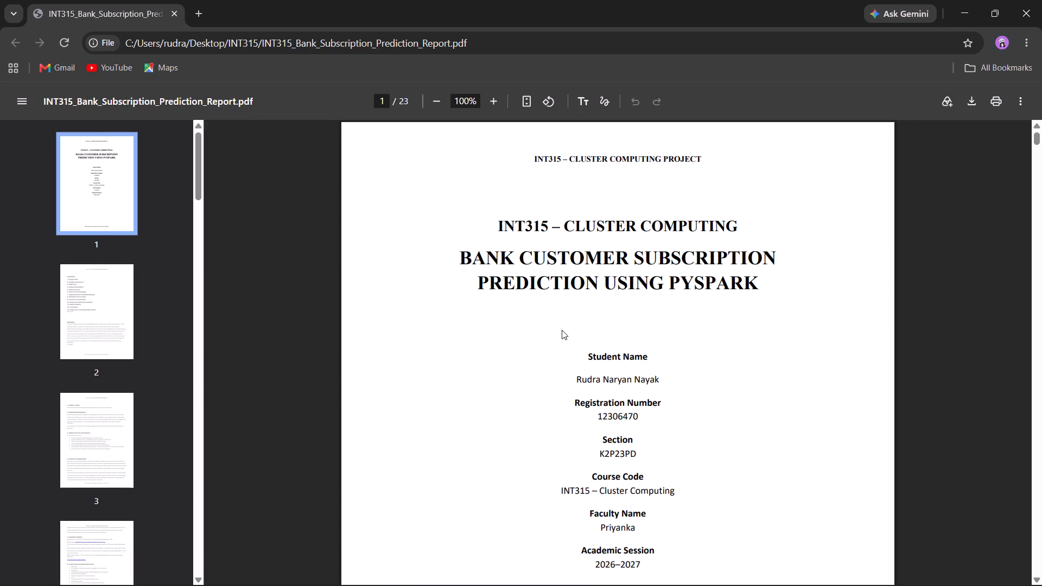
Review the exported PDF from the cover page through the references and END OF REPORT.
scroll(562, 330, down, 3)
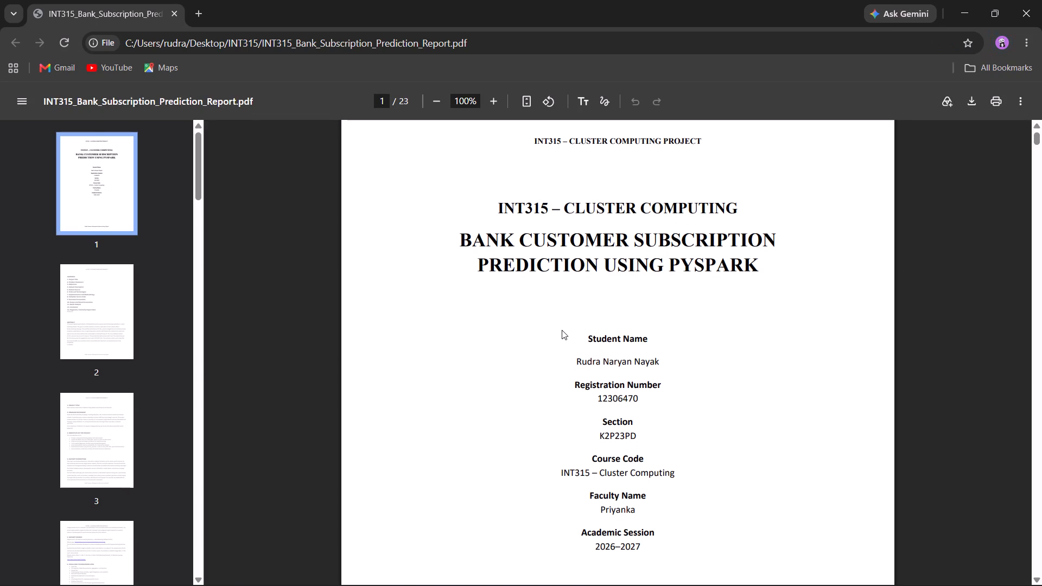
scroll(562, 330, down, 5)
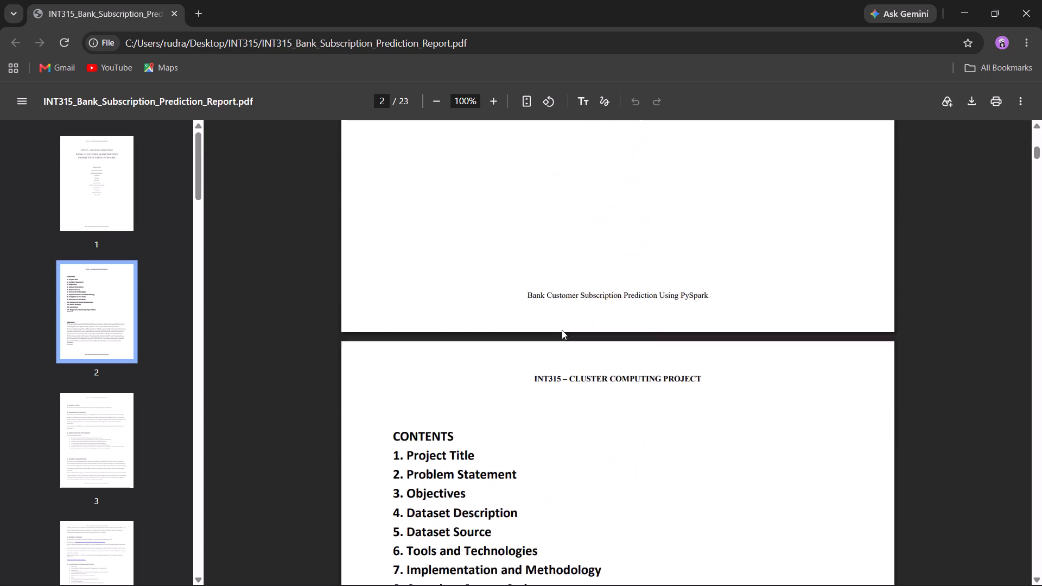
scroll(581, 156, down, 1)
scroll(593, 385, down, 4)
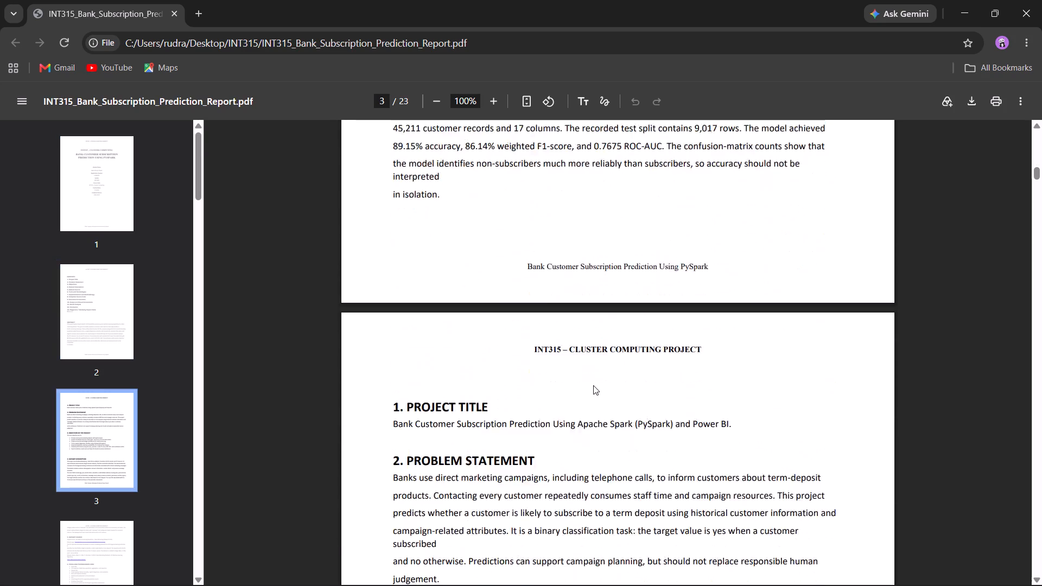
scroll(593, 385, down, 8)
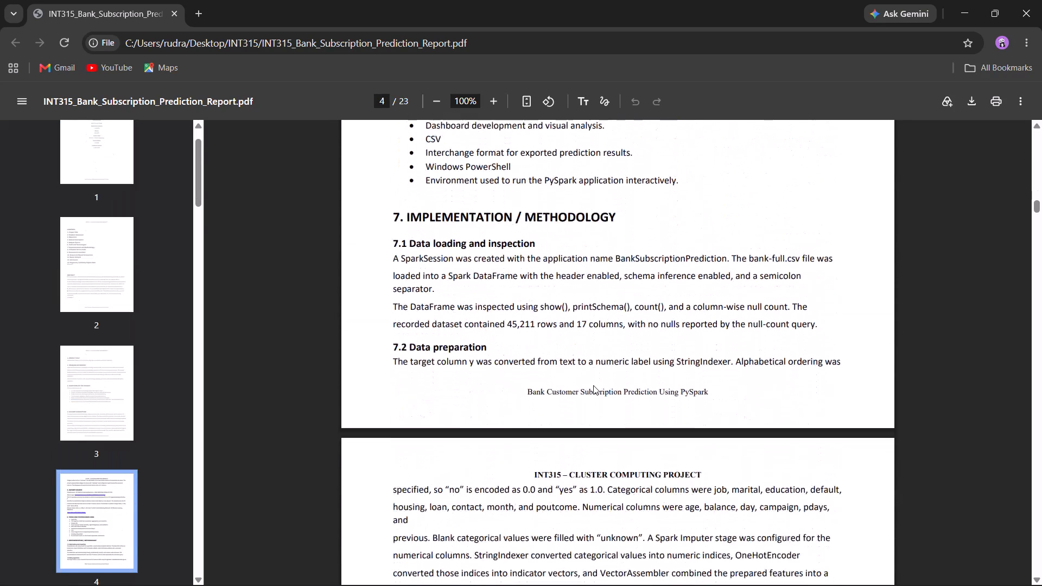
scroll(593, 385, down, 7)
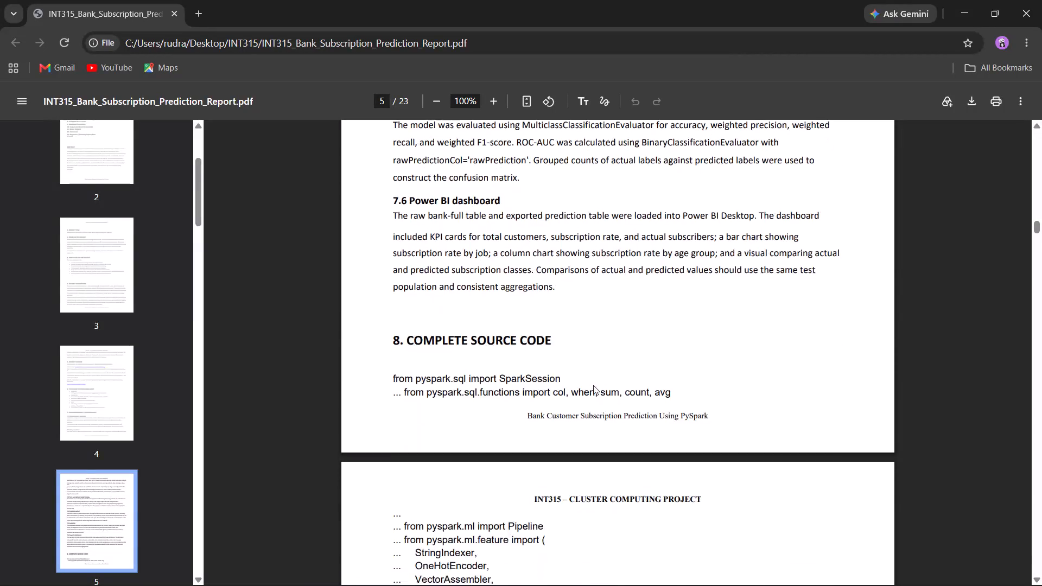
scroll(593, 385, down, 9)
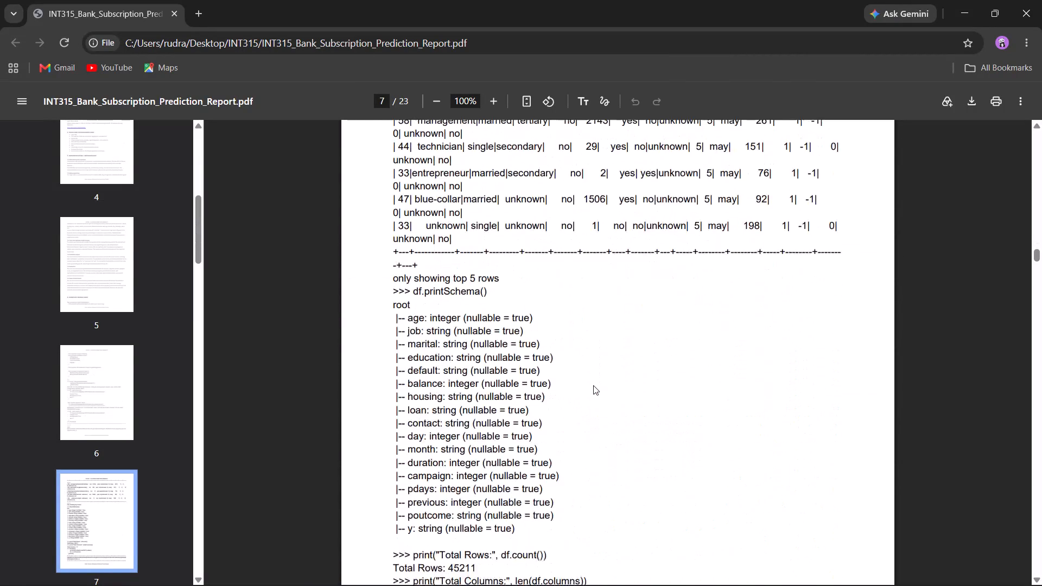
scroll(593, 385, down, 13)
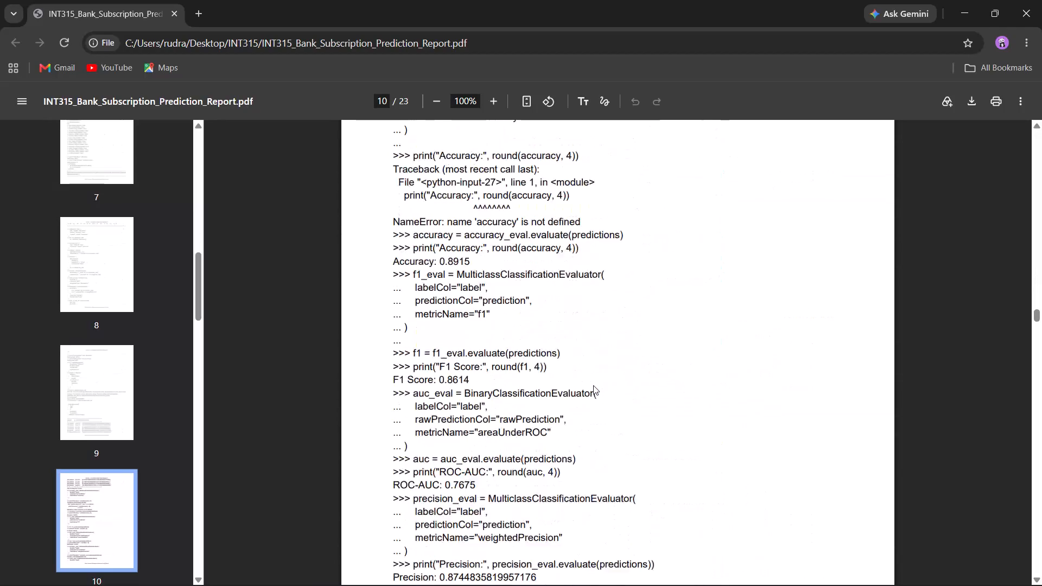
scroll(593, 385, down, 8)
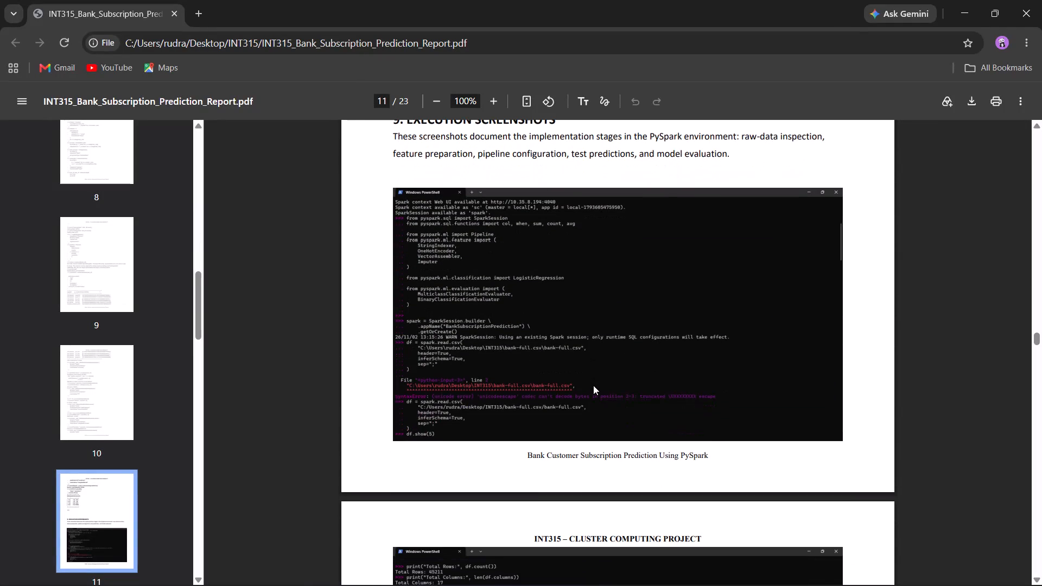
scroll(593, 385, down, 10)
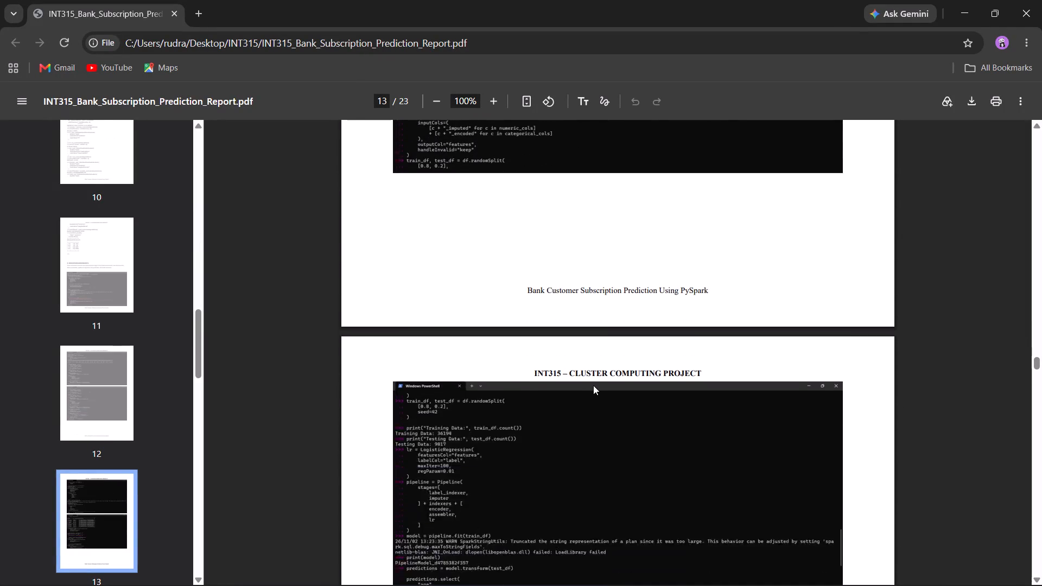
scroll(593, 385, down, 12)
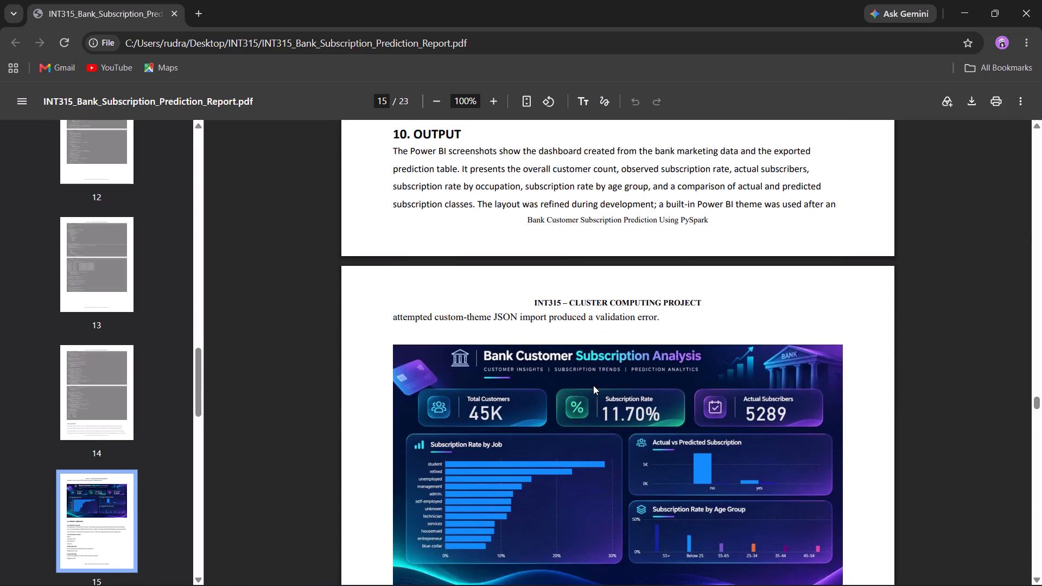
scroll(593, 385, down, 10)
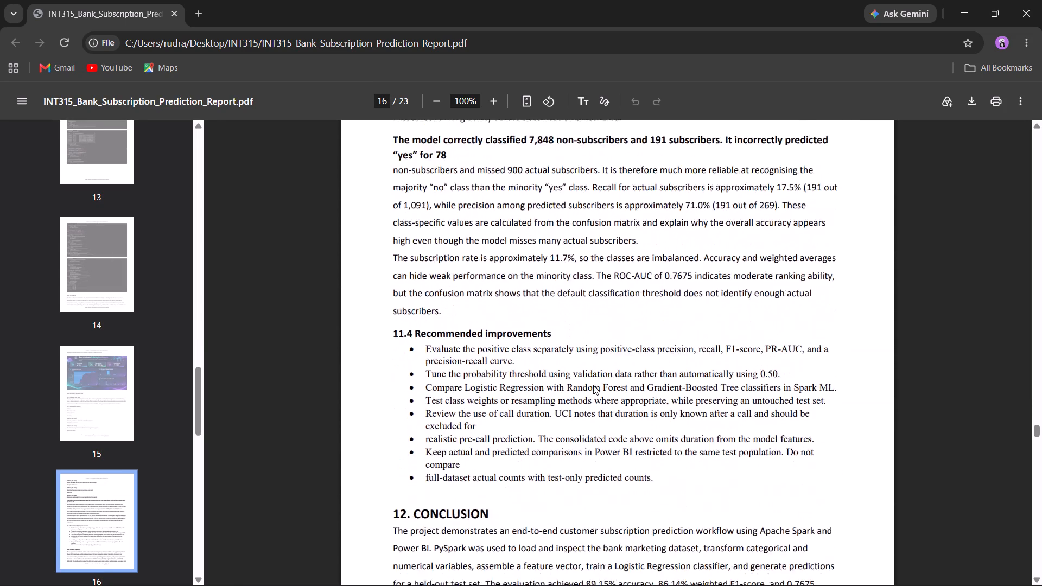
scroll(593, 385, down, 6)
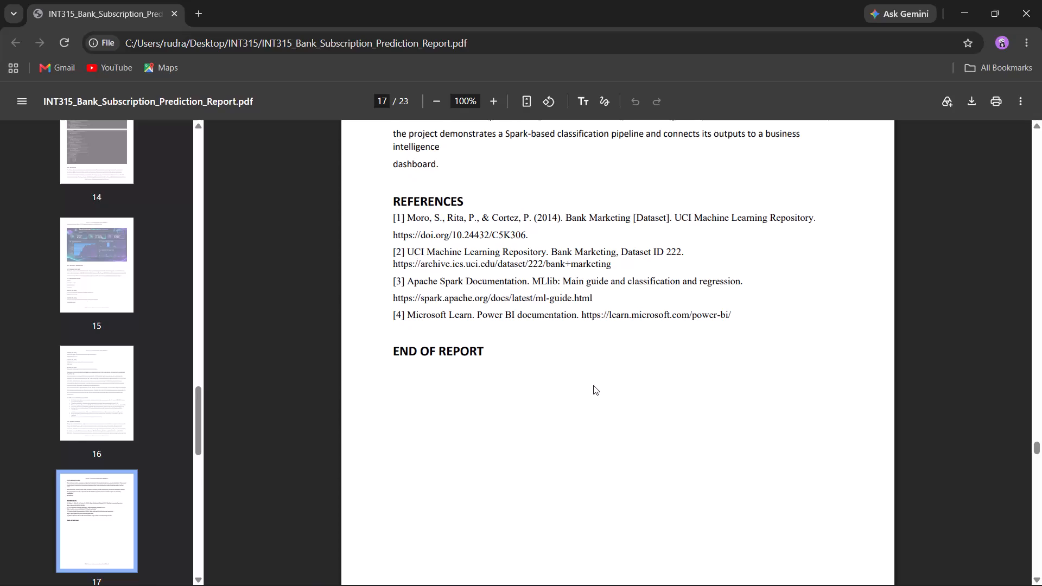
scroll(593, 385, down, 1)
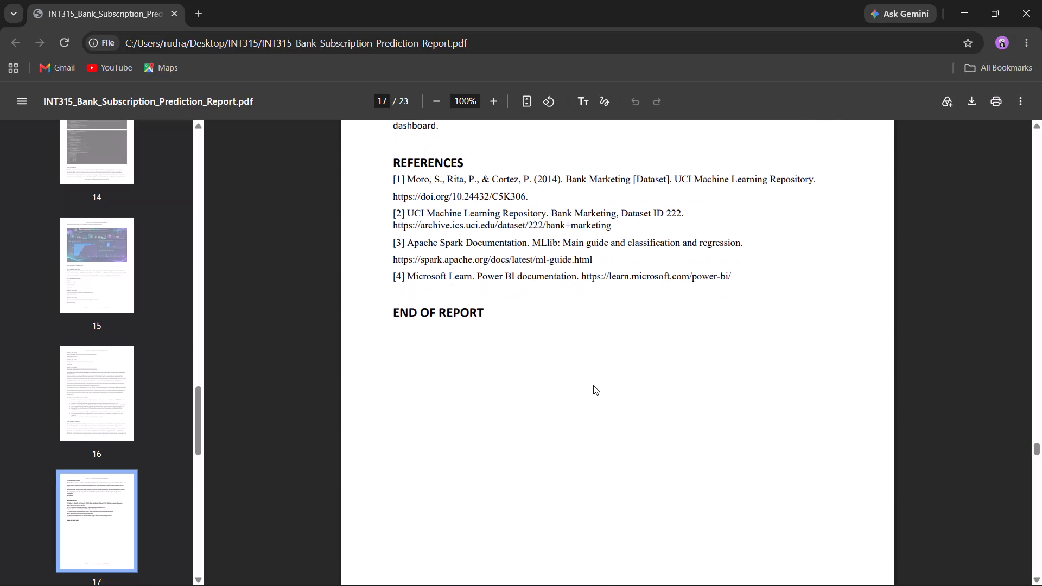
scroll(593, 385, down, 1)
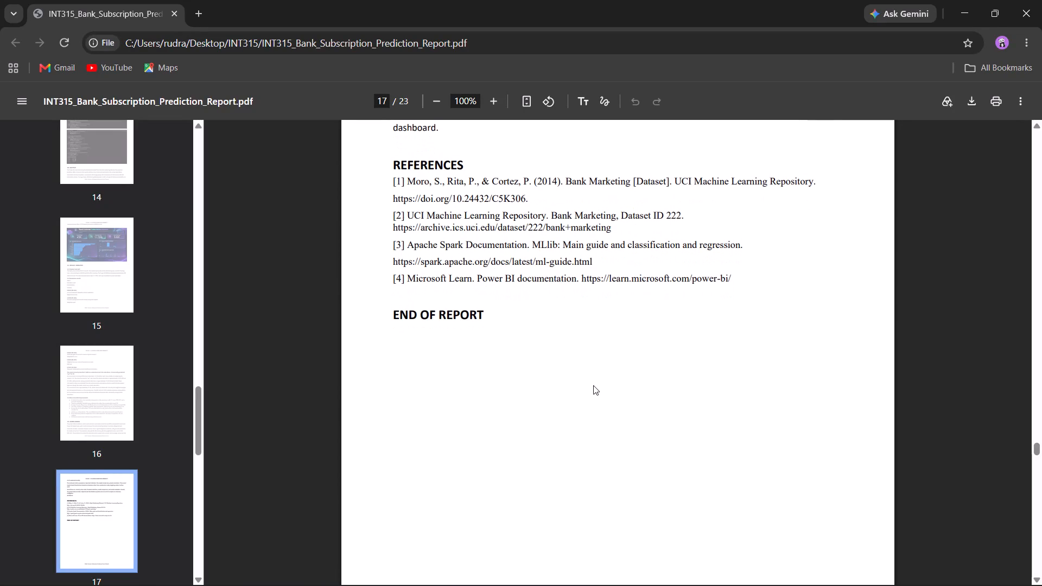
Look back through the PDF from the references to the cover page, and close it to return to Word.
scroll(593, 385, up, 2)
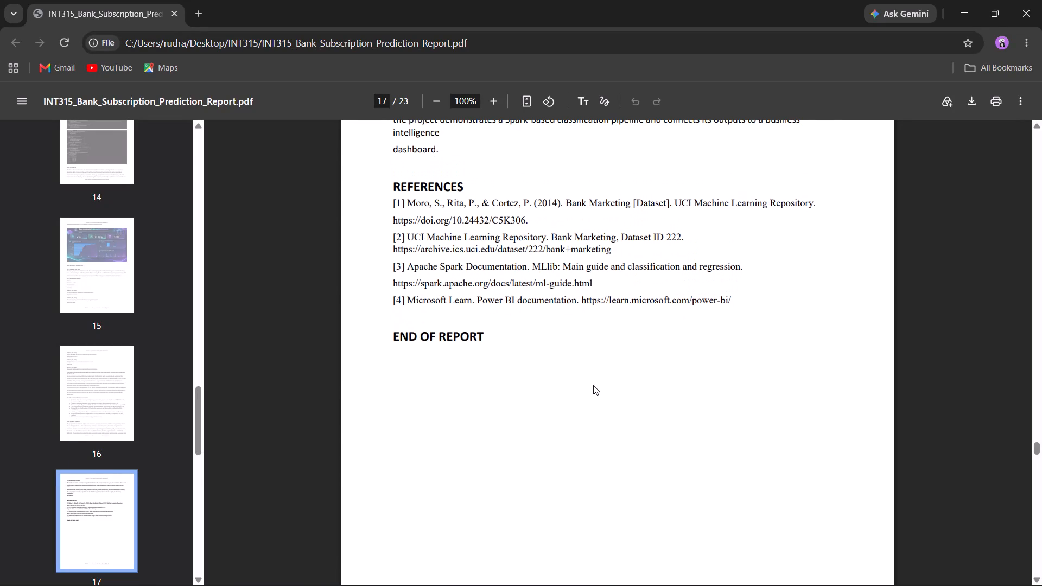
scroll(593, 385, up, 4)
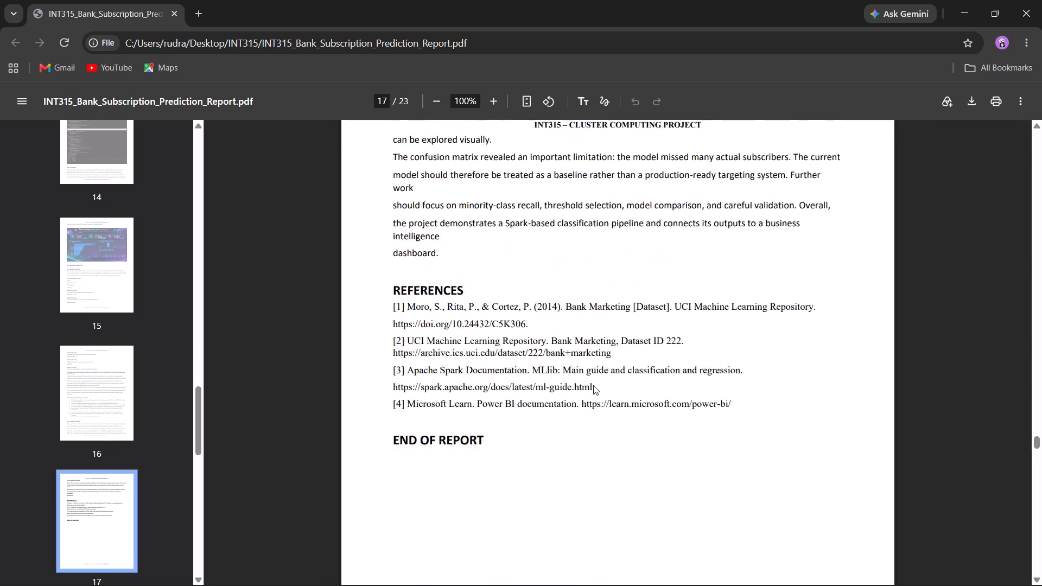
scroll(593, 385, up, 16)
scroll(593, 385, up, 16)
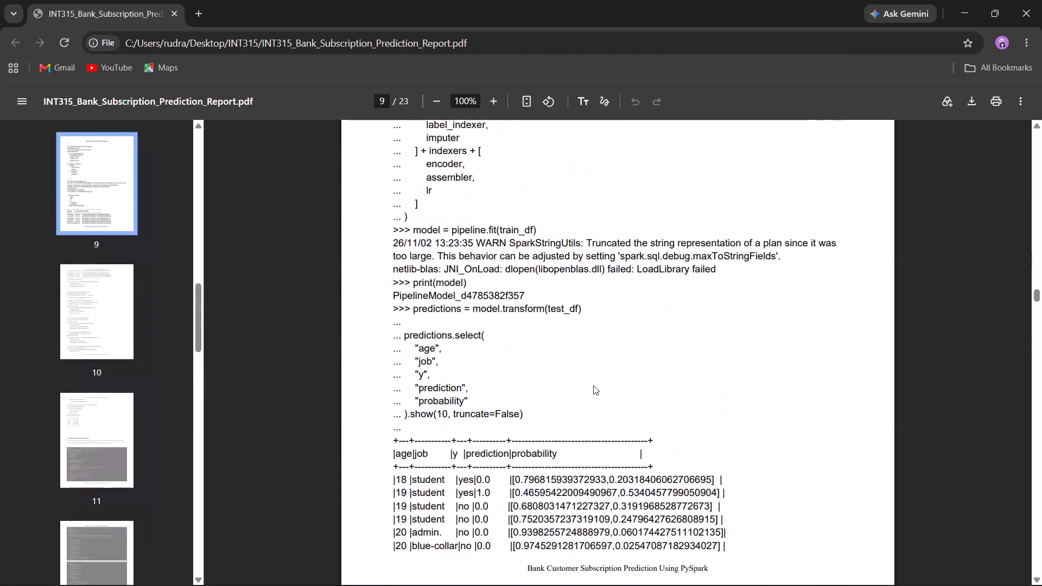
scroll(593, 385, up, 20)
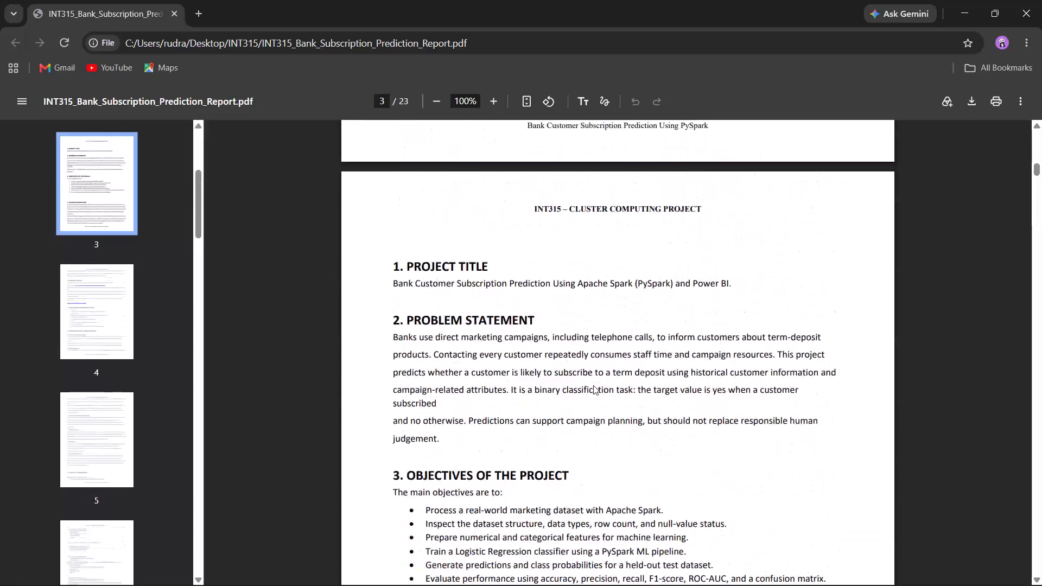
scroll(593, 385, up, 8)
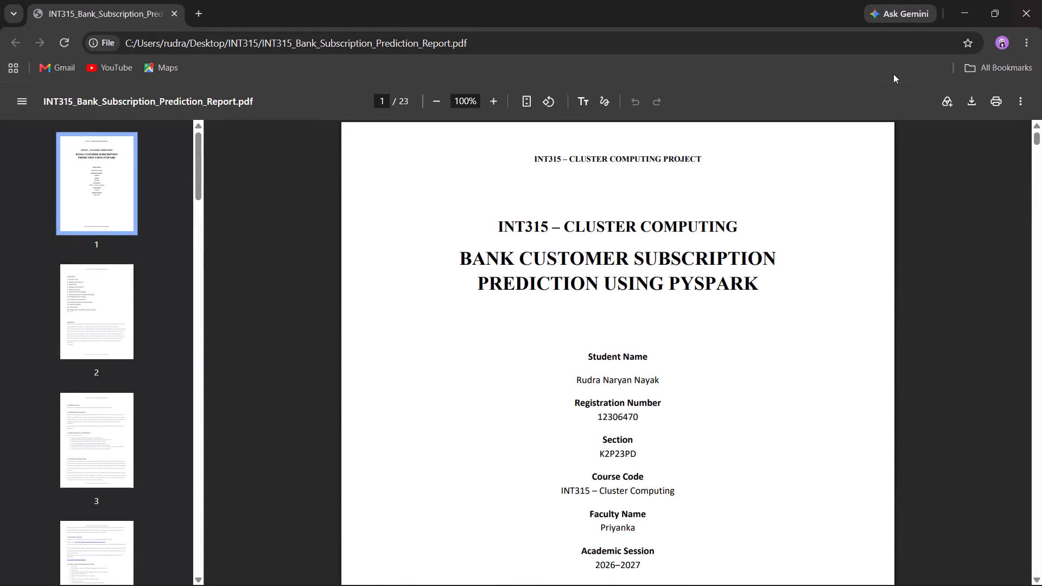
click(1041, 0)
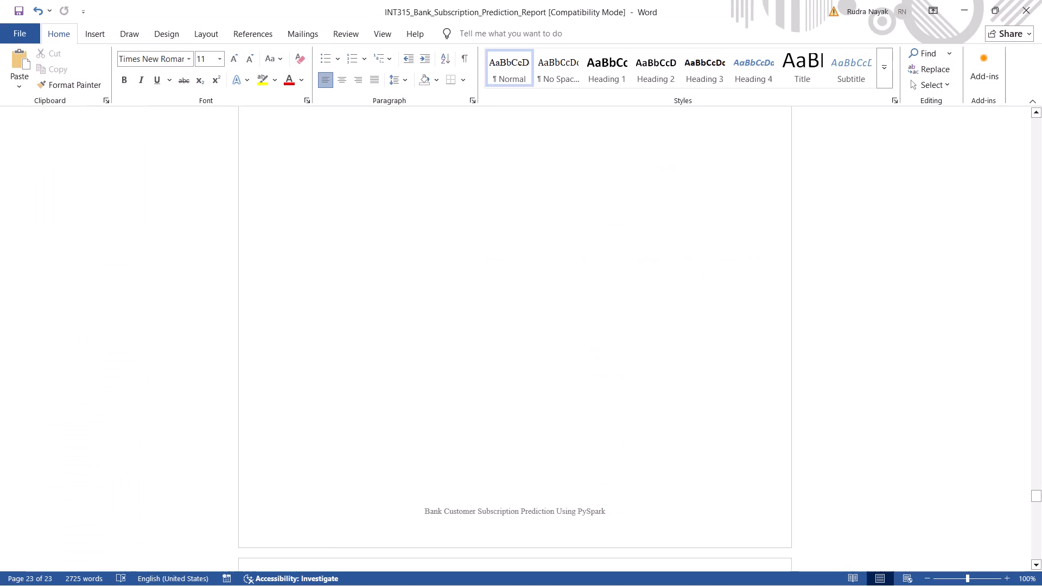
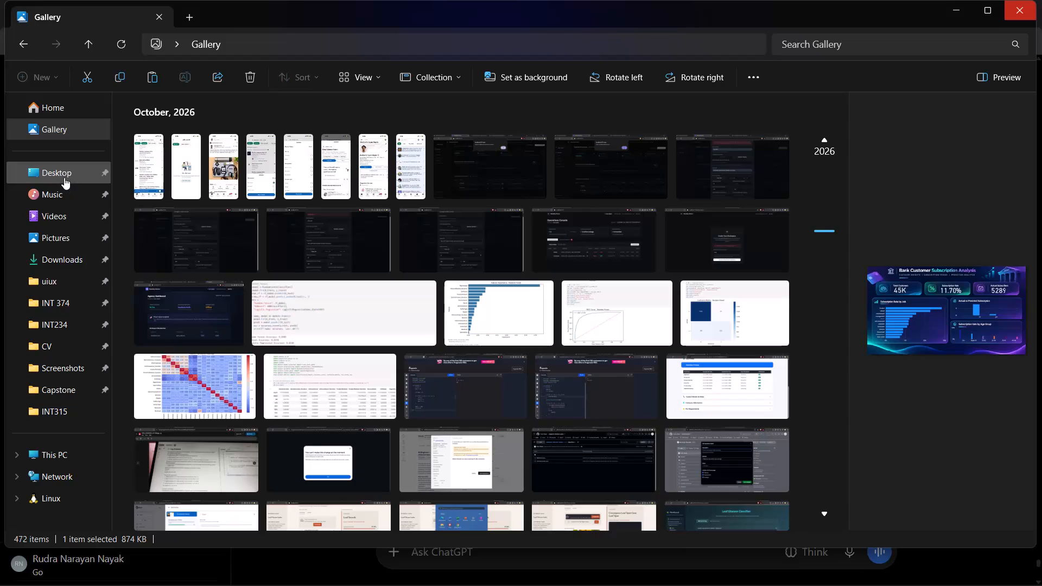
Create a new folder with the default name inside the INT315 folder on the Desktop.
click(57, 418)
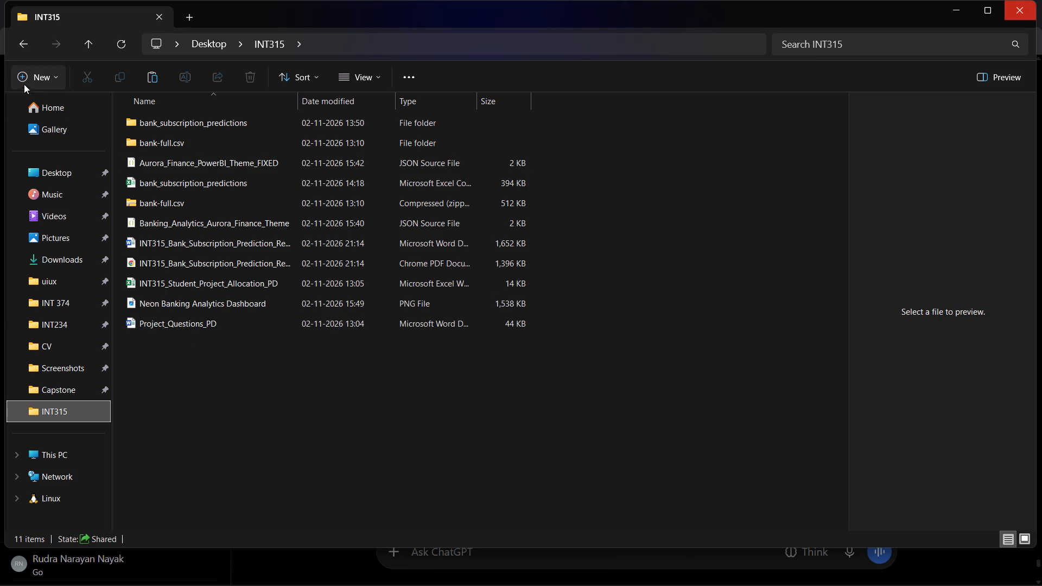
click(40, 77)
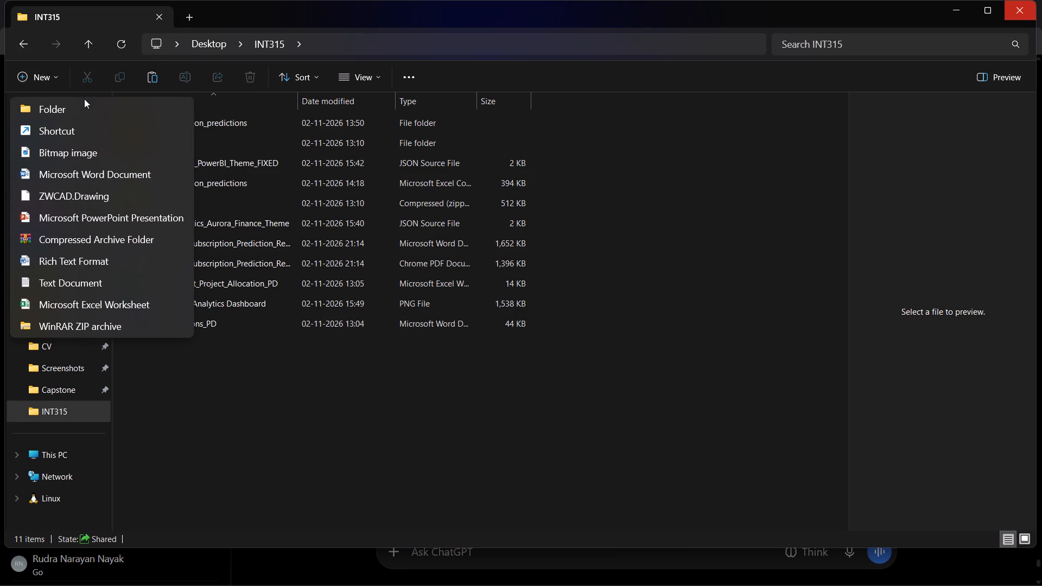
click(90, 117)
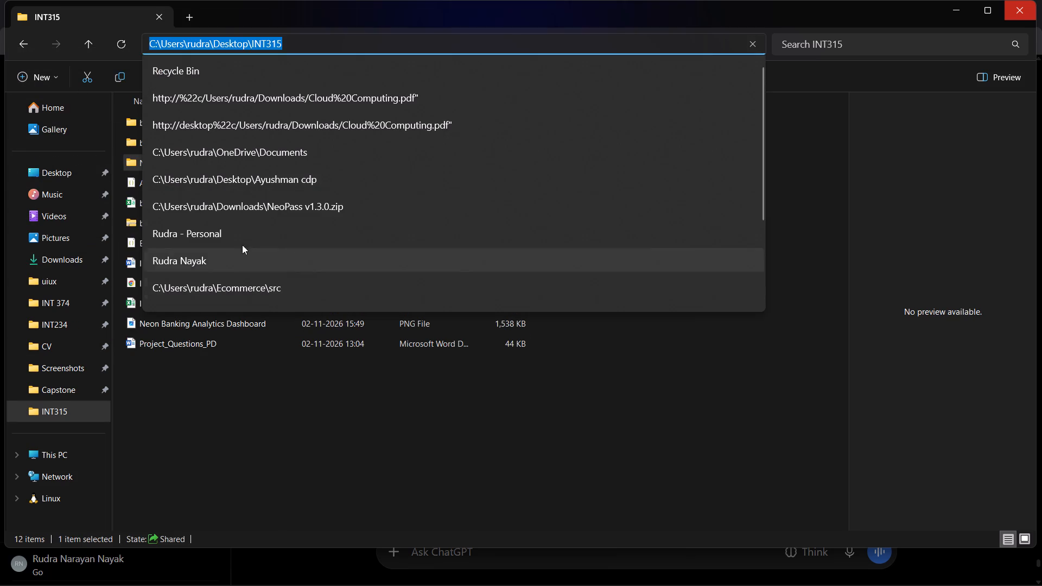
click(685, 400)
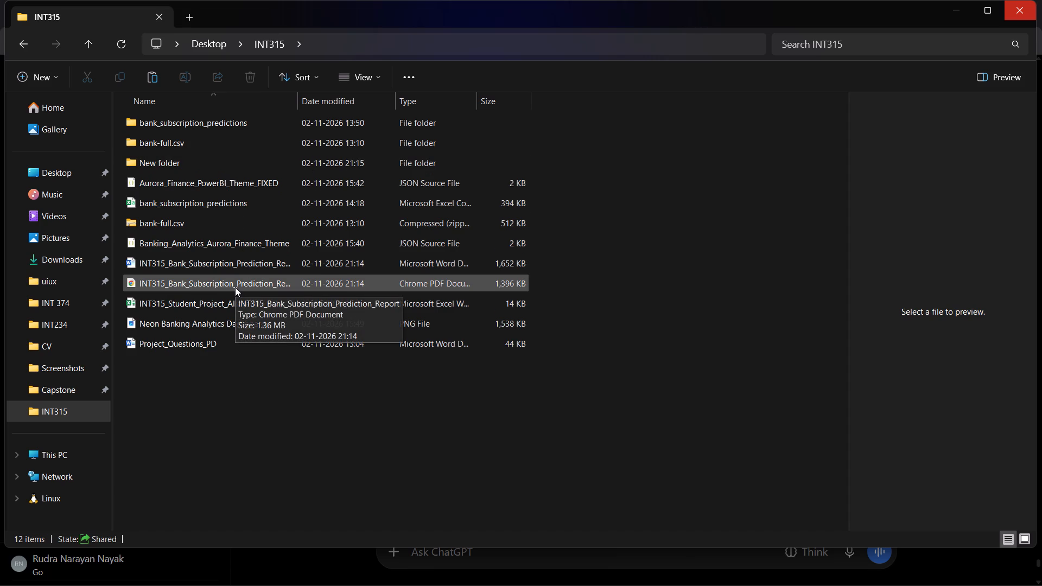
Look through the bank_subscription_predictions, Downloads and bank-full.csv folders for the project files.
double_click(190, 119)
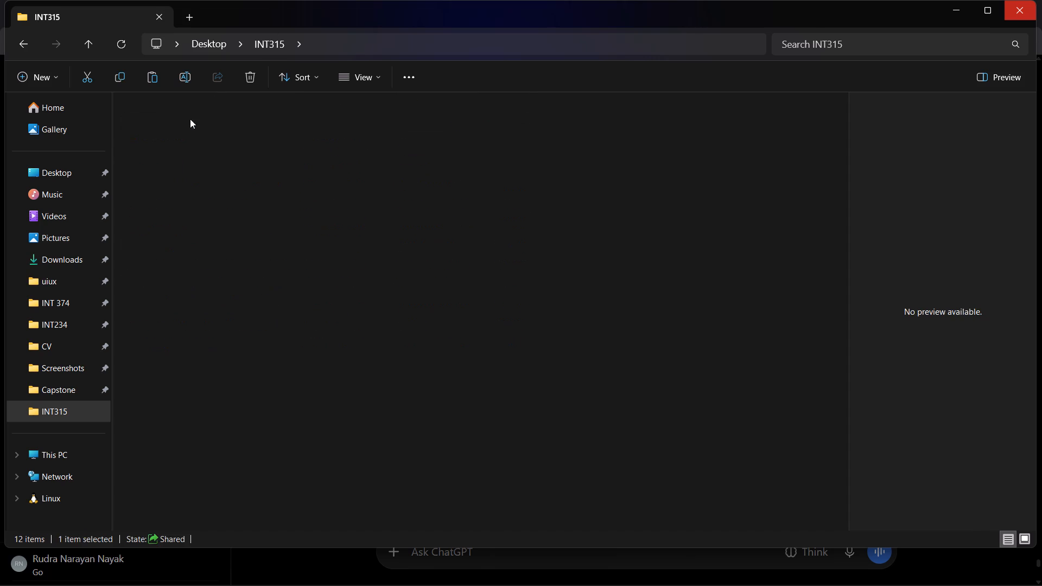
click(24, 43)
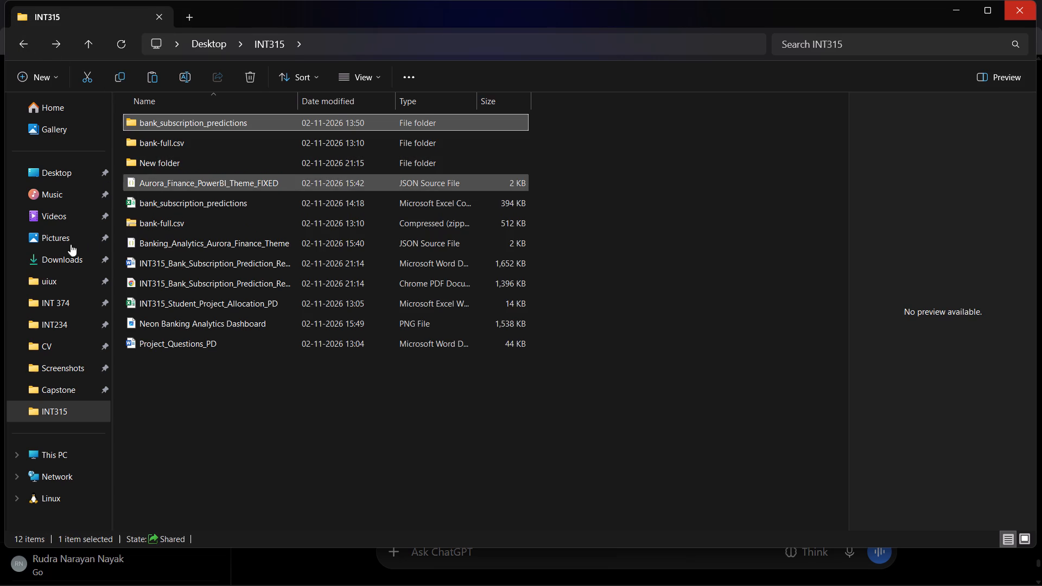
click(63, 258)
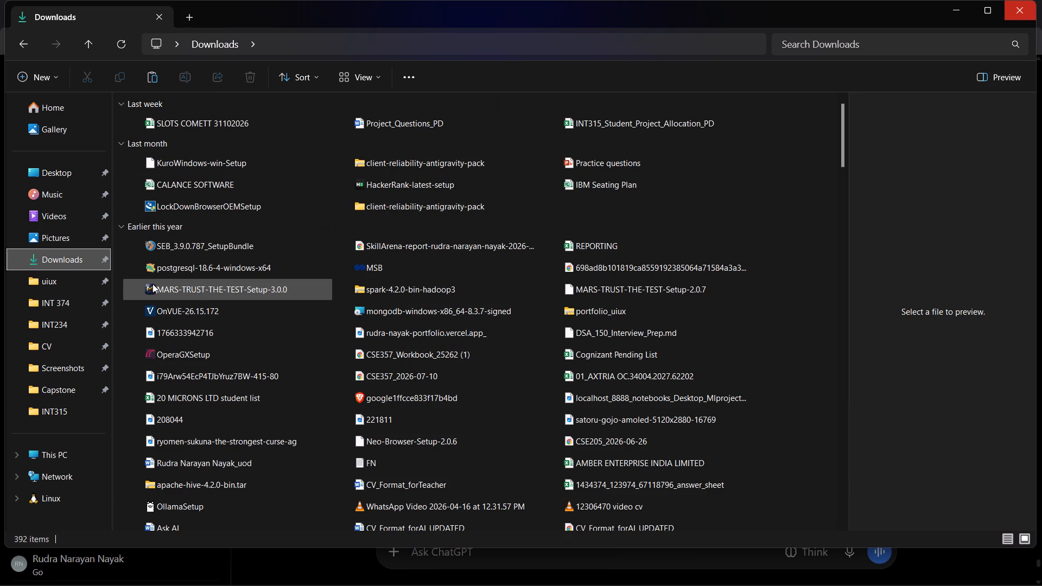
click(59, 405)
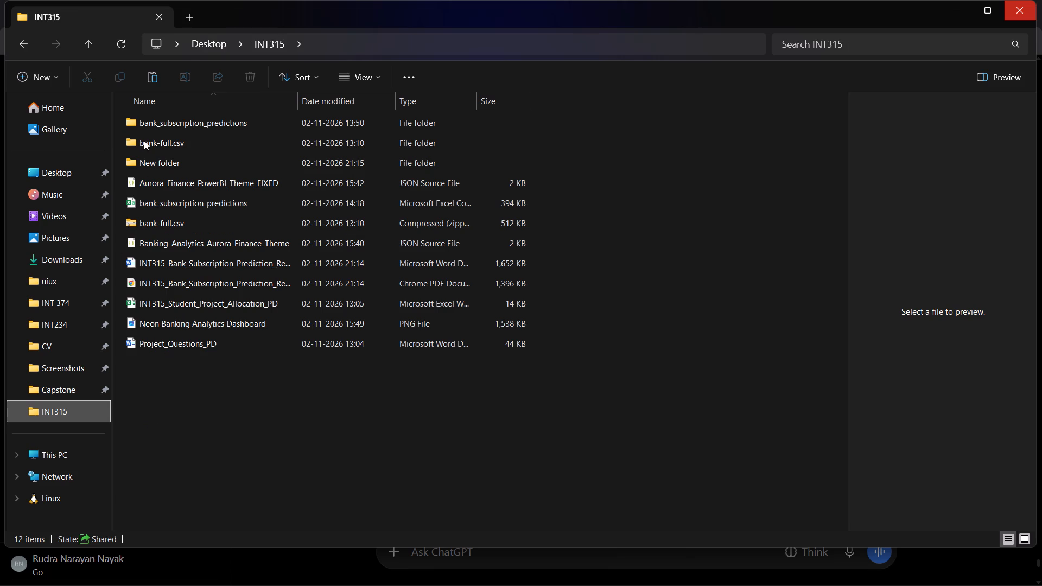
double_click(156, 149)
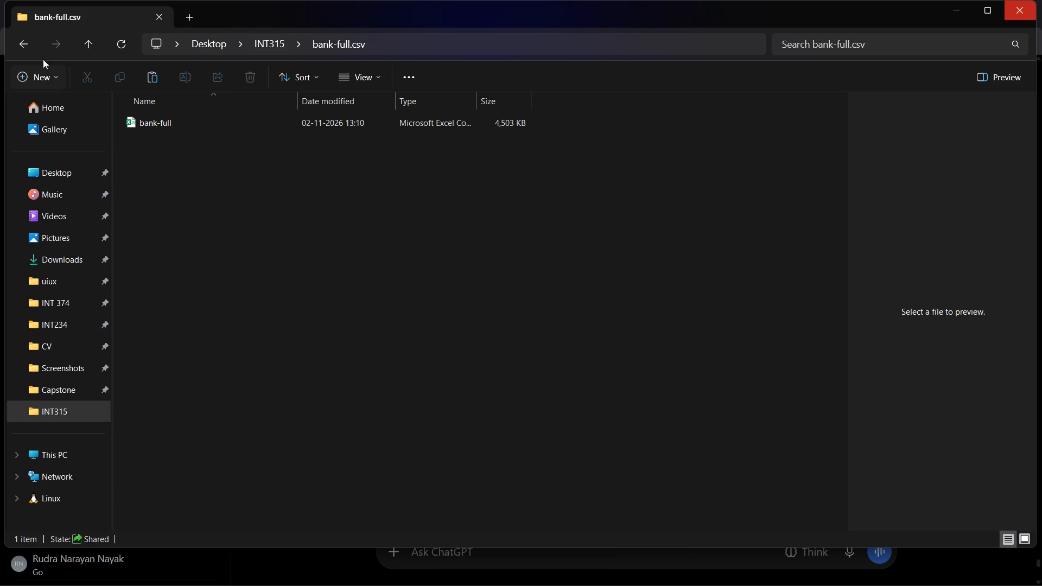
click(27, 46)
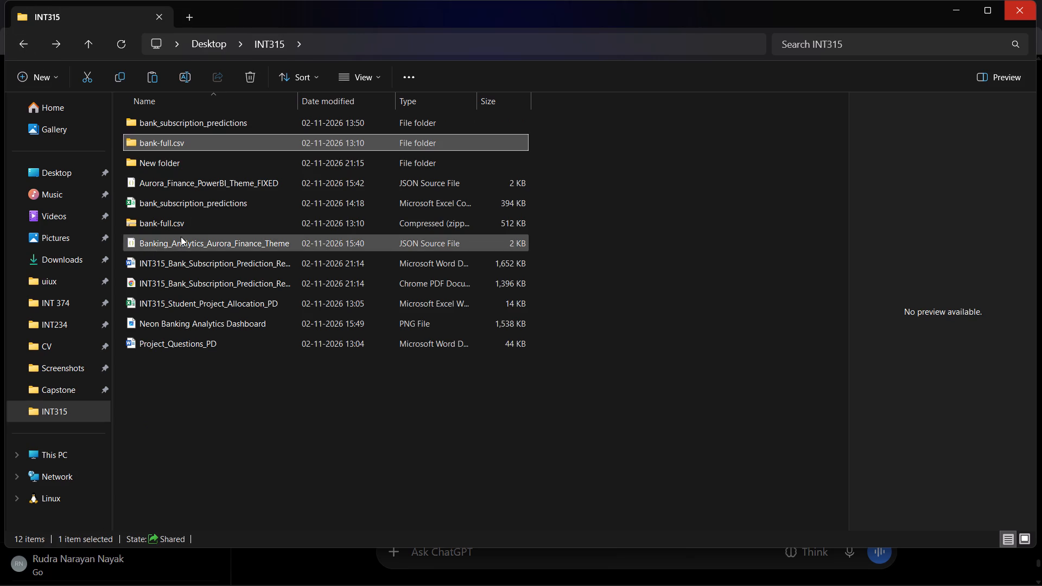
Open Power BI Desktop and check its recent files for the Bank Customer Subscription Analysis report's location.
click(380, 576)
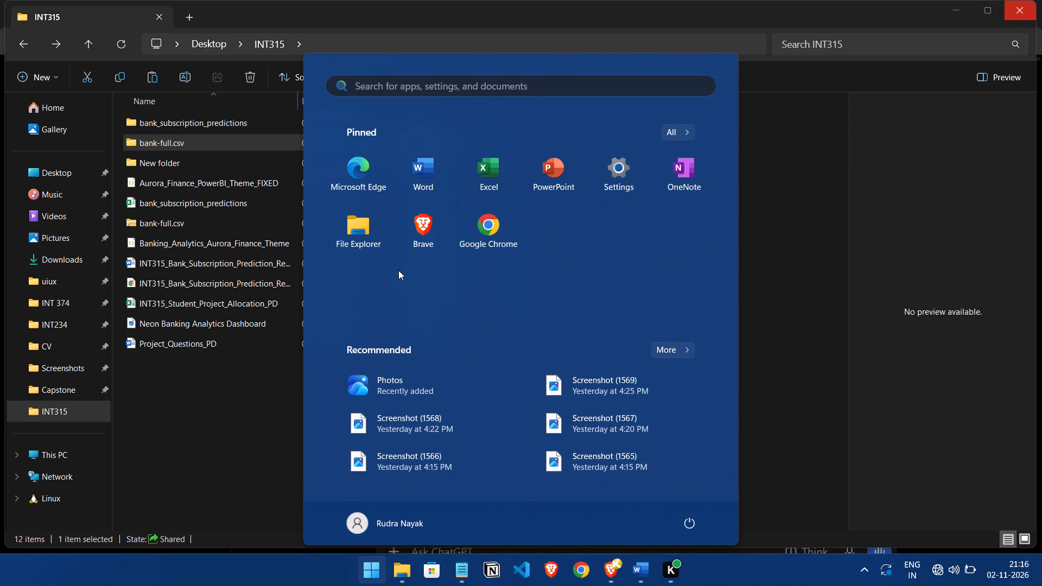
text(powe)
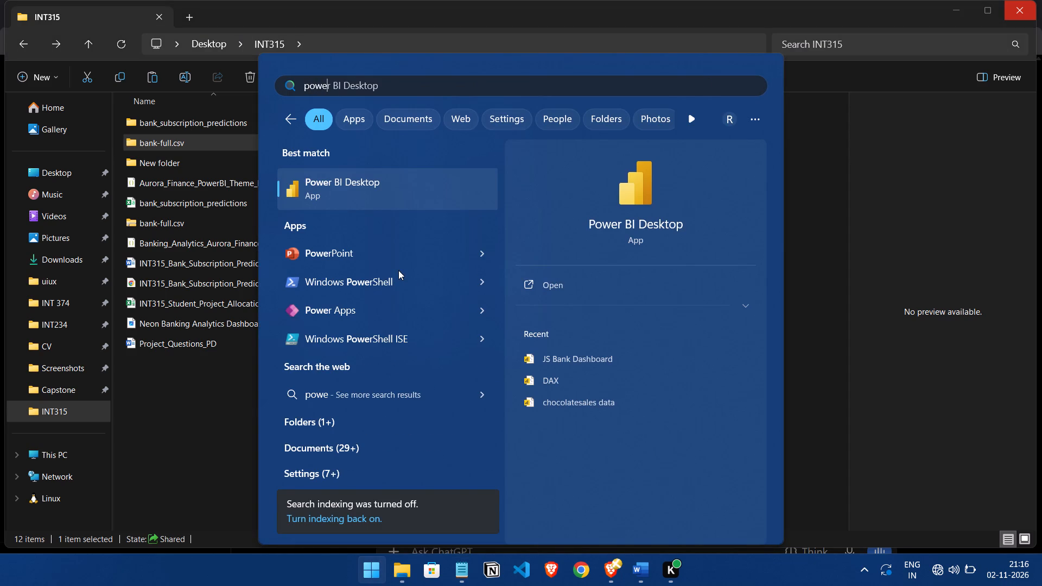
double_click(374, 177)
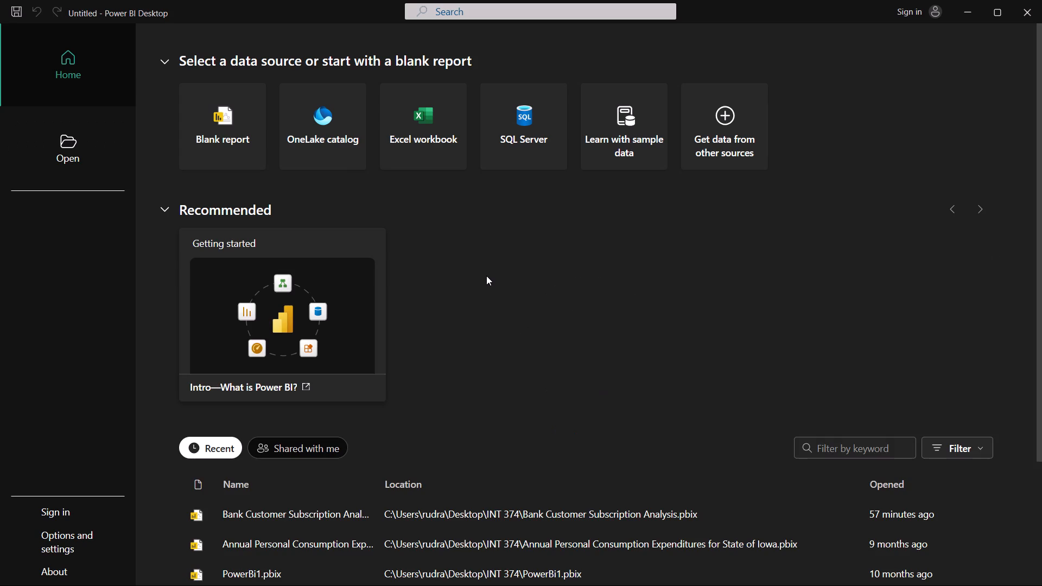
scroll(428, 436, down, 1)
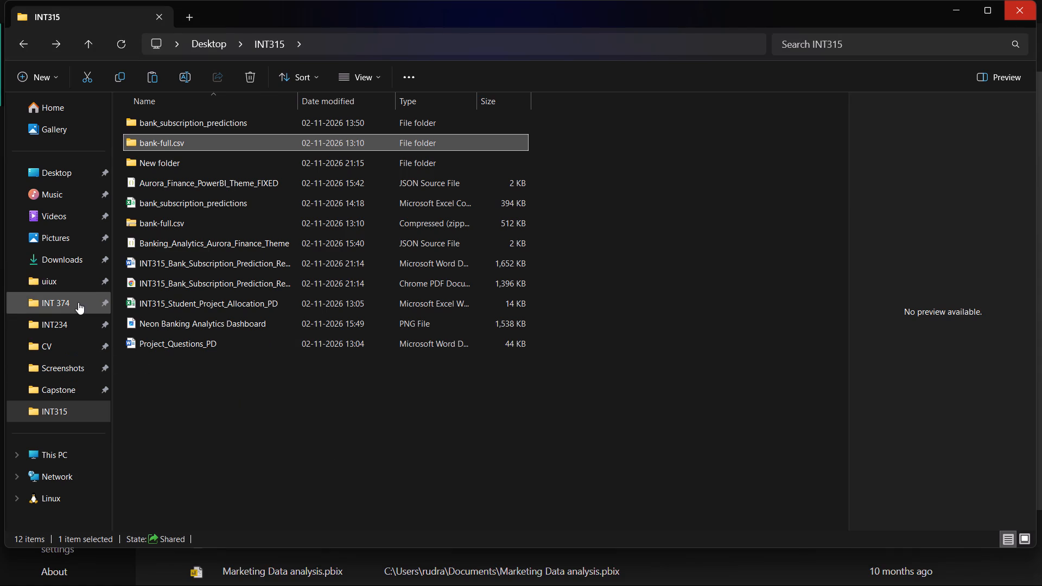
Move the Bank Customer Subscription Analysis Power BI file from the INT 374 folder into New folder inside INT315.
click(78, 301)
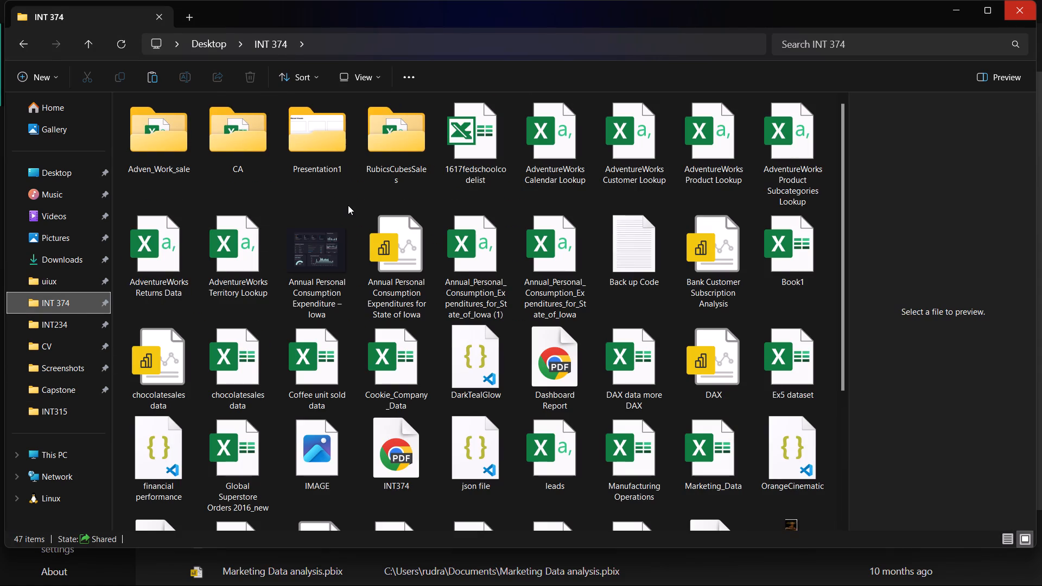
click(744, 254)
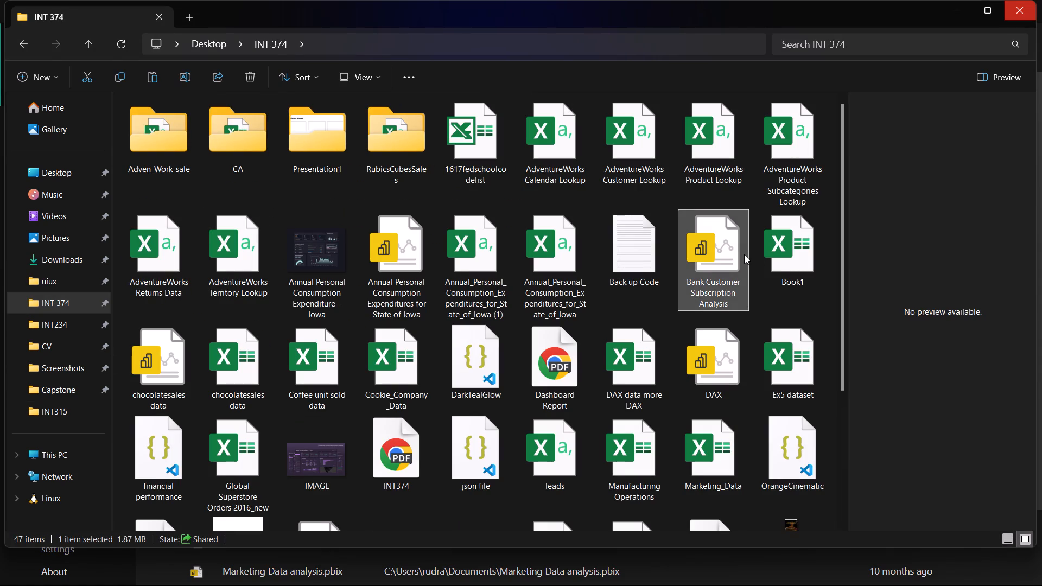
key(ctrl+x)
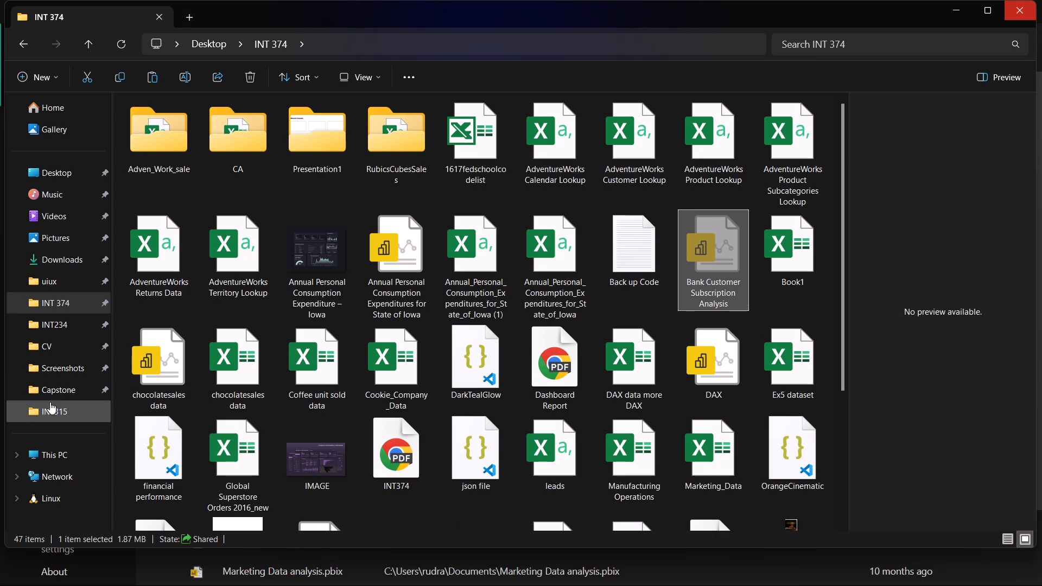
click(52, 406)
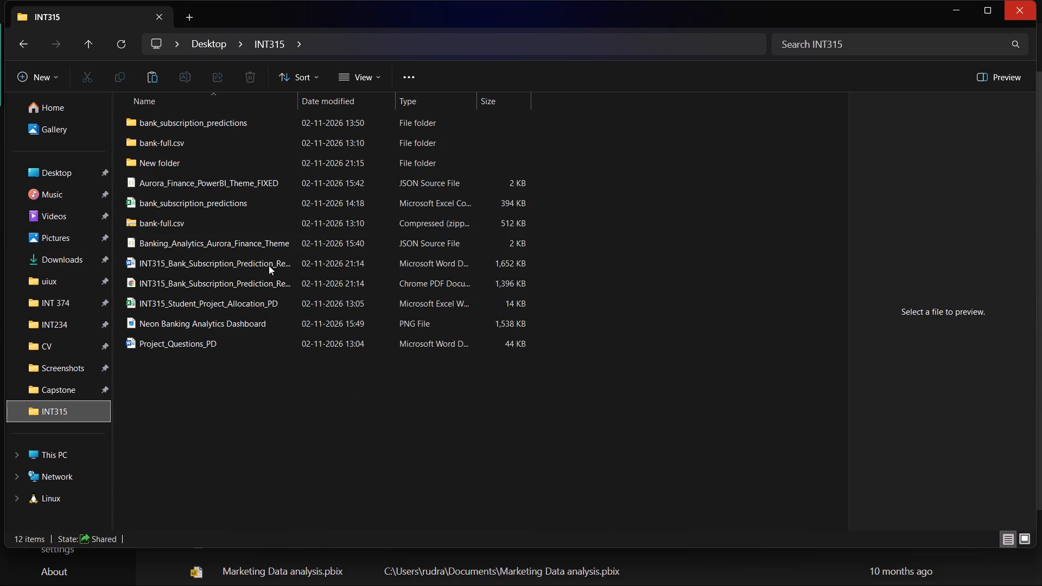
double_click(186, 160)
key(ctrl+v)
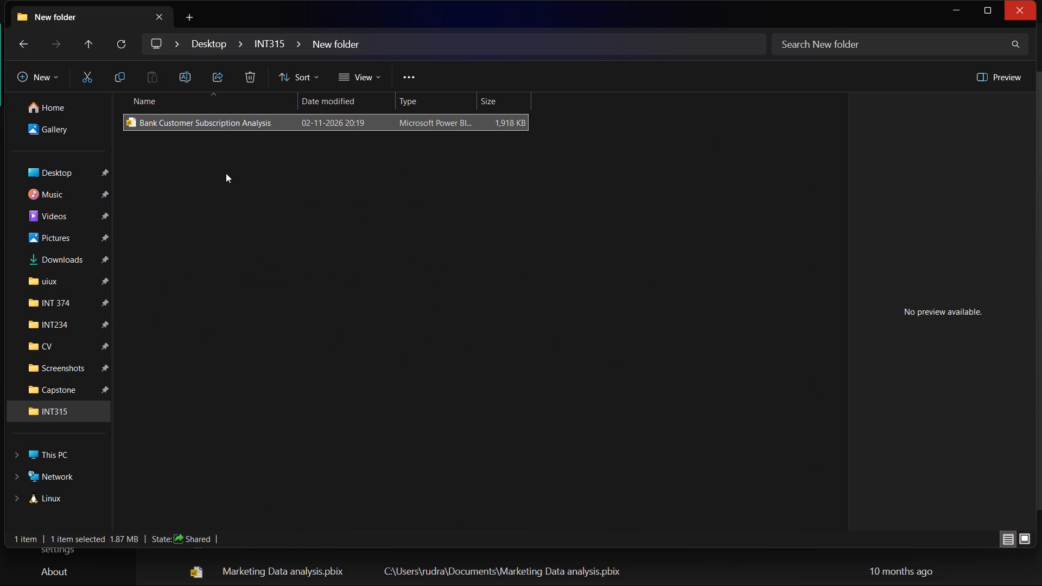
click(226, 171)
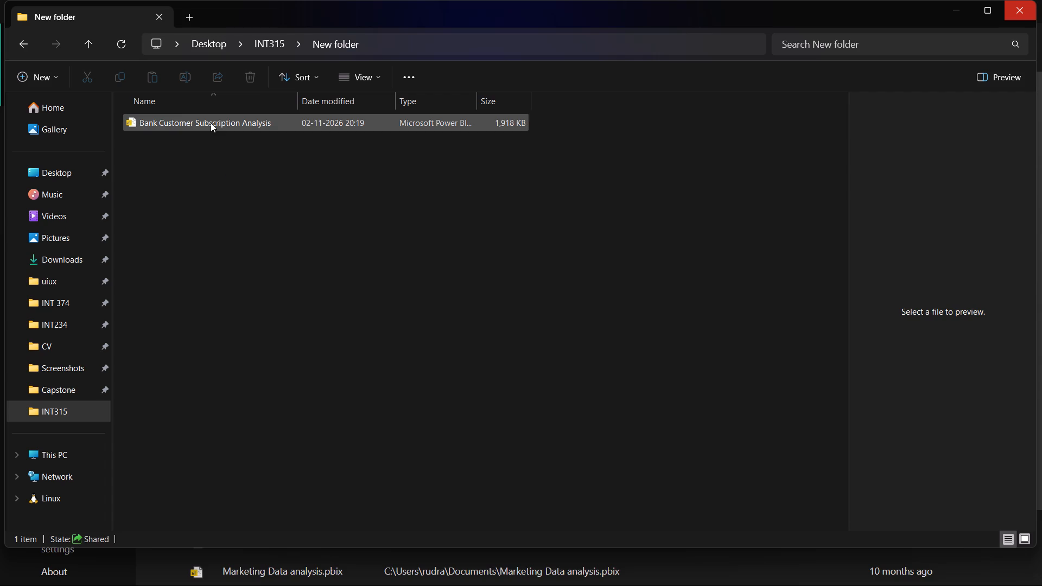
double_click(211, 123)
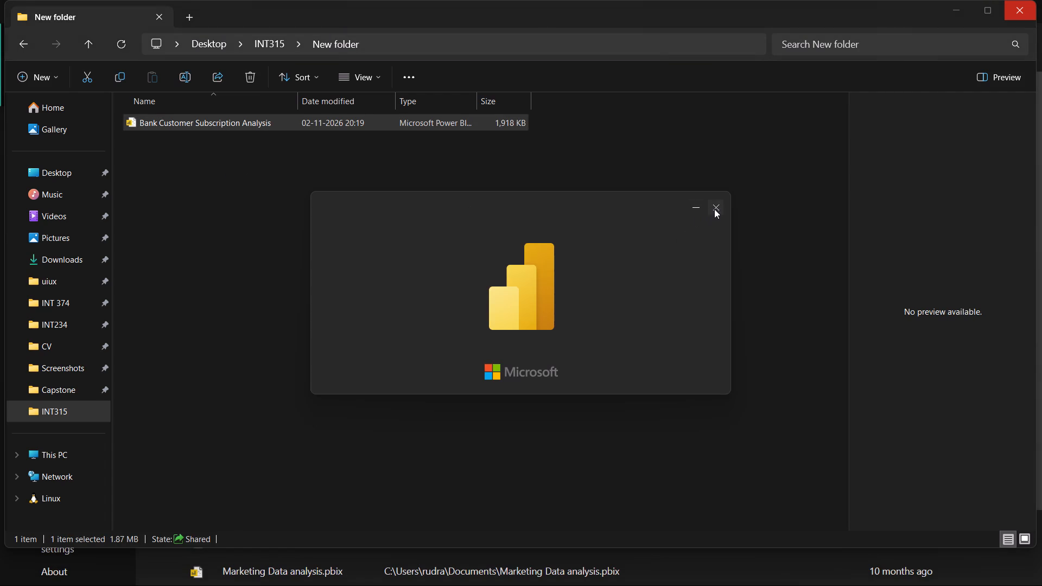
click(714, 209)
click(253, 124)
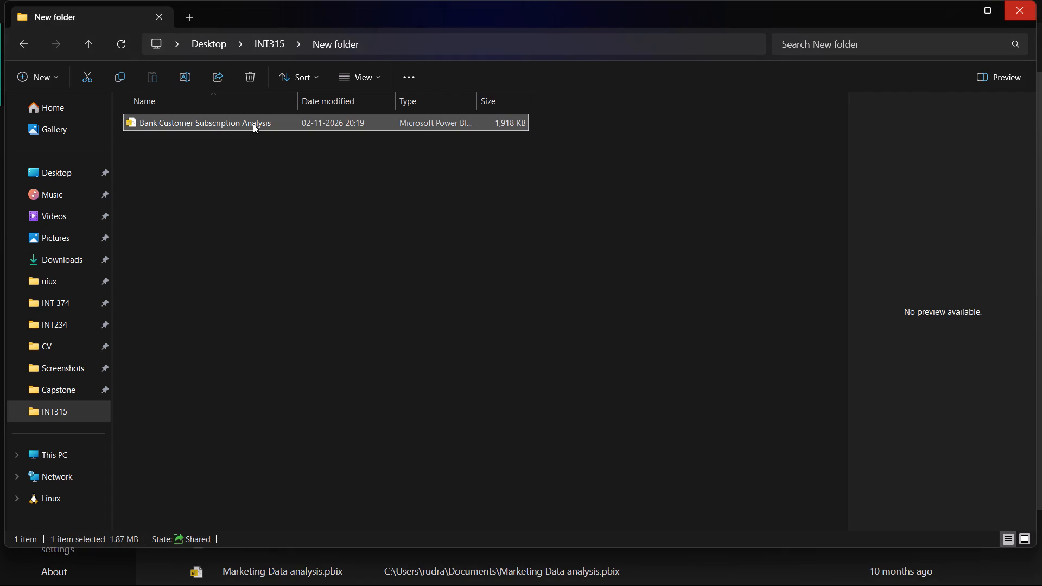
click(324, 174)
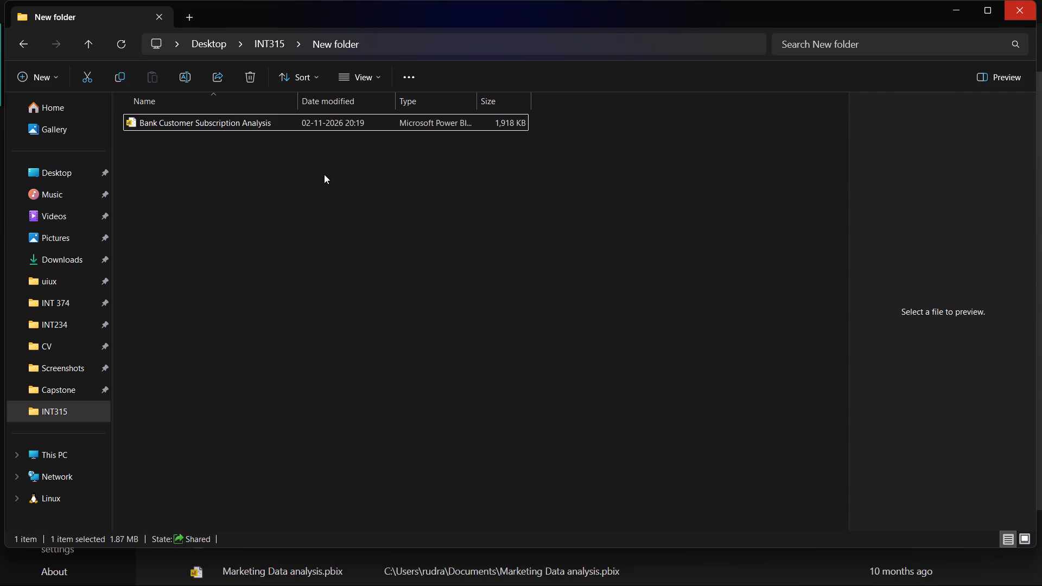
Copy the Bank Customer Subscription Analysis file from New folder into the INT315 folder as well.
click(269, 117)
key(ctrl+c)
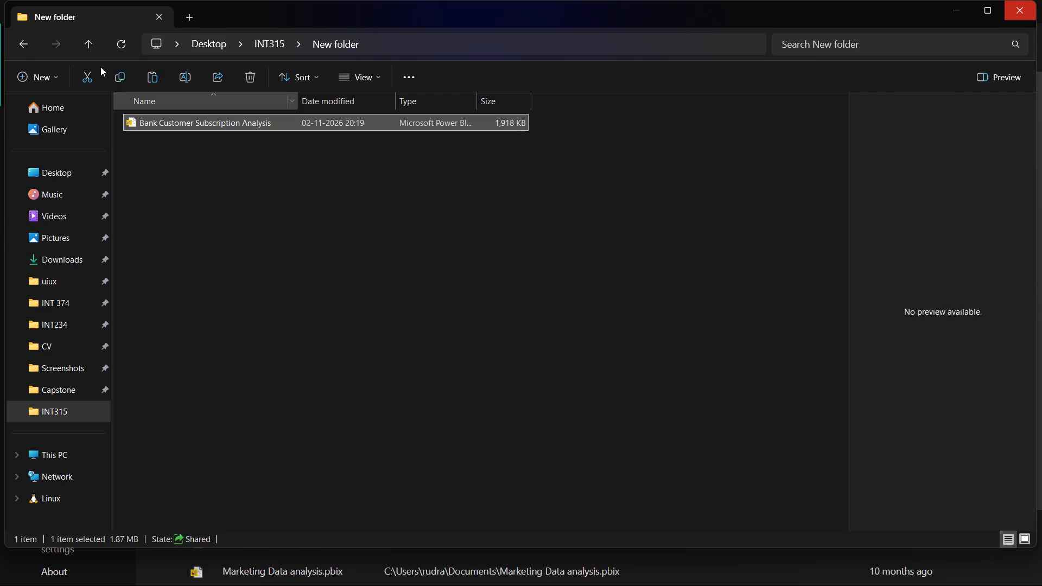
click(18, 42)
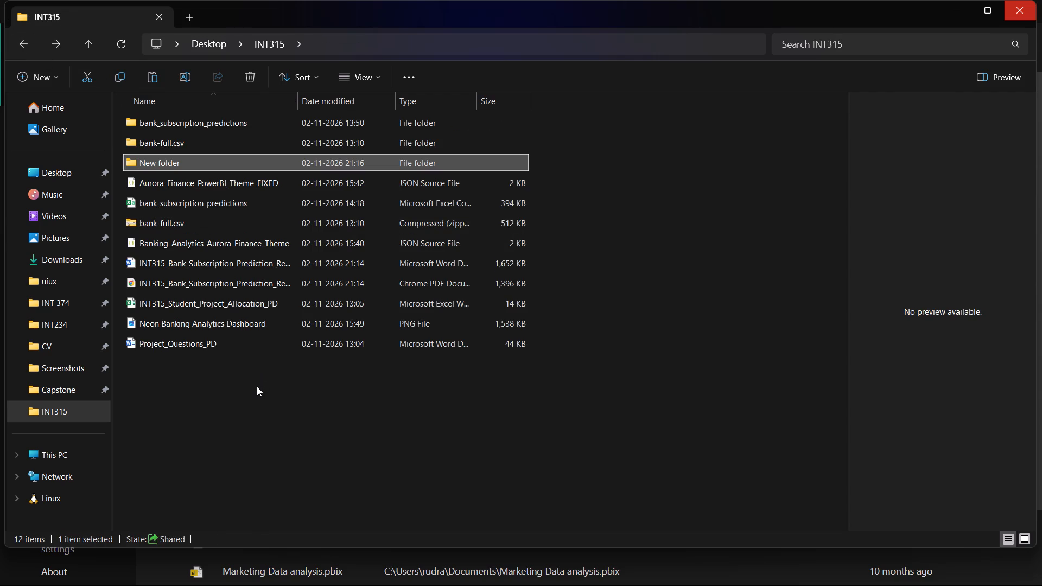
key(ctrl+v)
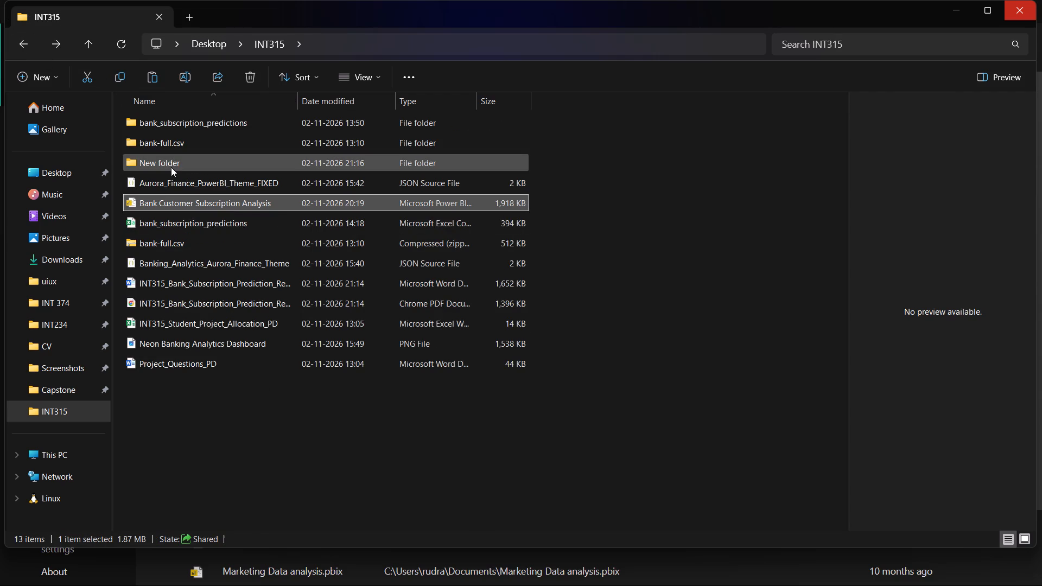
double_click(171, 167)
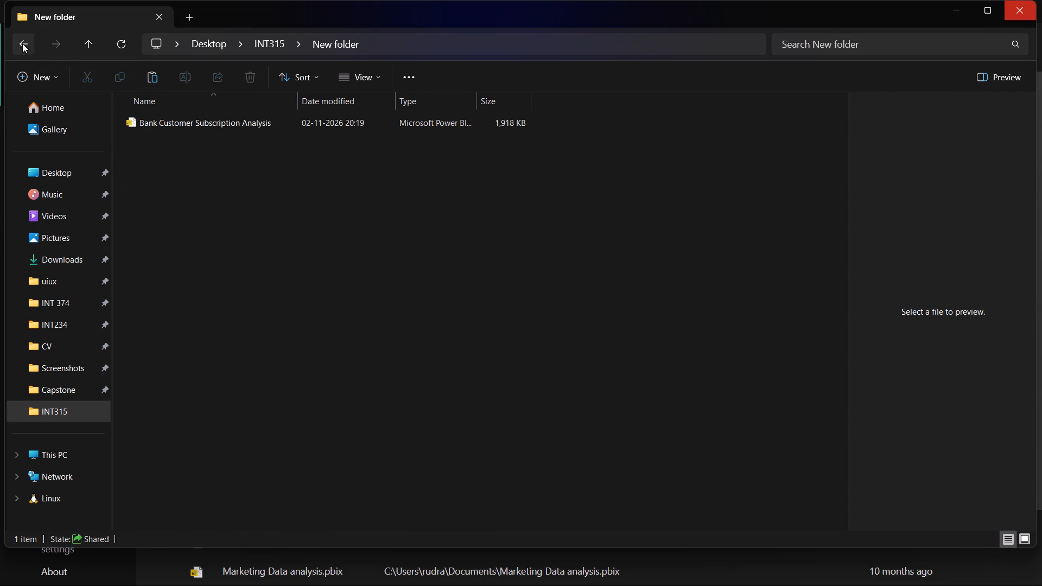
click(22, 43)
Copy the bank-full dataset file from the bank-full.csv folder into New folder inside INT315.
double_click(186, 144)
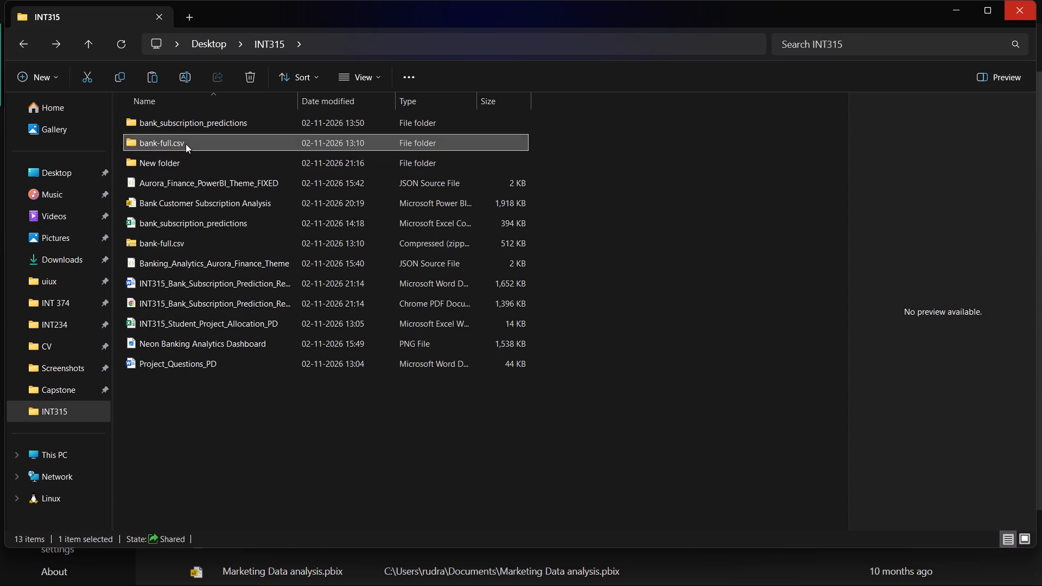
click(187, 131)
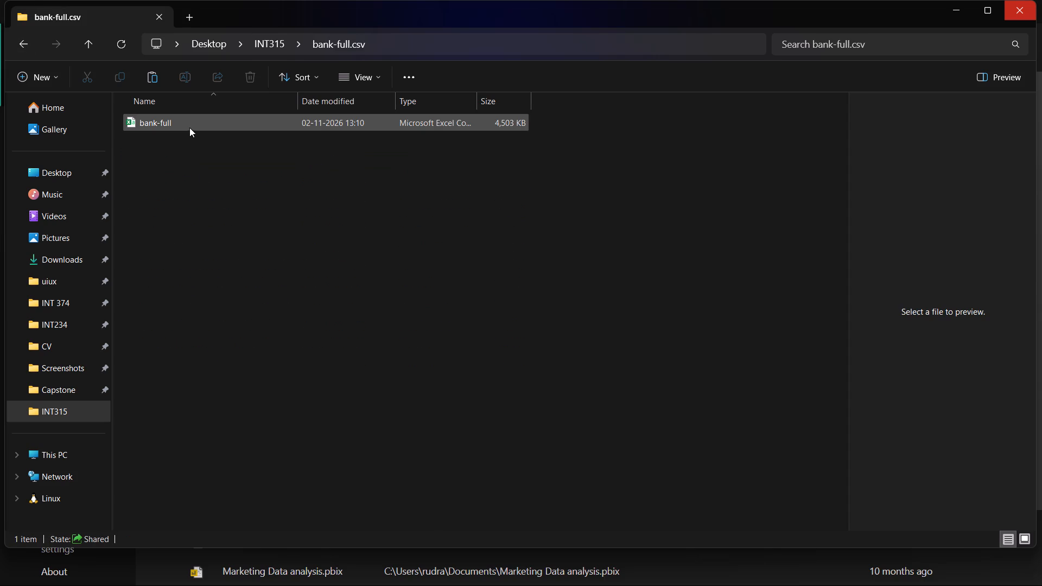
double_click(190, 125)
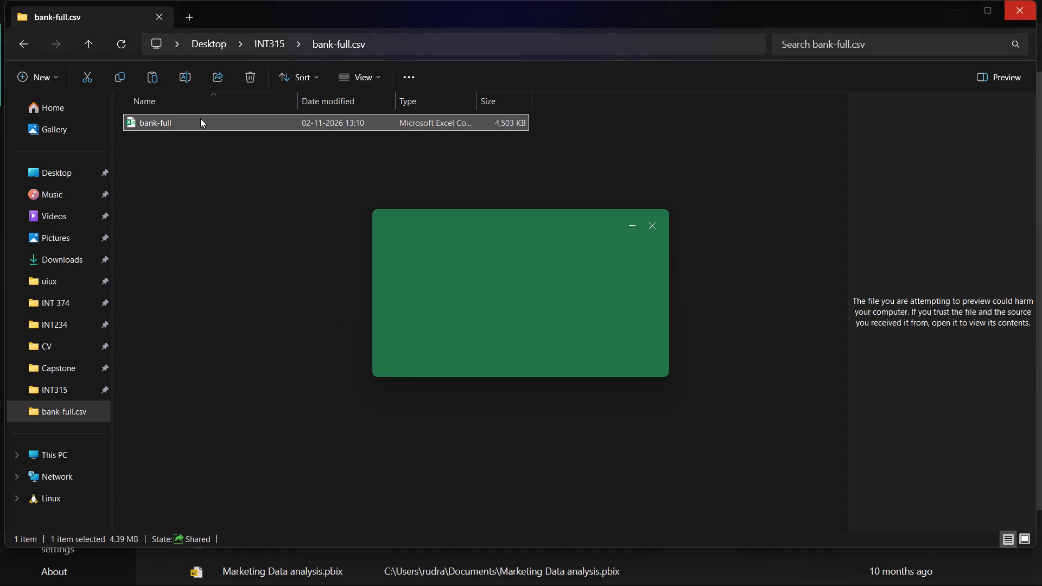
click(200, 118)
key(ctrl+c)
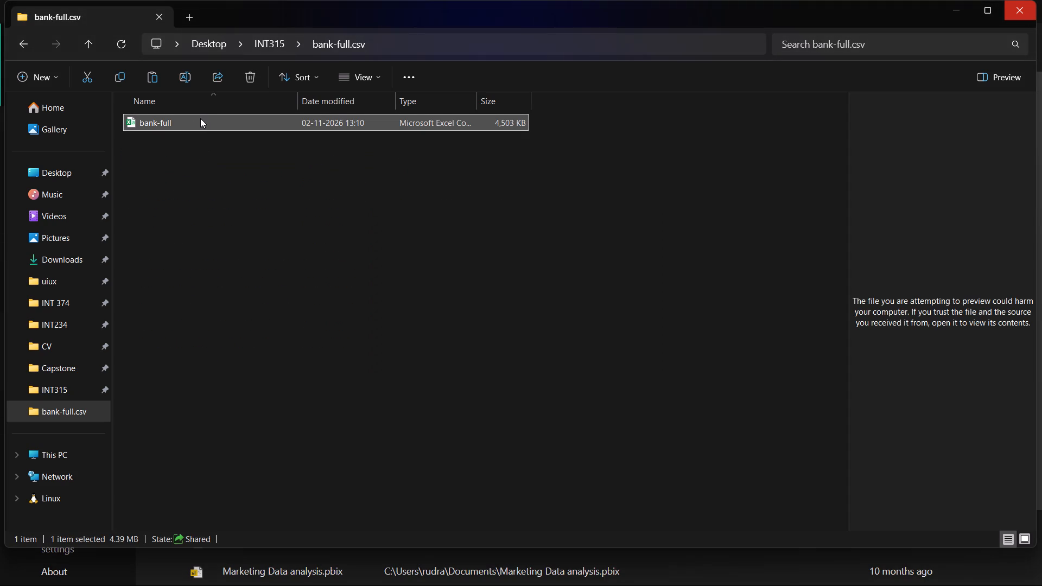
click(26, 42)
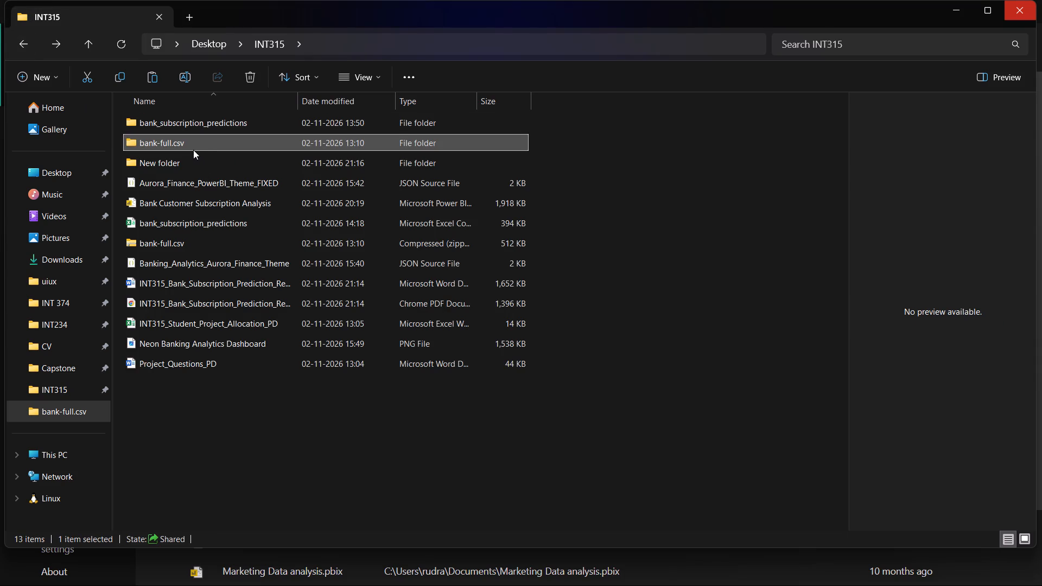
click(194, 159)
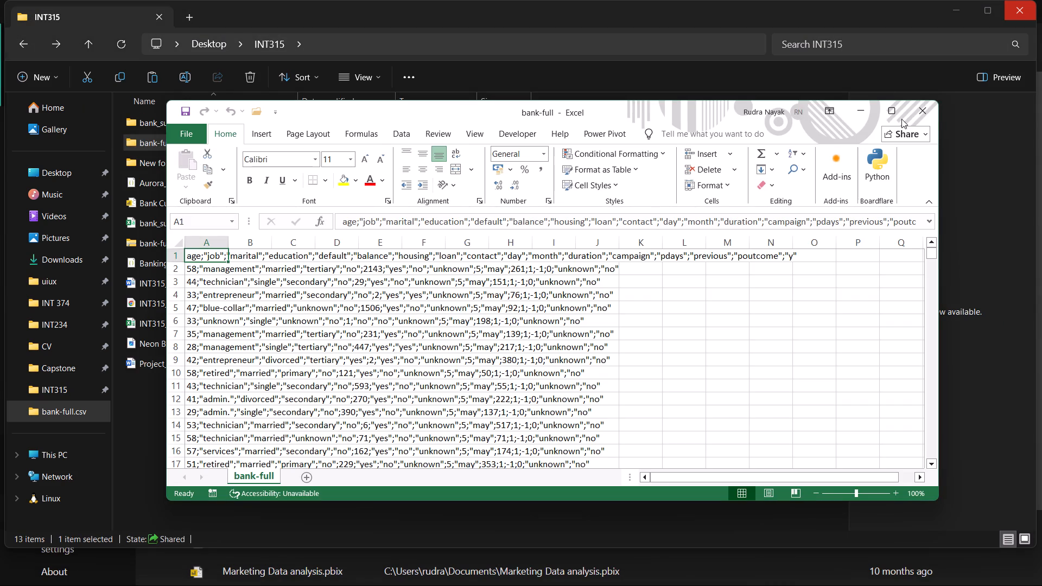
click(918, 107)
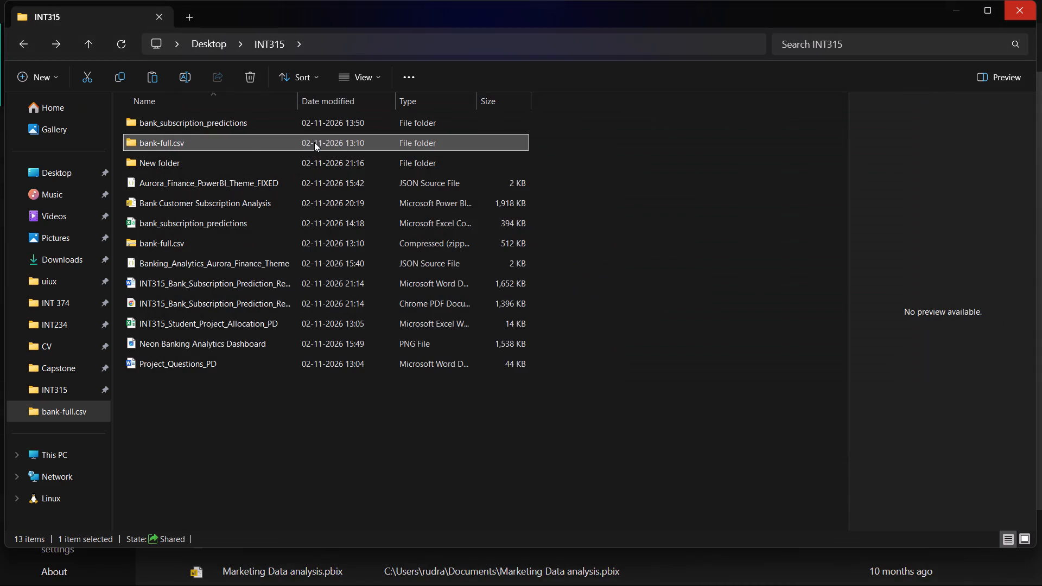
double_click(234, 157)
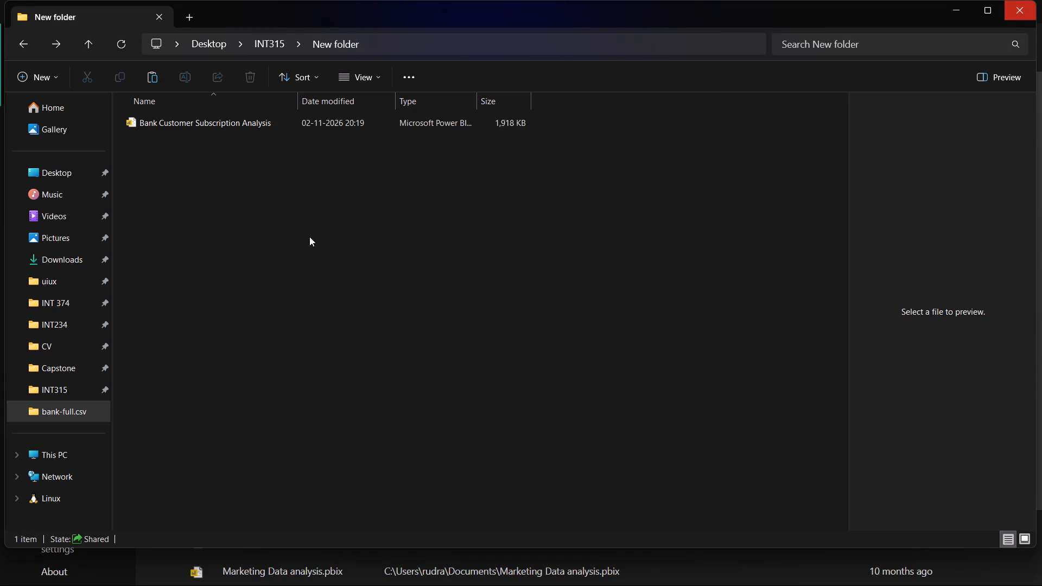
key(ctrl+v)
Copy the INT315_Bank_Subscription_Prediction_Report PDF from INT315 into its New folder.
click(24, 43)
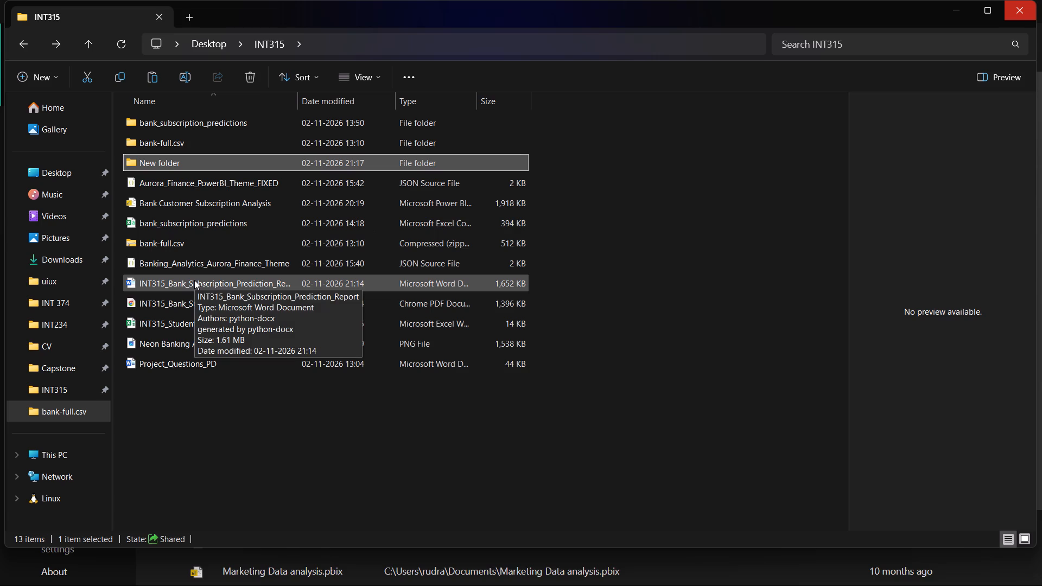
click(183, 310)
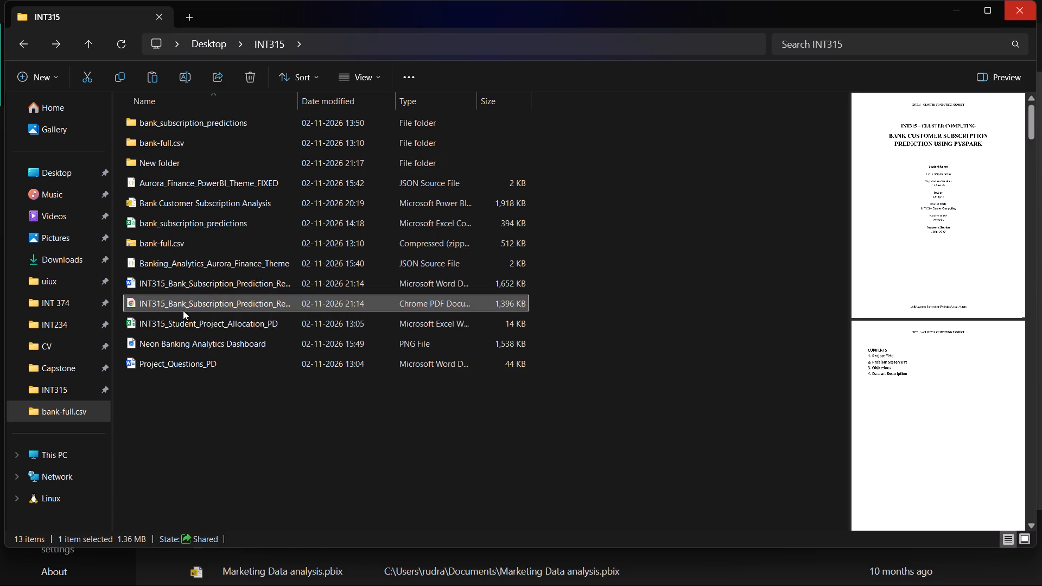
key(ctrl+c)
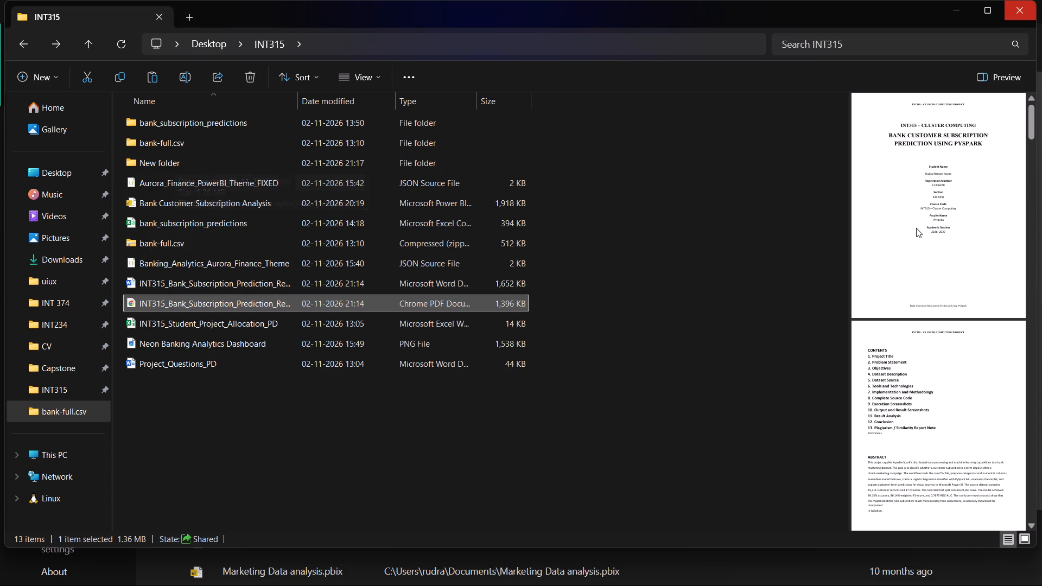
double_click(205, 156)
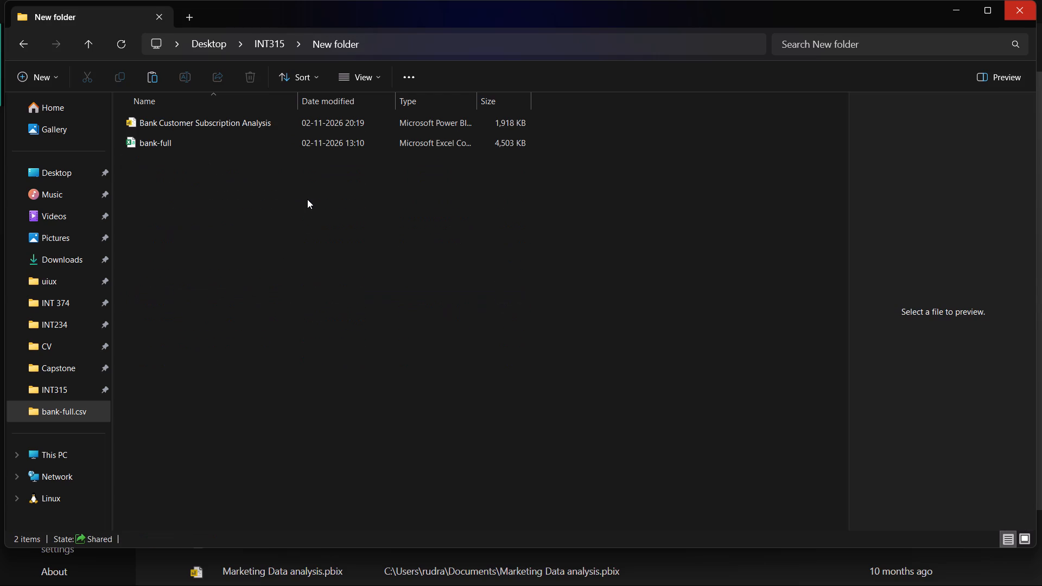
key(ctrl+v)
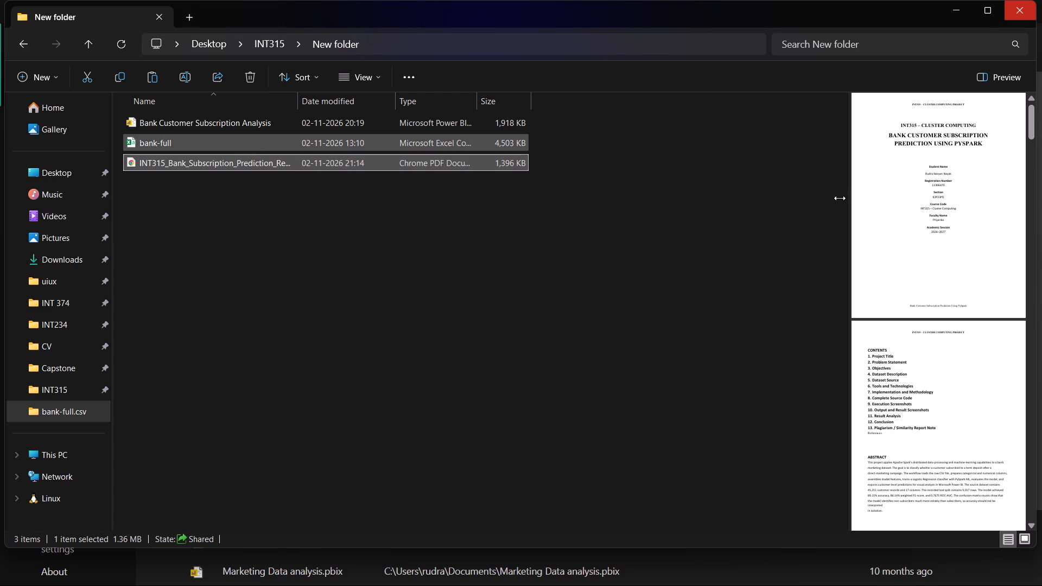
click(235, 180)
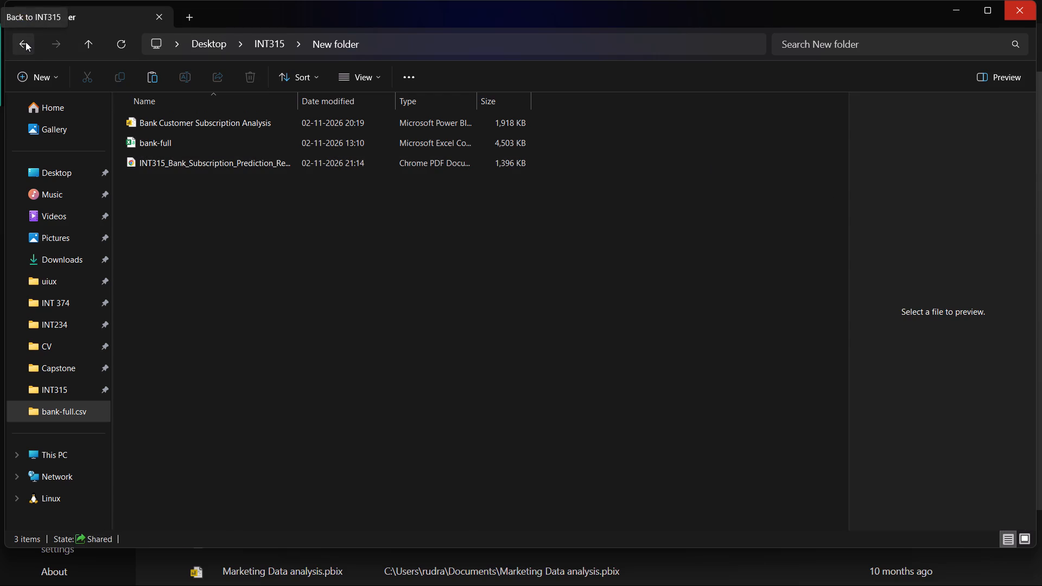
Copy the eight code screenshots numbered 1573 to 1580 from the Gallery and return to the INT315 folder.
click(53, 129)
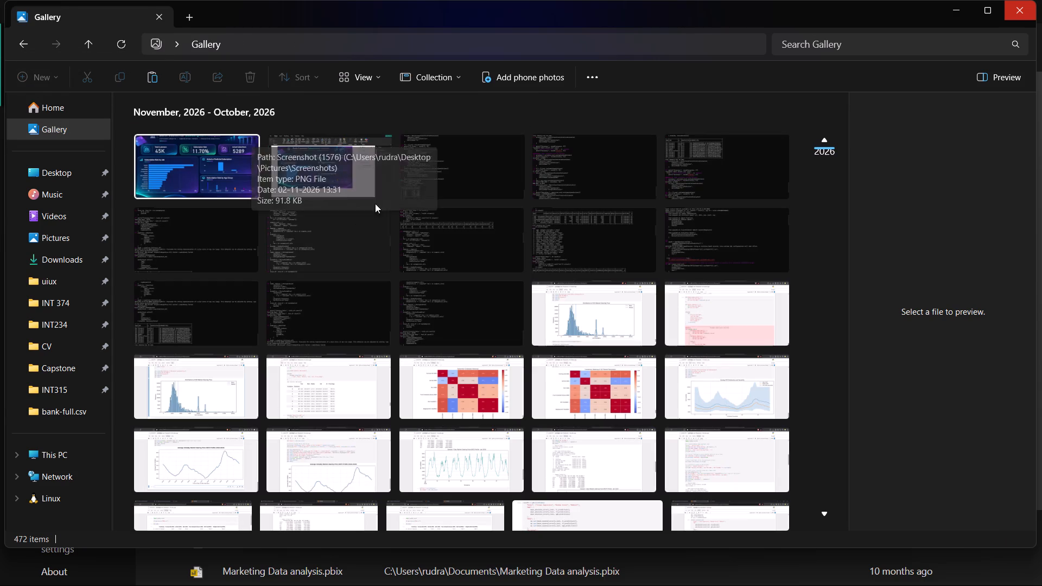
click(485, 181)
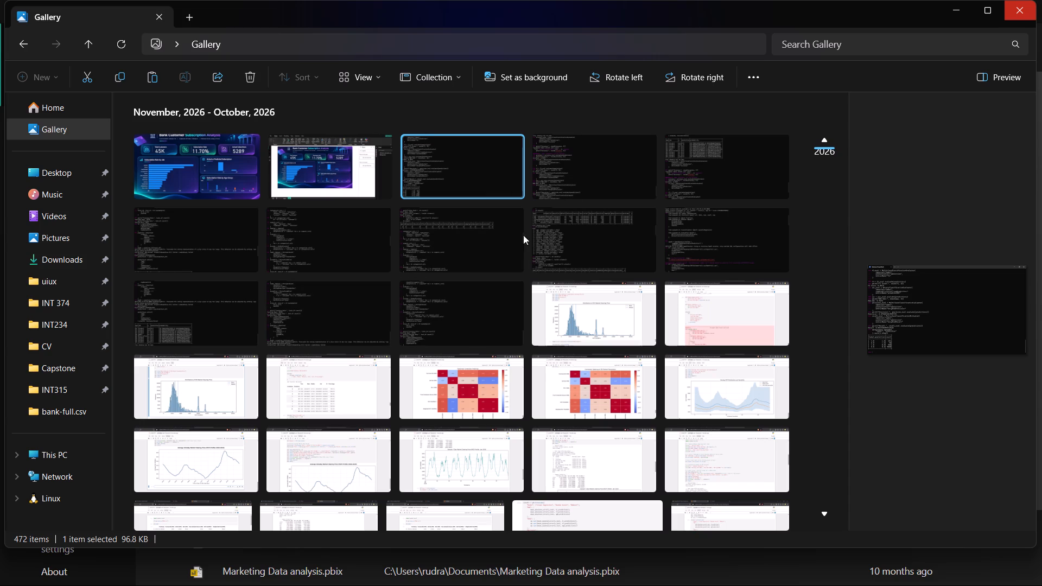
shift+click(697, 251)
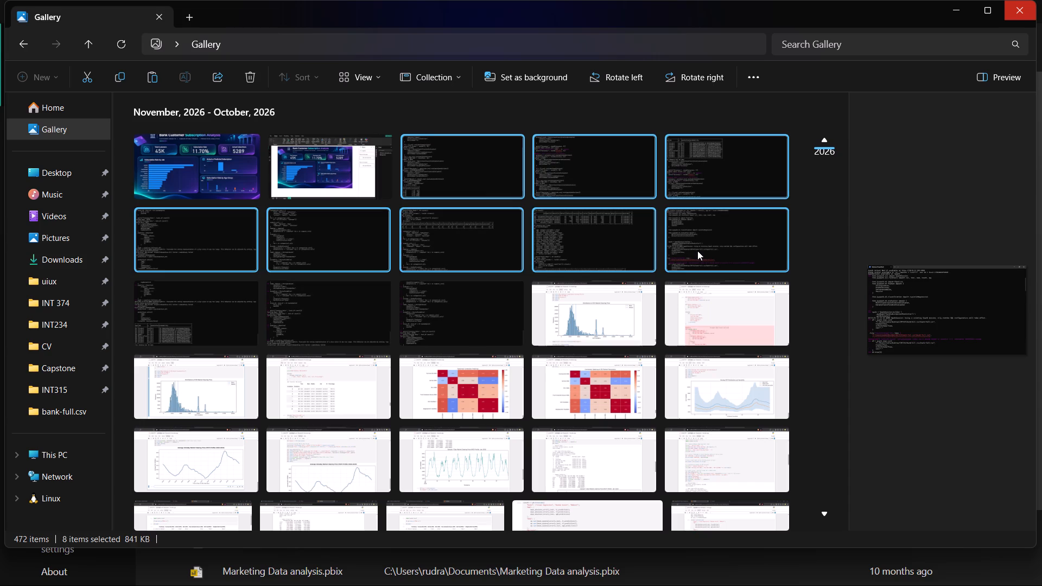
key(ctrl+c)
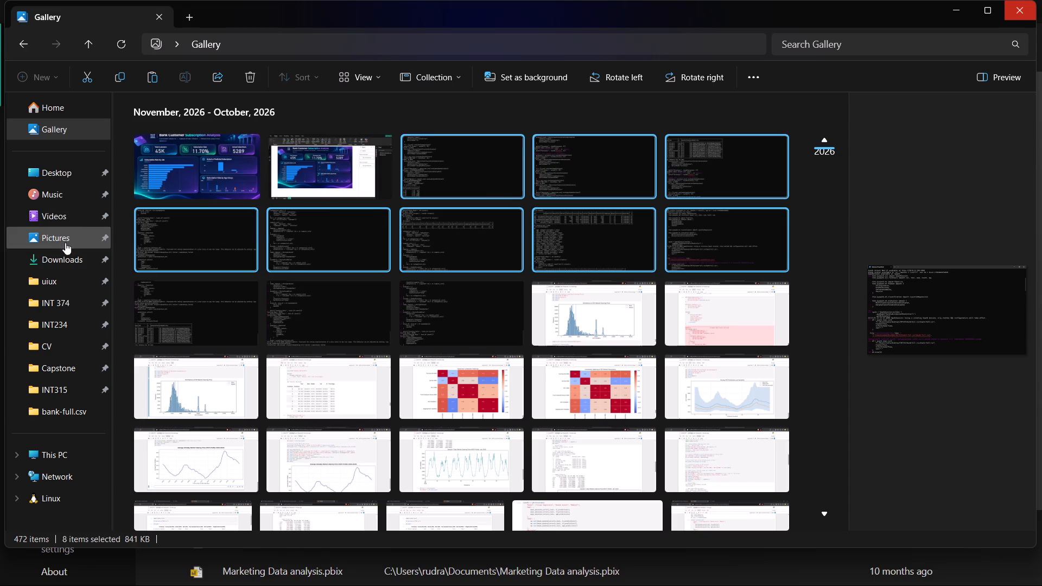
click(72, 385)
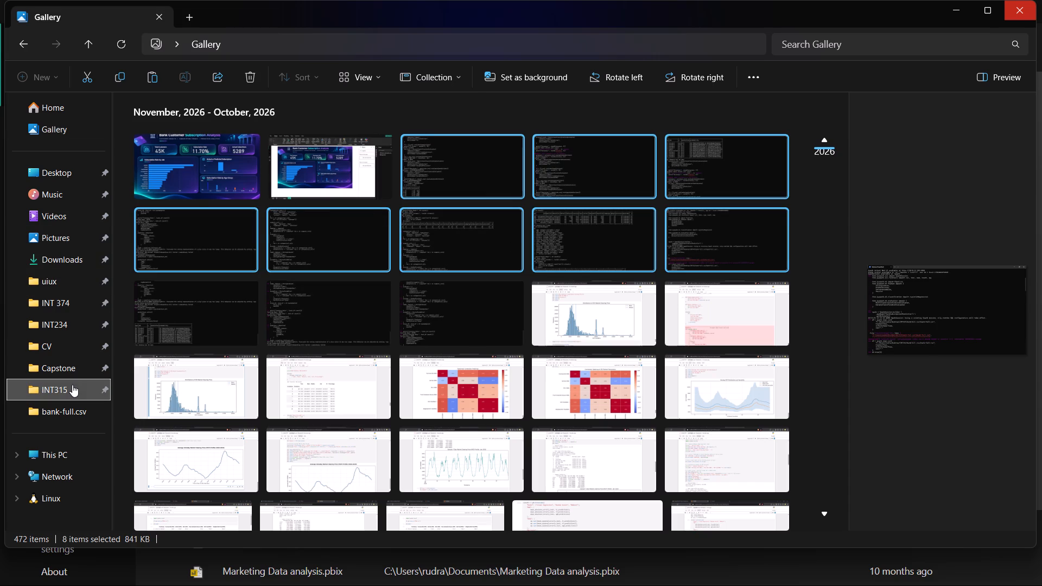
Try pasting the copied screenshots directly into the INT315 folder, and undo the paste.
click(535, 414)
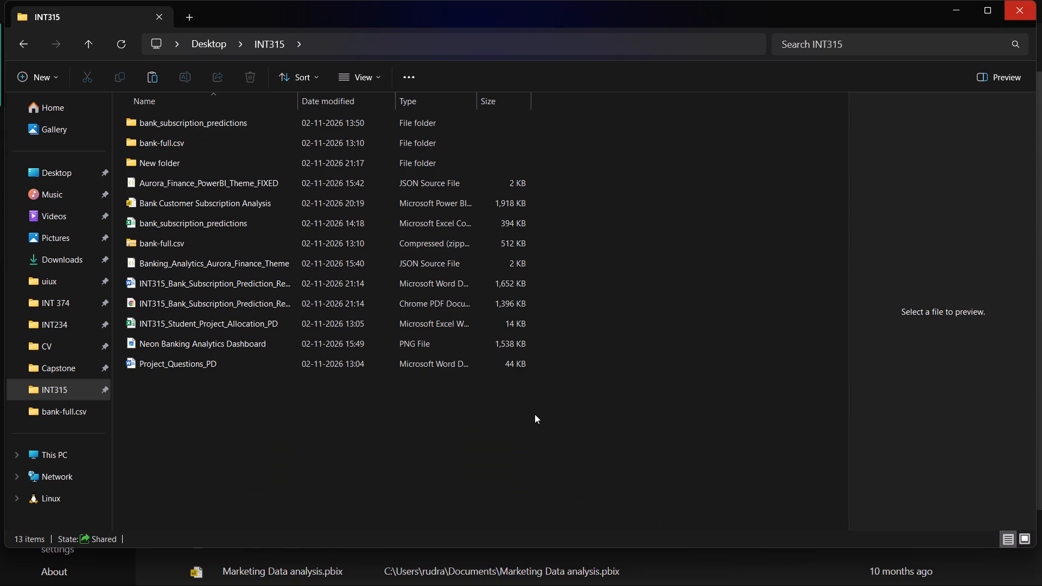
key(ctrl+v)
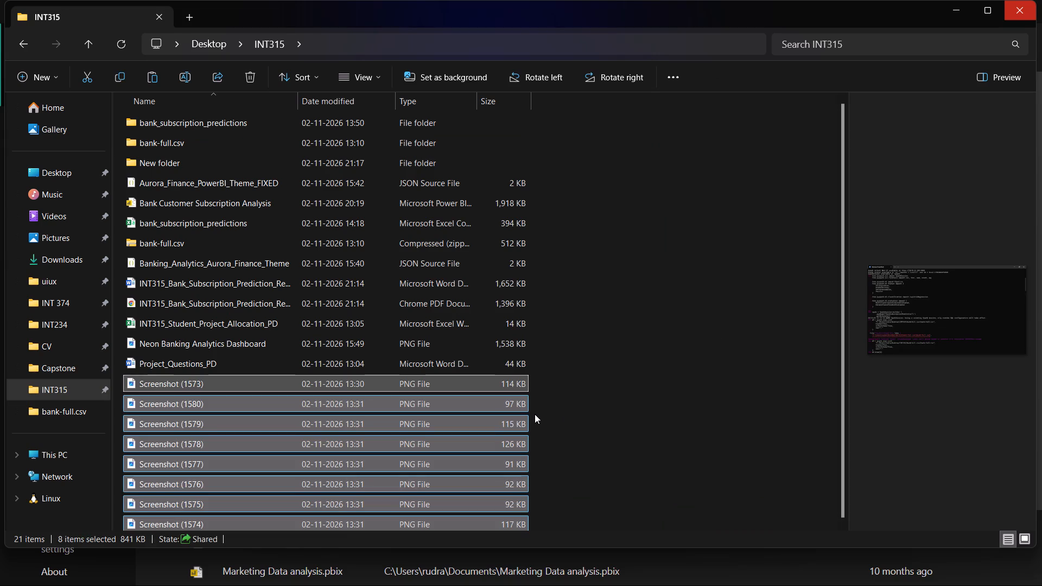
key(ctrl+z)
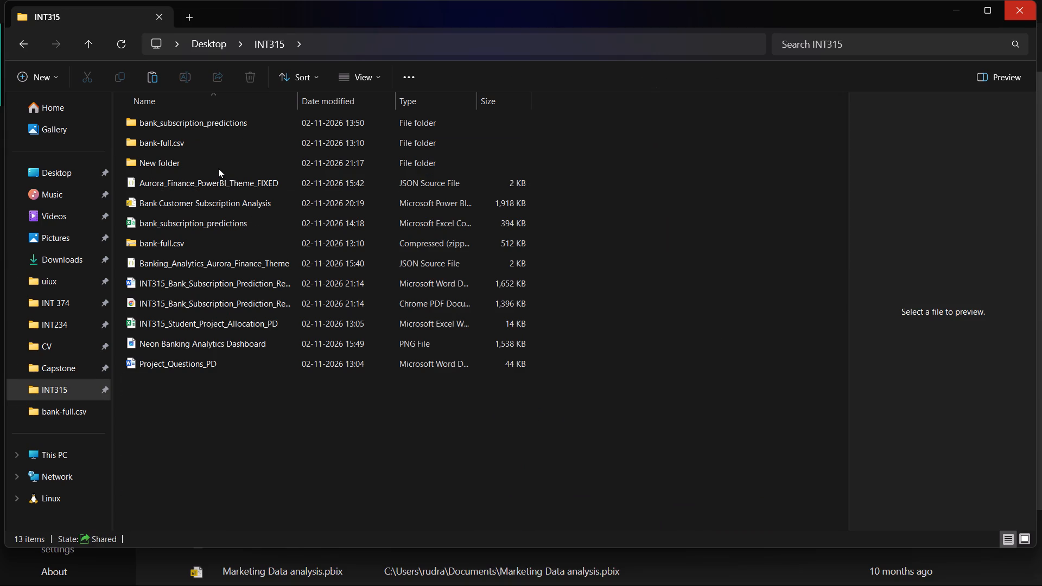
Paste the eight copied screenshots into New folder inside INT315.
double_click(218, 168)
click(366, 278)
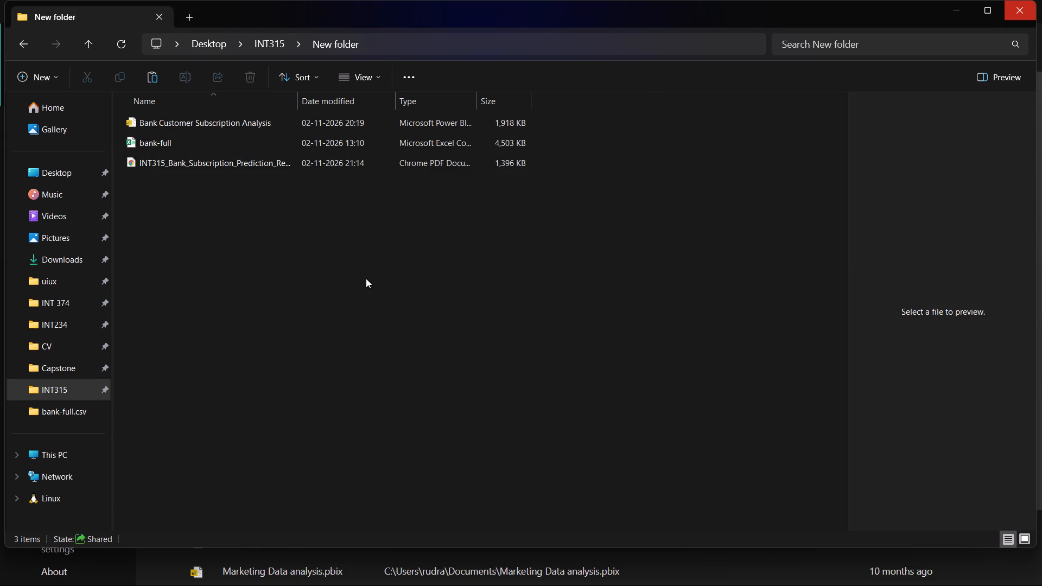
key(ctrl+v)
click(639, 312)
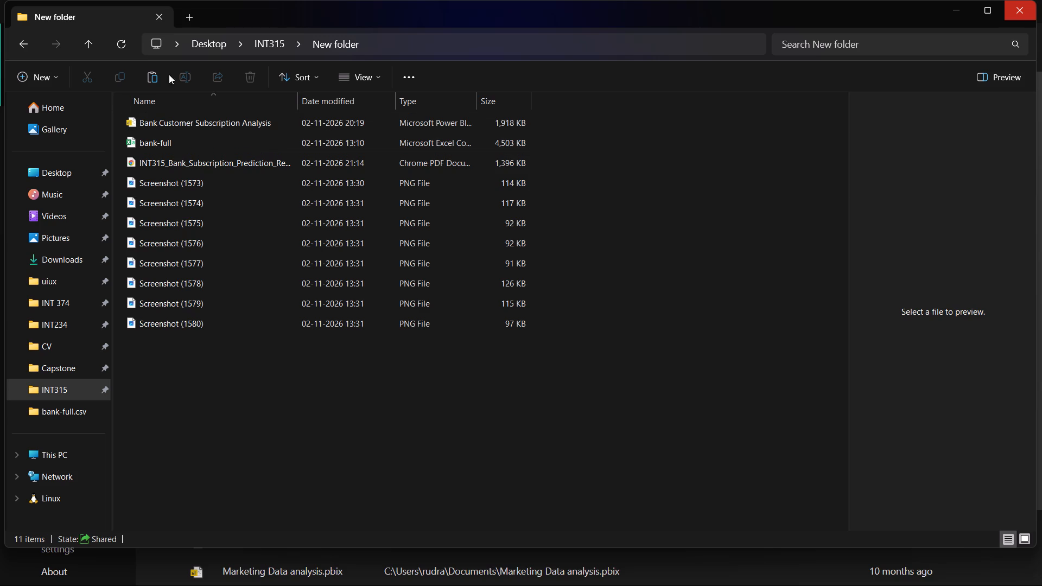
Rename New folder inside INT315 with the student's registration number followed by _IN.
click(269, 51)
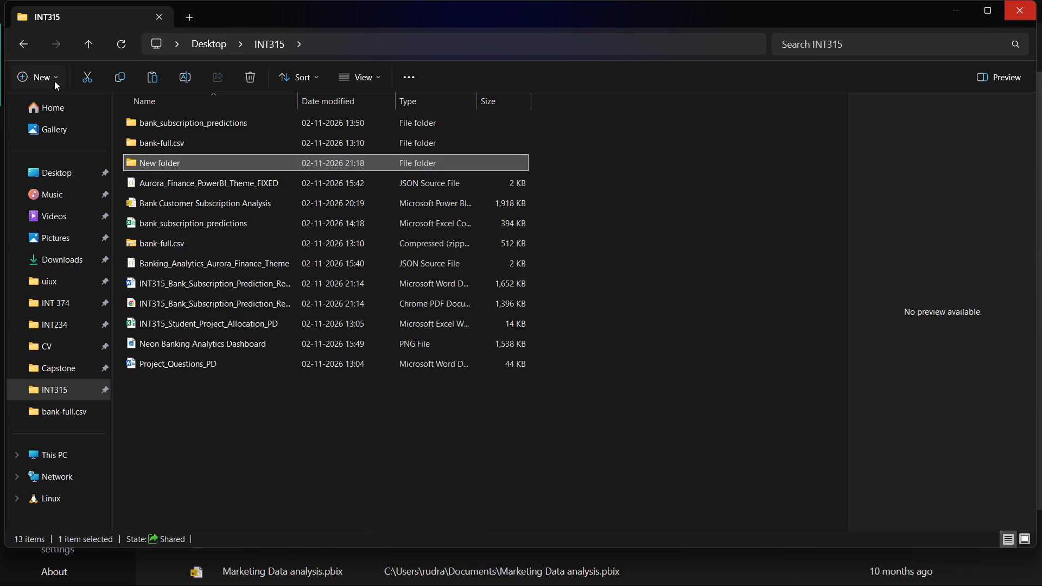
click(174, 169)
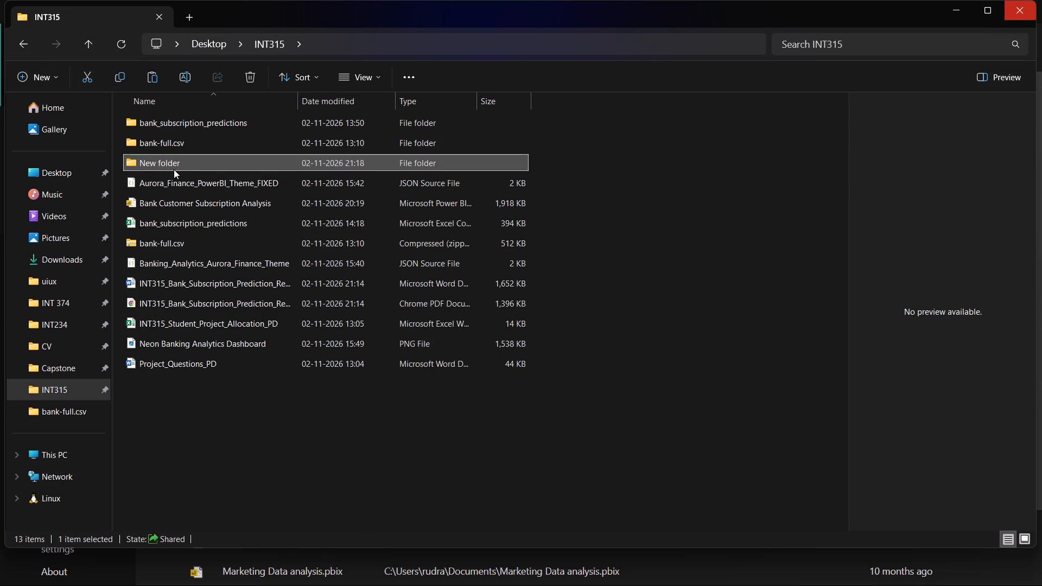
right_click(174, 169)
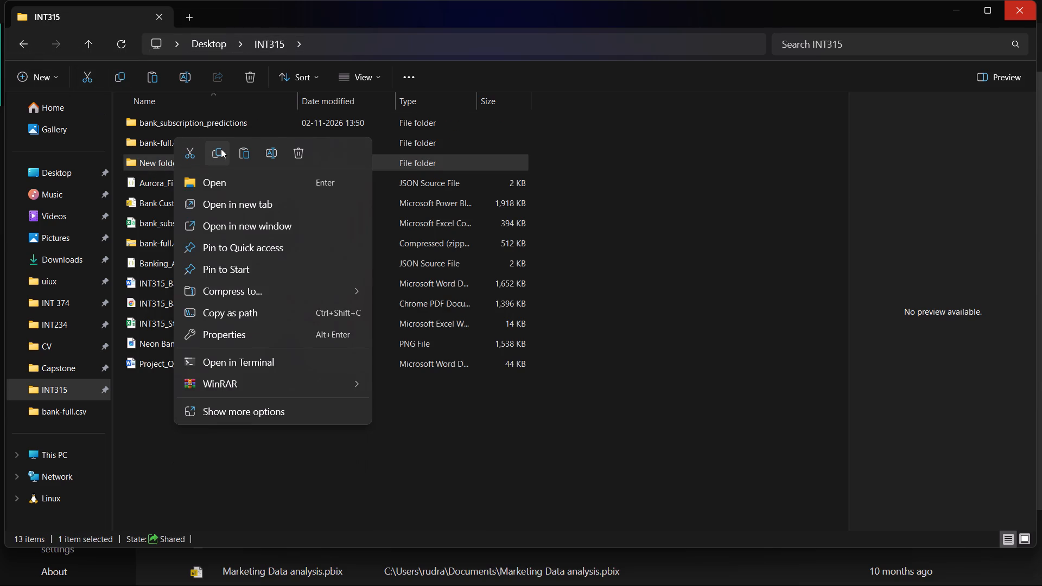
click(267, 161)
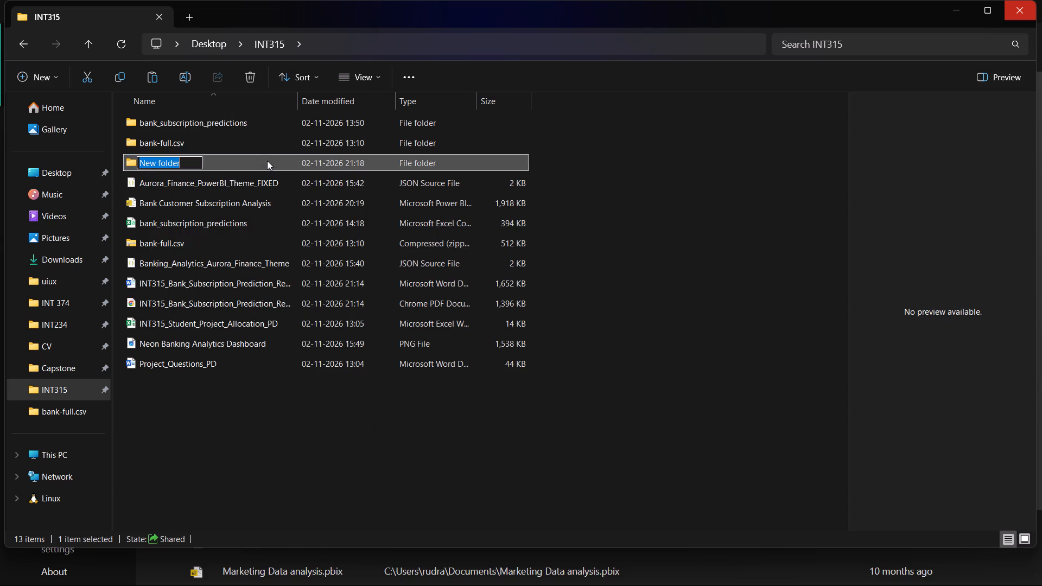
key(BackSpace)
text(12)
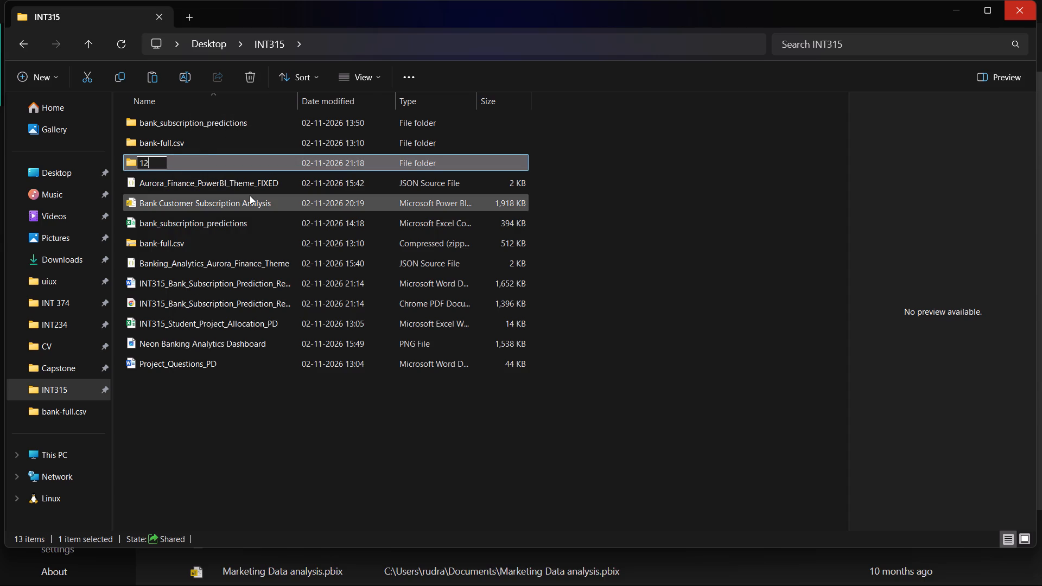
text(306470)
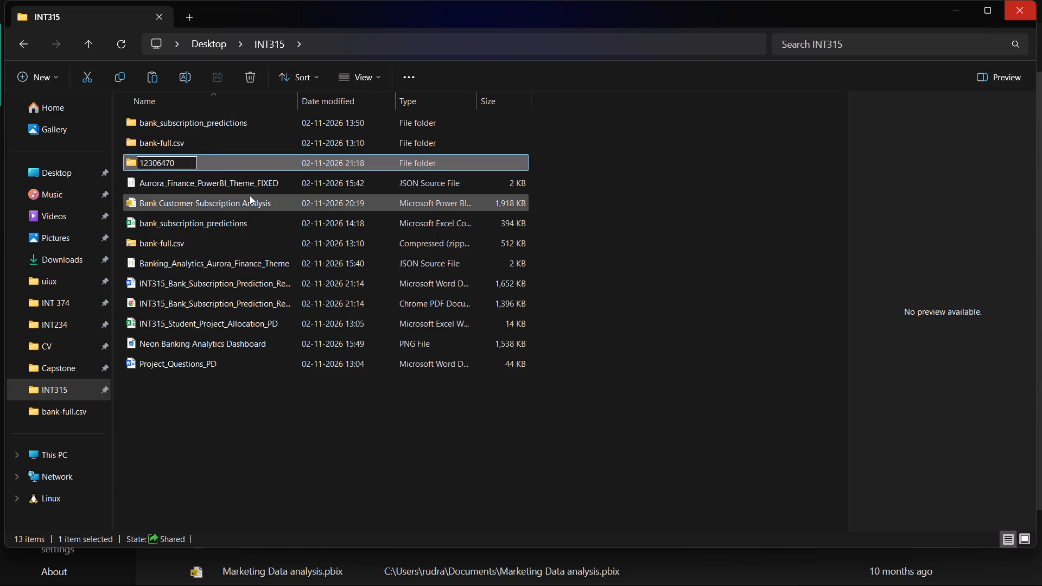